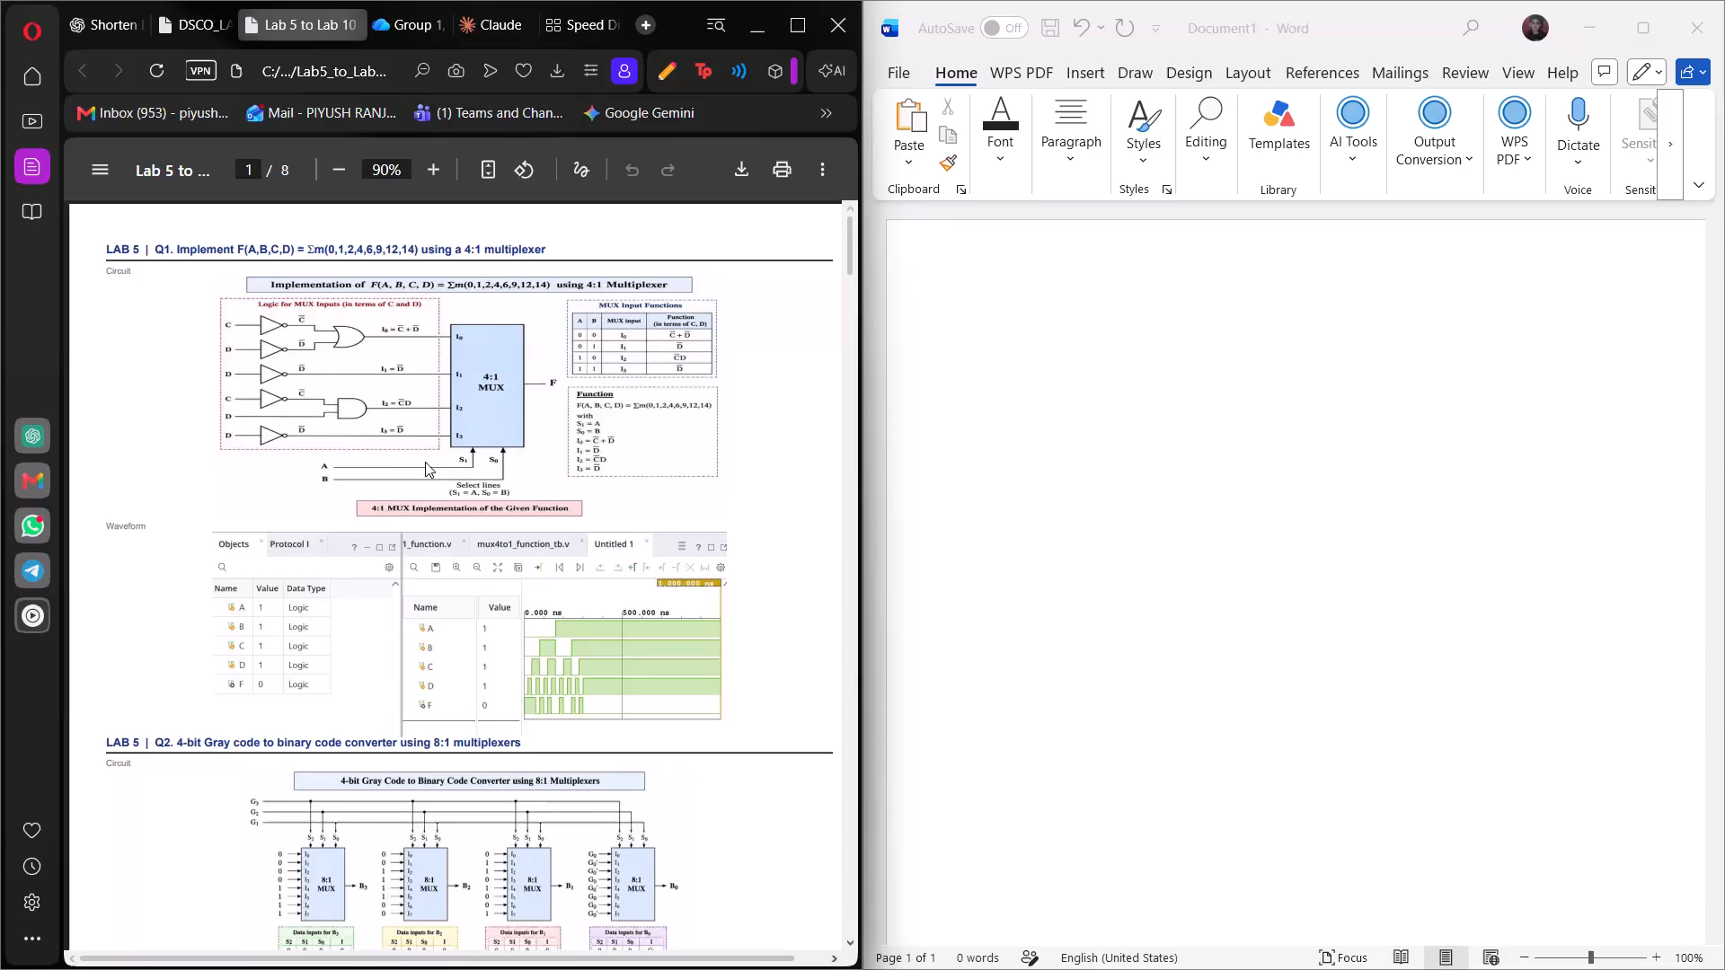
# Snapshot the LAB 5 Q1 heading in the browser PDF and paste it into the blank Word document.
pyautogui.click(456, 69)
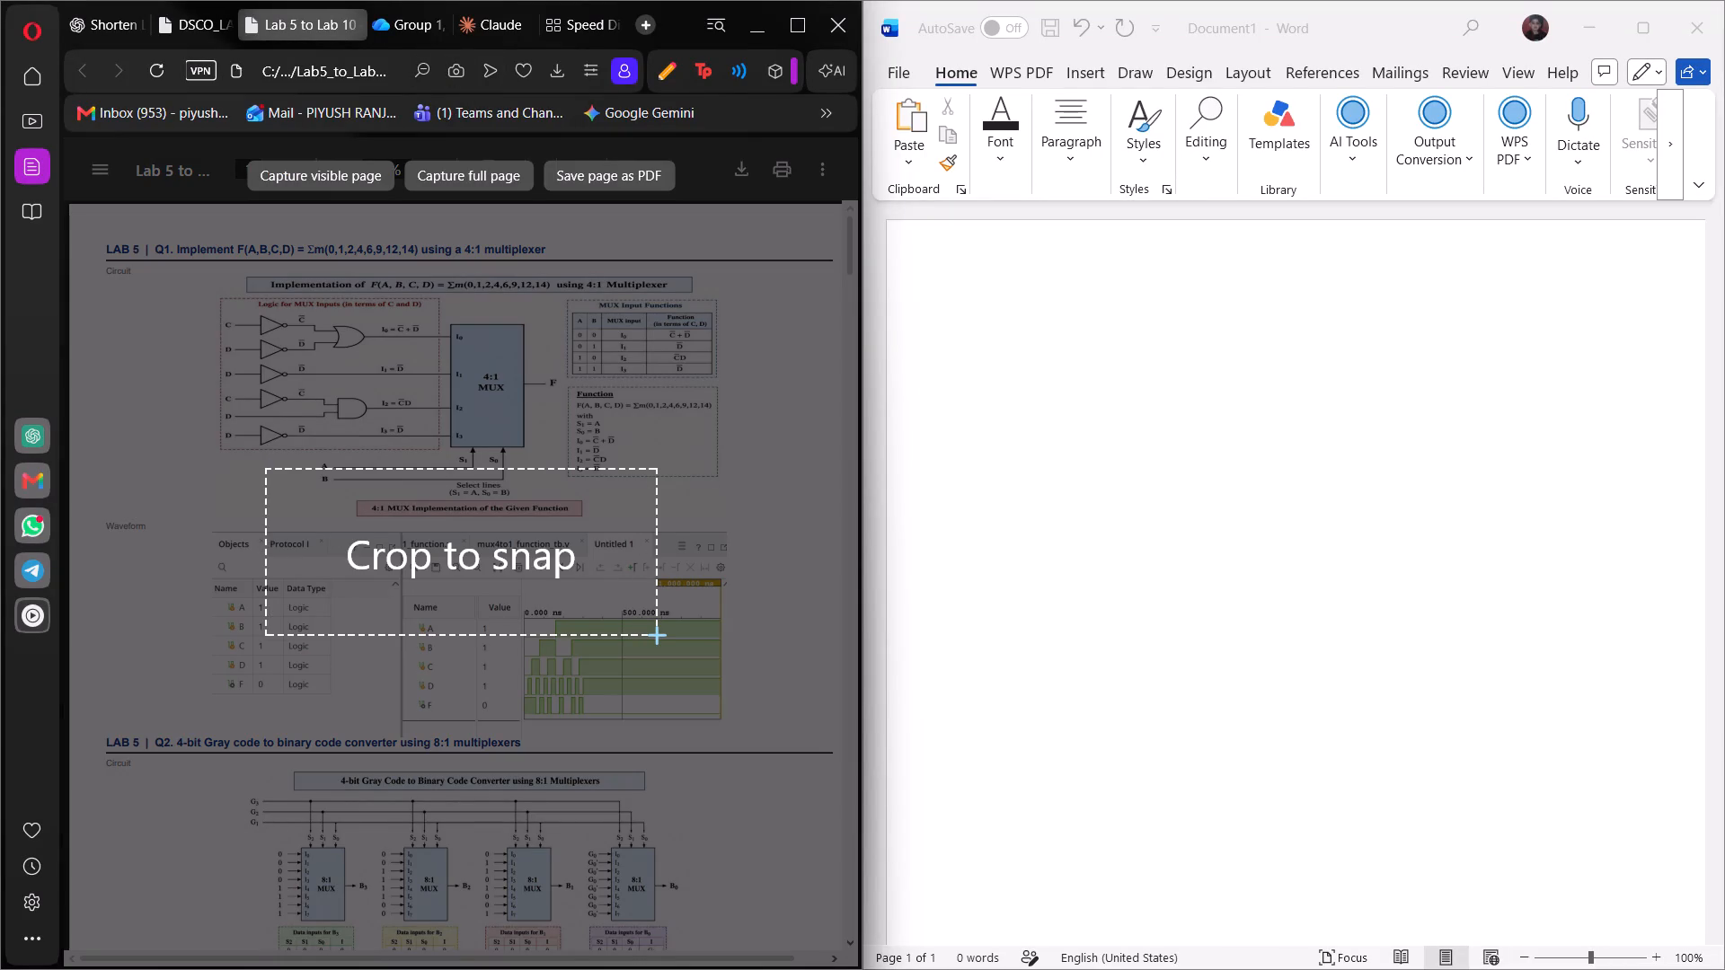
pyautogui.moveTo(100, 238); pyautogui.dragTo(321, 268)
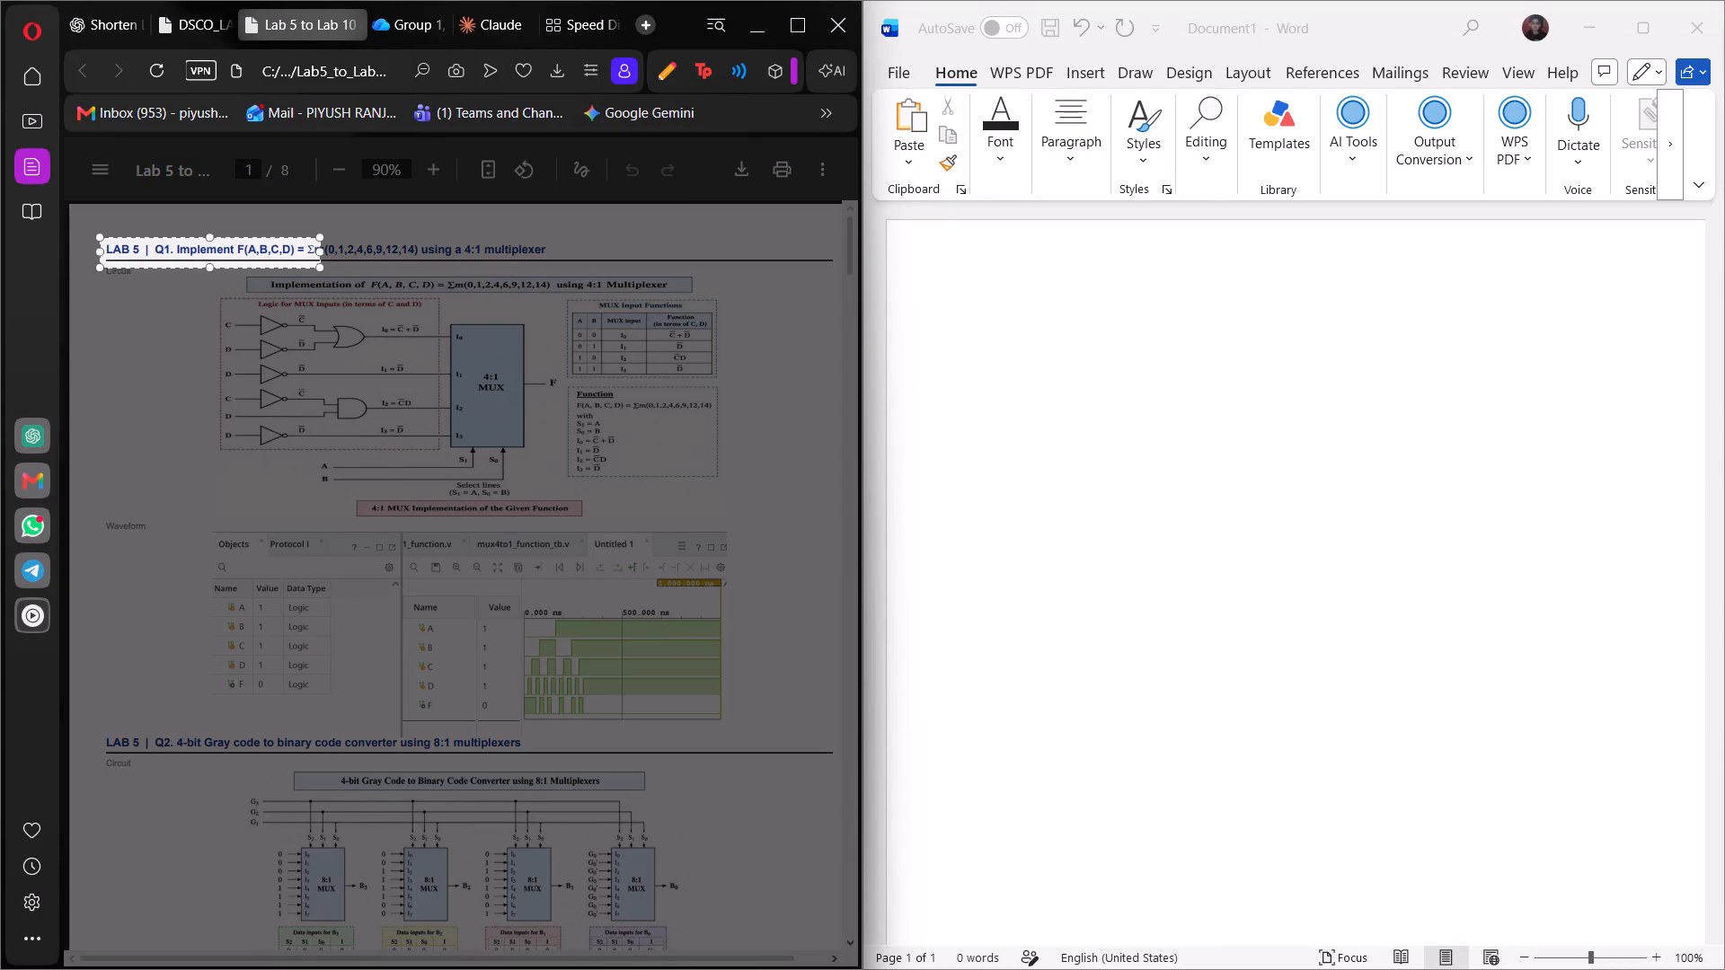
pyautogui.moveTo(321, 268); pyautogui.dragTo(563, 260)
pyautogui.click(471, 282)
pyautogui.click(944, 270)
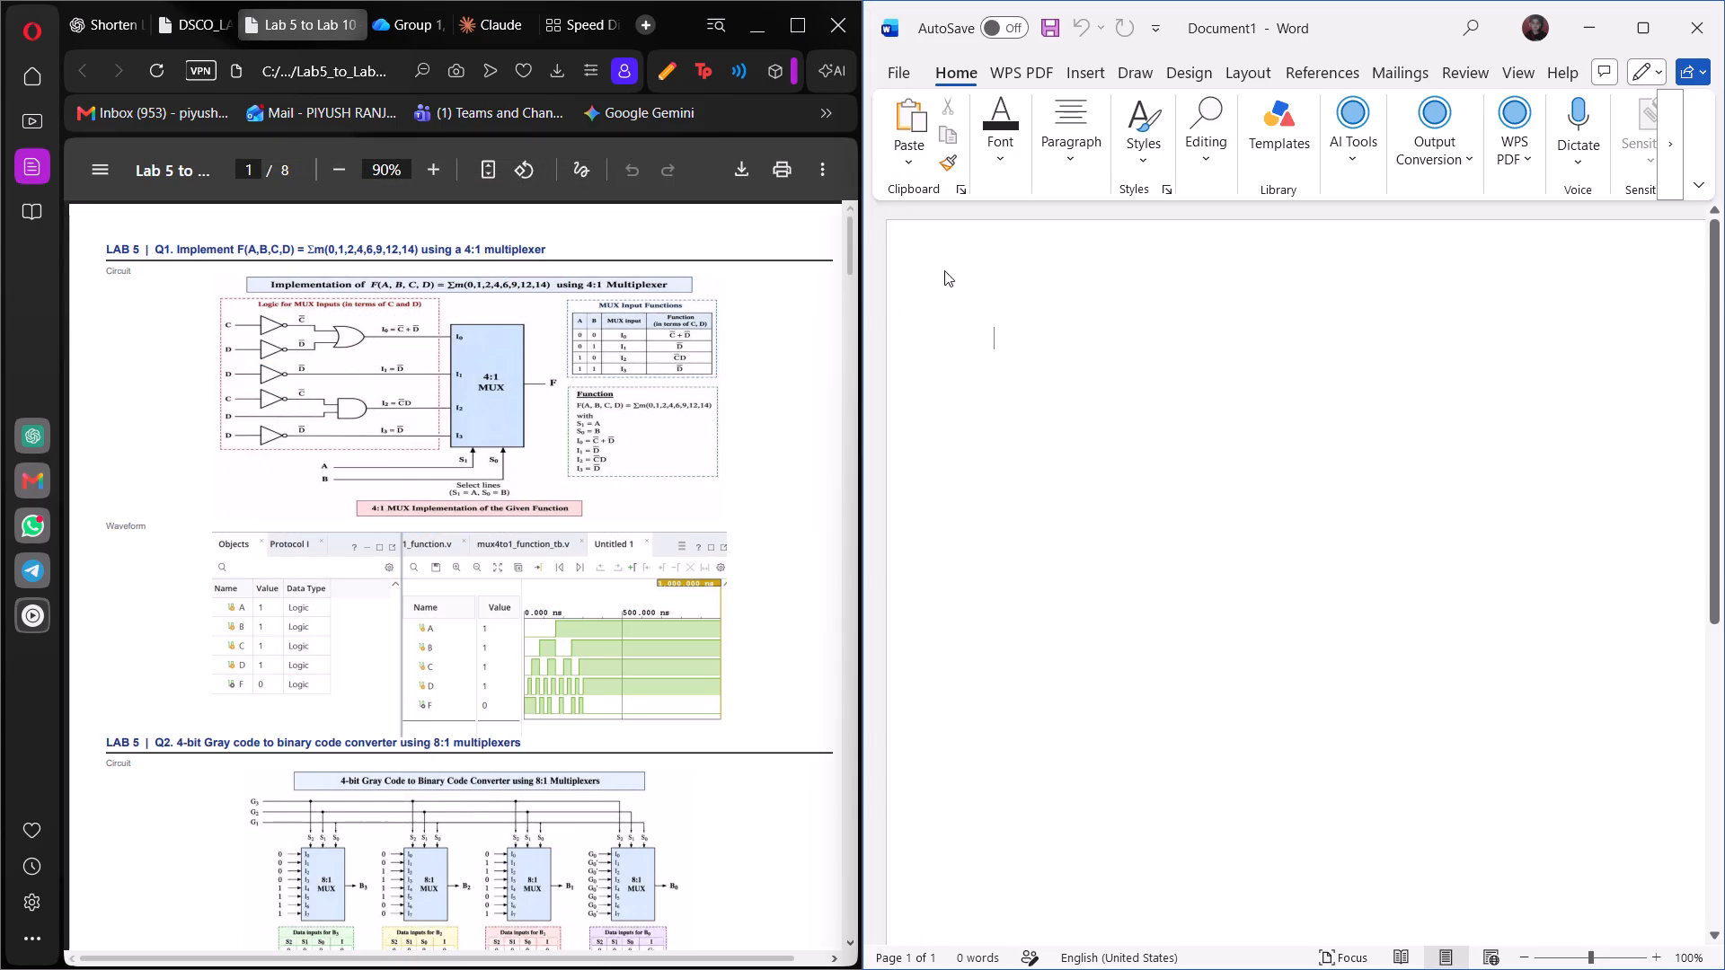
pyautogui.hotkey('ctrl', 'v')
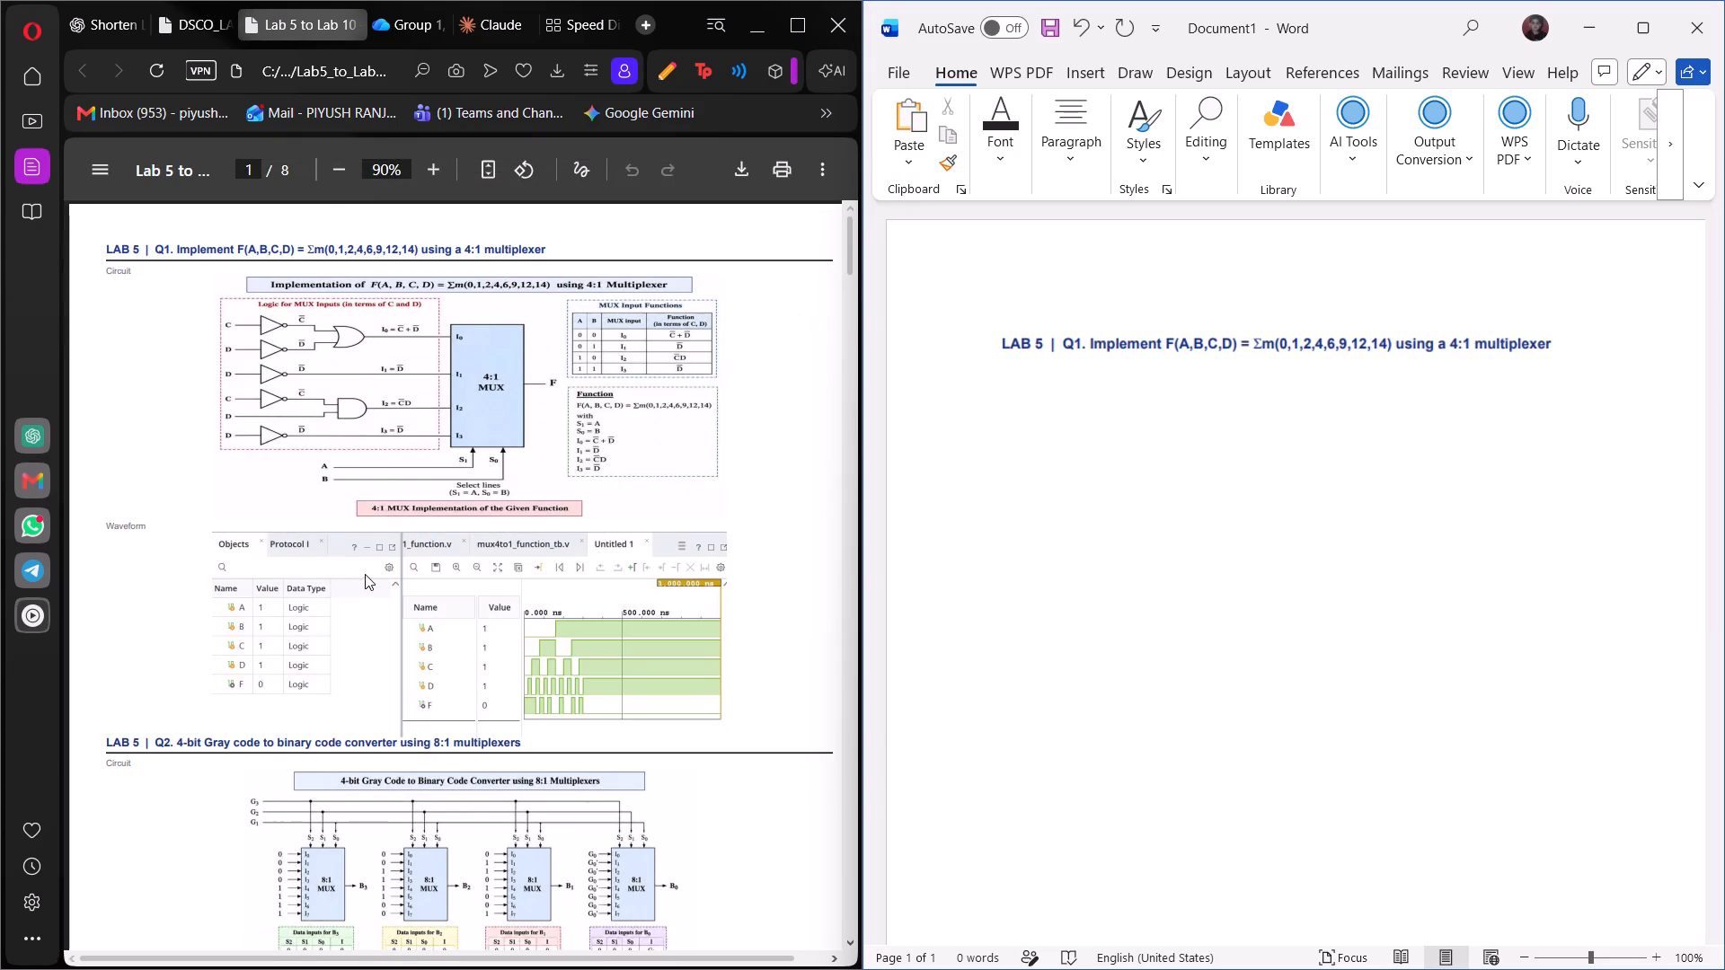
# Snapshot the LAB 5 Q1 waveform from the PDF and paste it below the Q1 heading in Word.
pyautogui.click(456, 71)
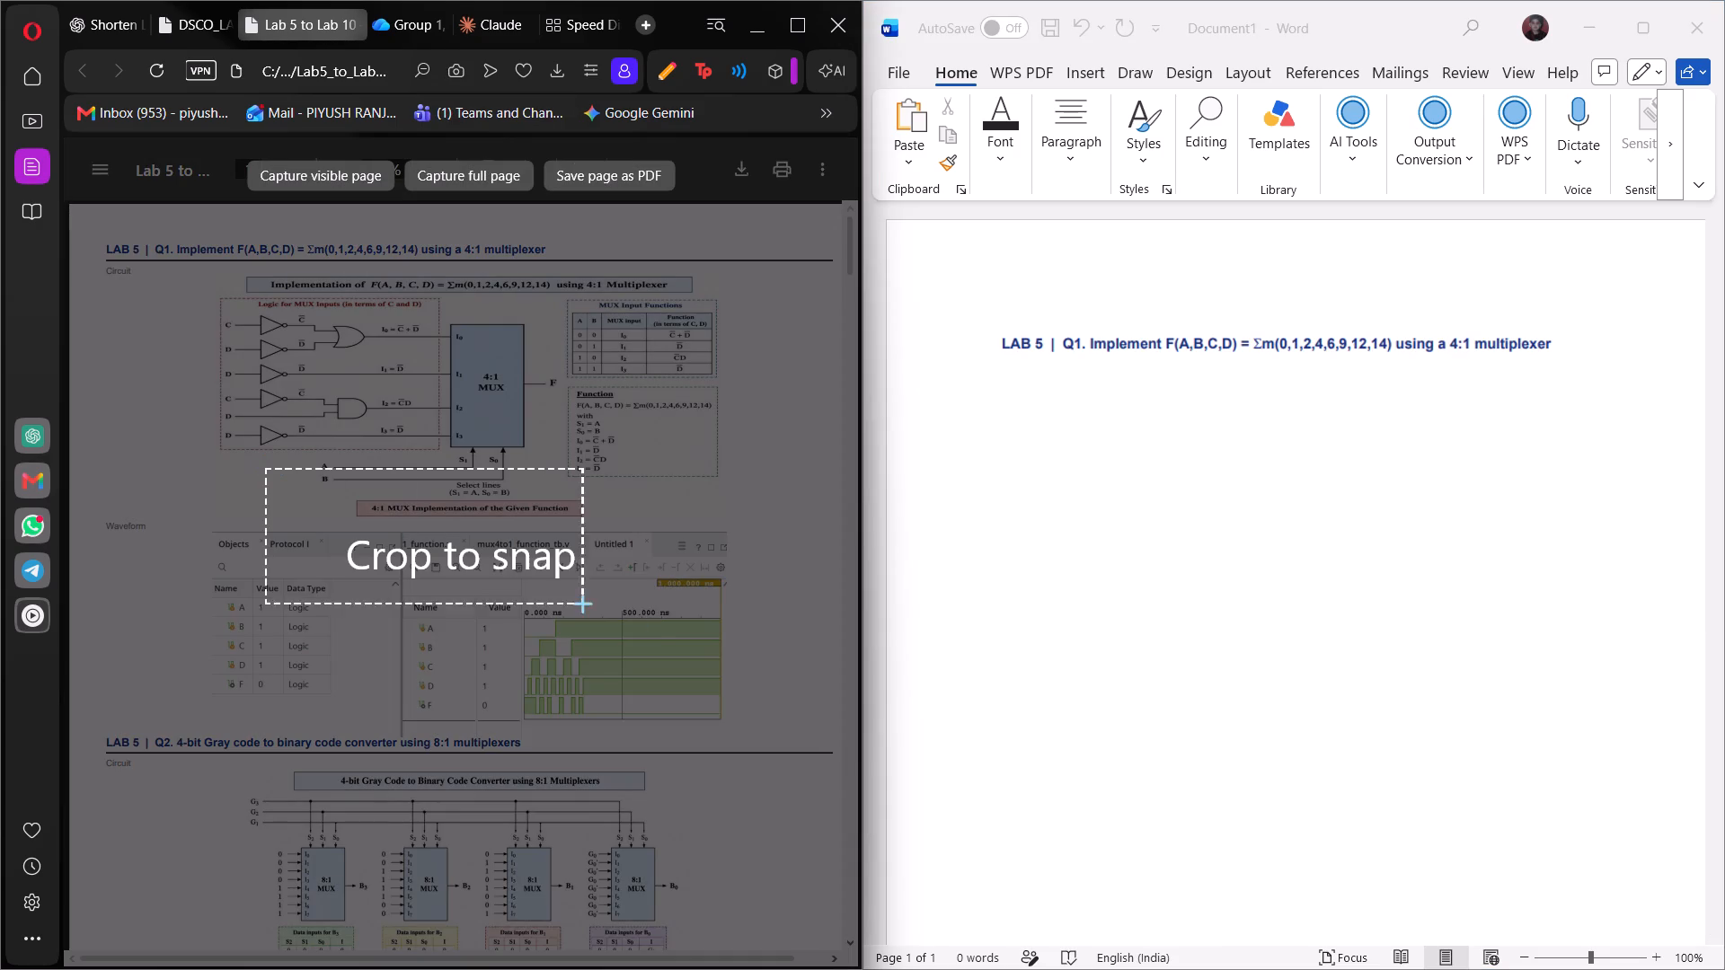
pyautogui.moveTo(210, 530); pyautogui.dragTo(649, 676)
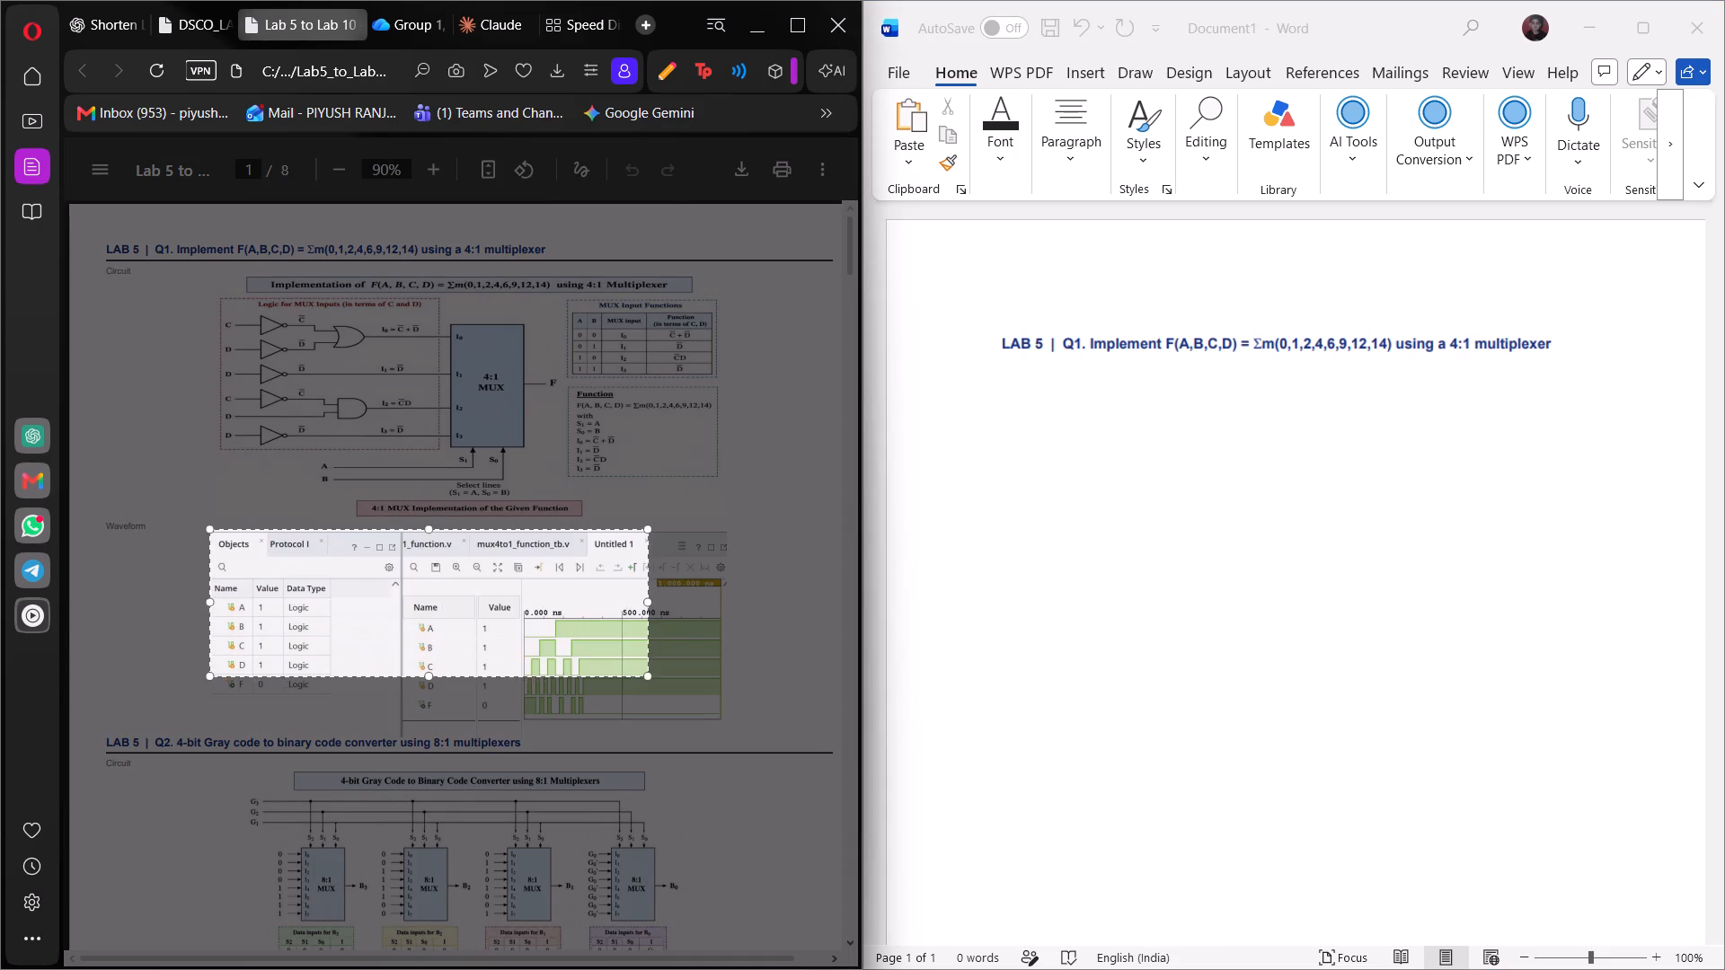
pyautogui.moveTo(649, 676); pyautogui.dragTo(735, 731)
pyautogui.click(628, 754)
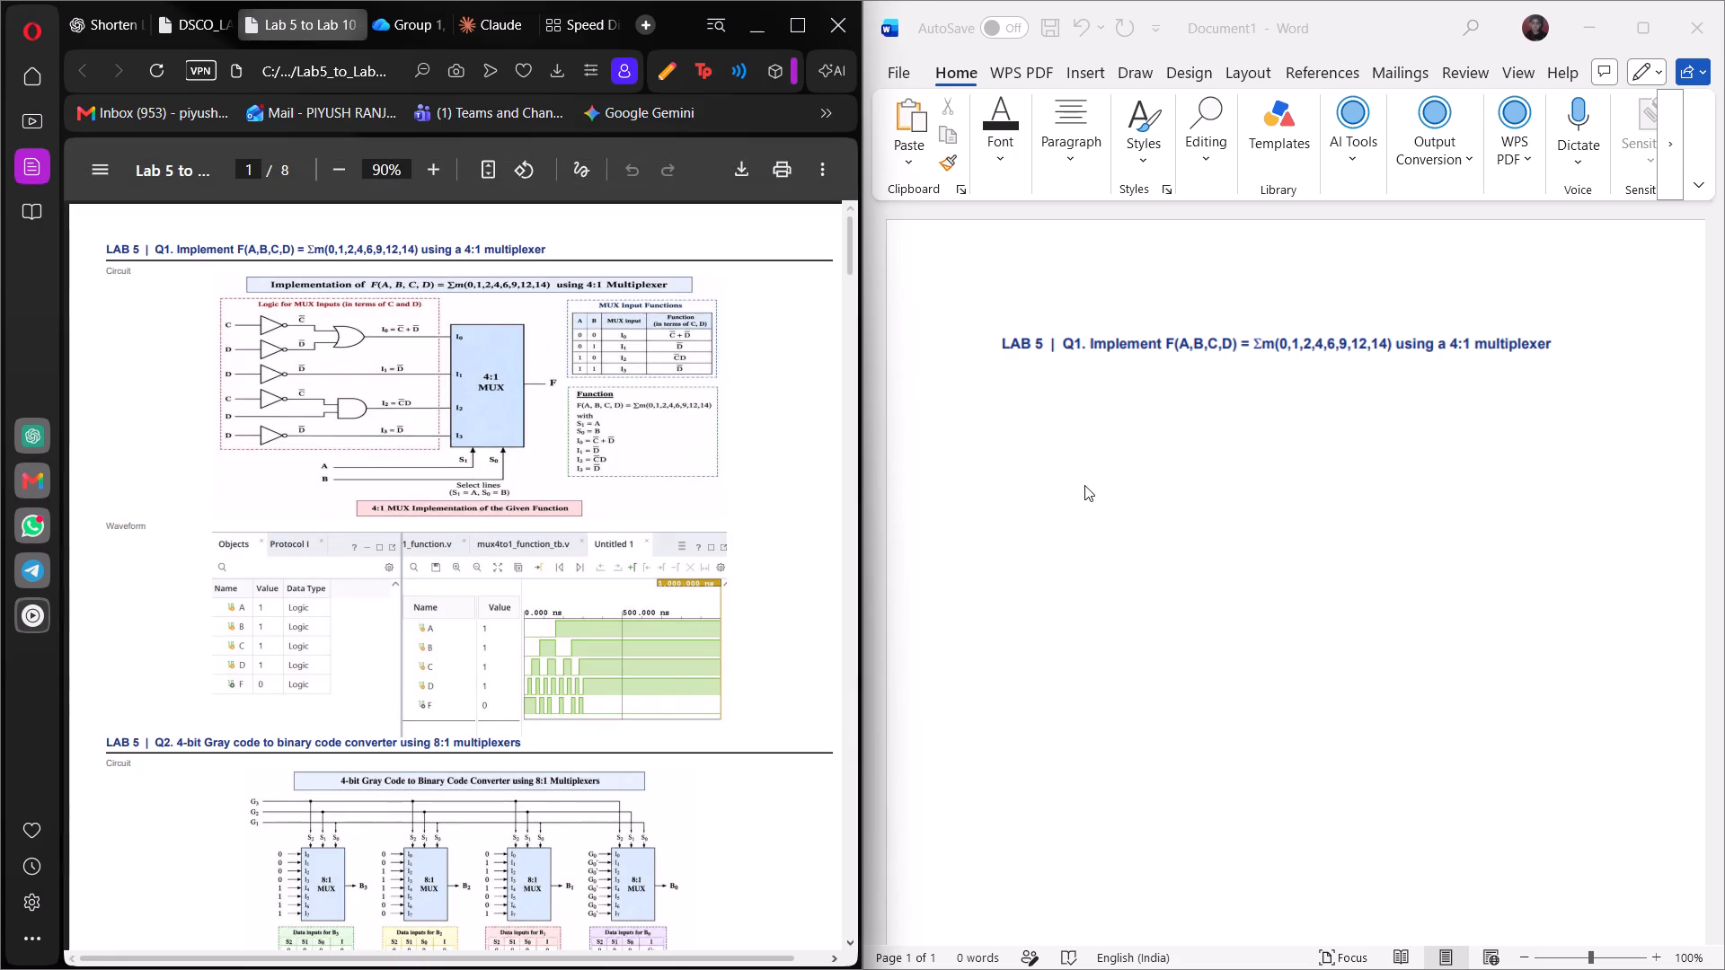
pyautogui.click(1084, 485)
pyautogui.hotkey('ctrl', 'v')
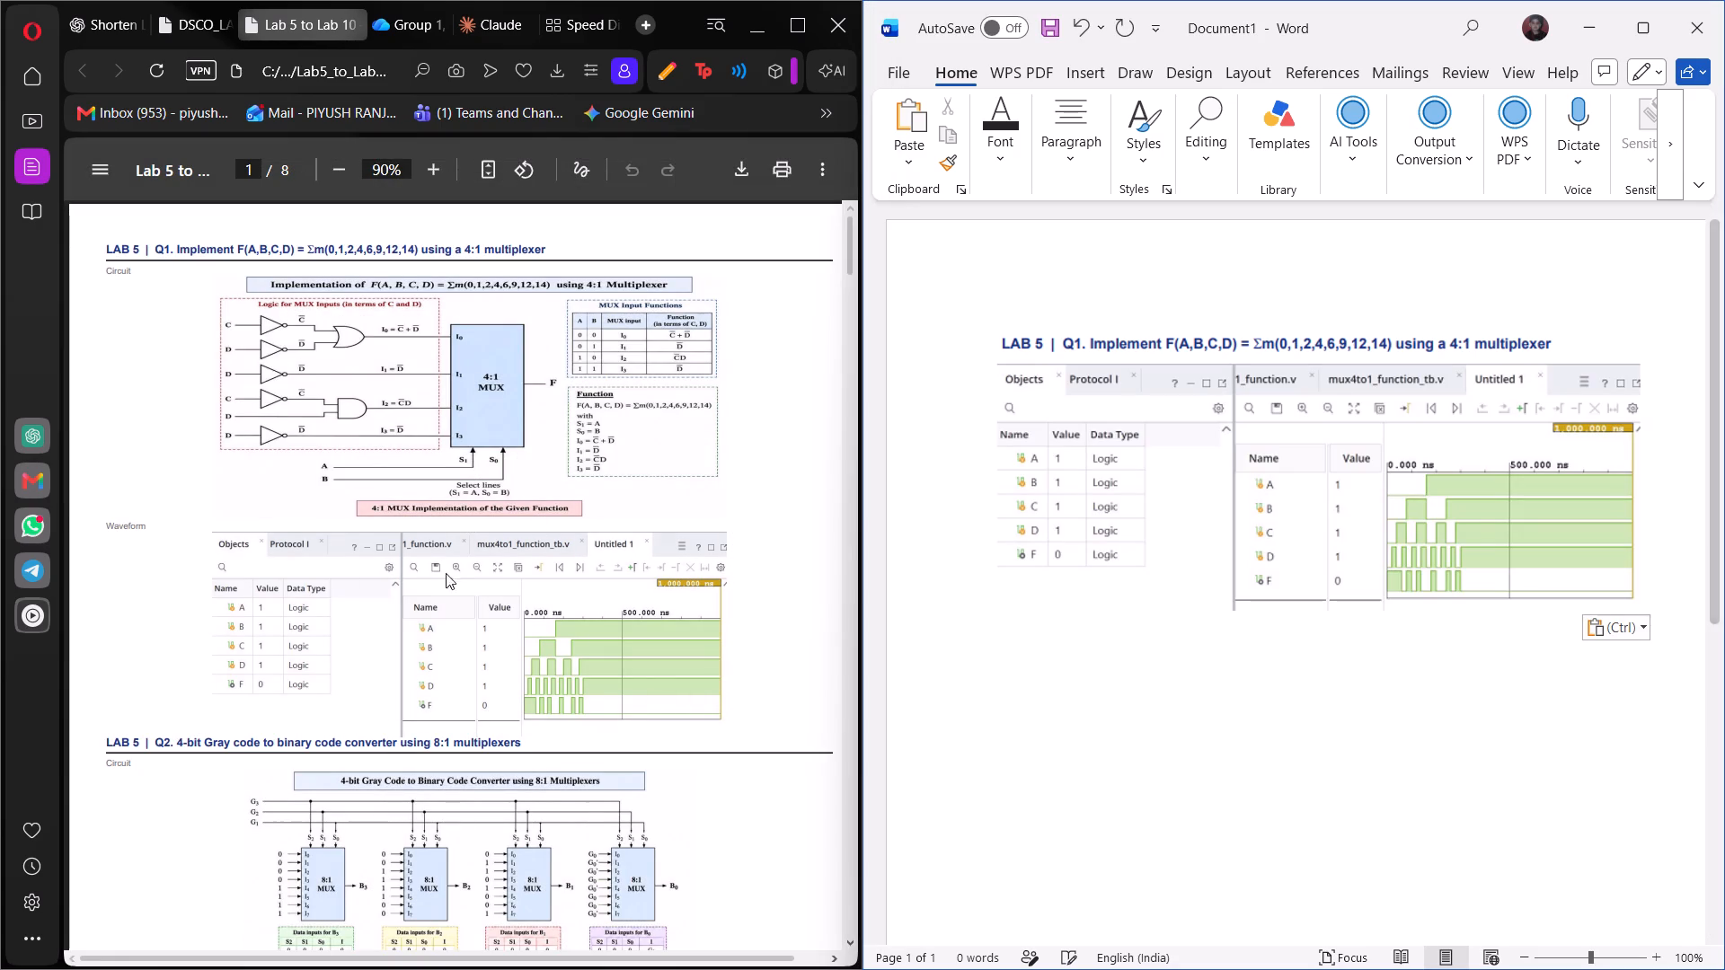
# Snapshot the LAB 5 Q2 Gray code to binary converter heading and paste it below the Q1 waveform in Word.
pyautogui.scroll(-2, 362, 620)
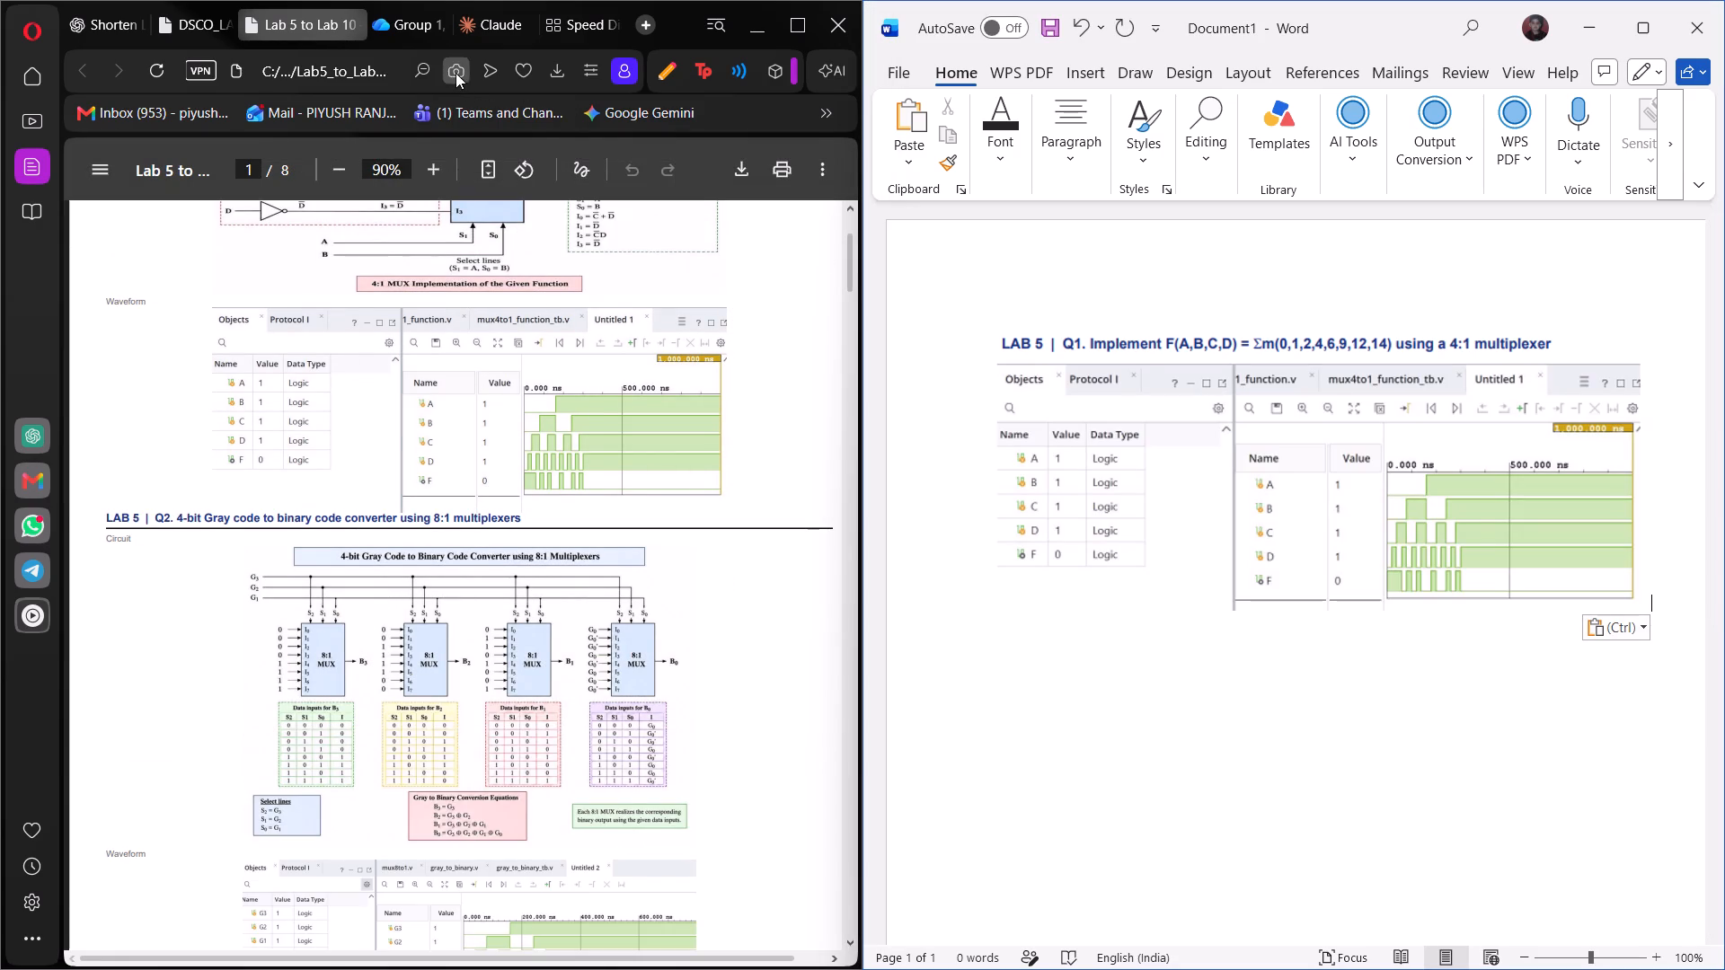
pyautogui.click(456, 73)
pyautogui.moveTo(96, 503); pyautogui.dragTo(306, 533)
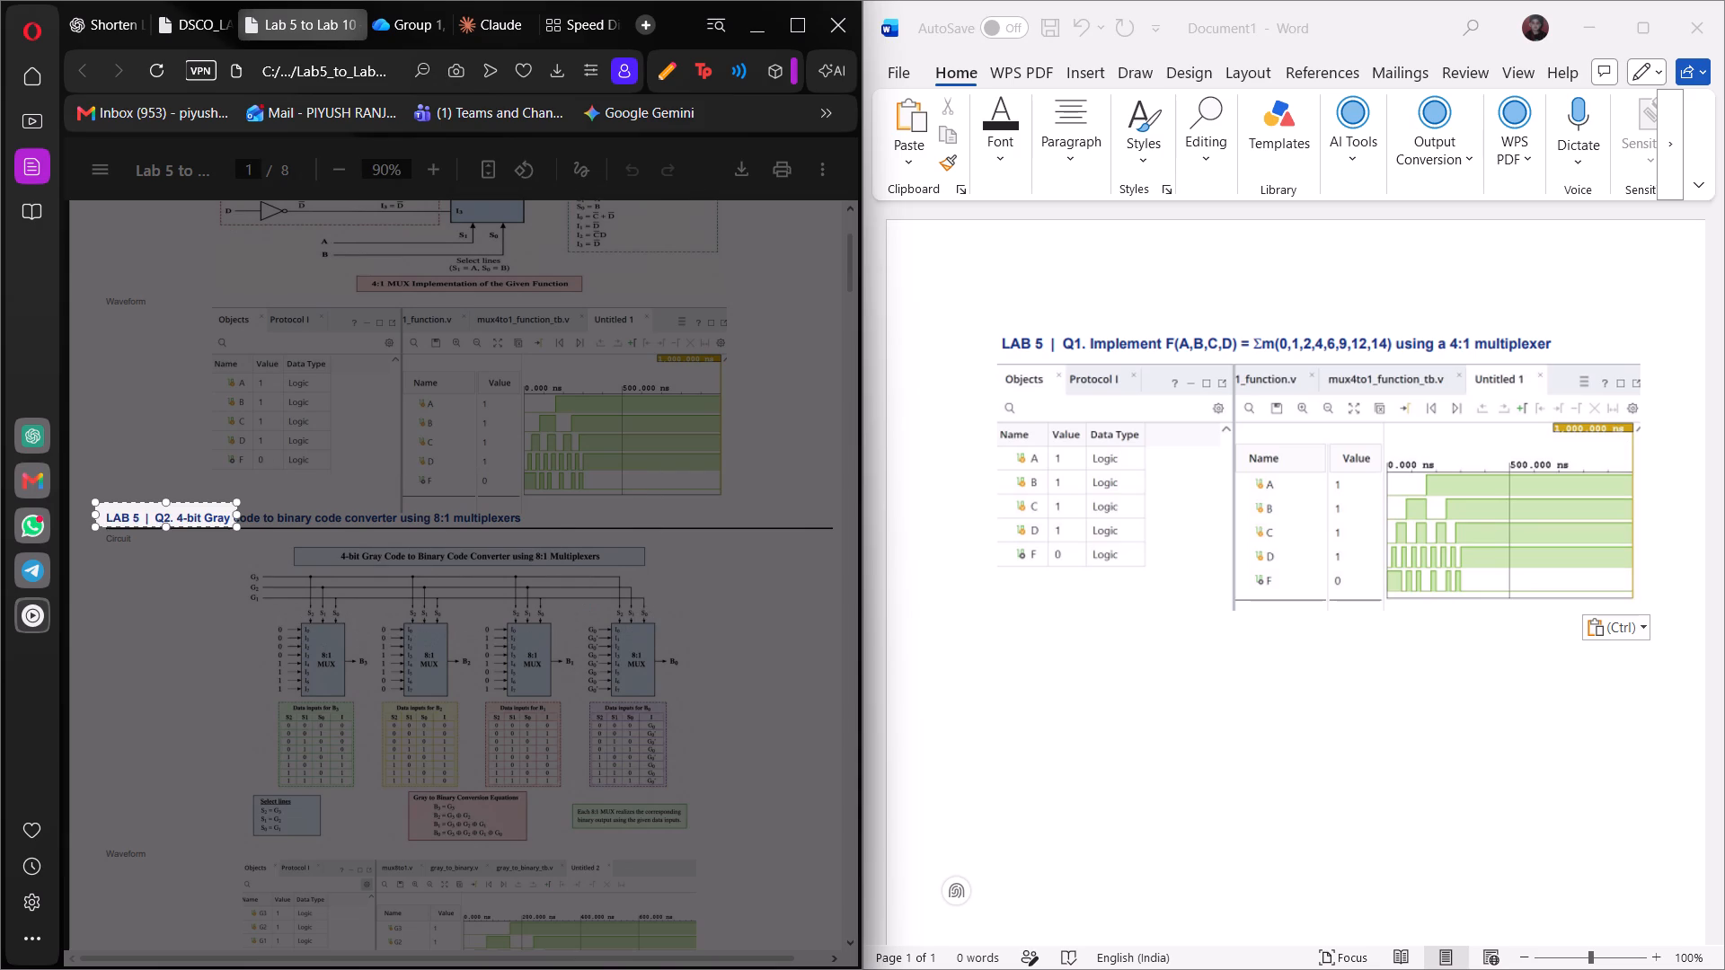
pyautogui.moveTo(306, 533); pyautogui.dragTo(556, 525)
pyautogui.click(450, 540)
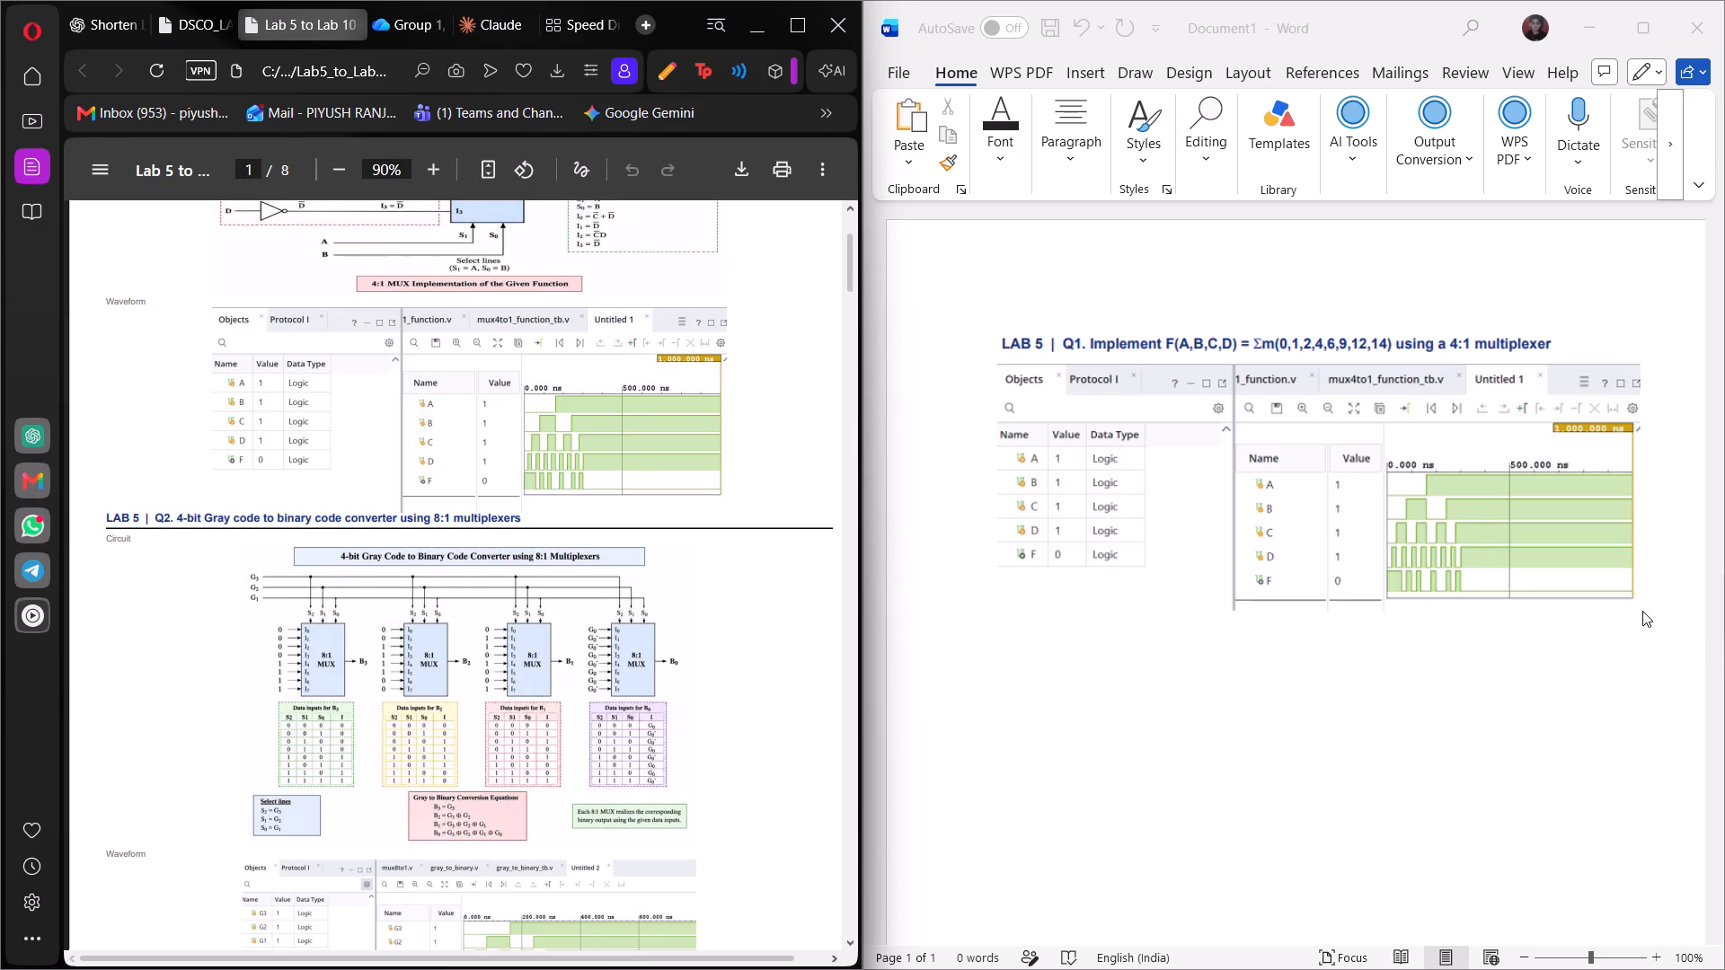
pyautogui.click(1644, 609)
pyautogui.hotkey('ctrl', 'v')
# Snapshot the LAB 5 Q2 waveform from the PDF and paste it below the Q2 heading in Word.
pyautogui.scroll(-2, 493, 497)
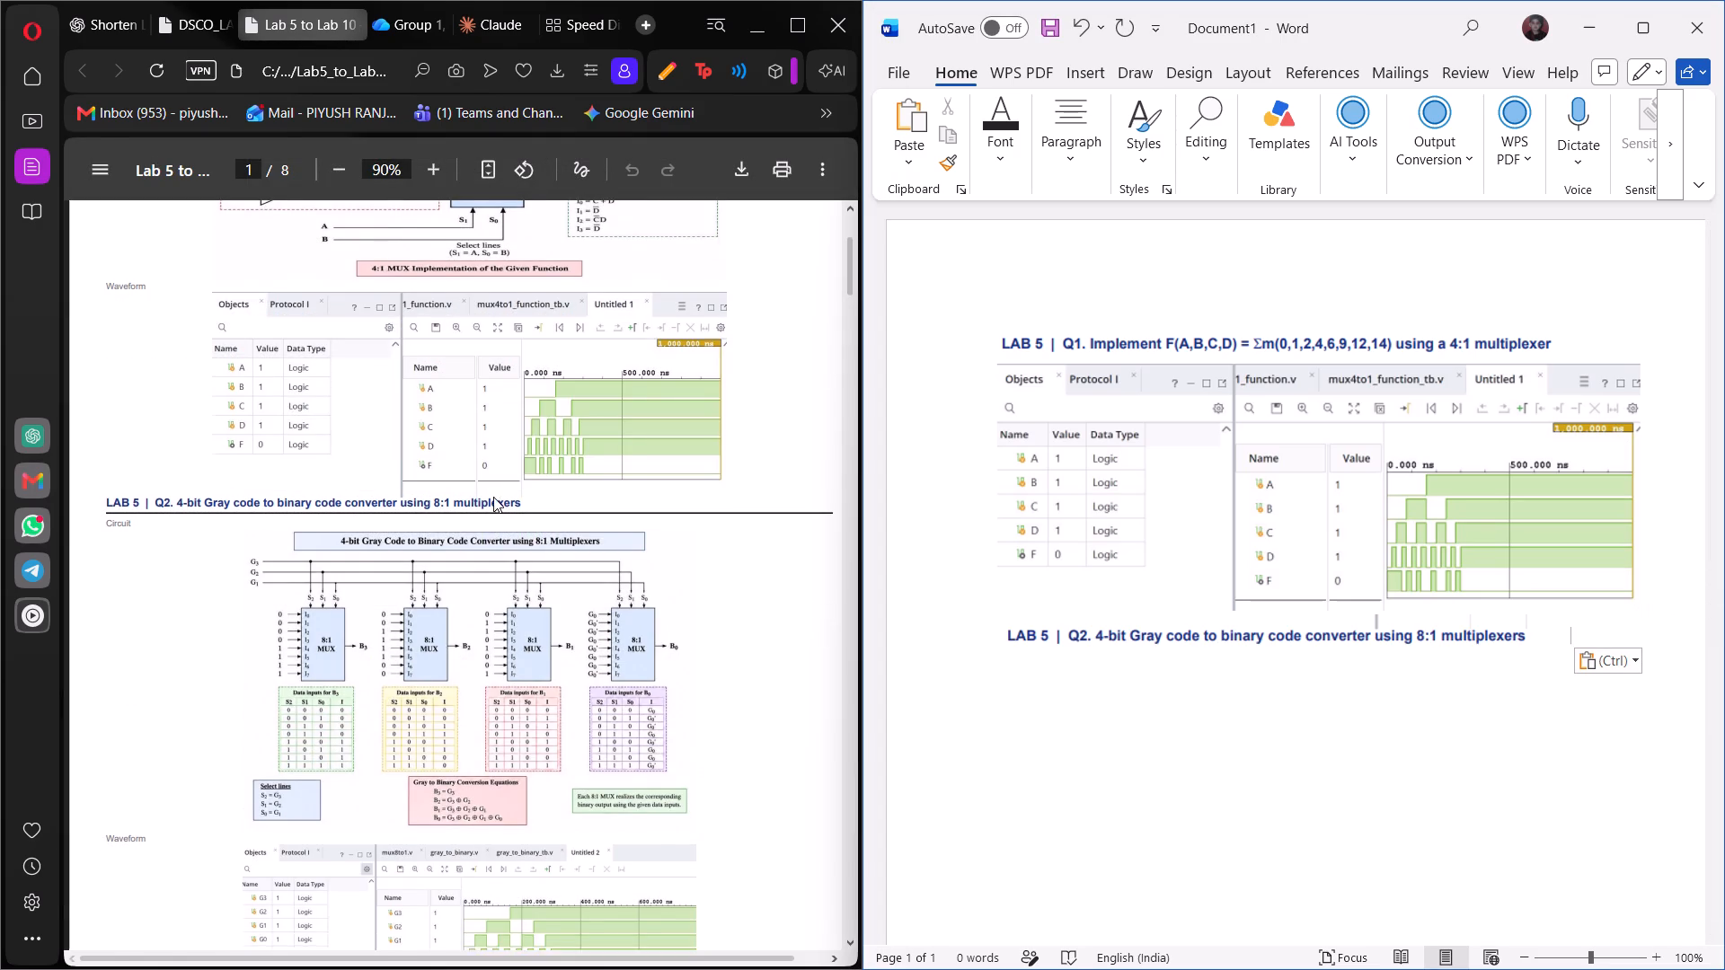
pyautogui.click(452, 70)
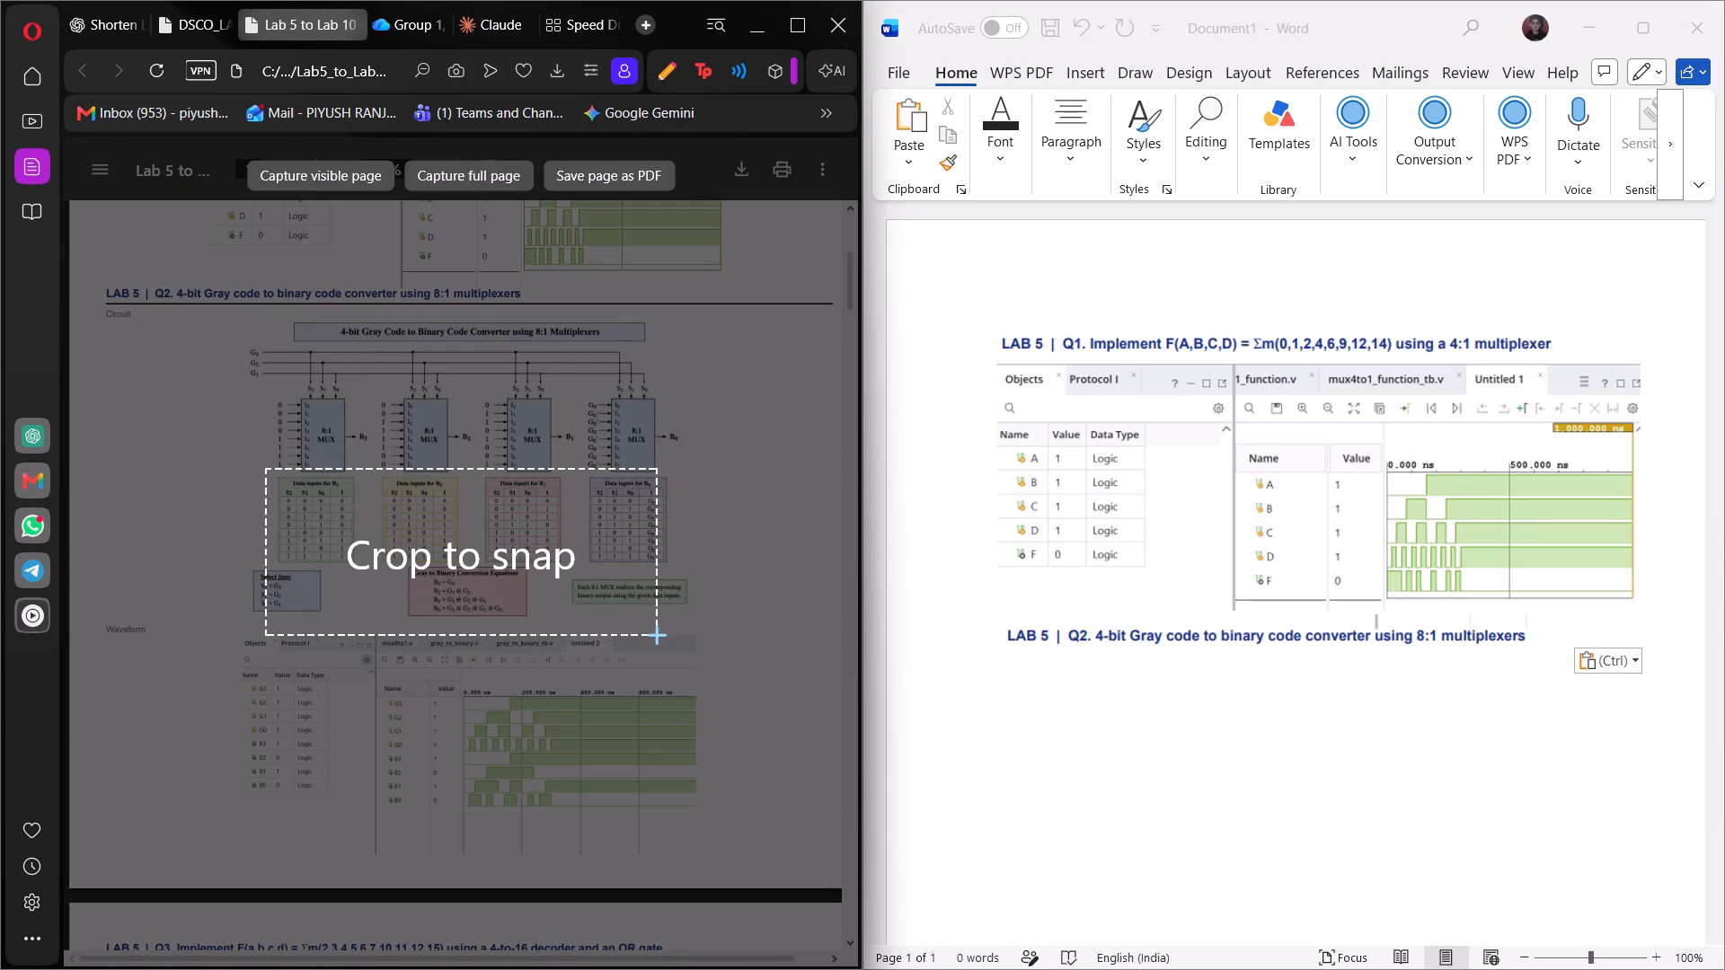
pyautogui.moveTo(230, 633); pyautogui.dragTo(703, 856)
pyautogui.click(548, 895)
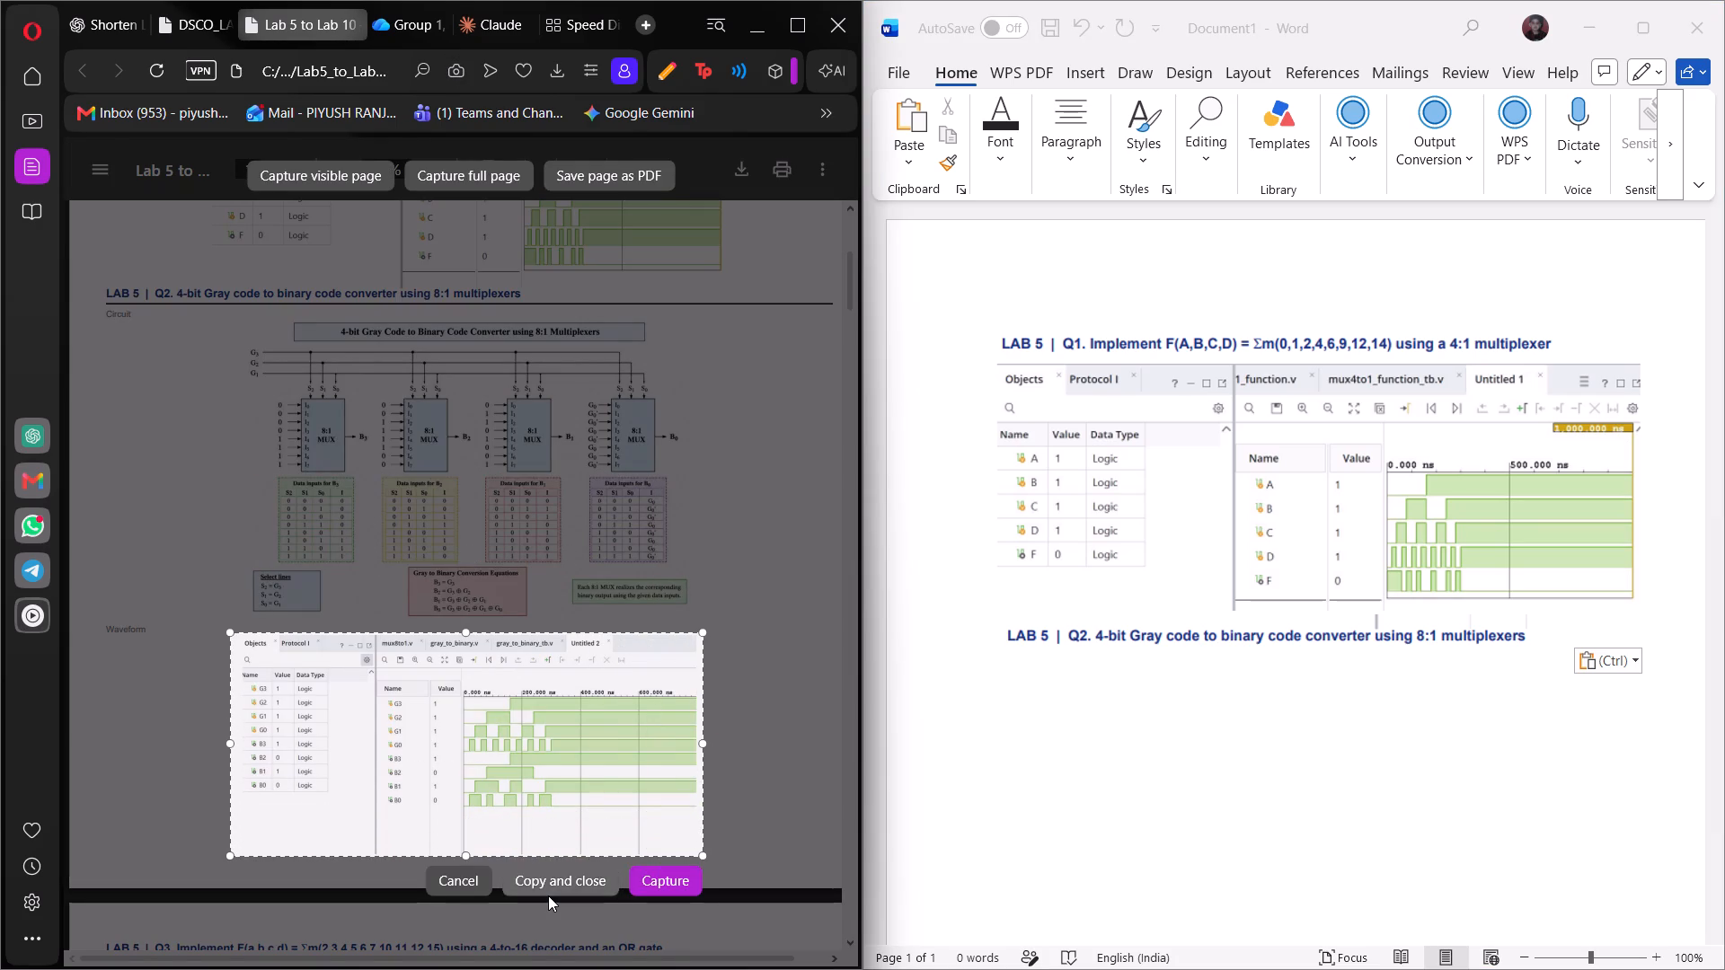
pyautogui.click(1566, 653)
pyautogui.hotkey('ctrl', 'v')
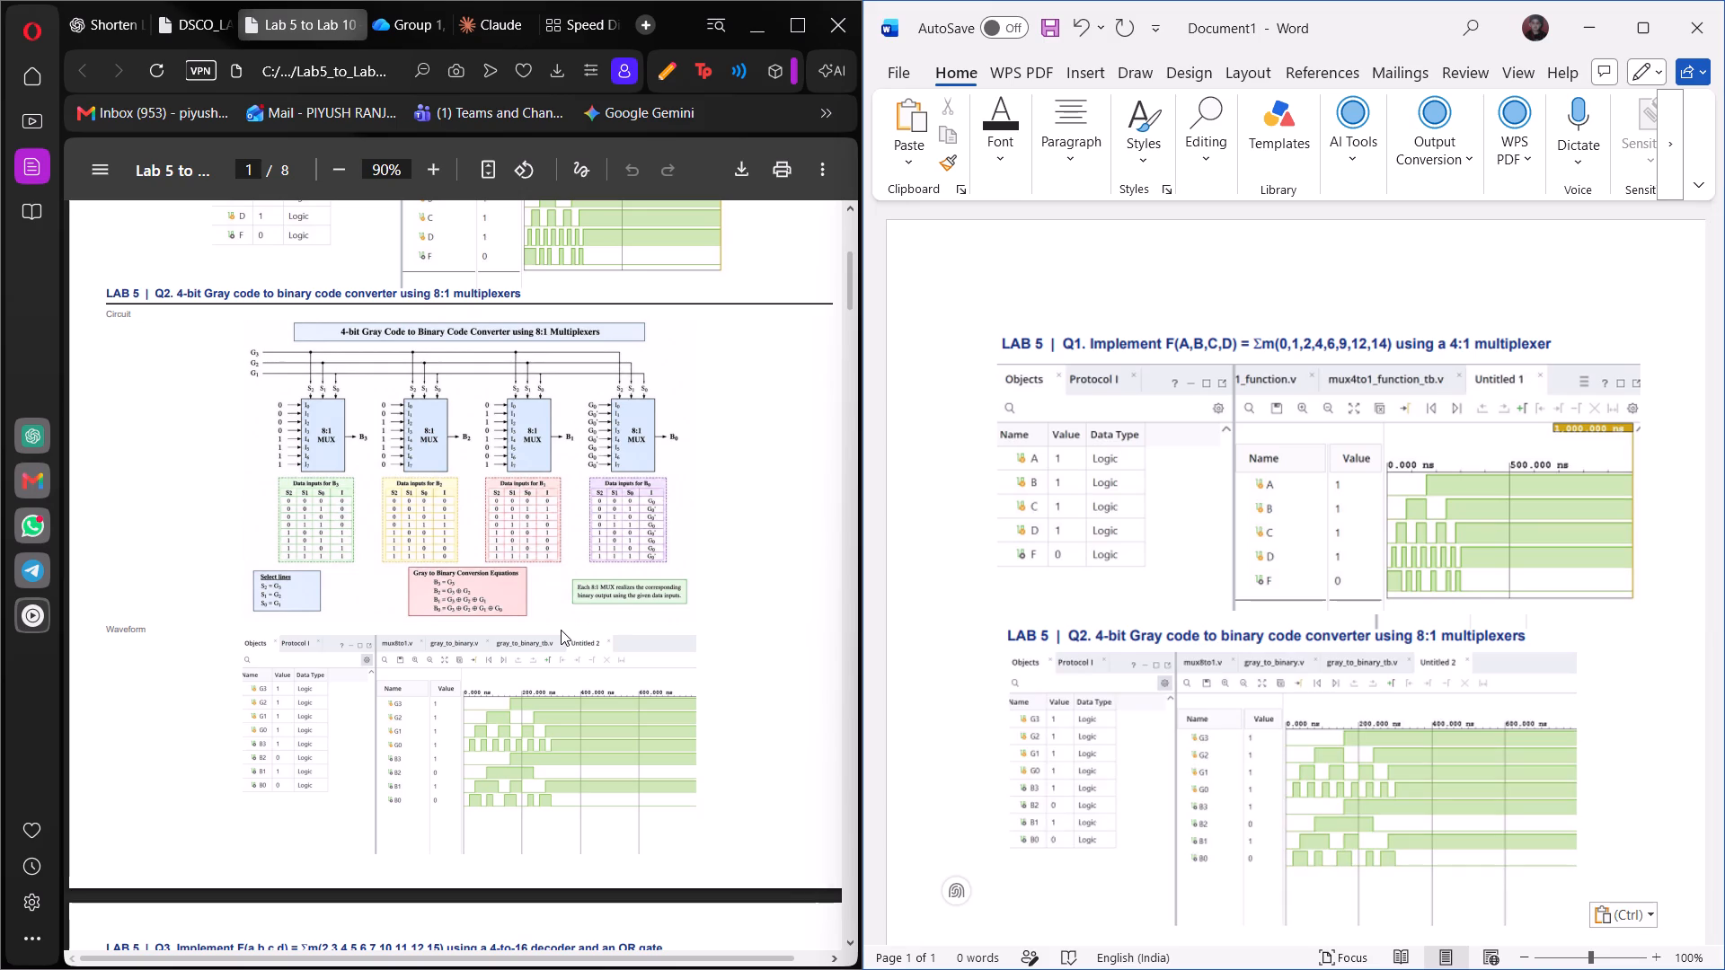
# Snapshot the LAB 5 Q3 4-to-16 decoder heading from the PDF and paste it below the Q2 waveform in Word.
pyautogui.scroll(-4, 561, 630)
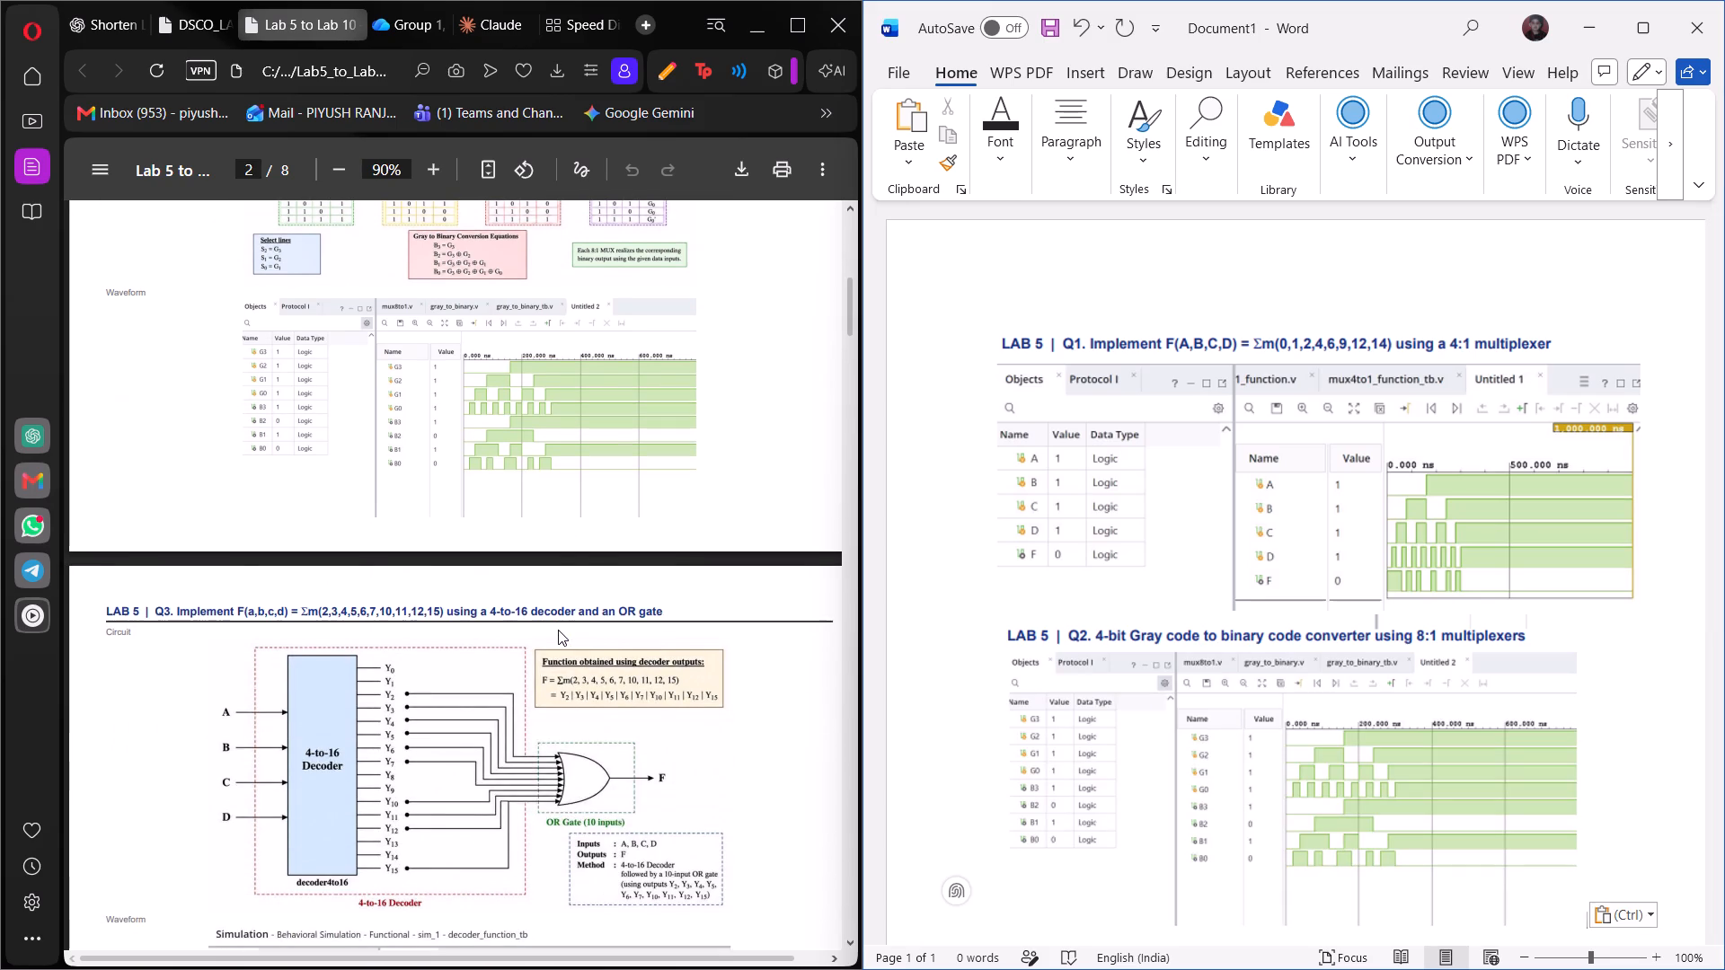
pyautogui.click(448, 71)
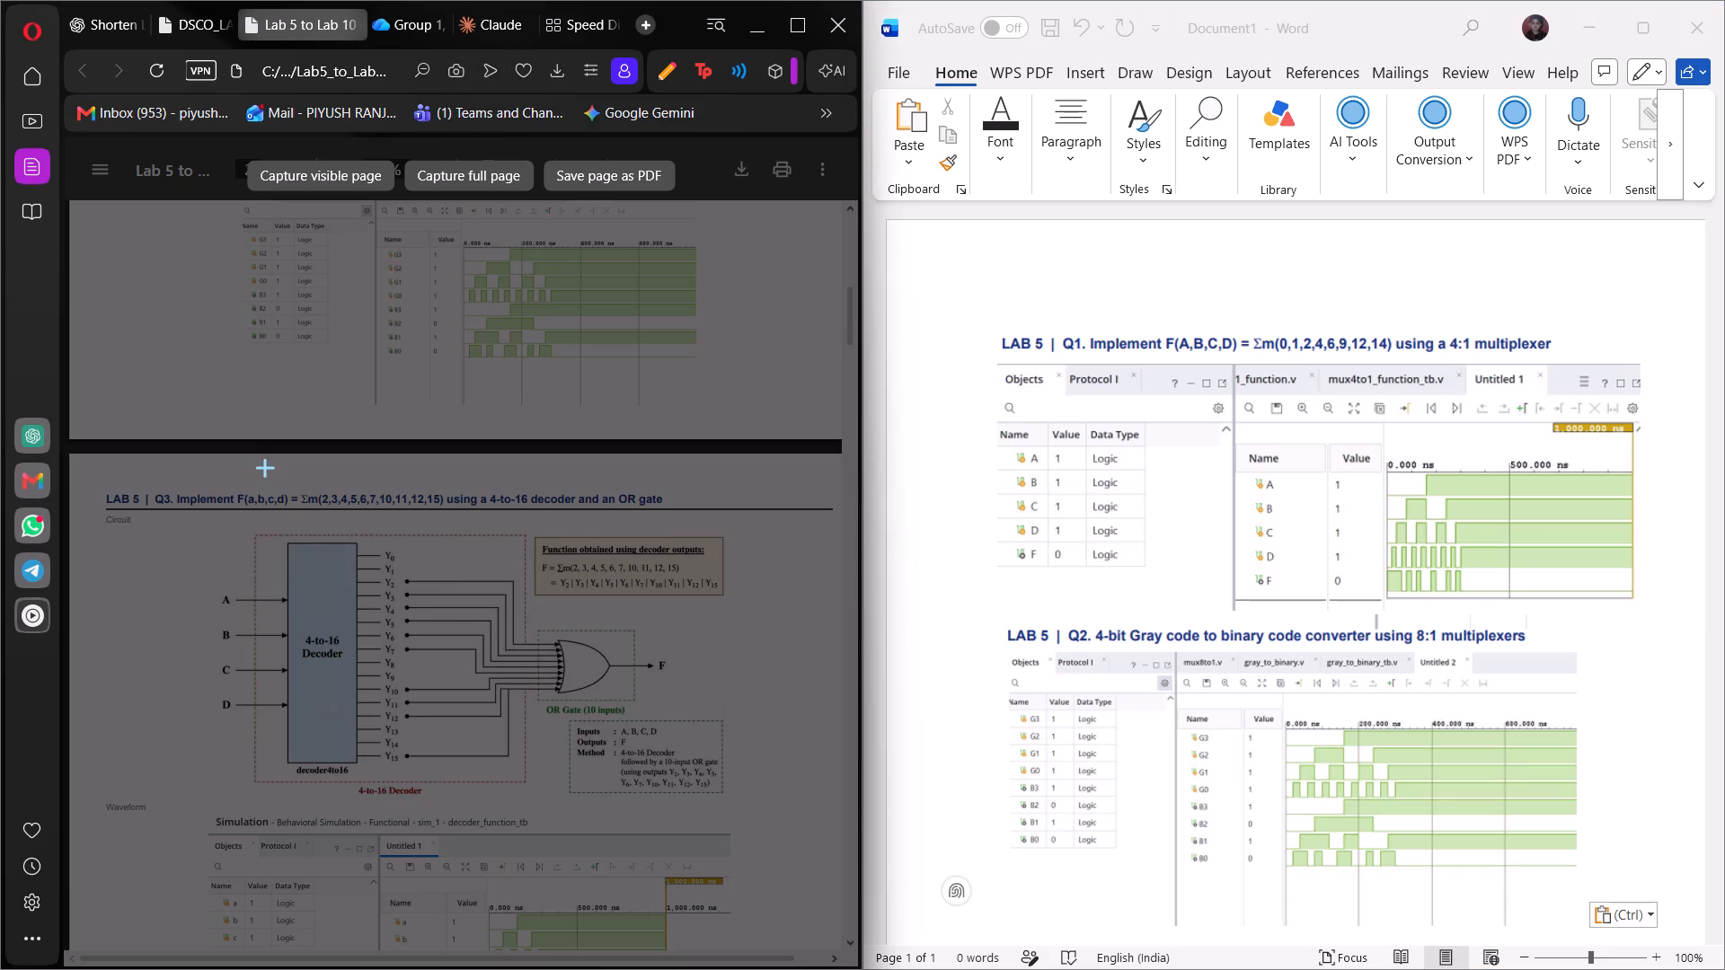
pyautogui.moveTo(94, 485); pyautogui.dragTo(689, 507)
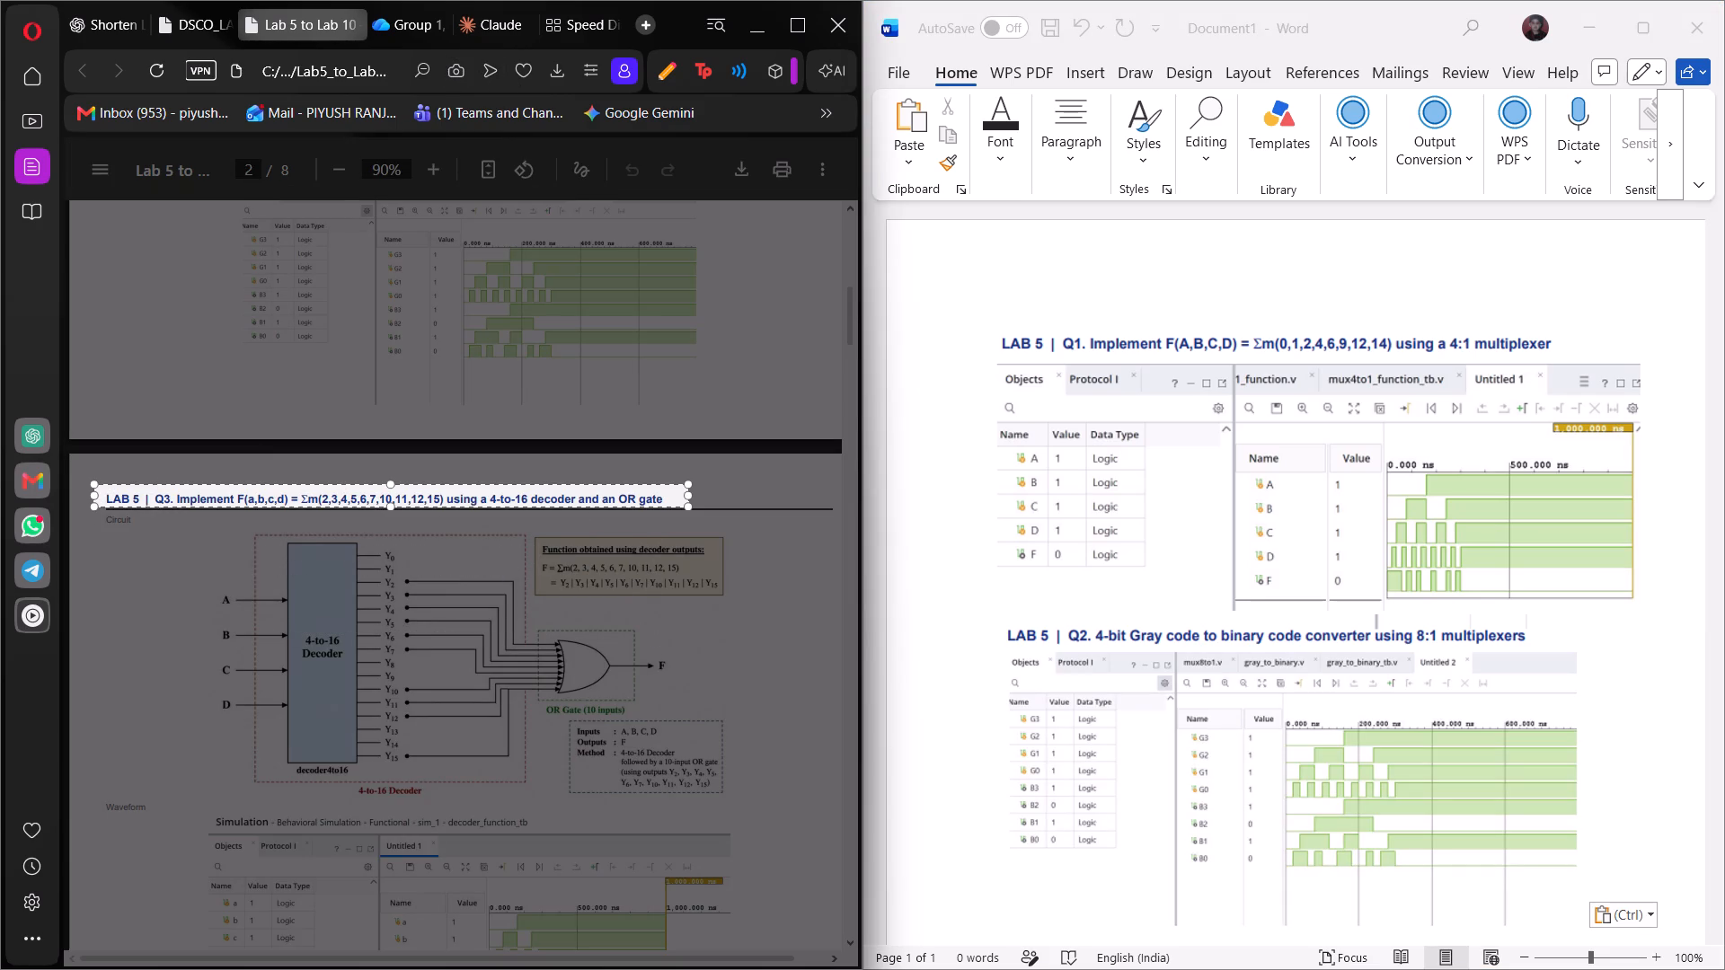
pyautogui.moveTo(689, 507); pyautogui.dragTo(687, 507)
pyautogui.click(579, 525)
pyautogui.scroll(-1, 1650, 810)
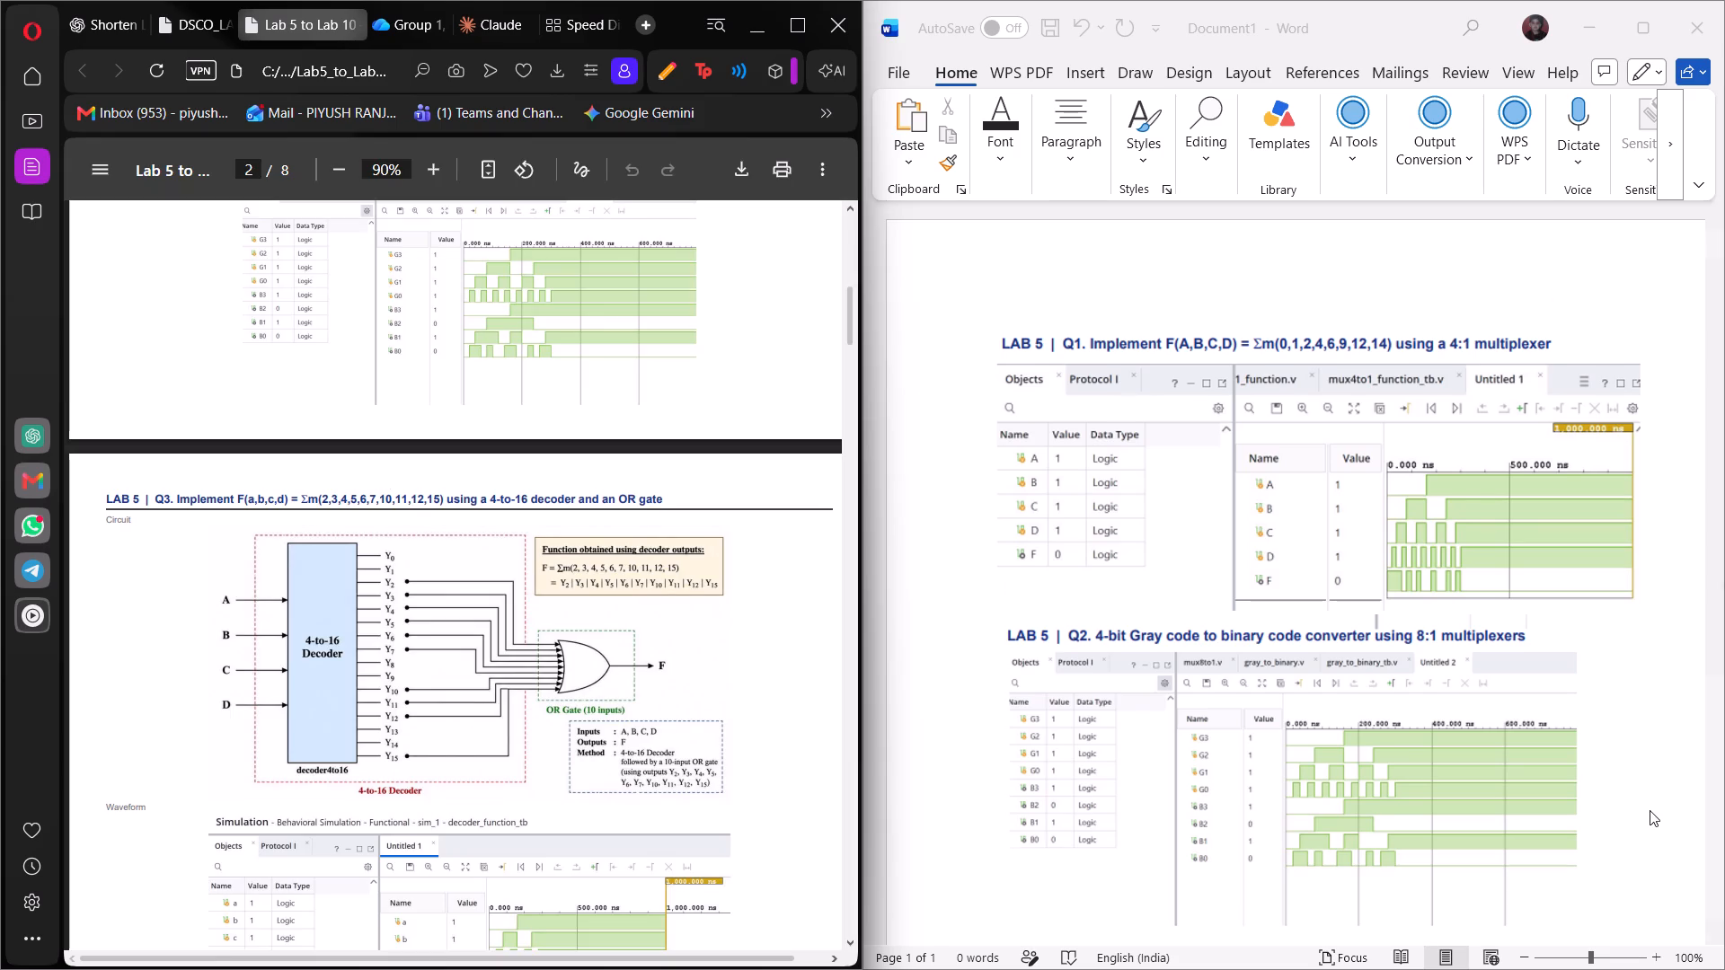
pyautogui.scroll(-1, 1650, 810)
pyautogui.click(1646, 824)
pyautogui.hotkey('ctrl', 'v')
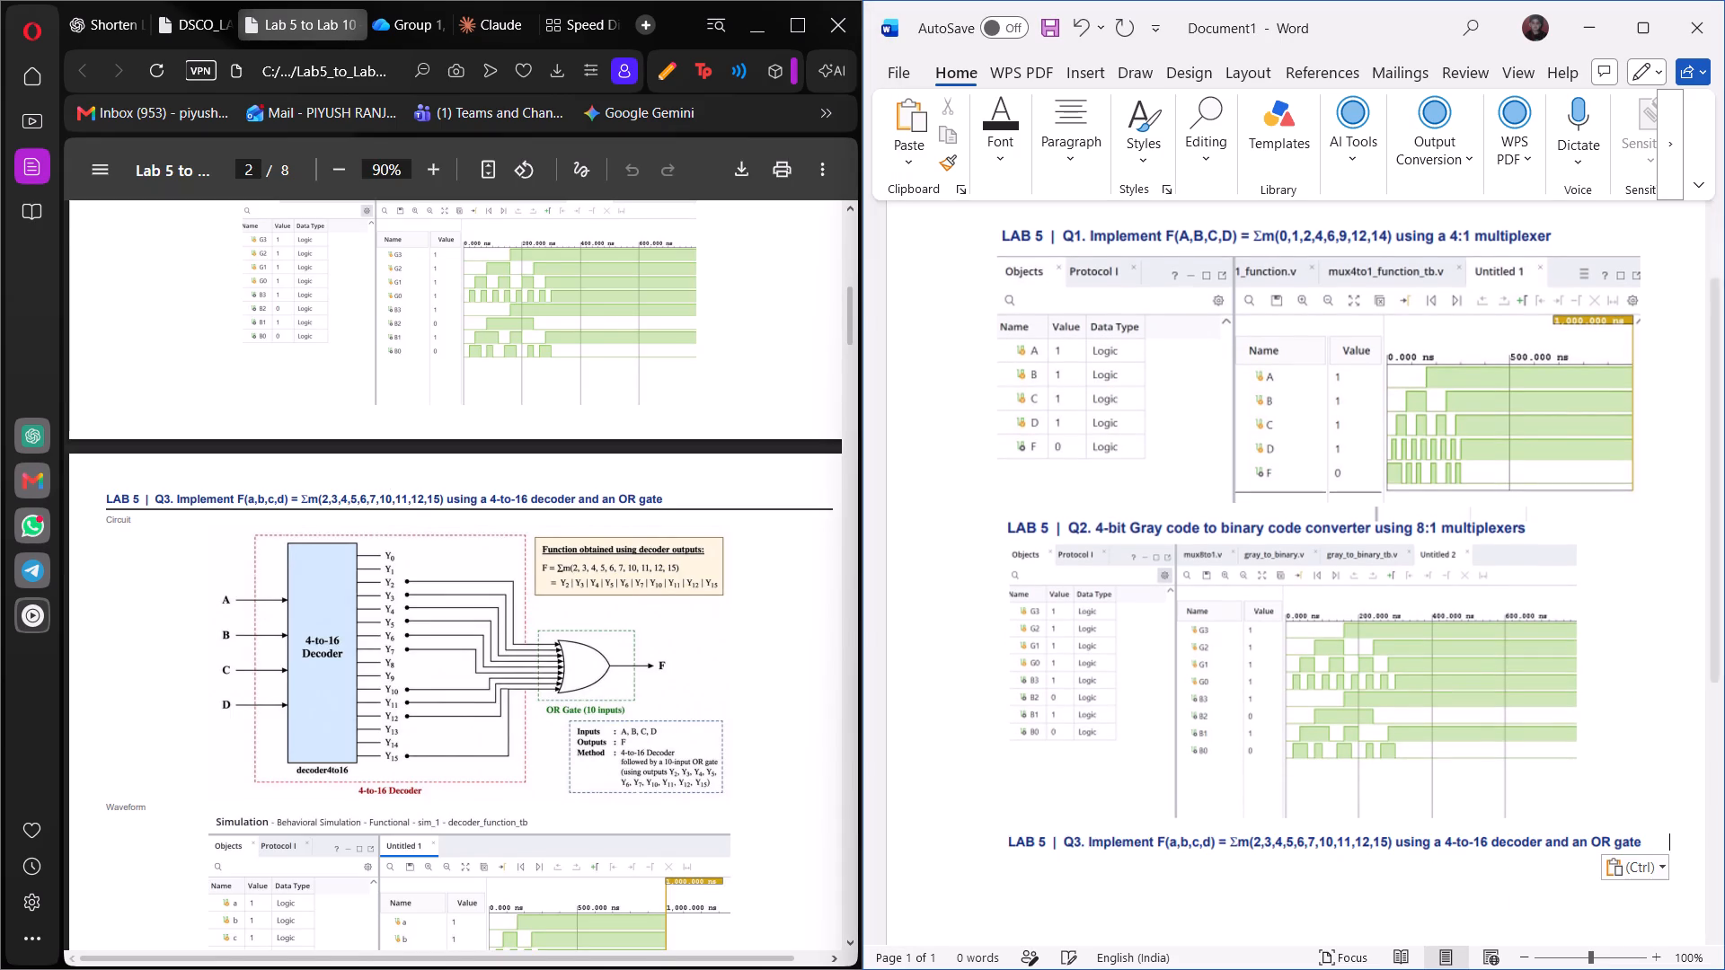
# Snapshot the LAB 5 Q3 waveform, trimming the crop above the Q4 heading, and paste it below the Q3 heading in Word.
pyautogui.scroll(-2, 659, 495)
pyautogui.click(451, 70)
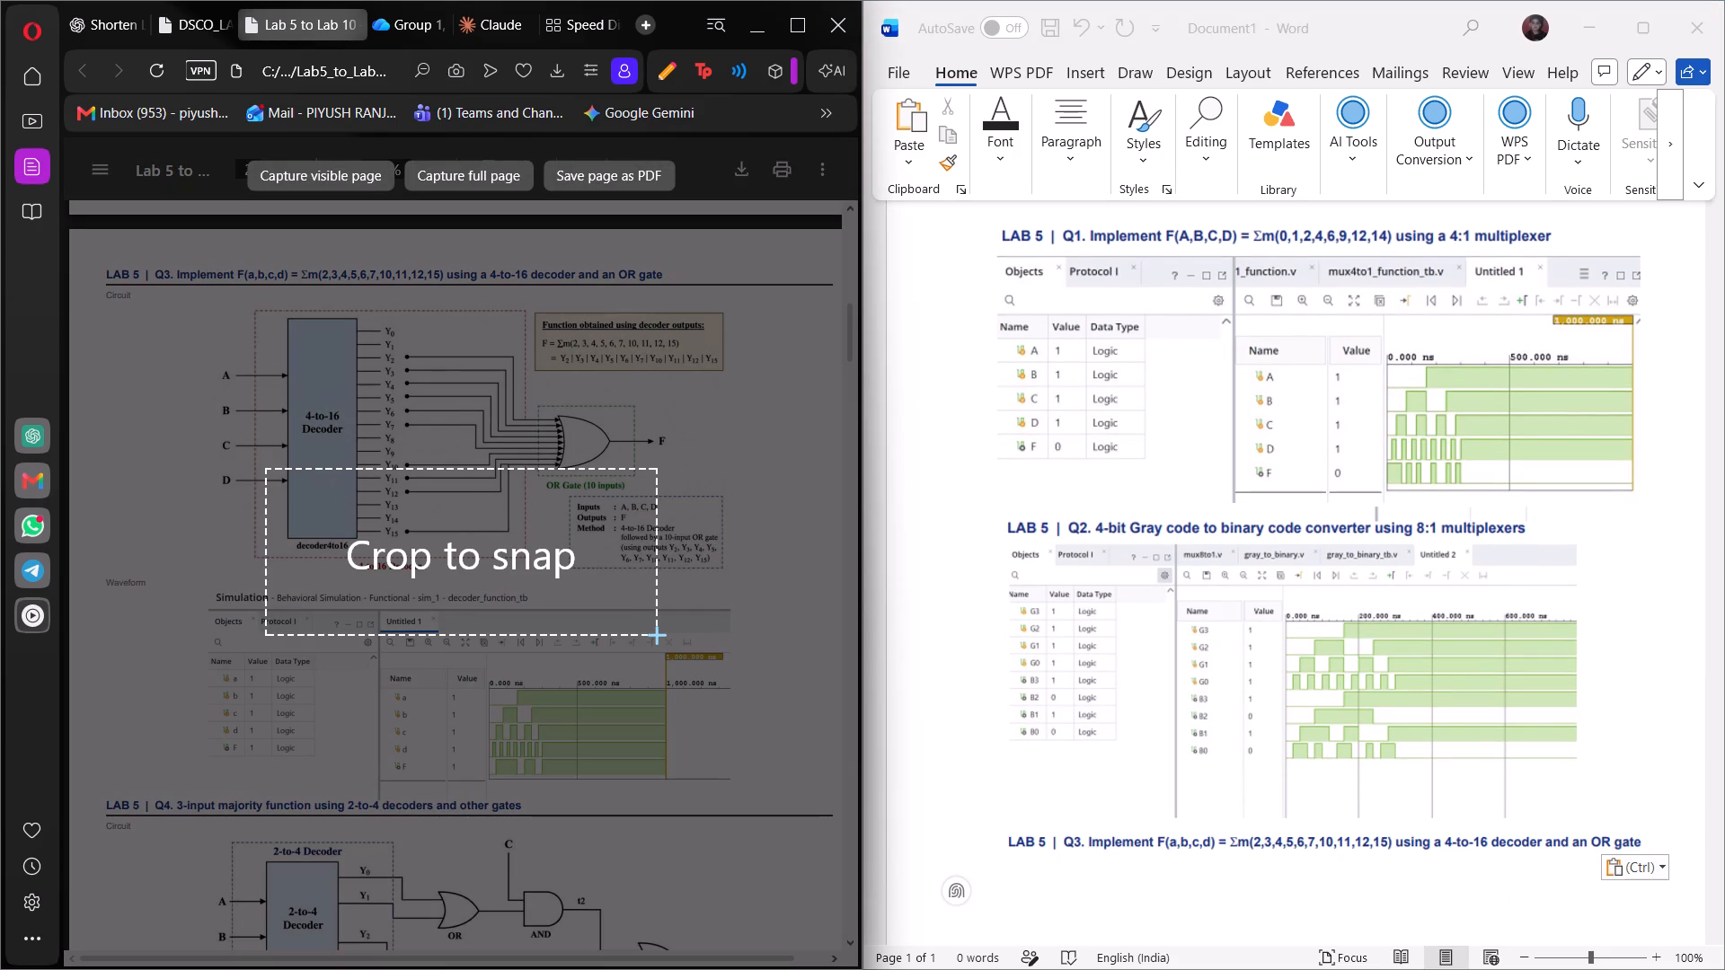
pyautogui.moveTo(201, 602); pyautogui.dragTo(766, 810)
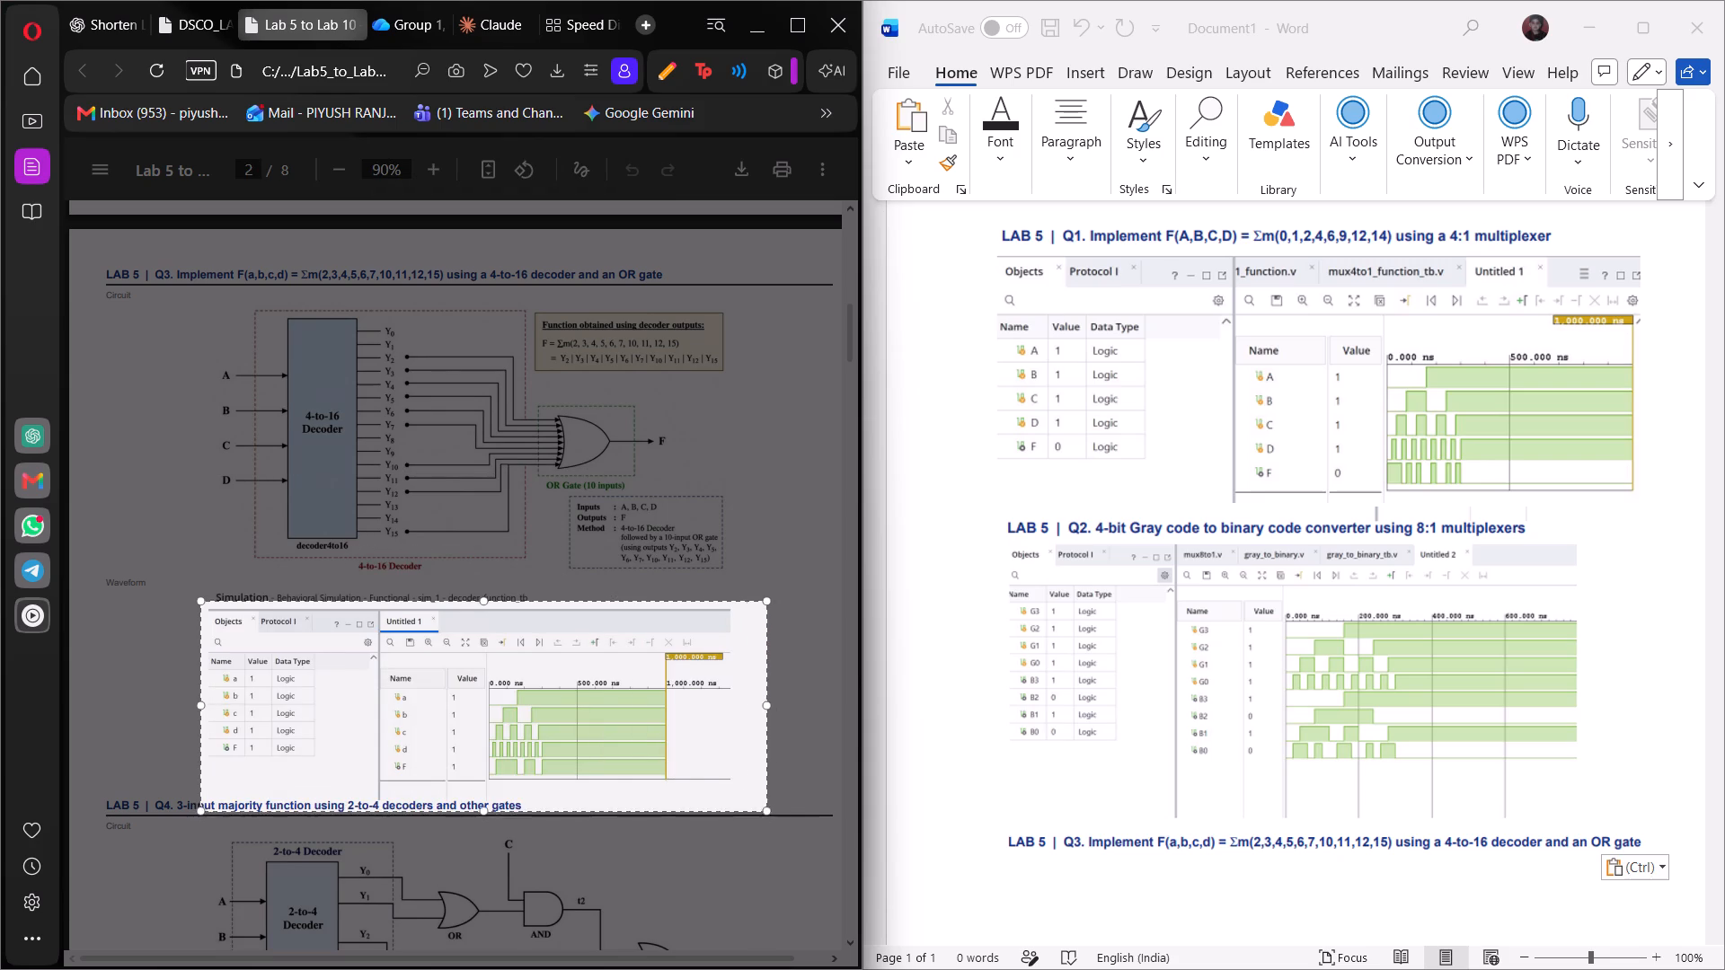
pyautogui.moveTo(766, 810); pyautogui.dragTo(753, 783)
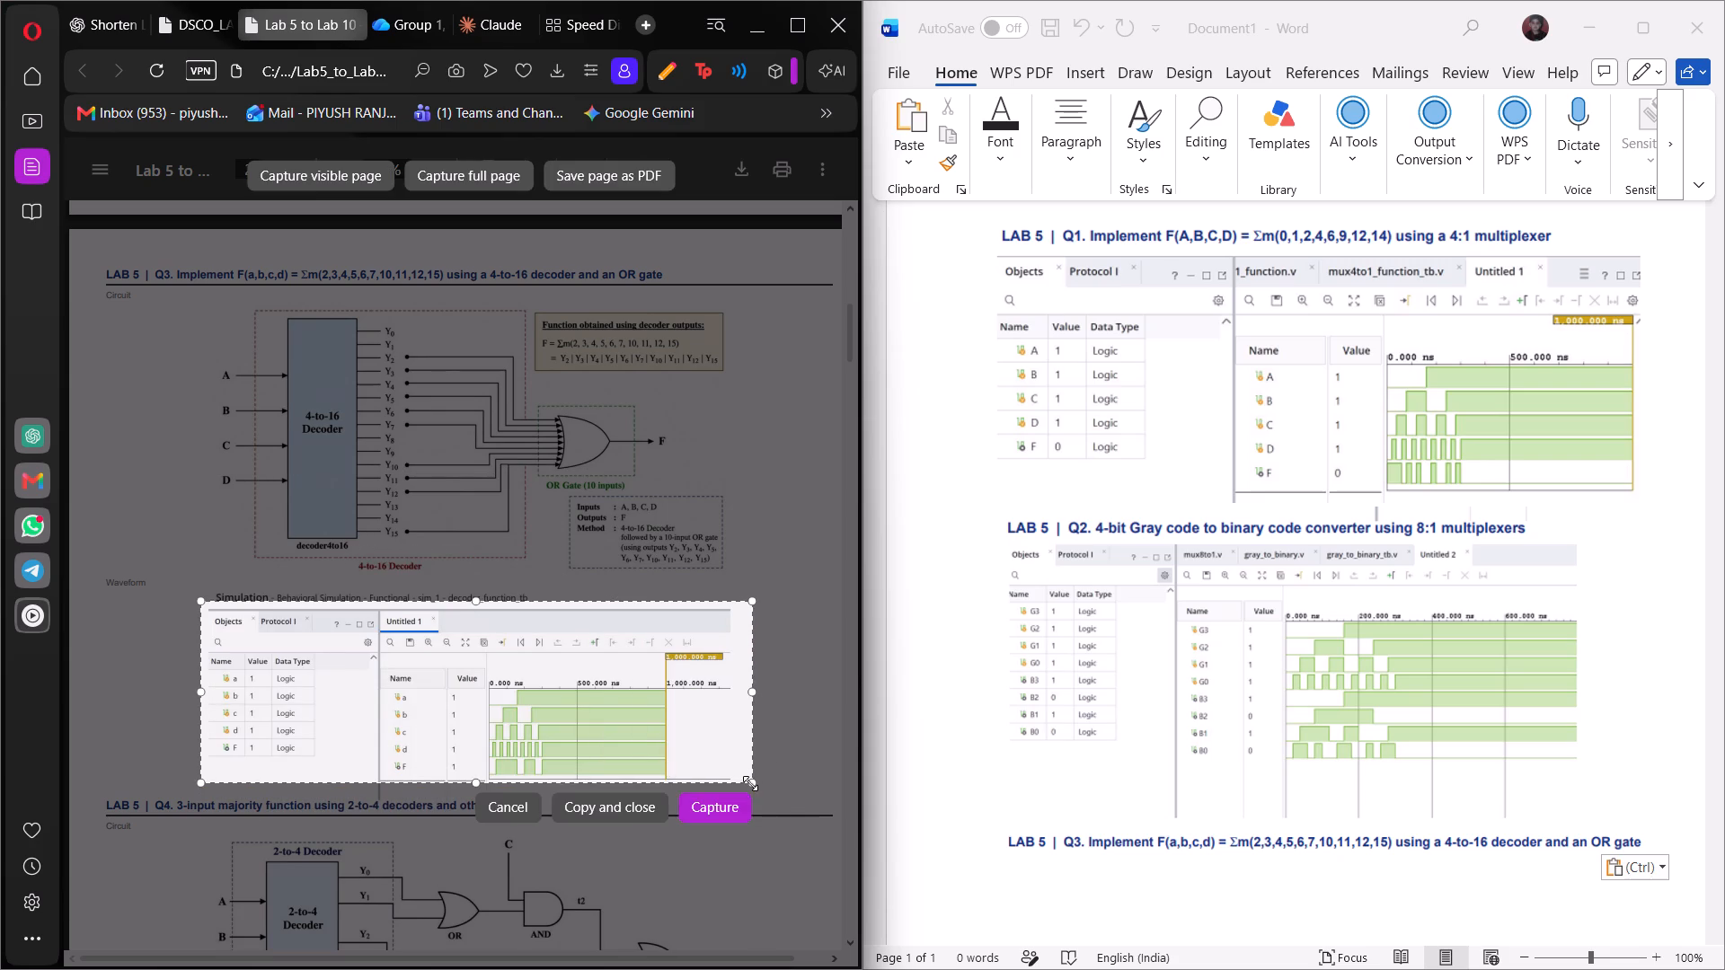
pyautogui.click(657, 803)
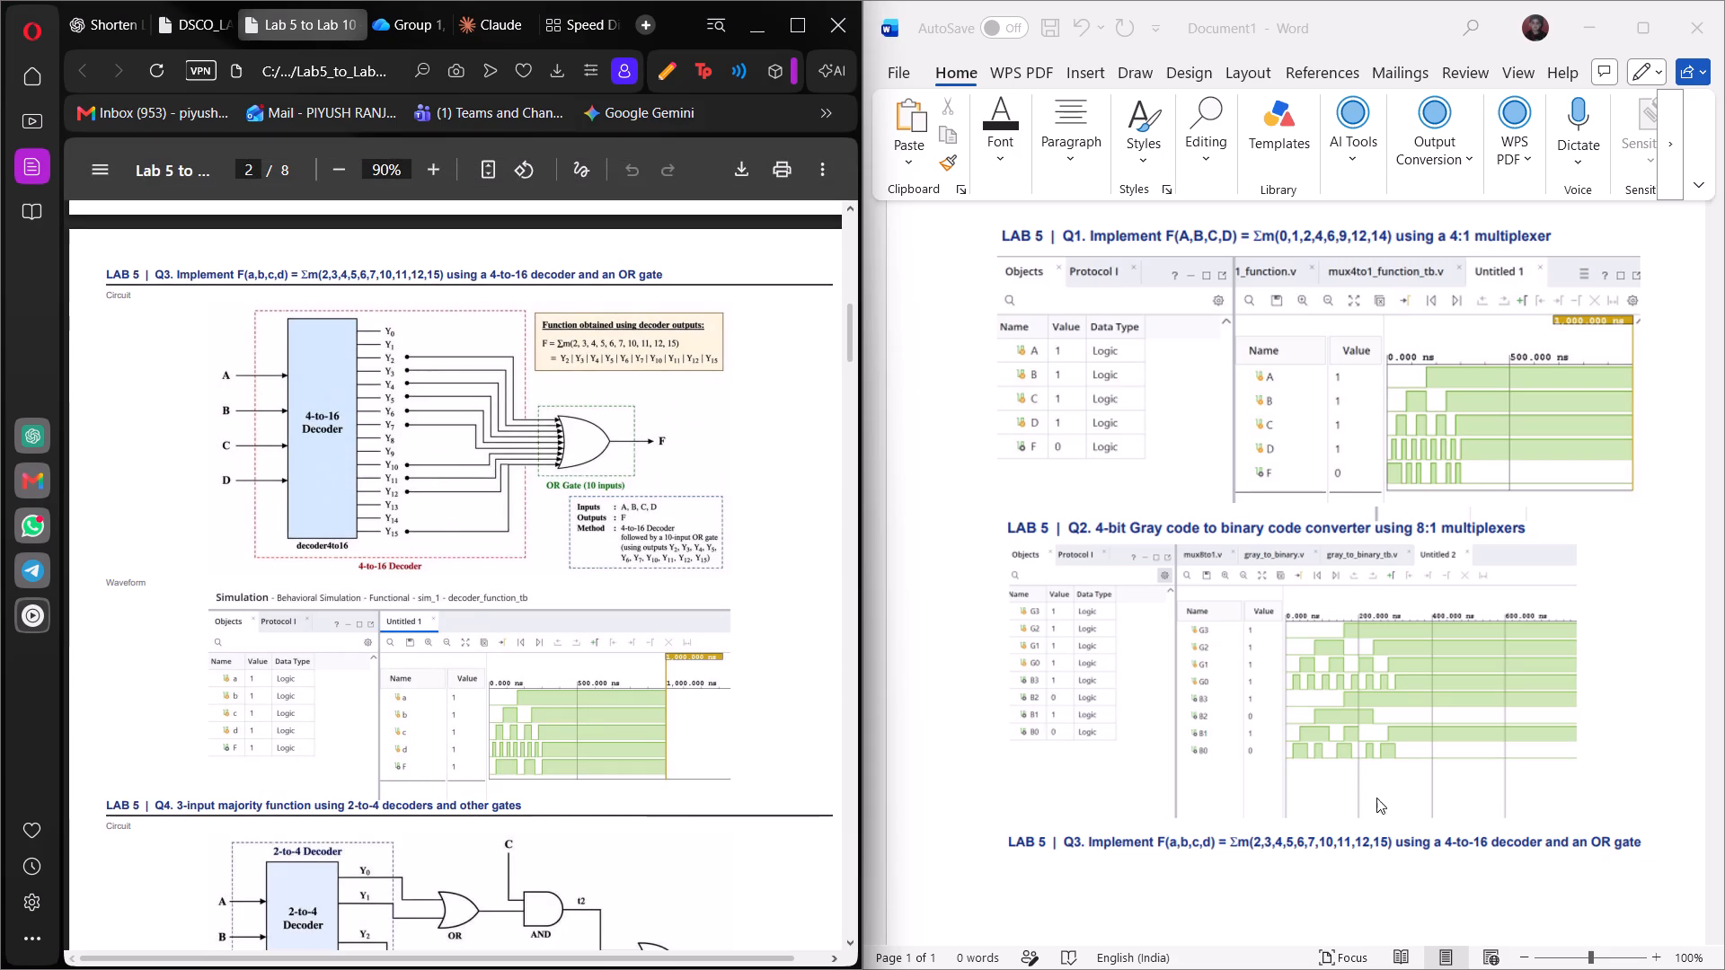
pyautogui.scroll(-1, 1648, 853)
pyautogui.click(1651, 842)
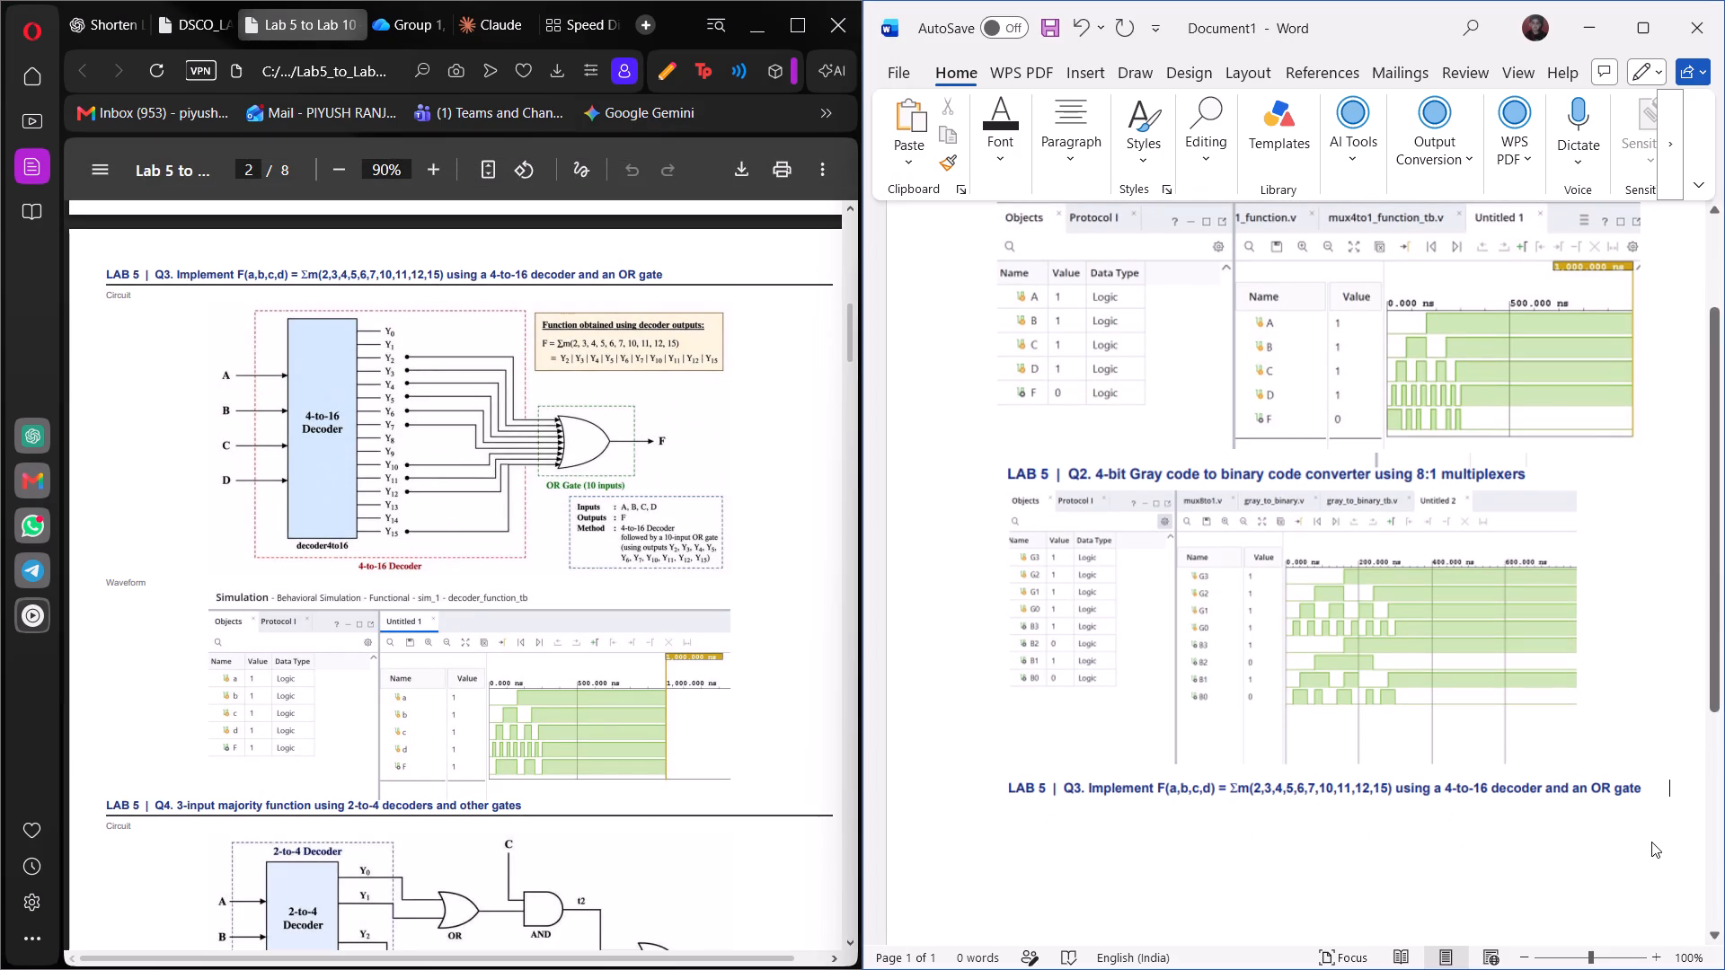
pyautogui.hotkey('ctrl', 'v')
# Snapshot the LAB 5 Q4 3-input majority function heading and paste it below the Q3 waveform in Word.
pyautogui.scroll(-2, 564, 561)
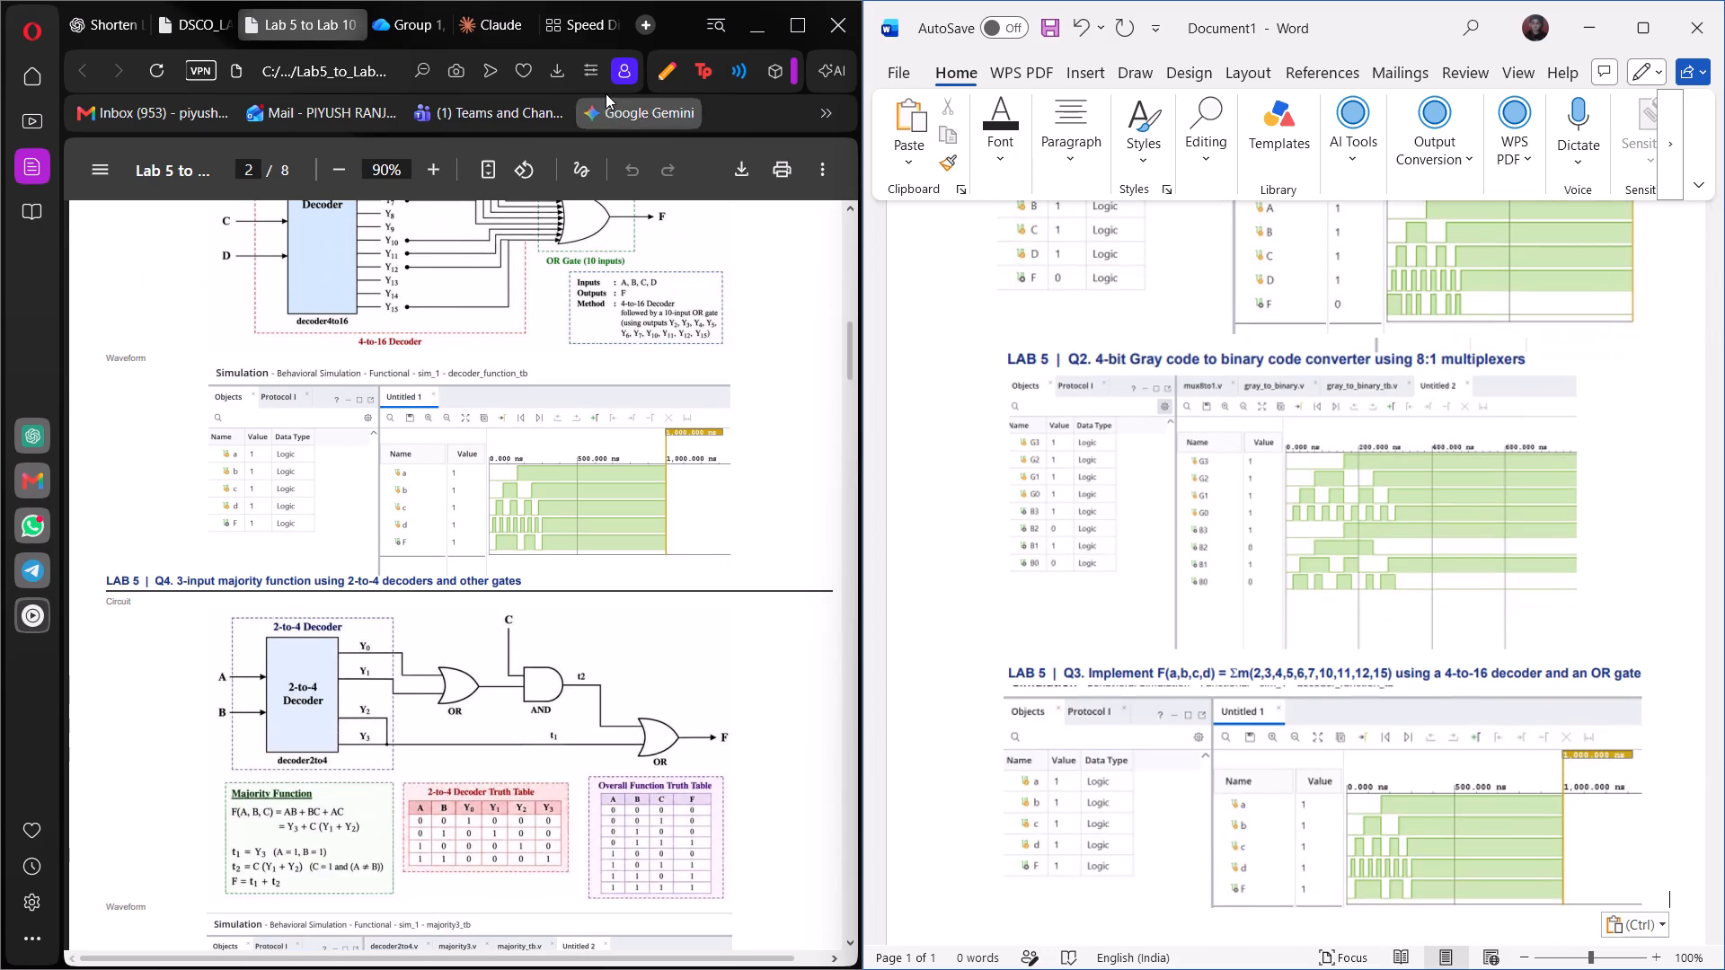
pyautogui.click(456, 66)
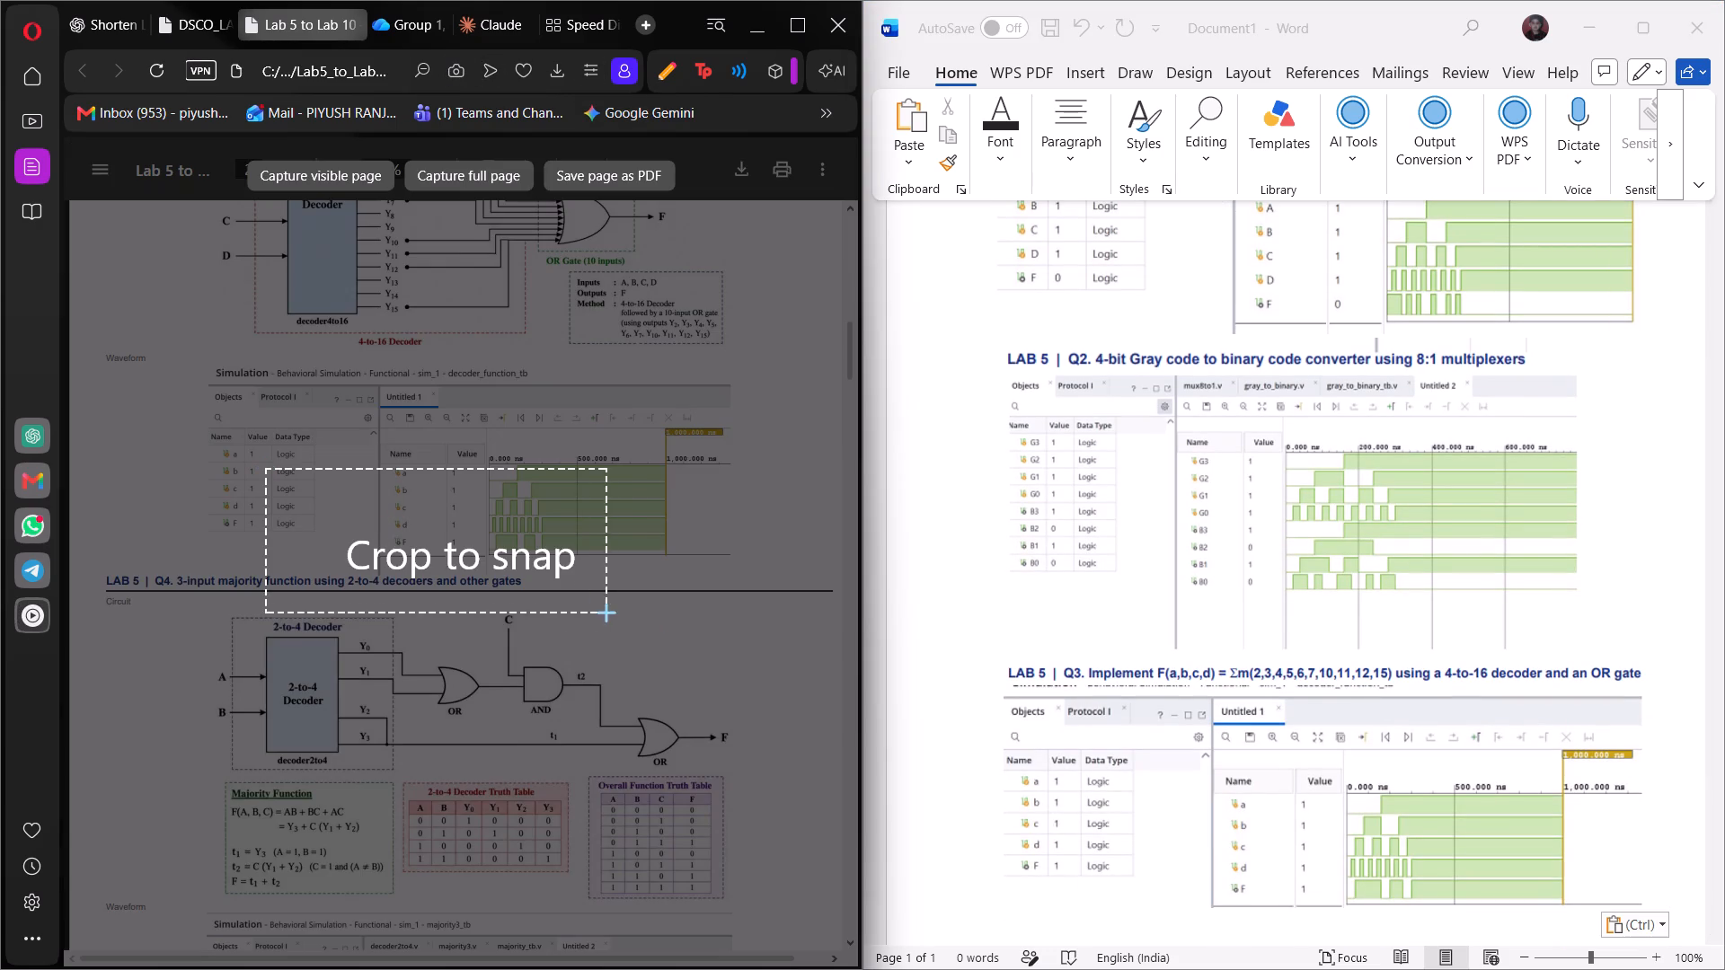
pyautogui.moveTo(106, 567); pyautogui.dragTo(417, 592)
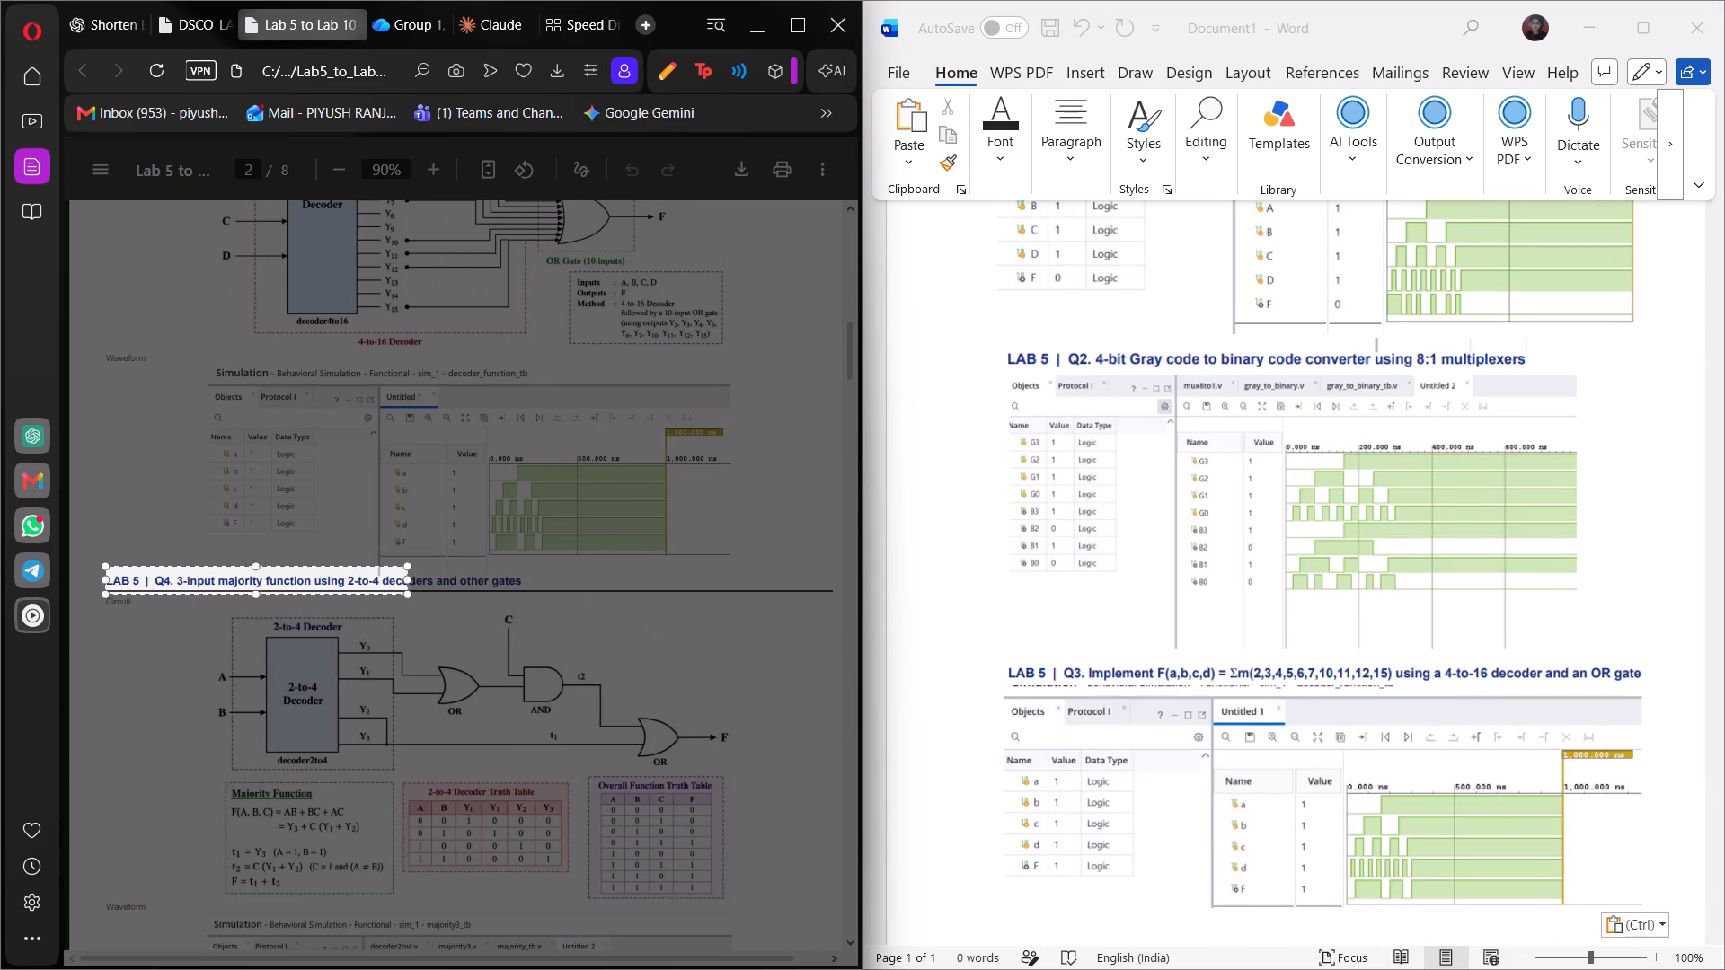
pyautogui.moveTo(417, 592); pyautogui.dragTo(531, 584)
pyautogui.click(379, 601)
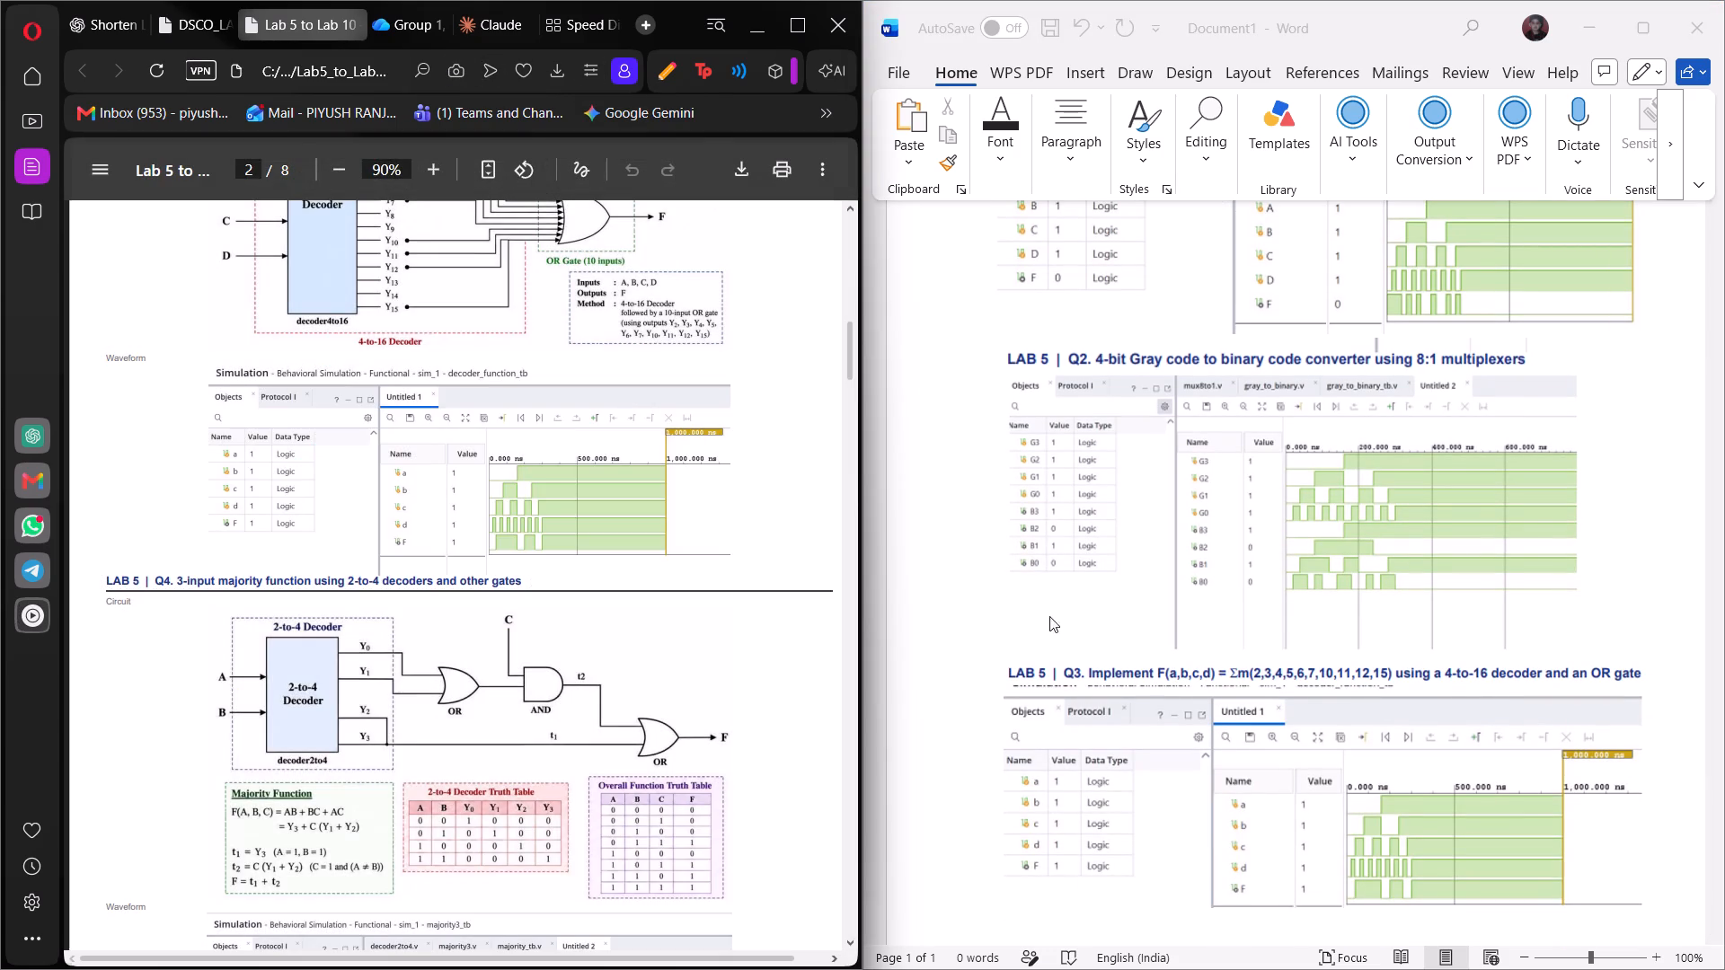
pyautogui.scroll(-3, 1225, 620)
pyautogui.click(1651, 776)
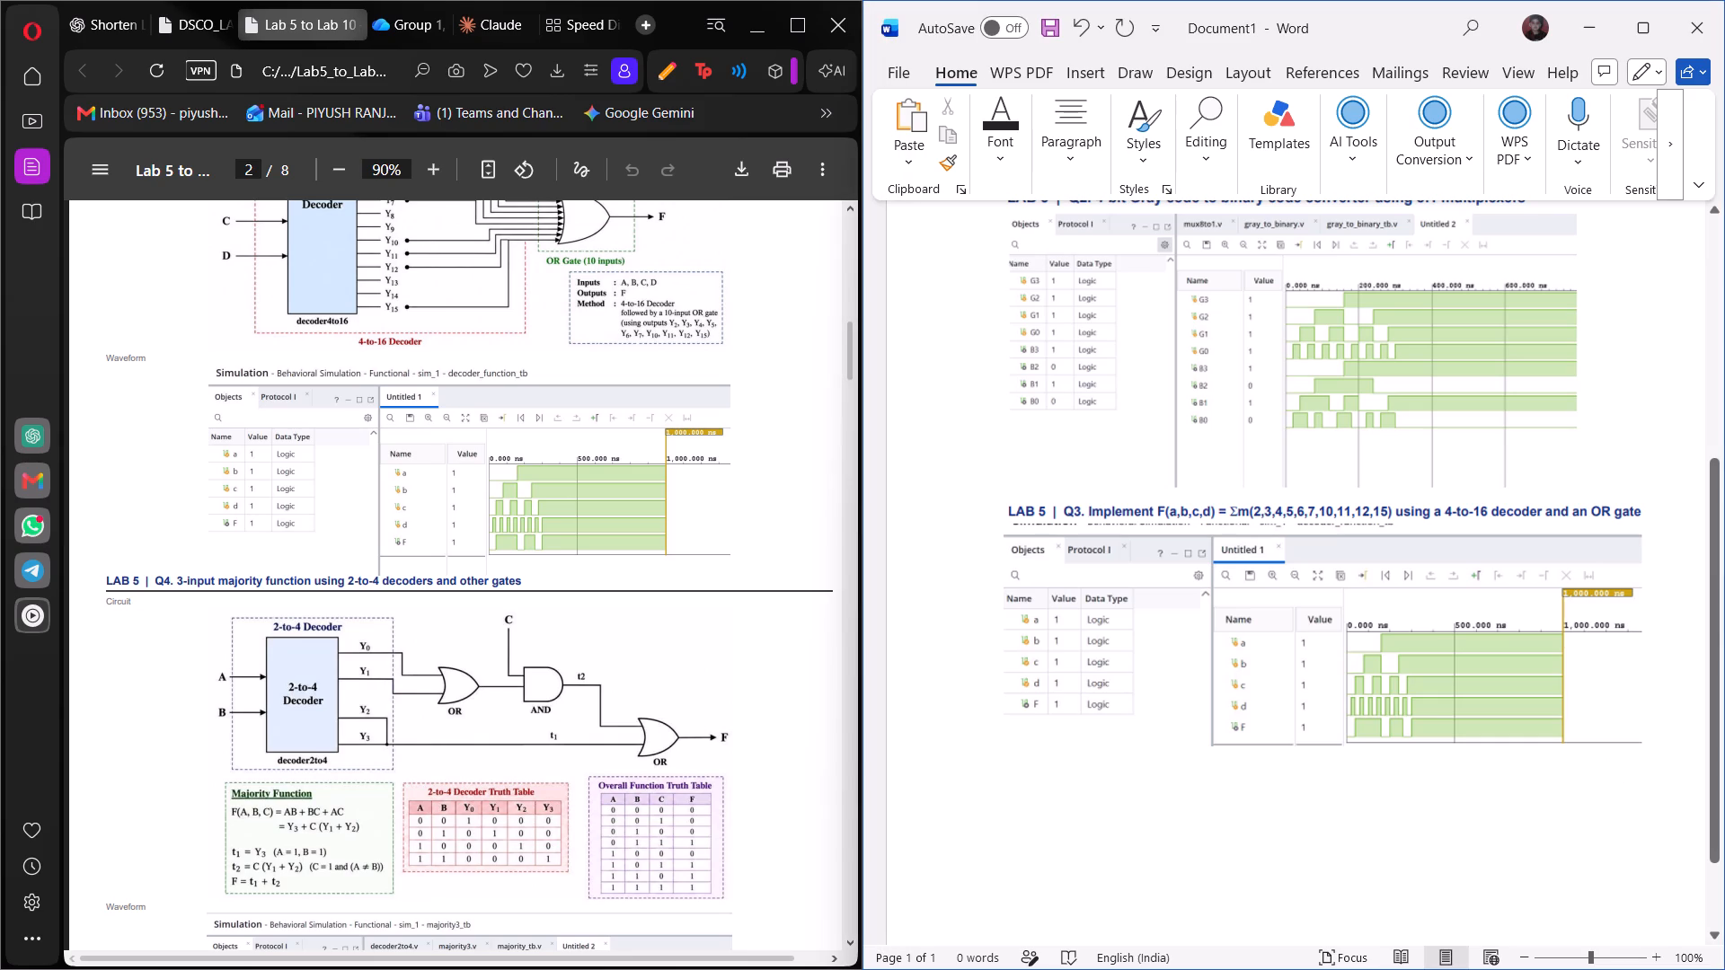
pyautogui.hotkey('ctrl', 'v')
# Snapshot the LAB 5 Q4 waveform from the PDF and paste it below the Q4 heading in Word.
pyautogui.scroll(-3, 438, 571)
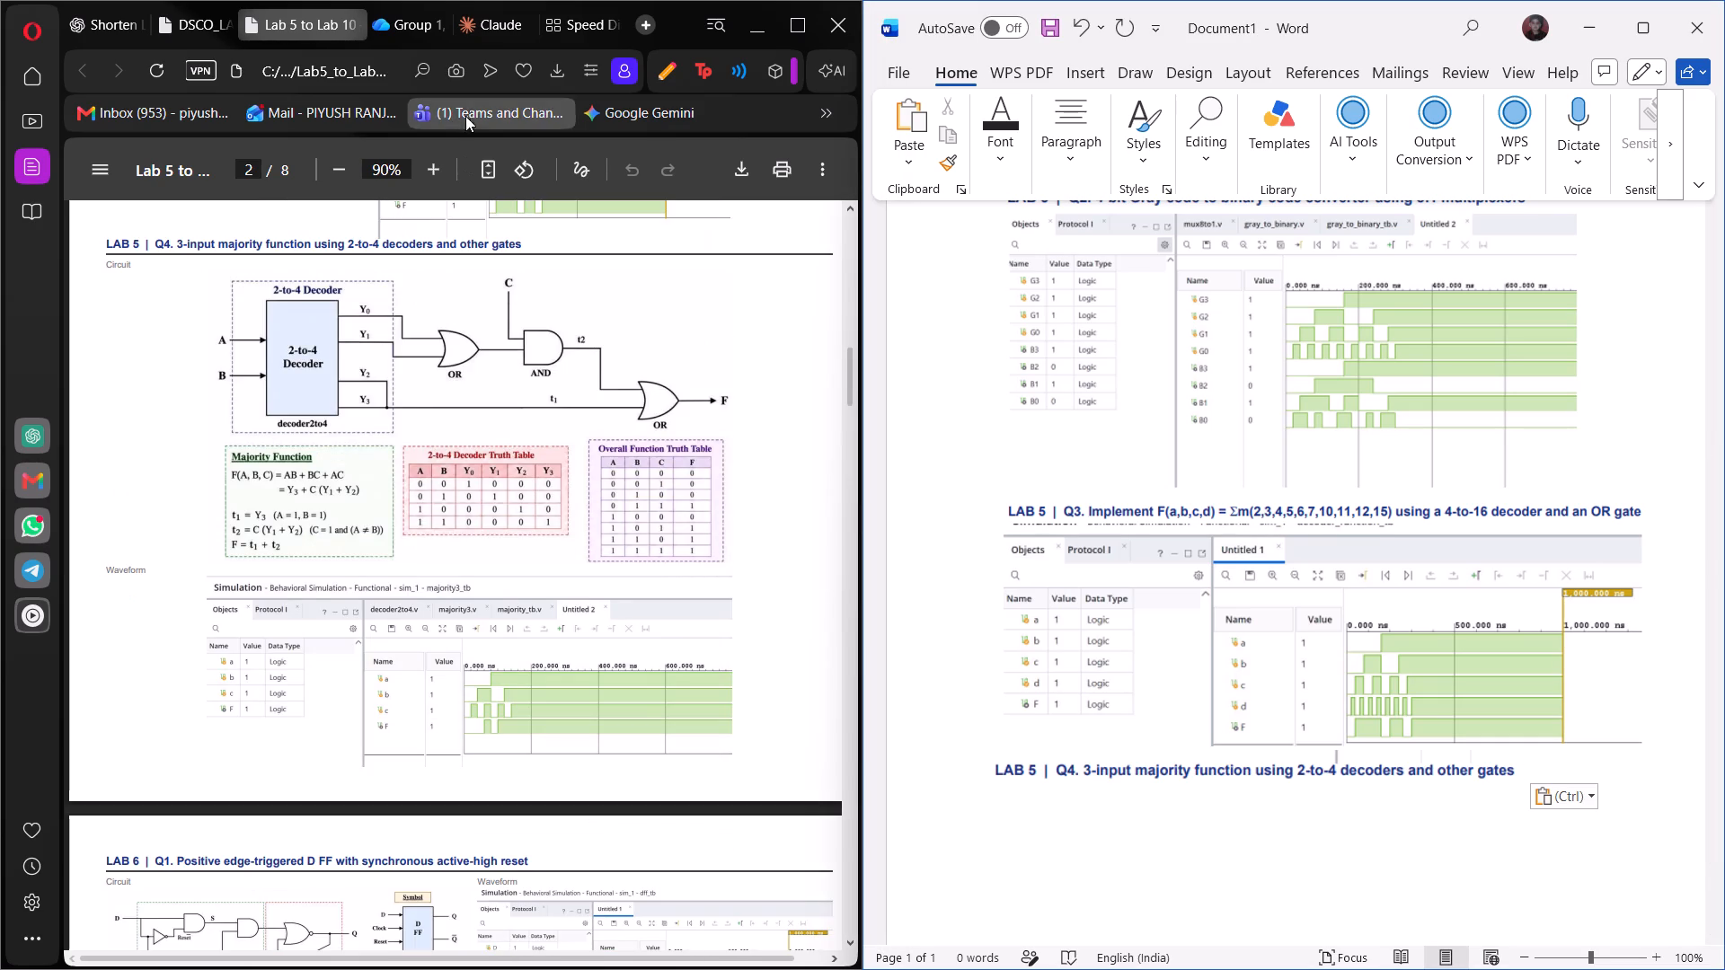
pyautogui.click(462, 76)
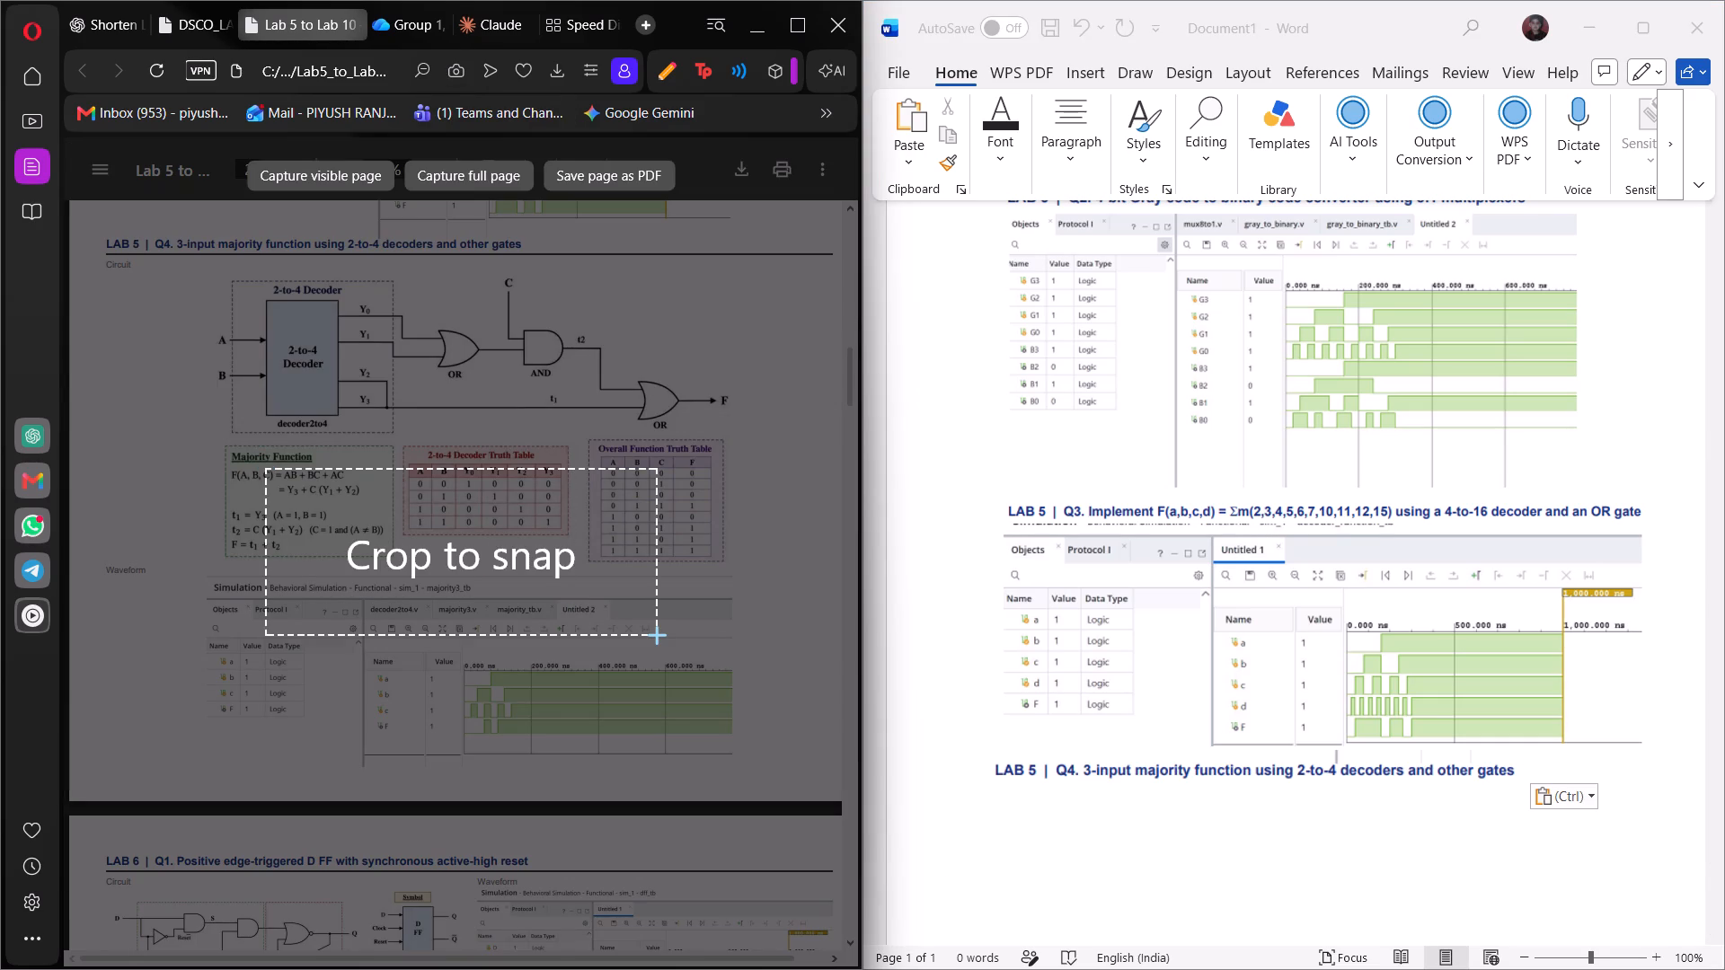
pyautogui.moveTo(206, 594); pyautogui.dragTo(742, 755)
pyautogui.click(575, 772)
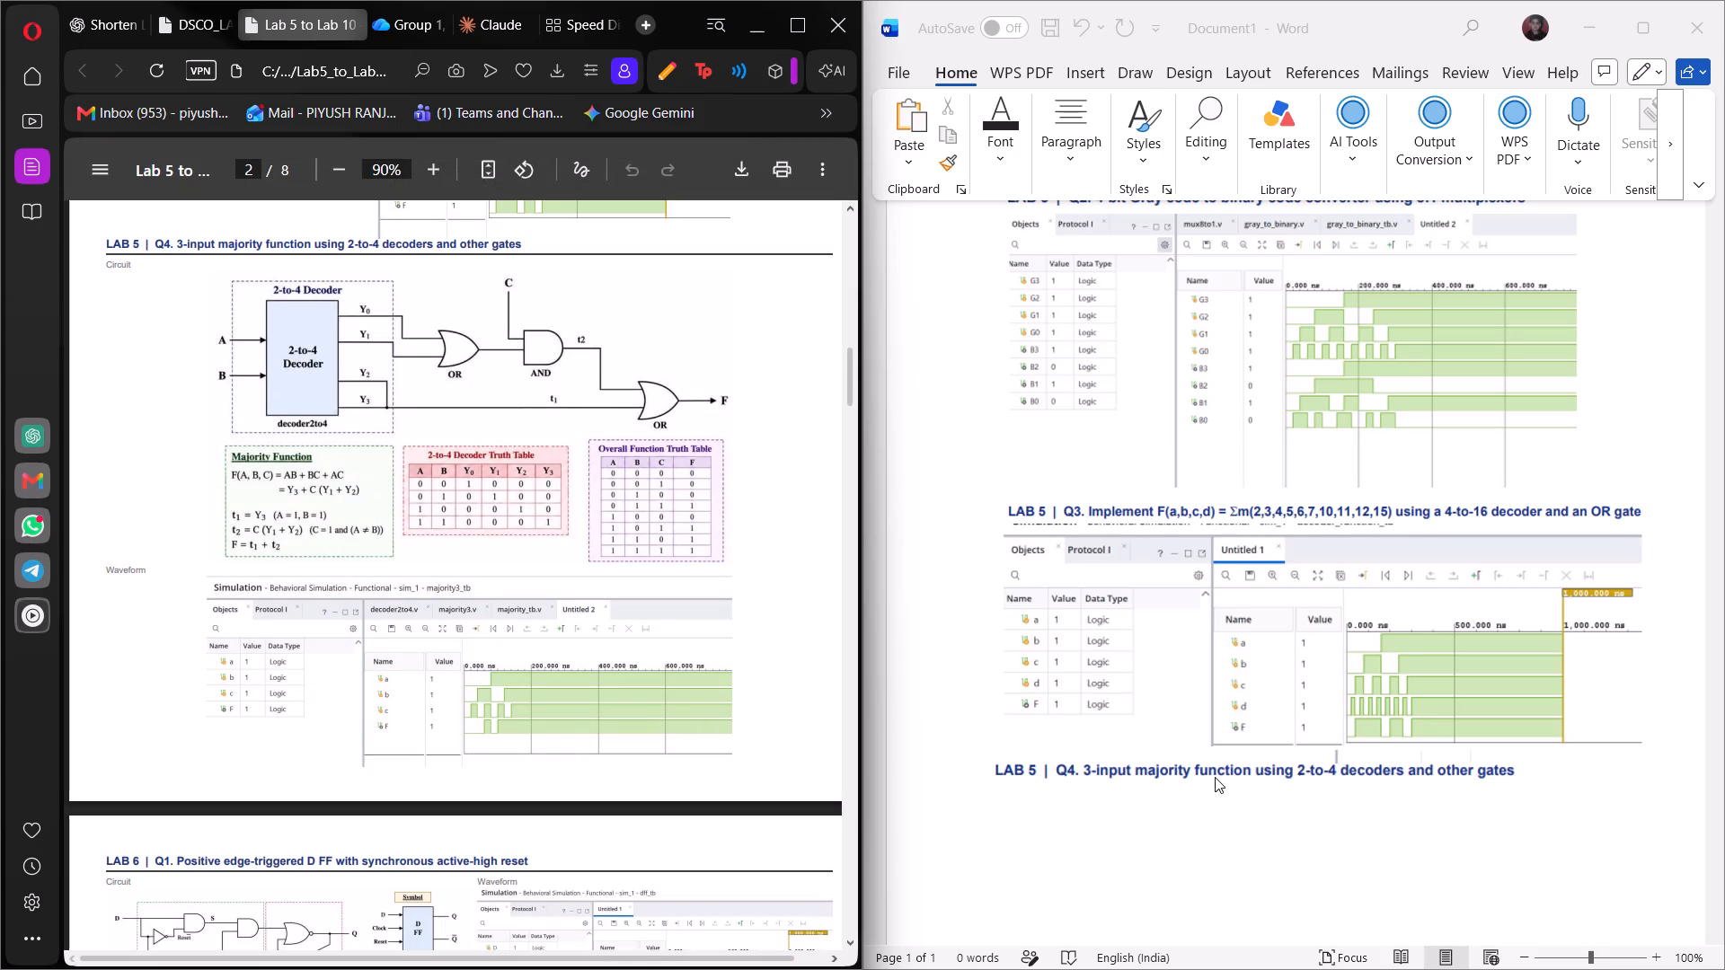
pyautogui.scroll(-3, 1307, 777)
pyautogui.click(1587, 689)
pyautogui.hotkey('ctrl', 'v')
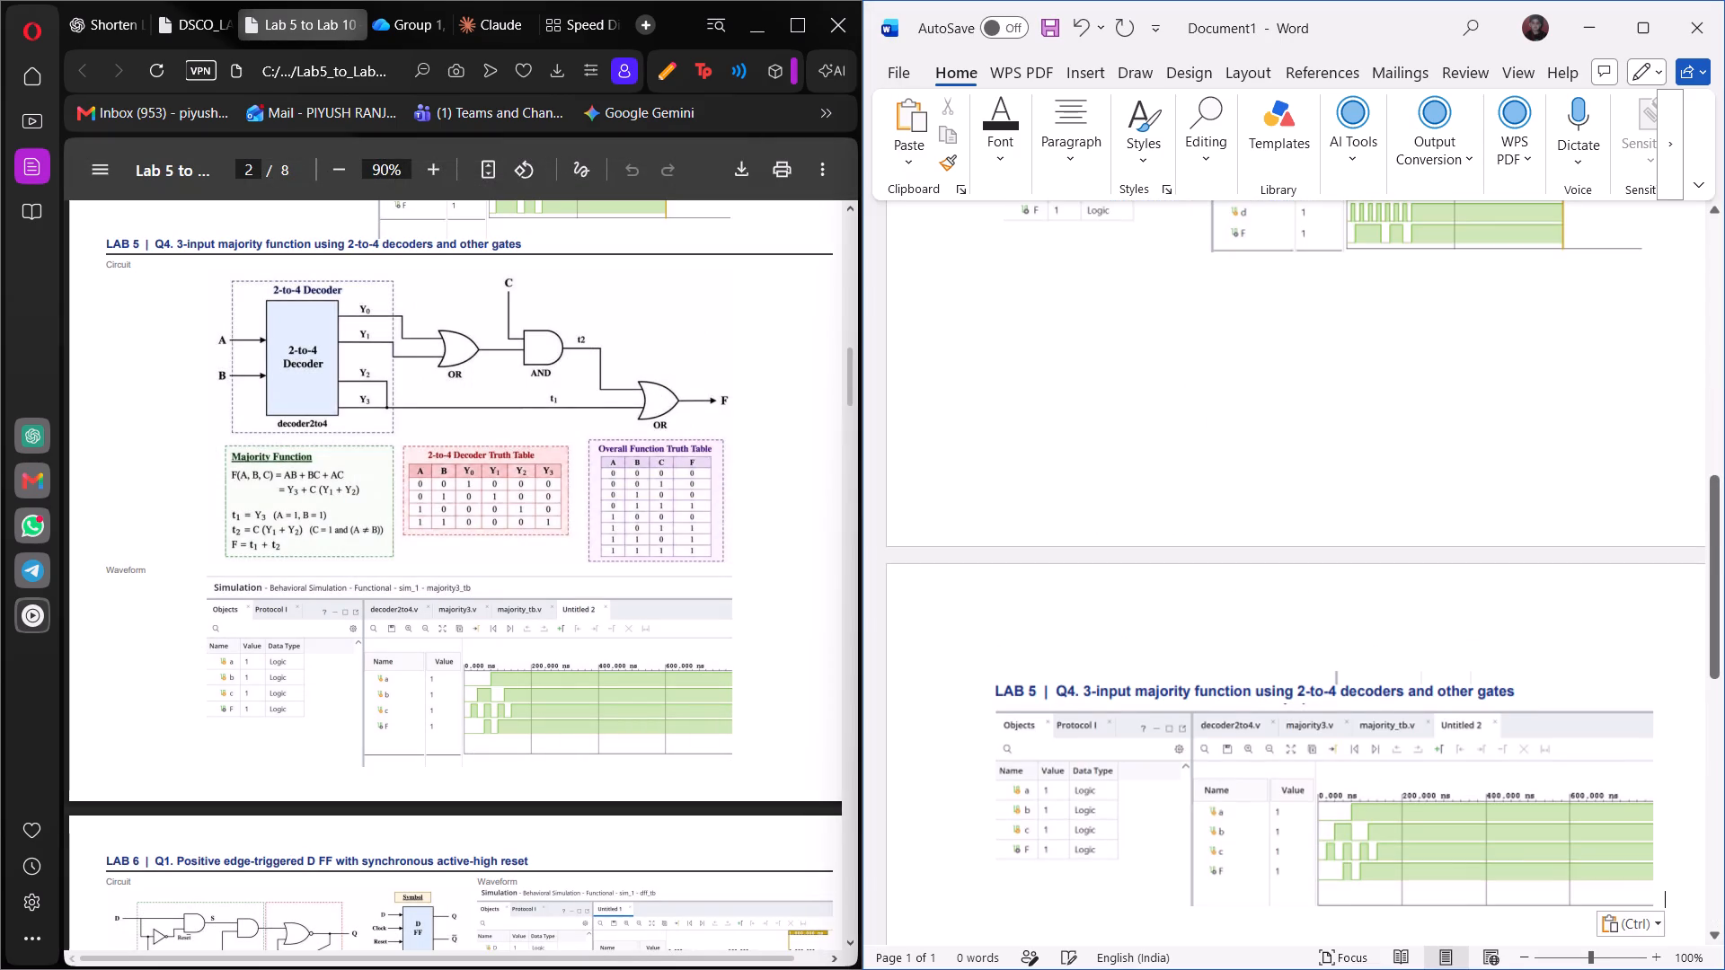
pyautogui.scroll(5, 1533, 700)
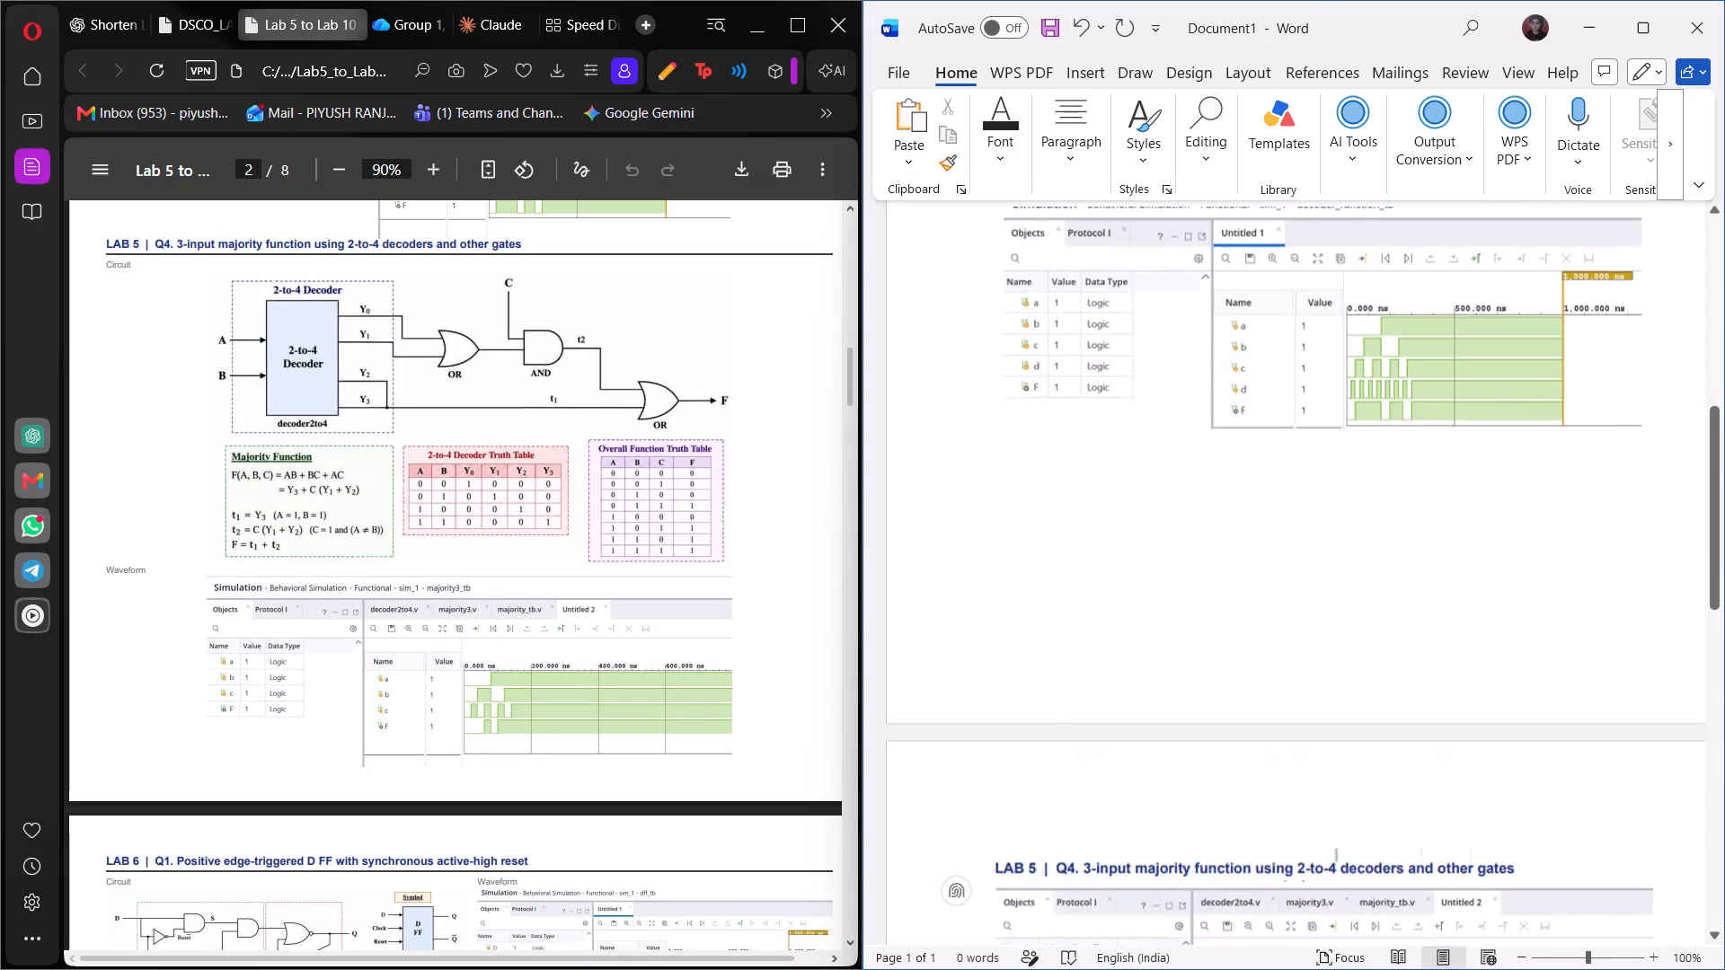
# Maximize the Word window and undo the last paste of the LAB 5 Q4 waveform.
pyautogui.doubleClick(1372, 20)
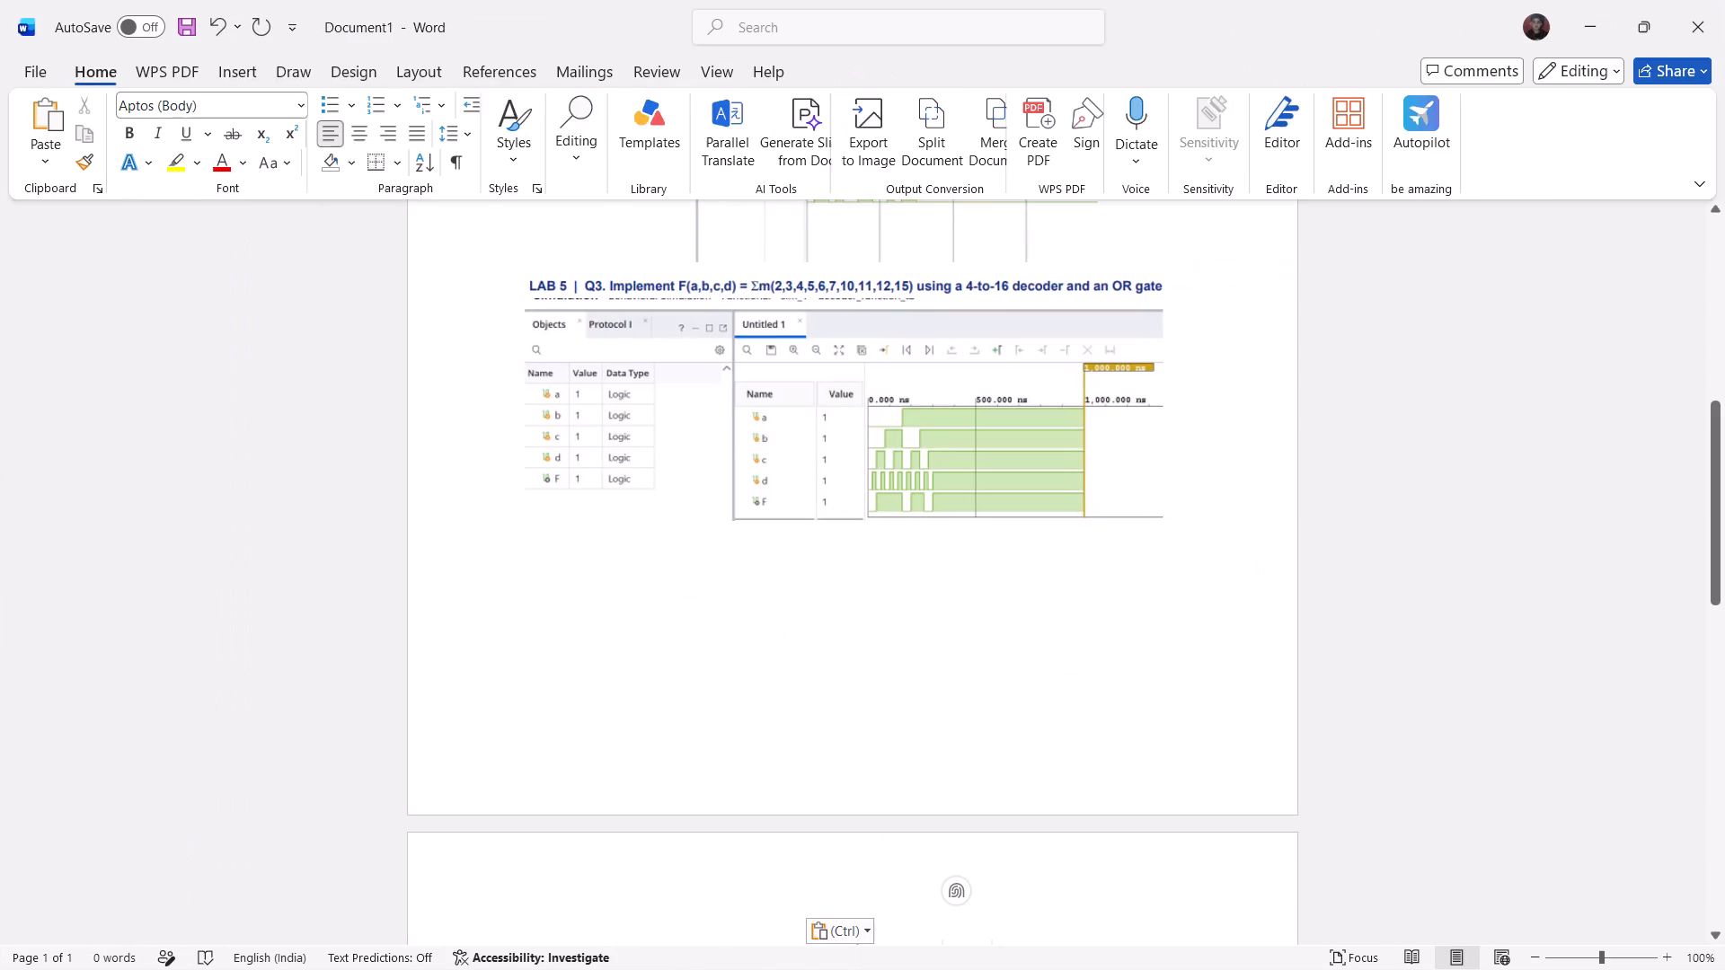
pyautogui.scroll(2, 810, 381)
pyautogui.scroll(-10, 810, 381)
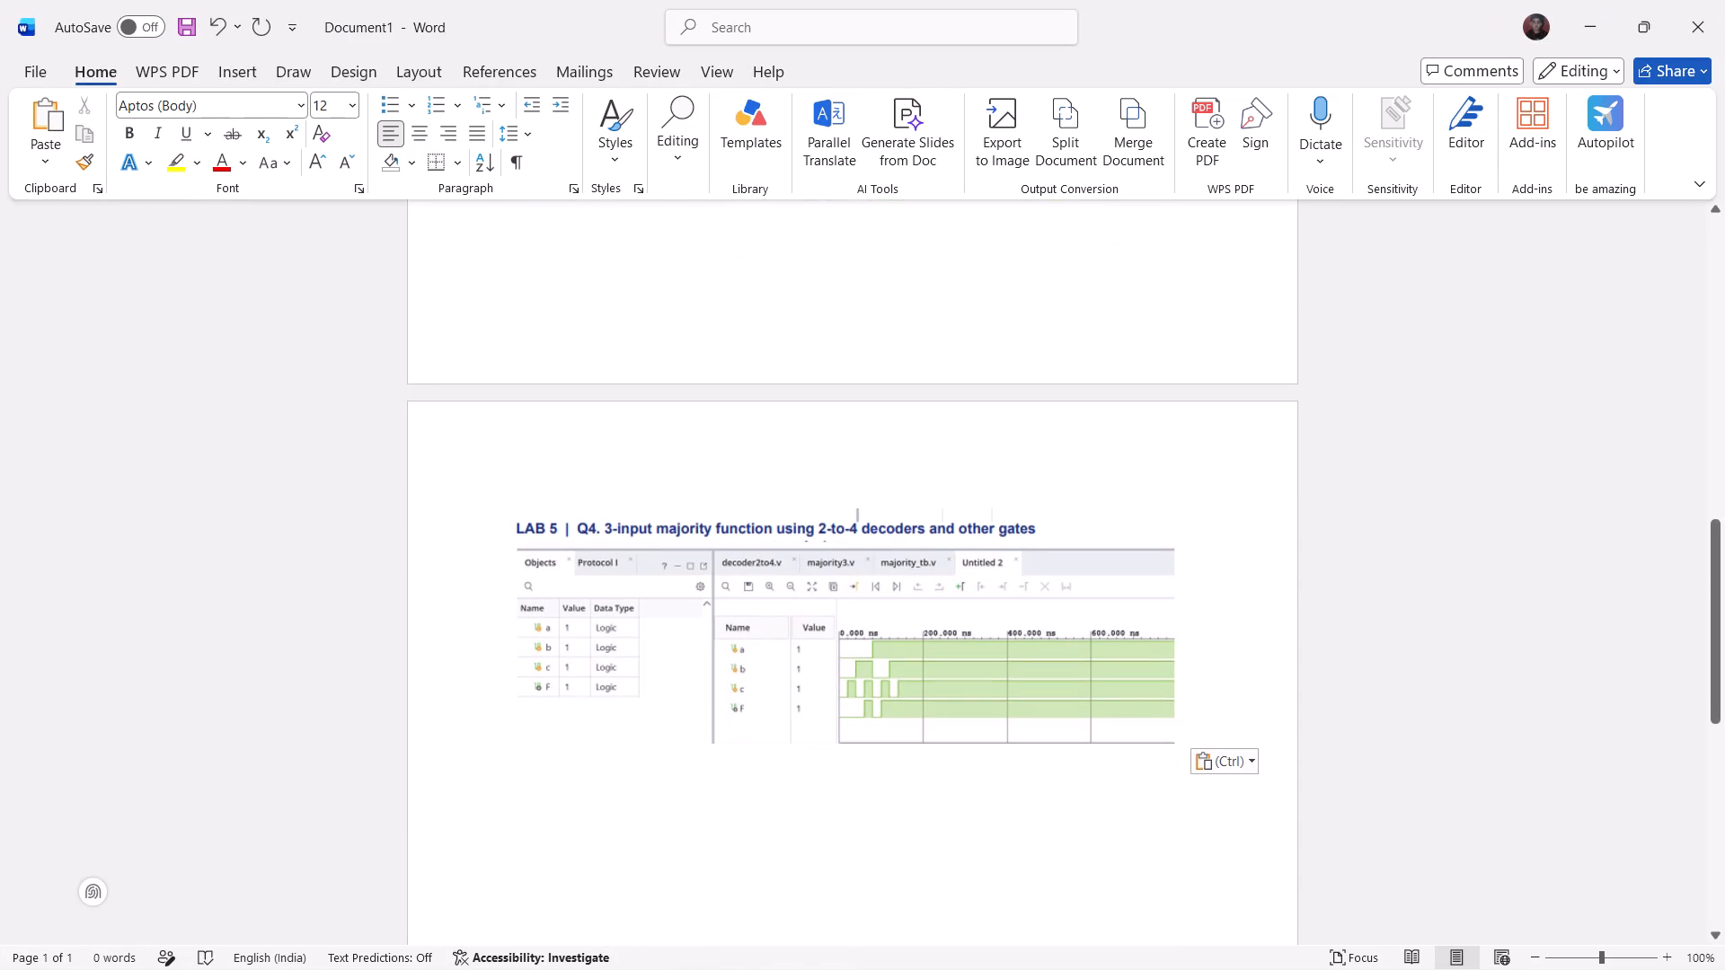
pyautogui.hotkey('ctrl', 'z')
pyautogui.scroll(15, 837, 470)
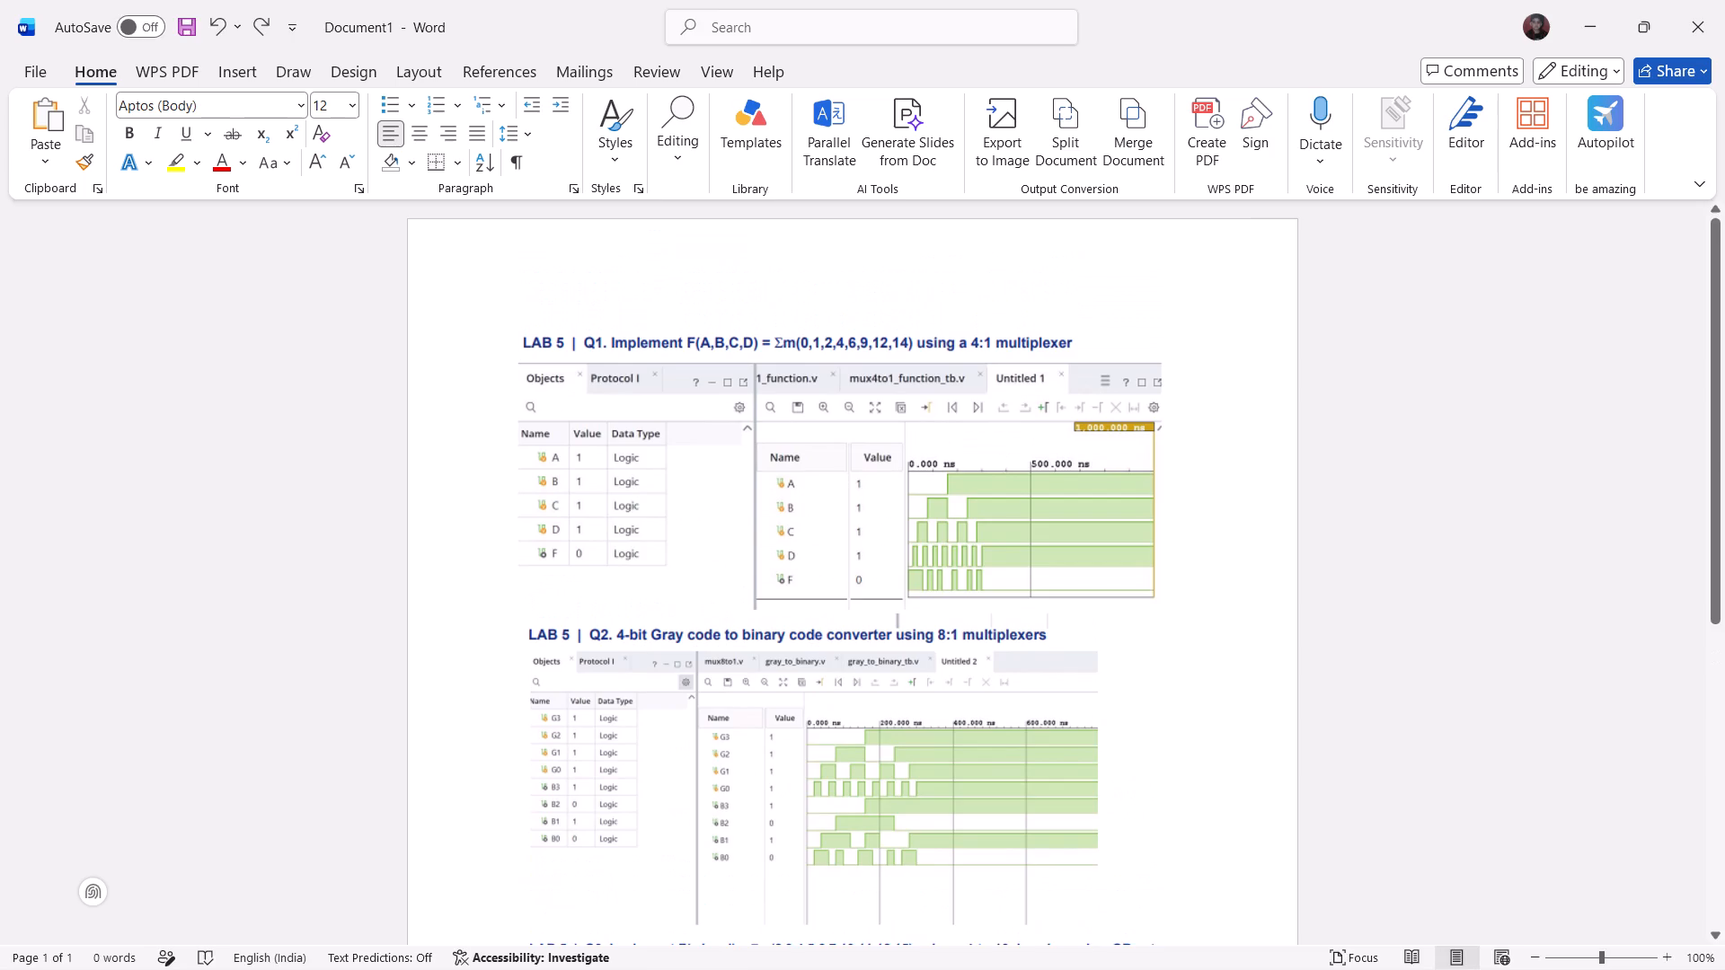
# Switch to Opera and search the web for "how to start from the top of the page in word".
pyautogui.click(1610, 415)
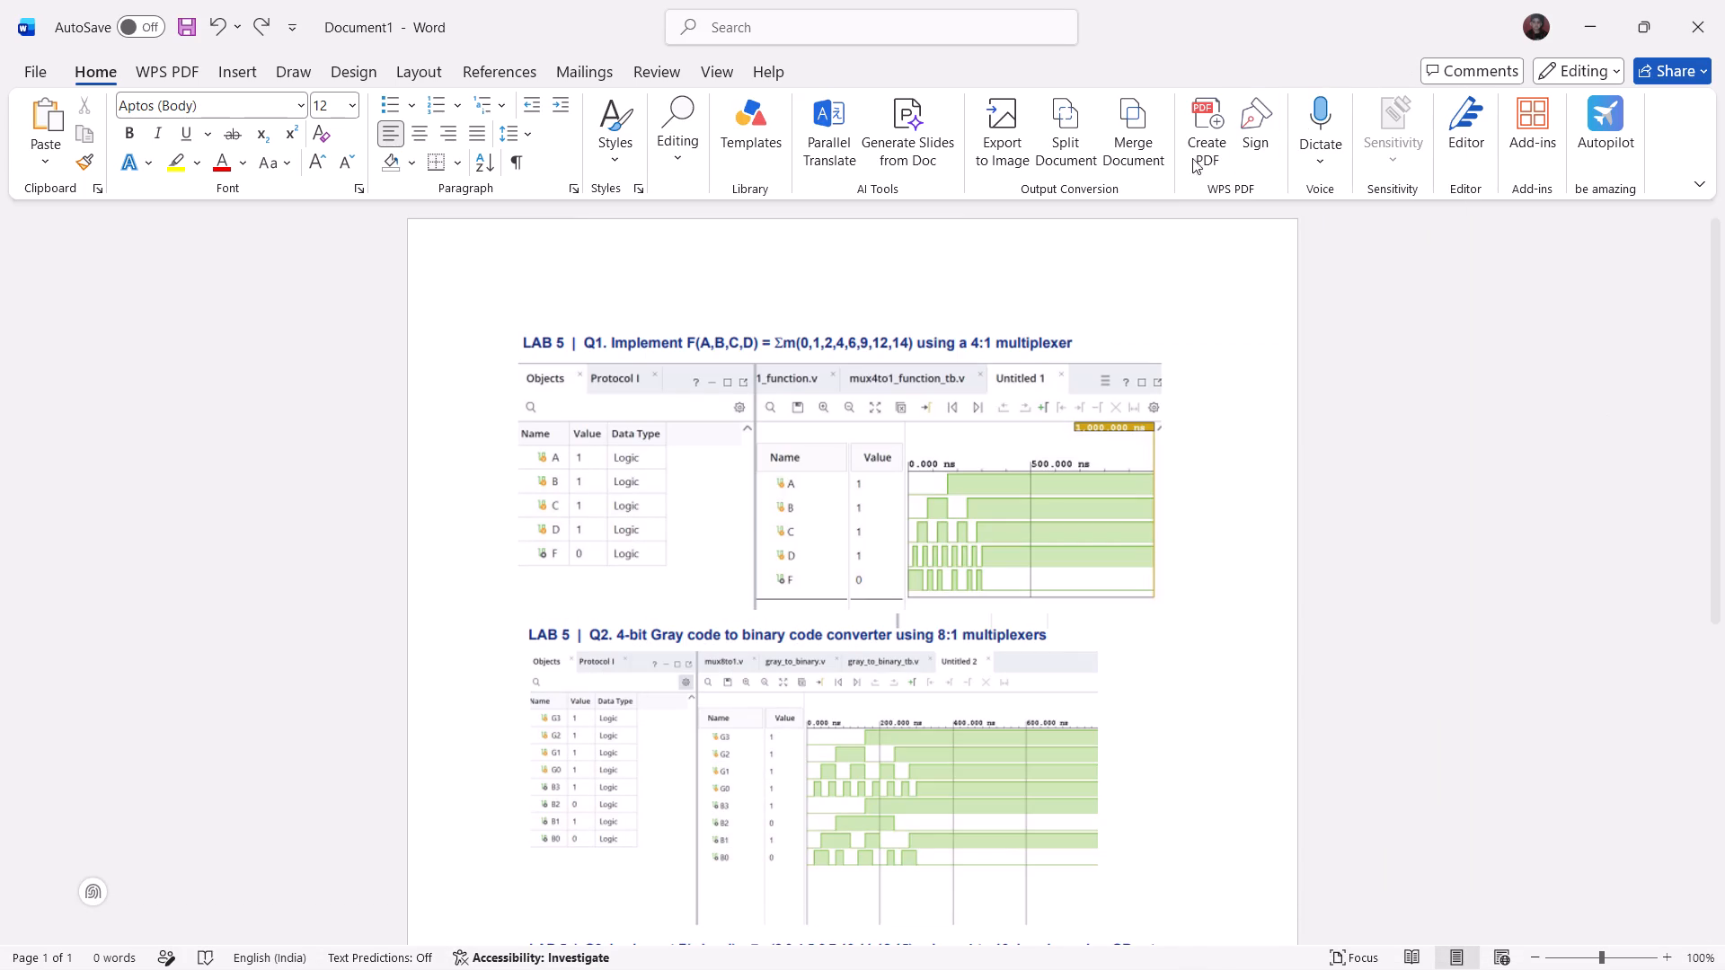
pyautogui.click(597, 290)
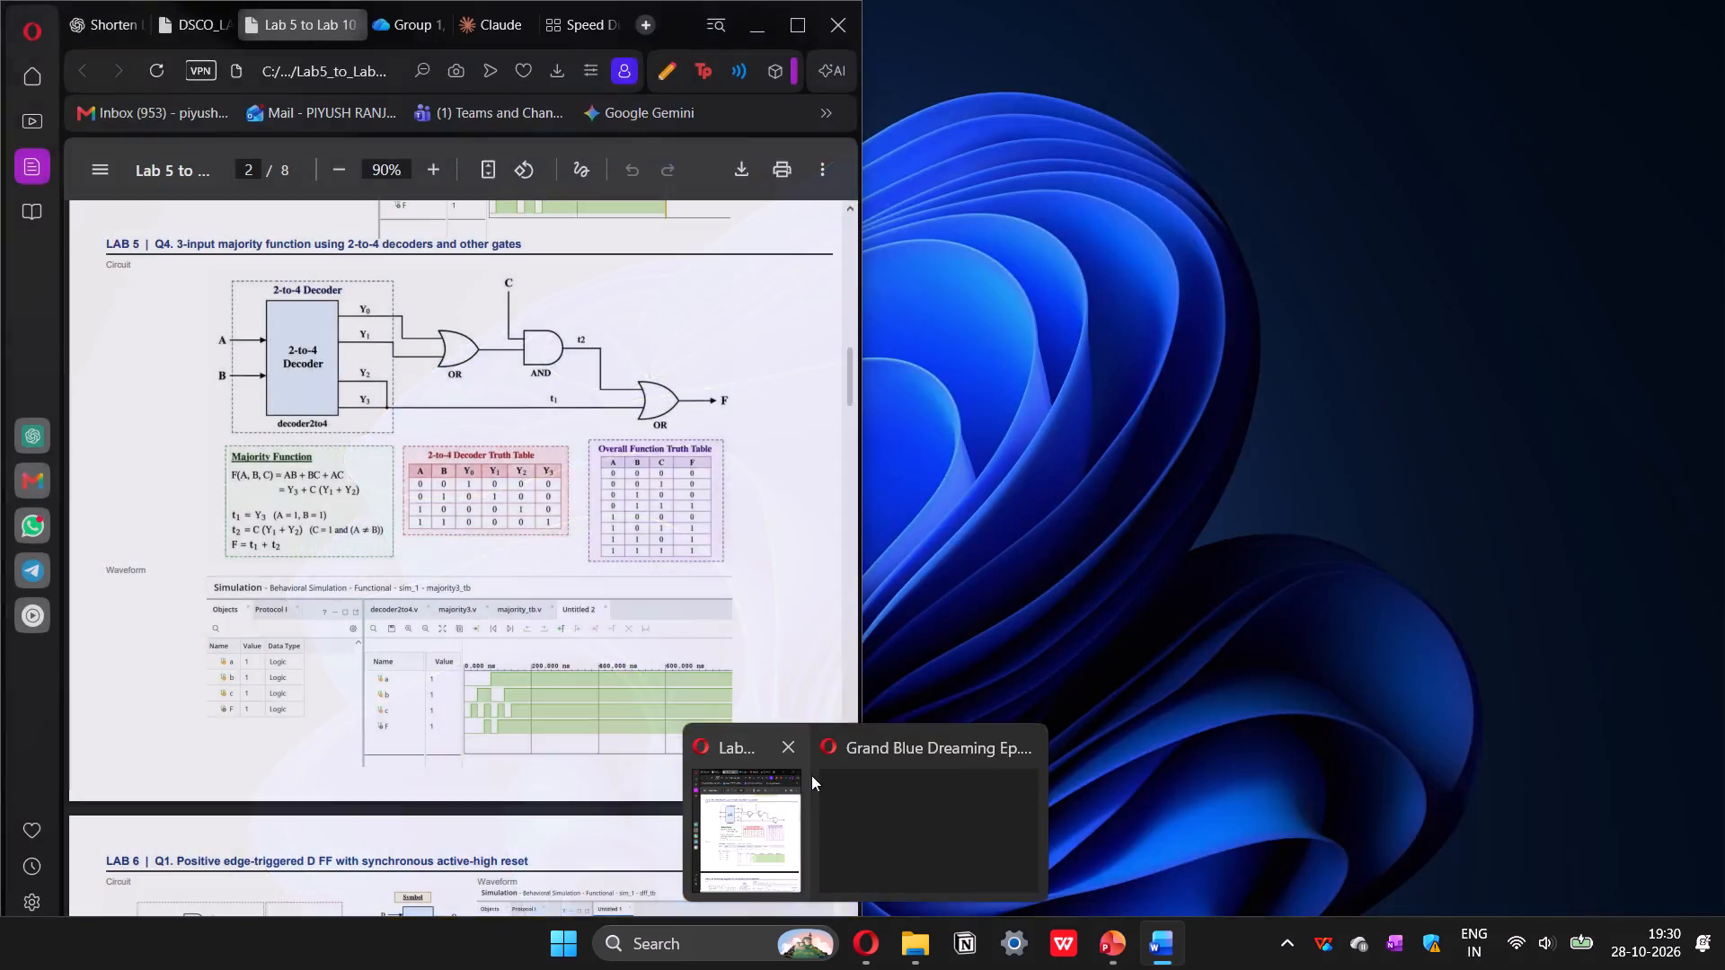
pyautogui.click(1023, 735)
pyautogui.click(880, 791)
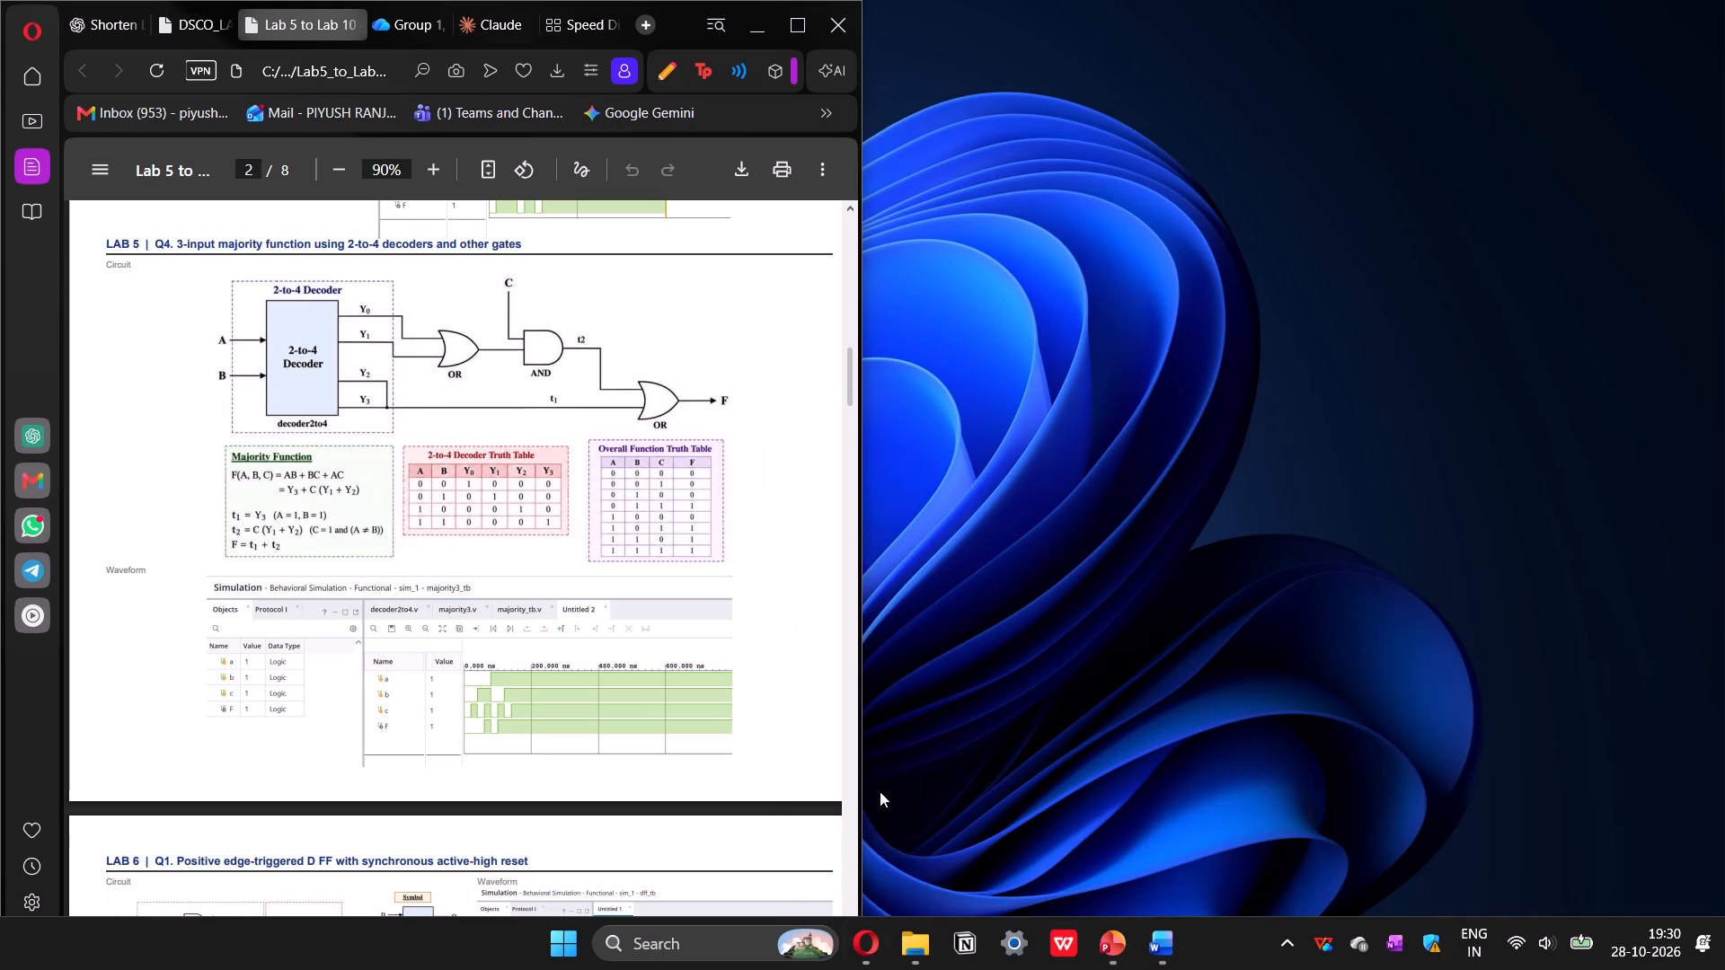
pyautogui.click(586, 24)
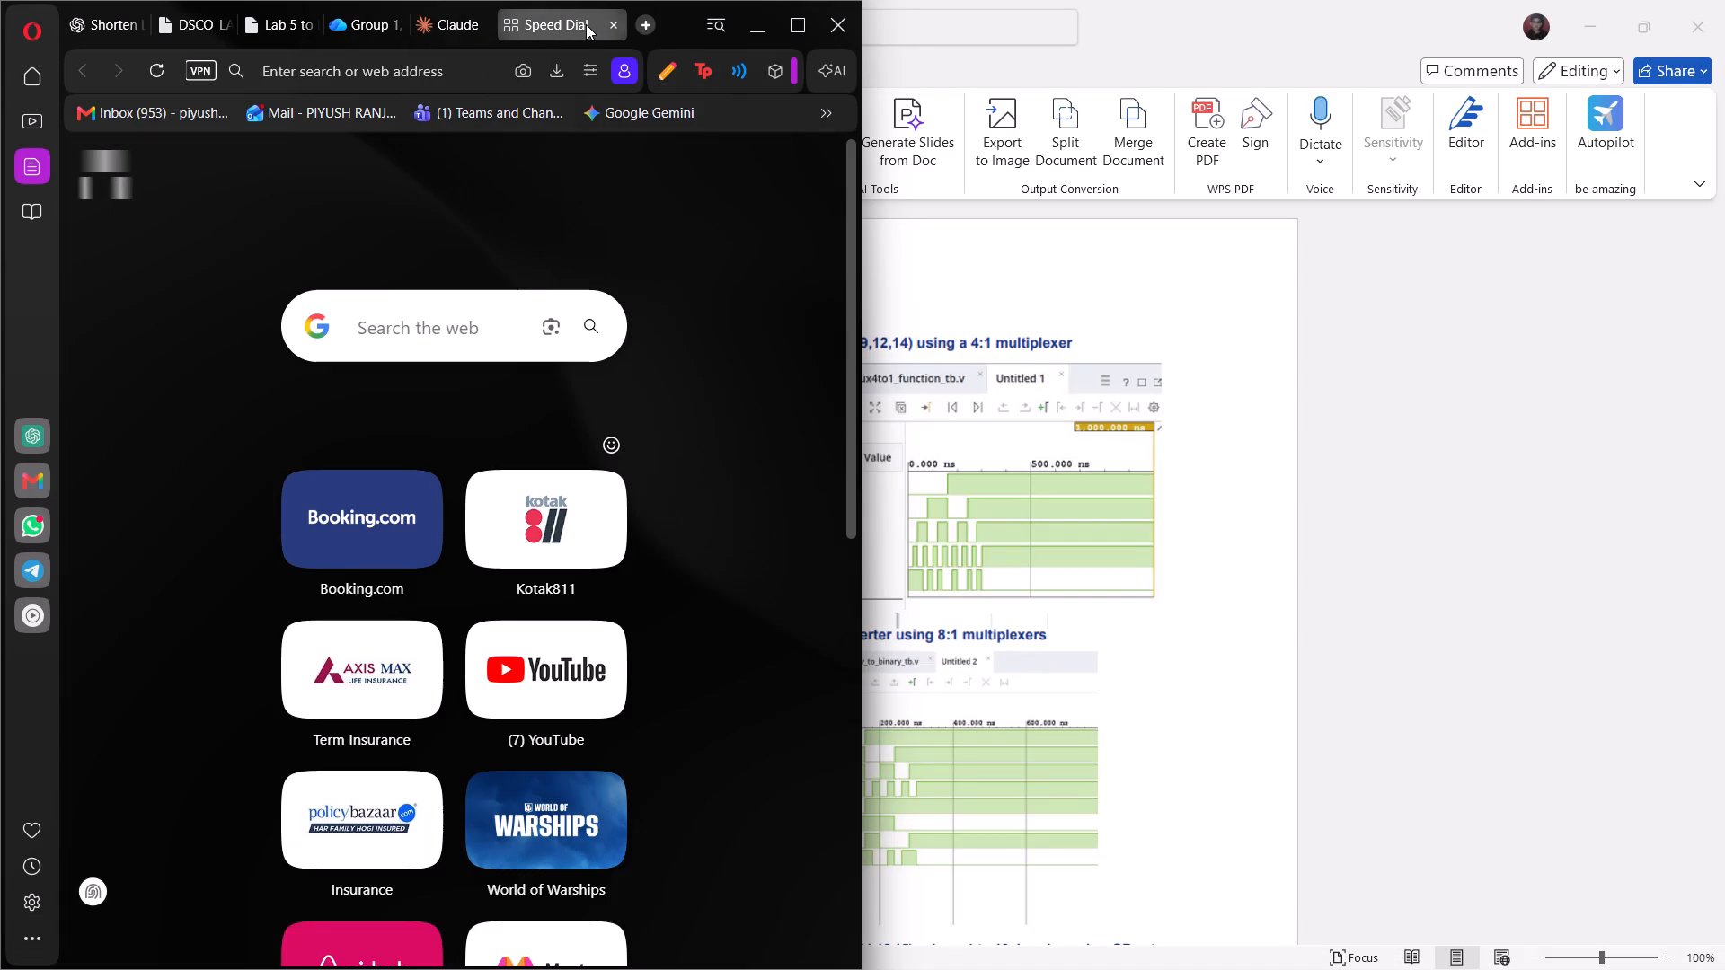
pyautogui.write('how')
pyautogui.press('space')
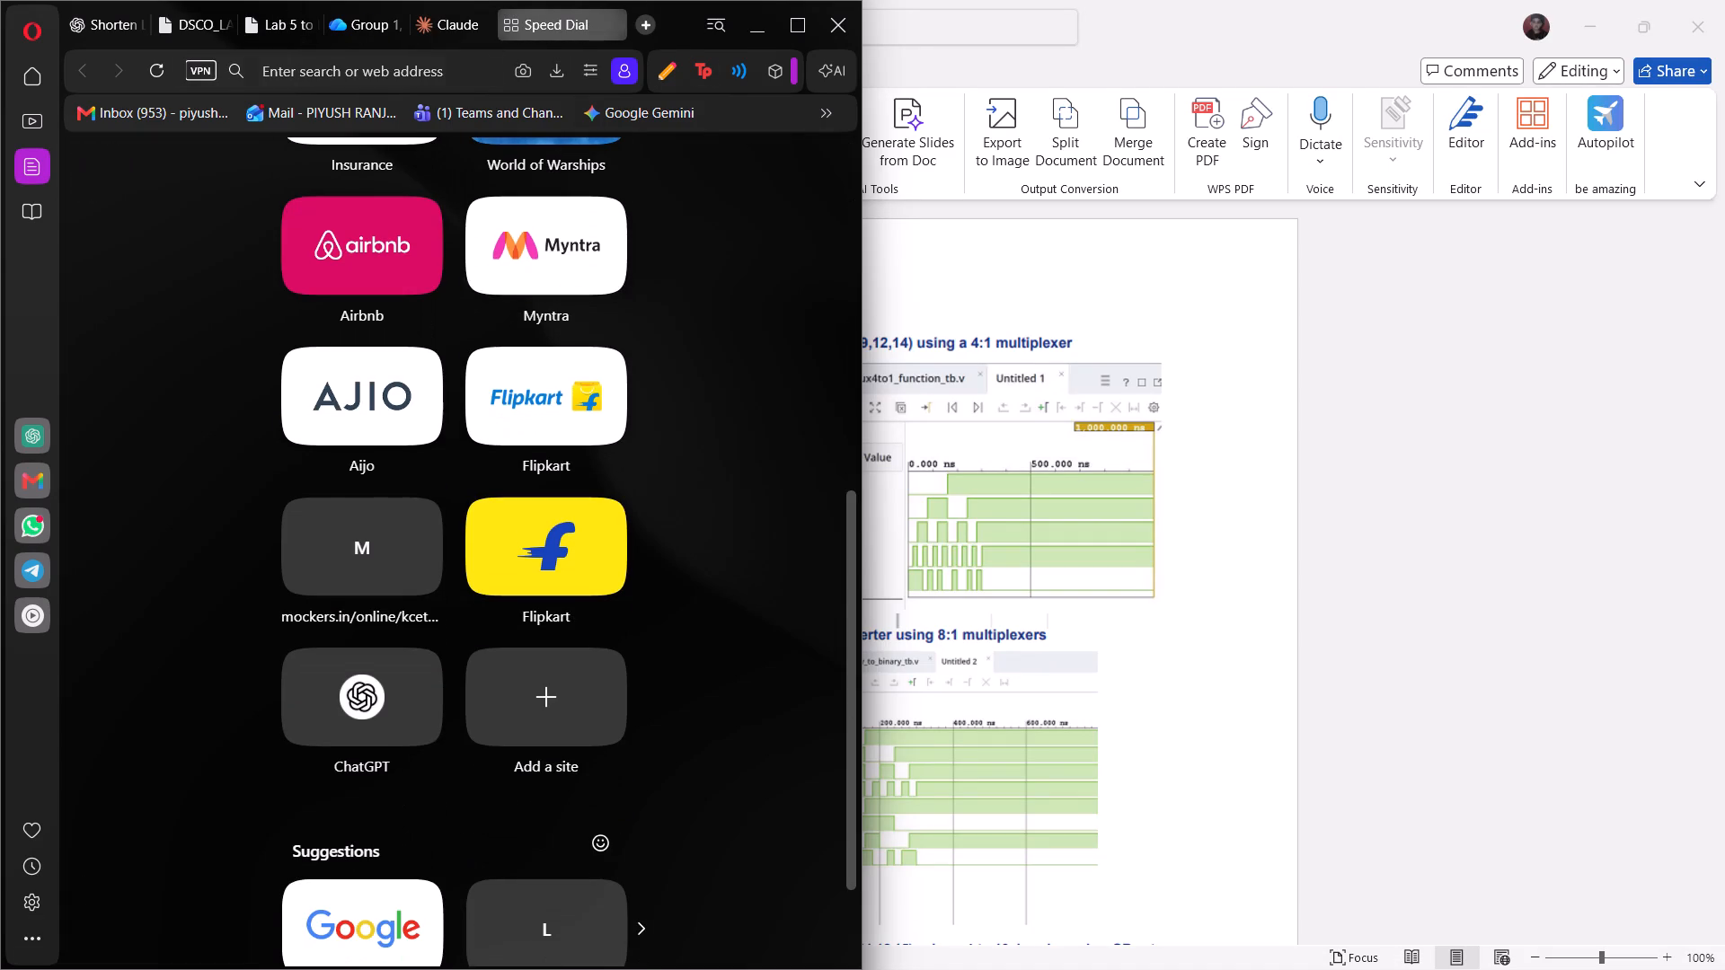
pyautogui.click(478, 66)
pyautogui.write('how to stae')
pyautogui.press('BackSpace')
pyautogui.write('rt from the')
pyautogui.press('space')
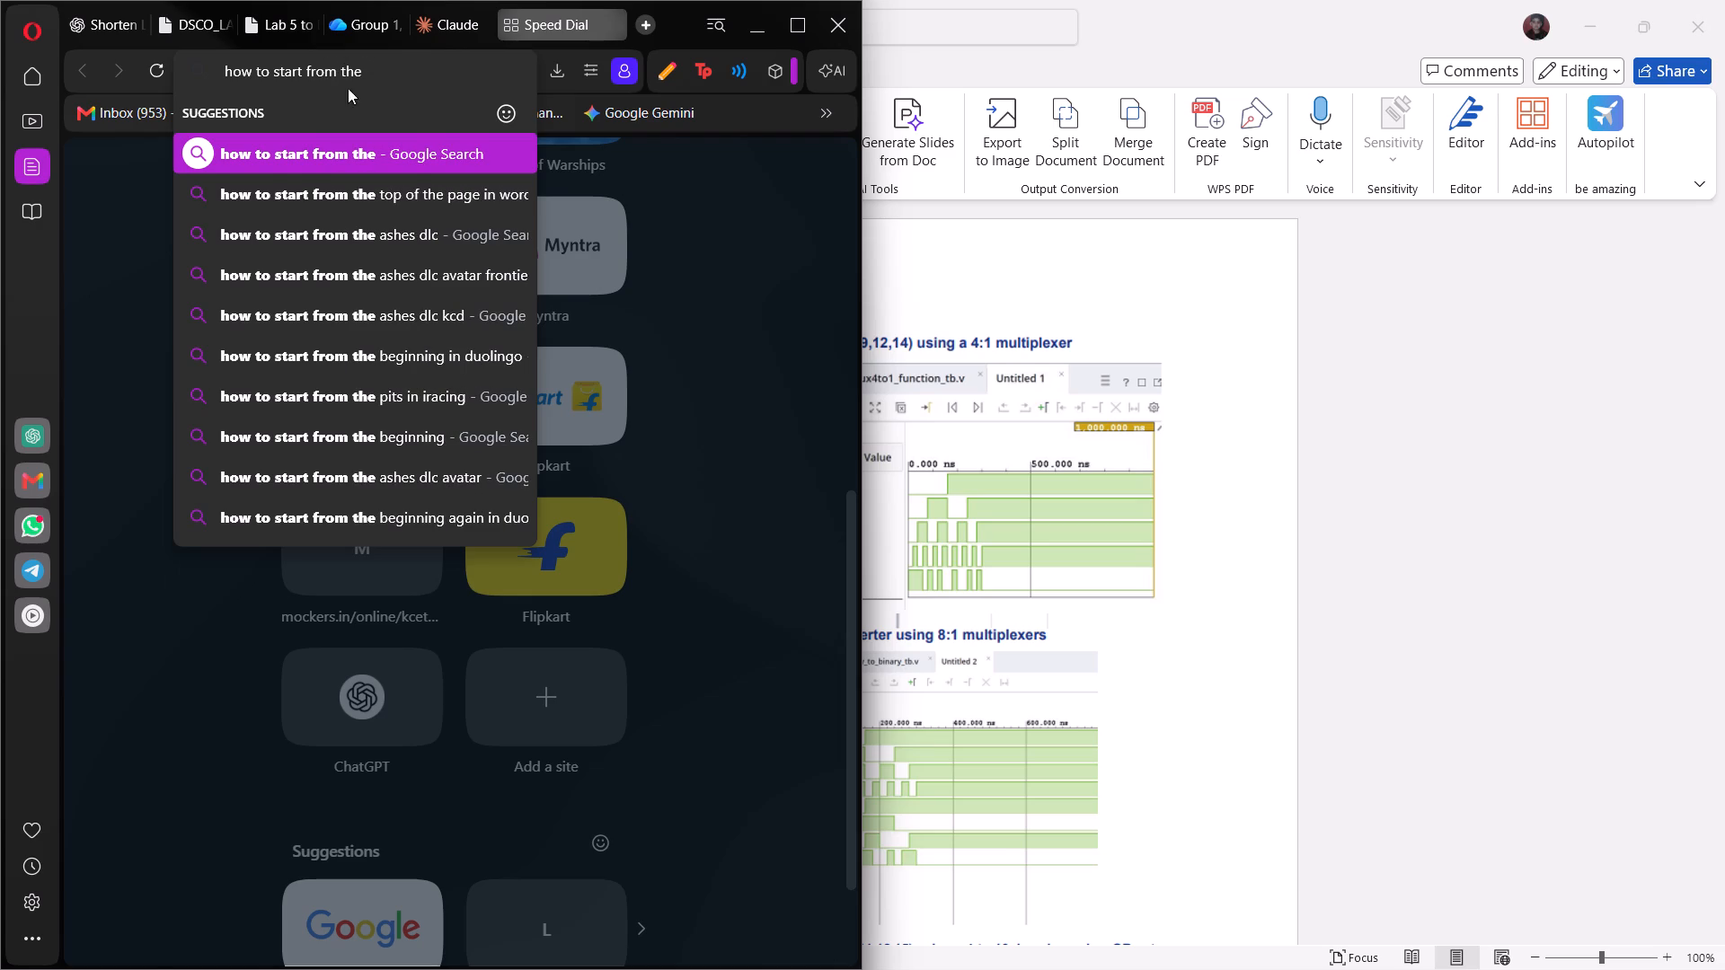
pyautogui.click(403, 194)
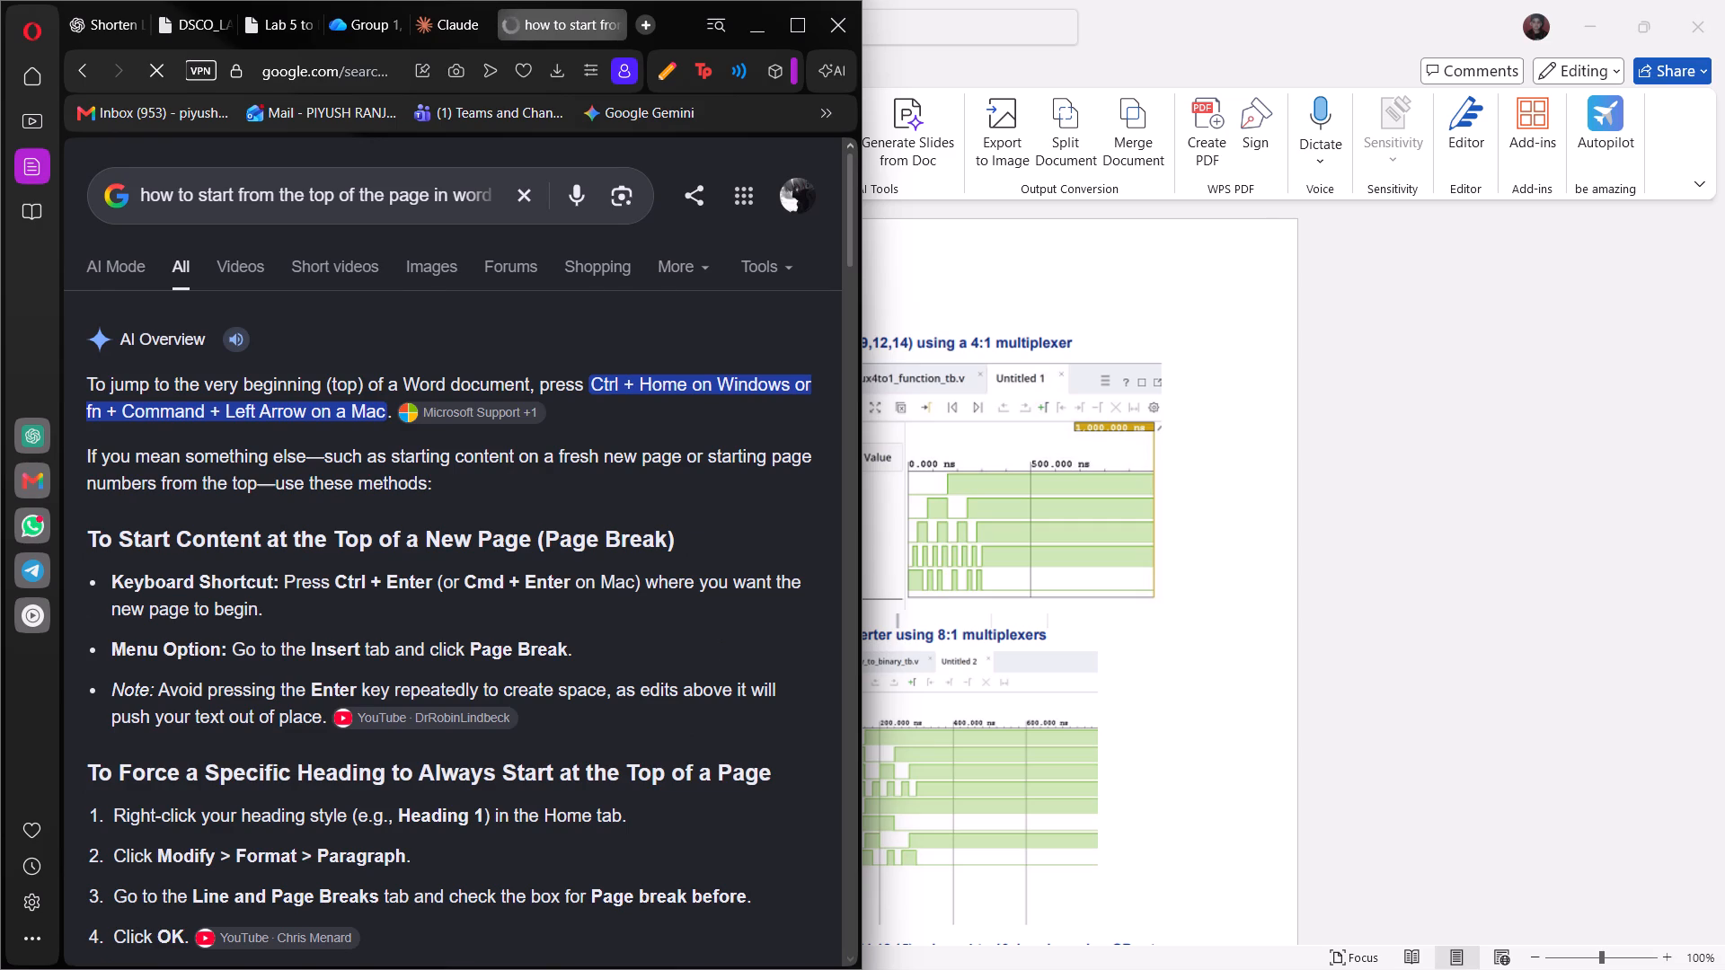
pyautogui.scroll(-1, 413, 691)
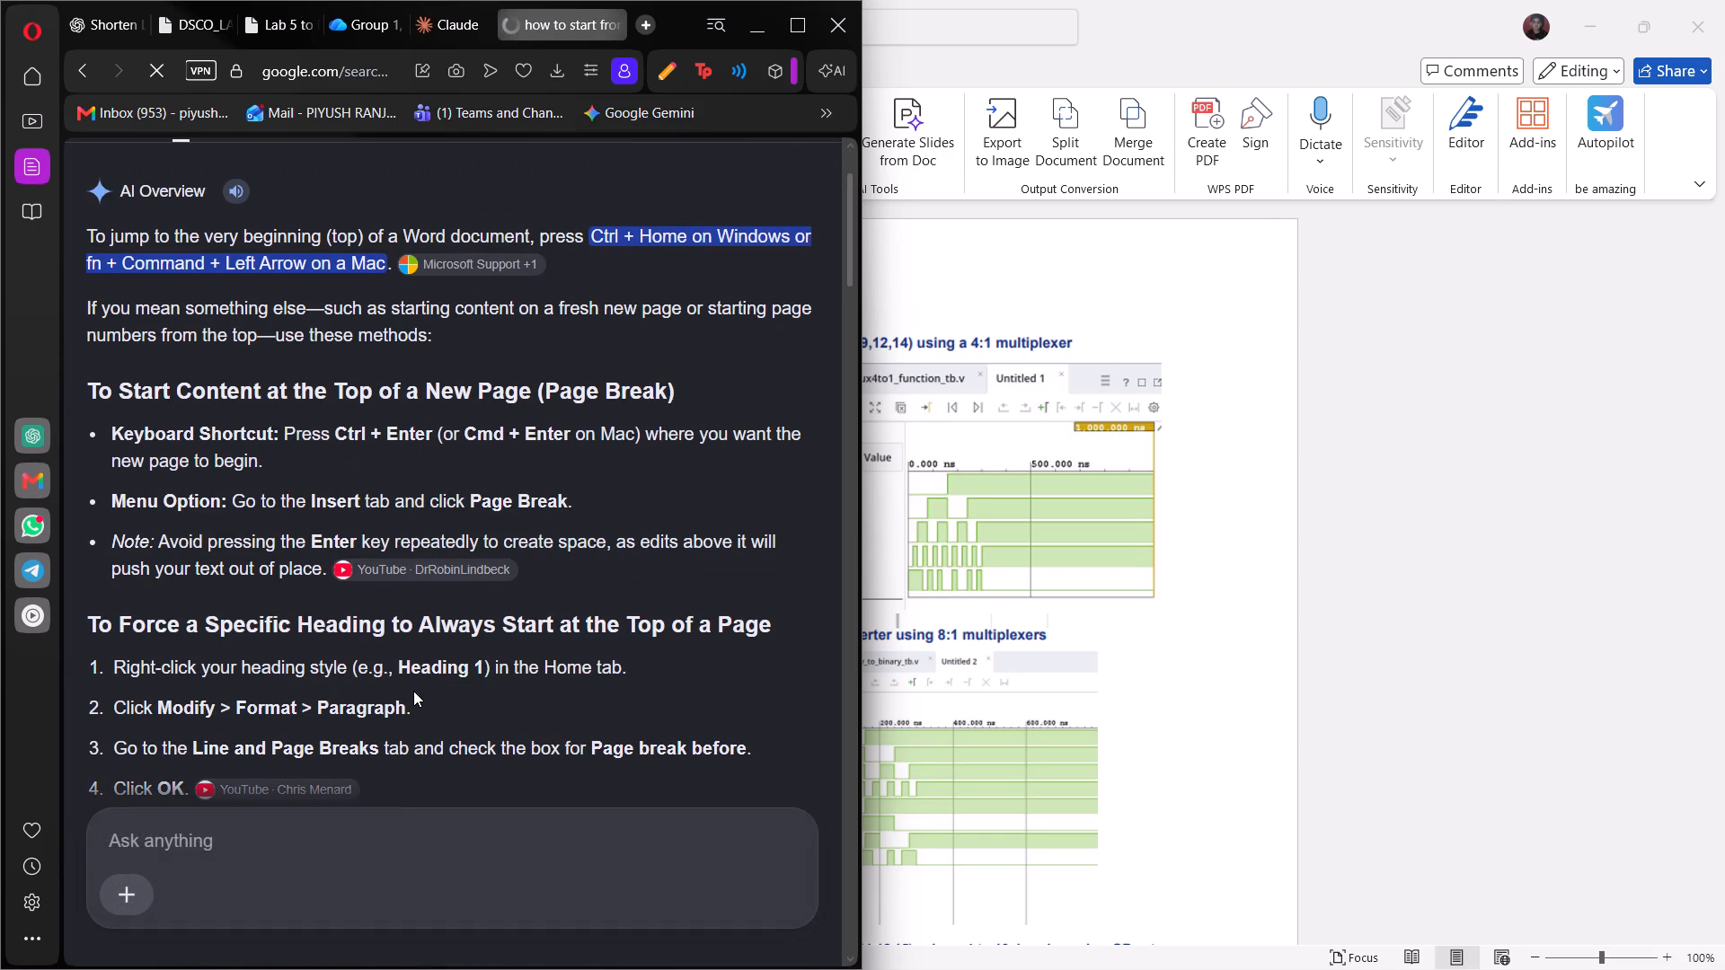
# Ask the search assistant how to remove the borders and top space in Word and start from the topmost part of the page.
pyautogui.click(396, 837)
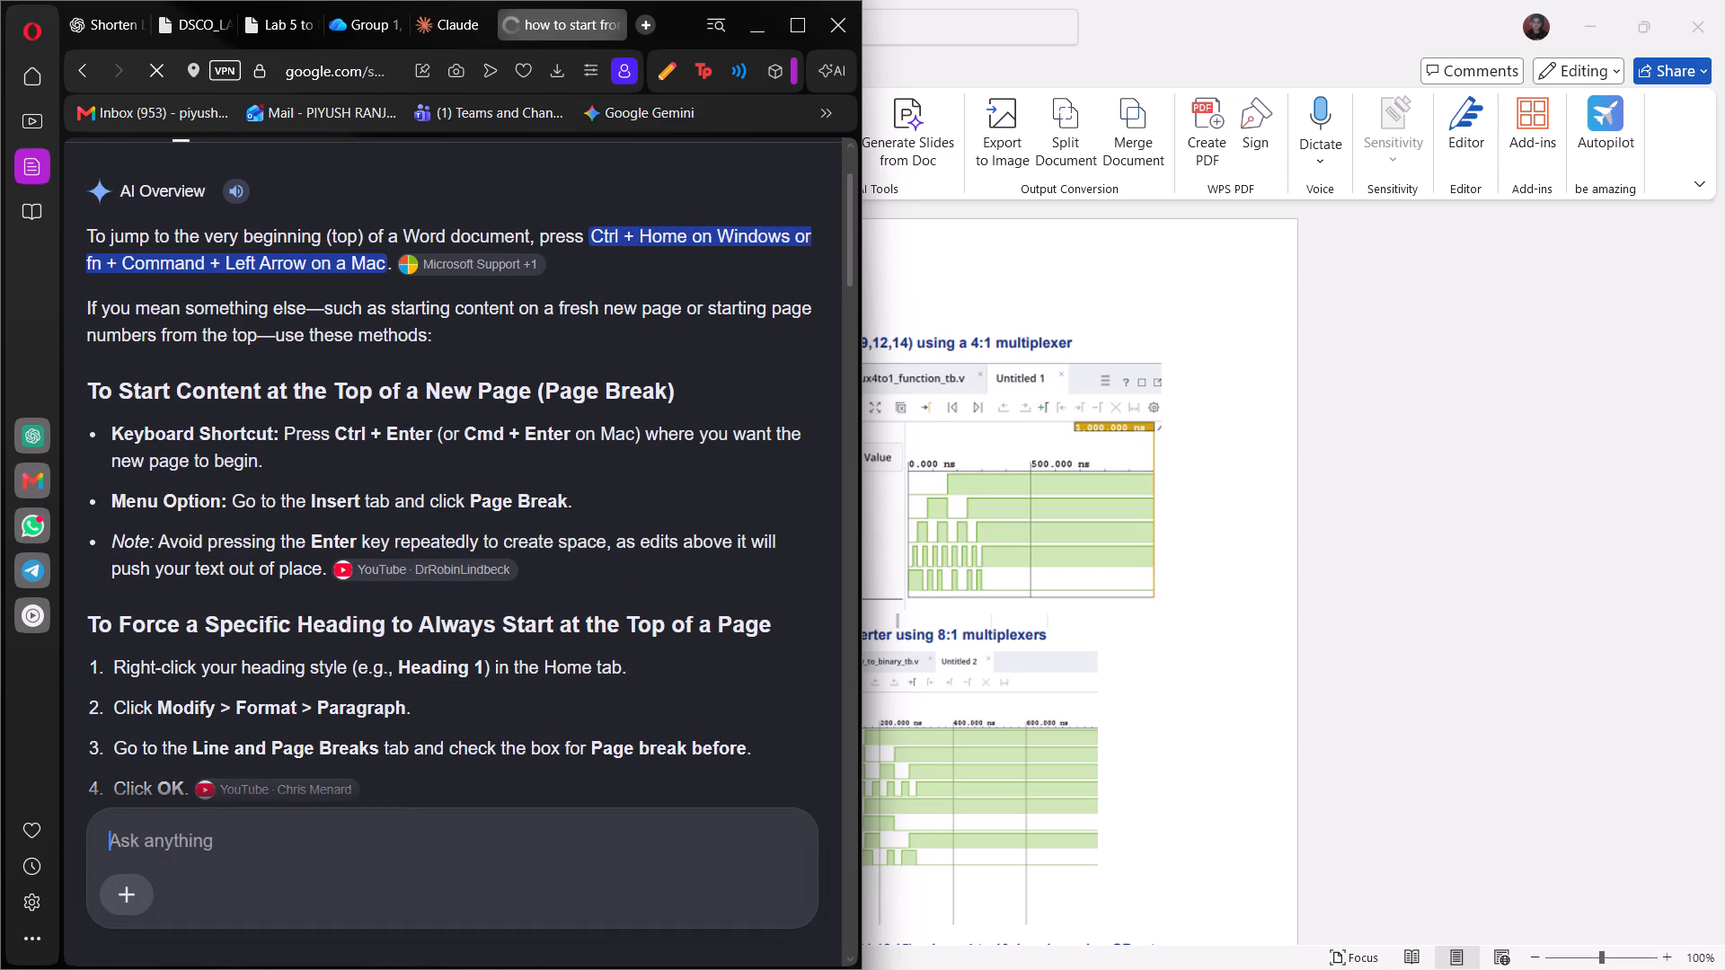
pyautogui.write('no like when i start a new word')
pyautogui.press('space')
pyautogui.write('i')
pyautogui.press('space')
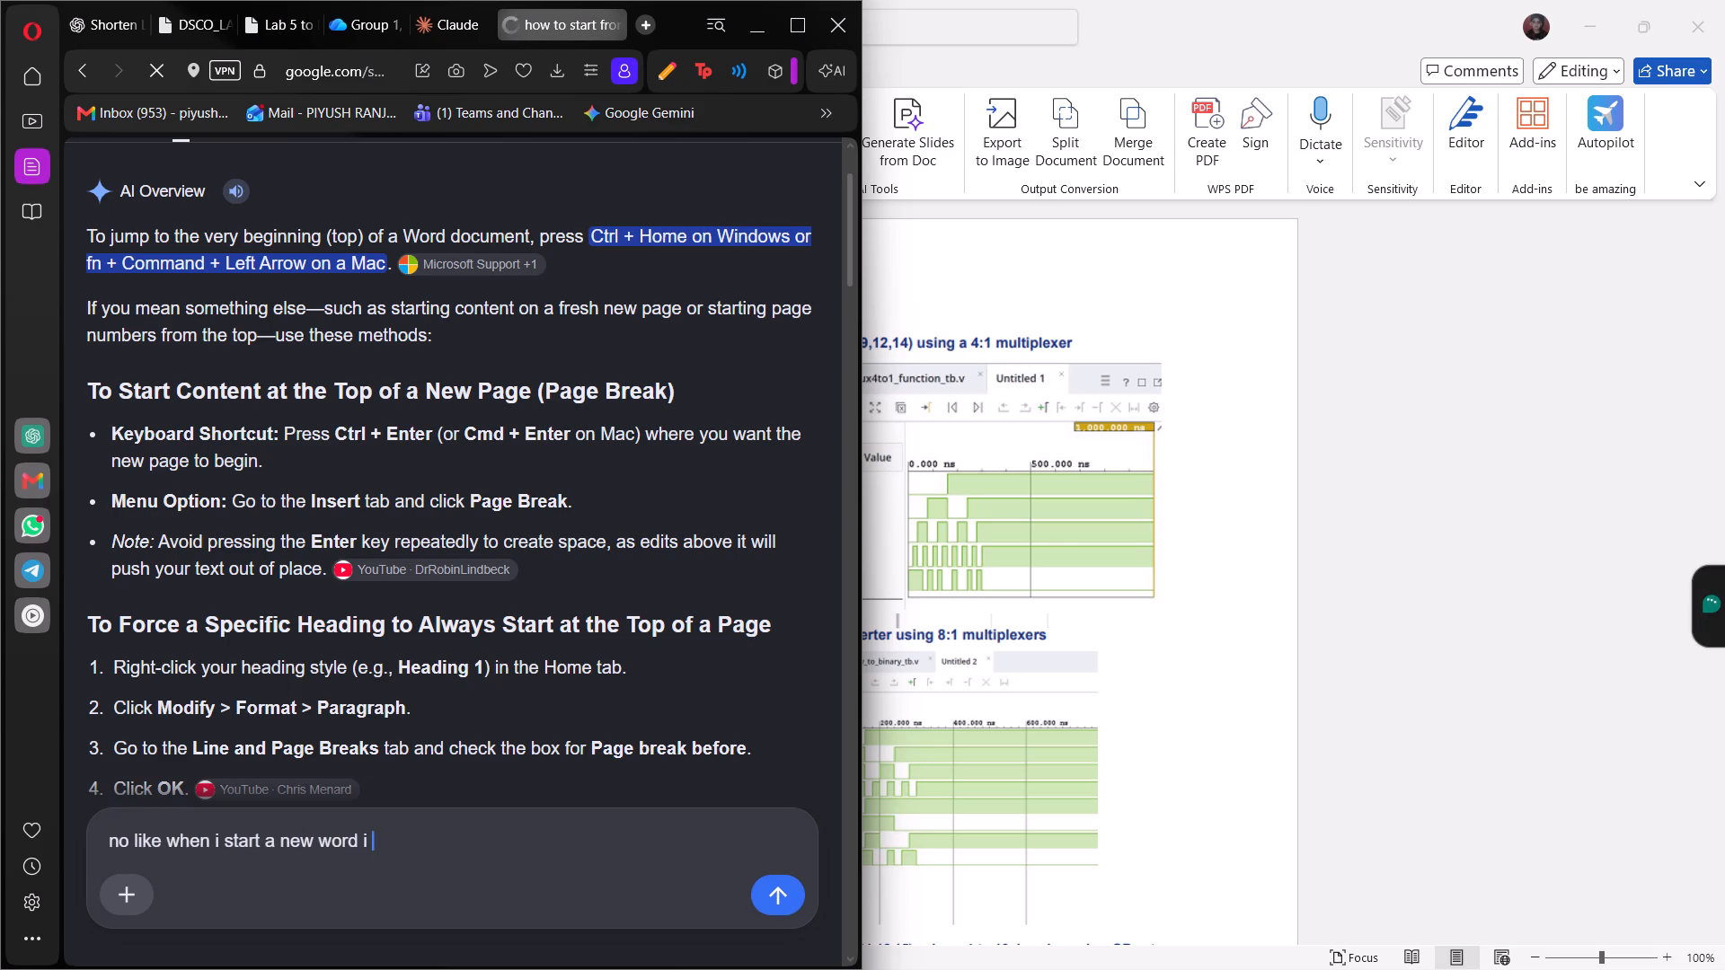
pyautogui.write('start typing it is fro')
pyautogui.press('BackSpace')
pyautogui.press('BackSpace')
pyautogui.press('BackSpace')
pyautogui.write('leaf')
pyautogui.write('vs bit of space t')
pyautogui.press('BackSpace')
pyautogui.write('on top i want')
pyautogui.press('space')
pyautogui.write('no boarders and want to start form')
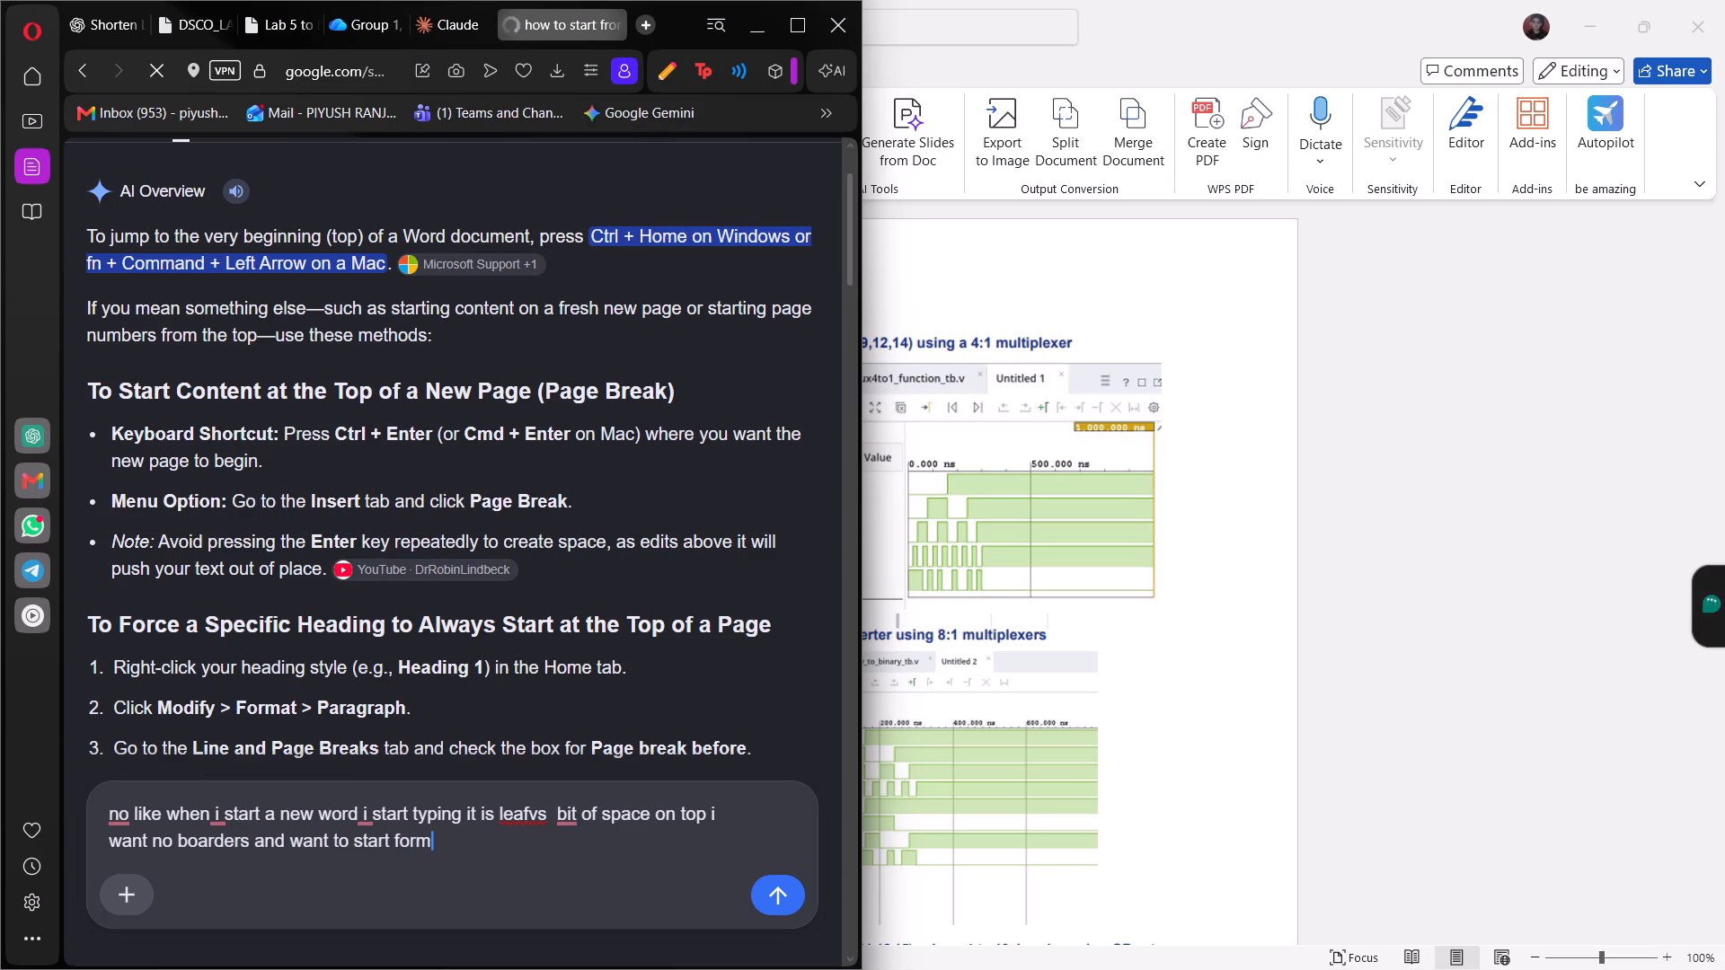
pyautogui.press('space')
pyautogui.write('the top most of thw')
pyautogui.press('space')
pyautogui.press('BackSpace')
pyautogui.press('BackSpace')
pyautogui.write('e page')
pyautogui.press('space')
pyautogui.write('what to do')
pyautogui.press('Return')
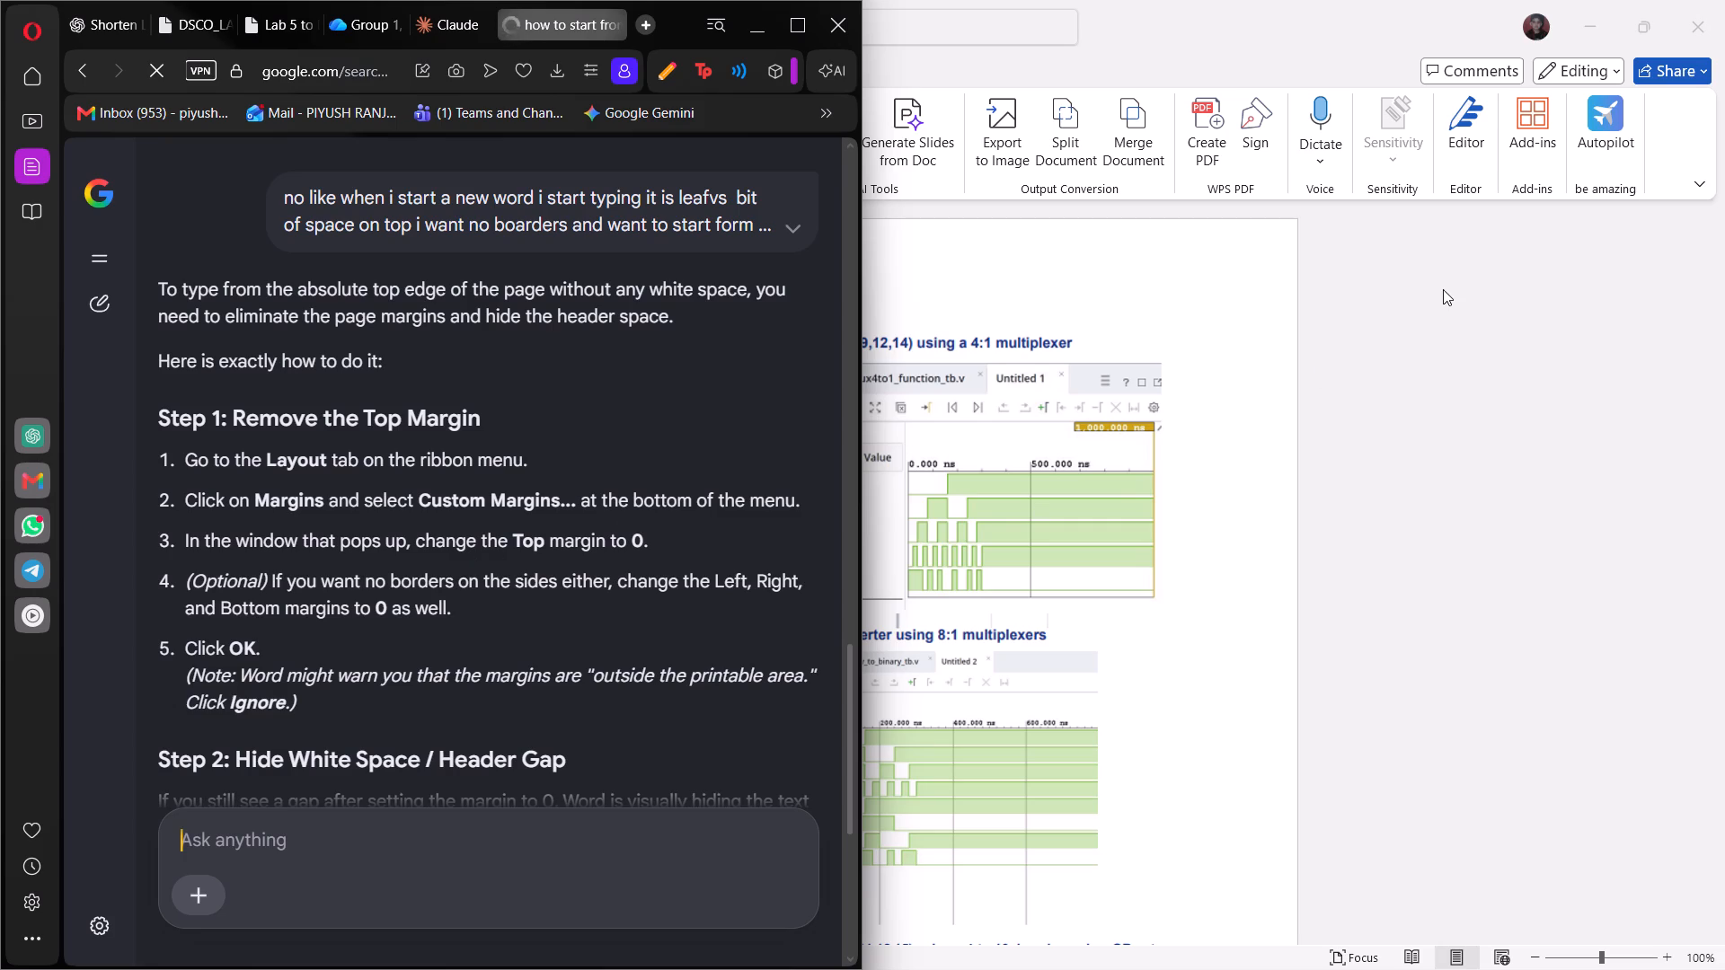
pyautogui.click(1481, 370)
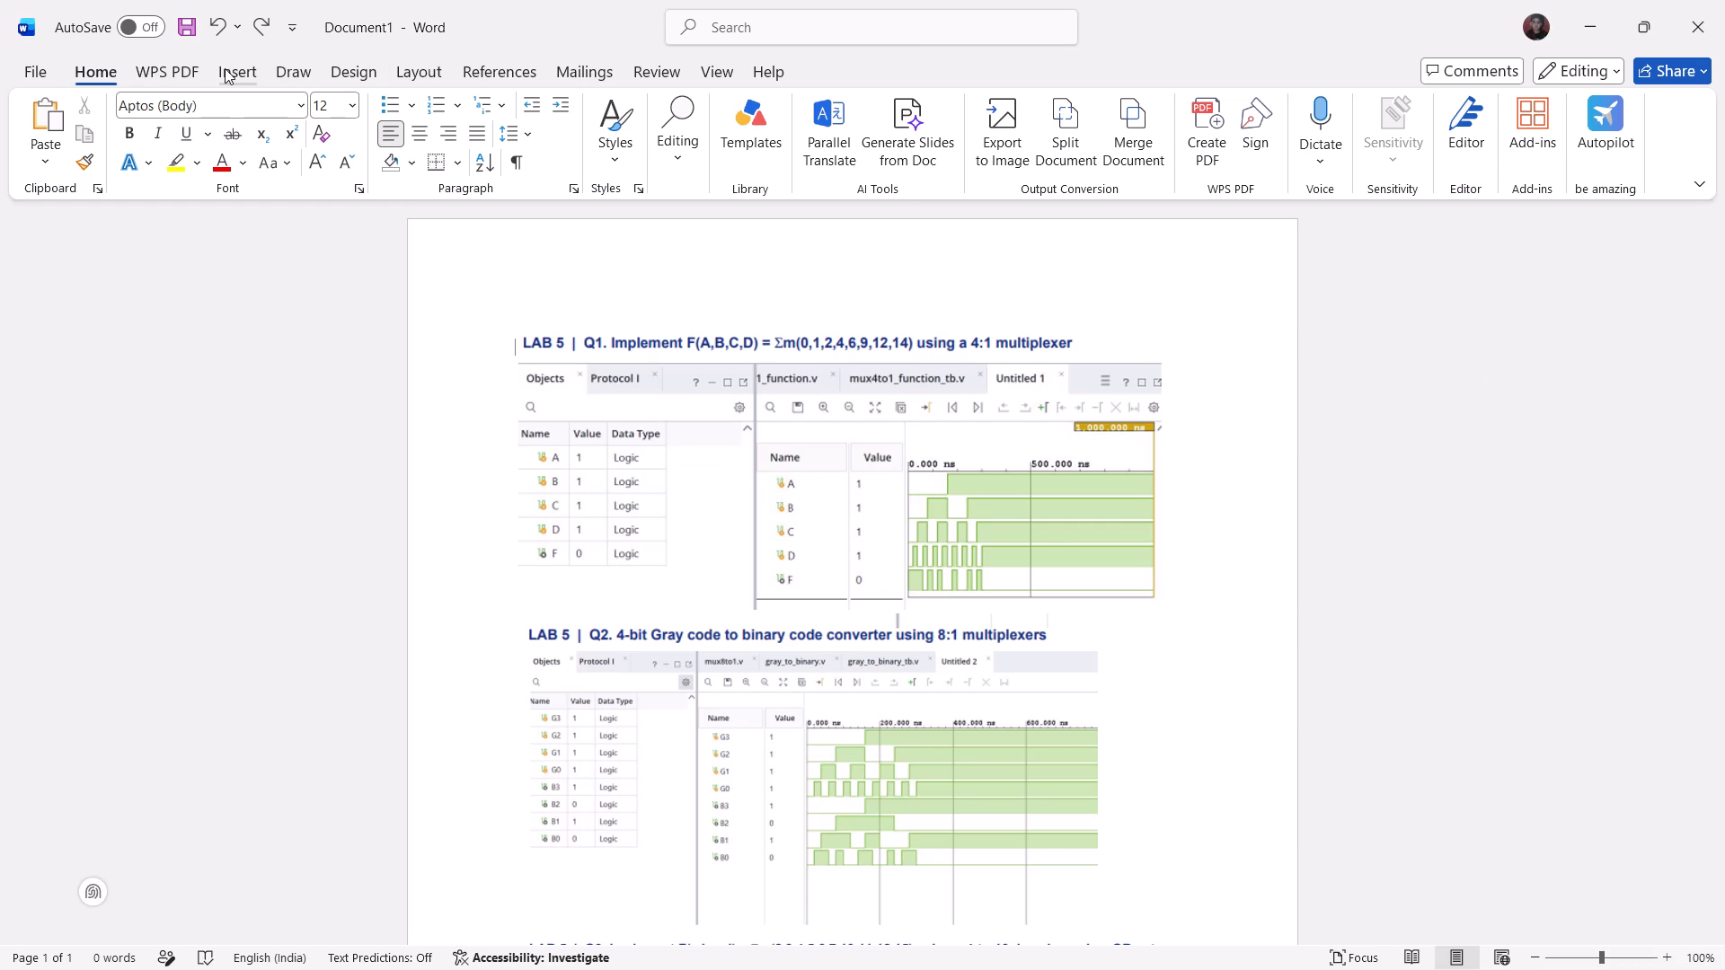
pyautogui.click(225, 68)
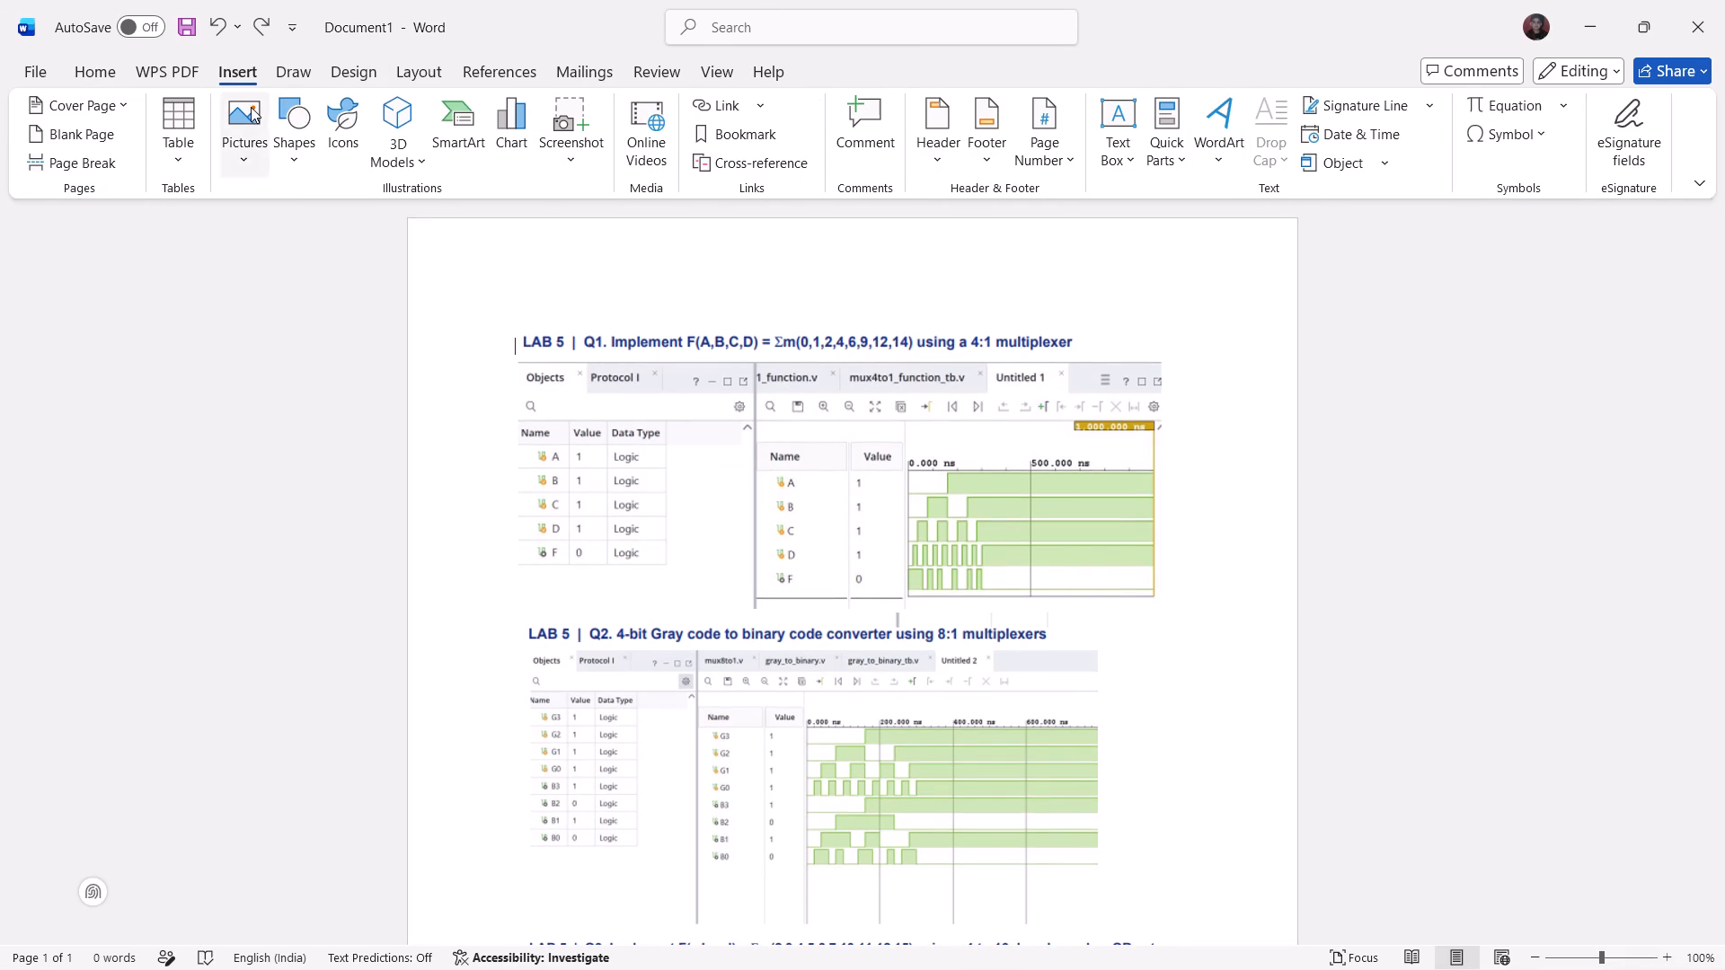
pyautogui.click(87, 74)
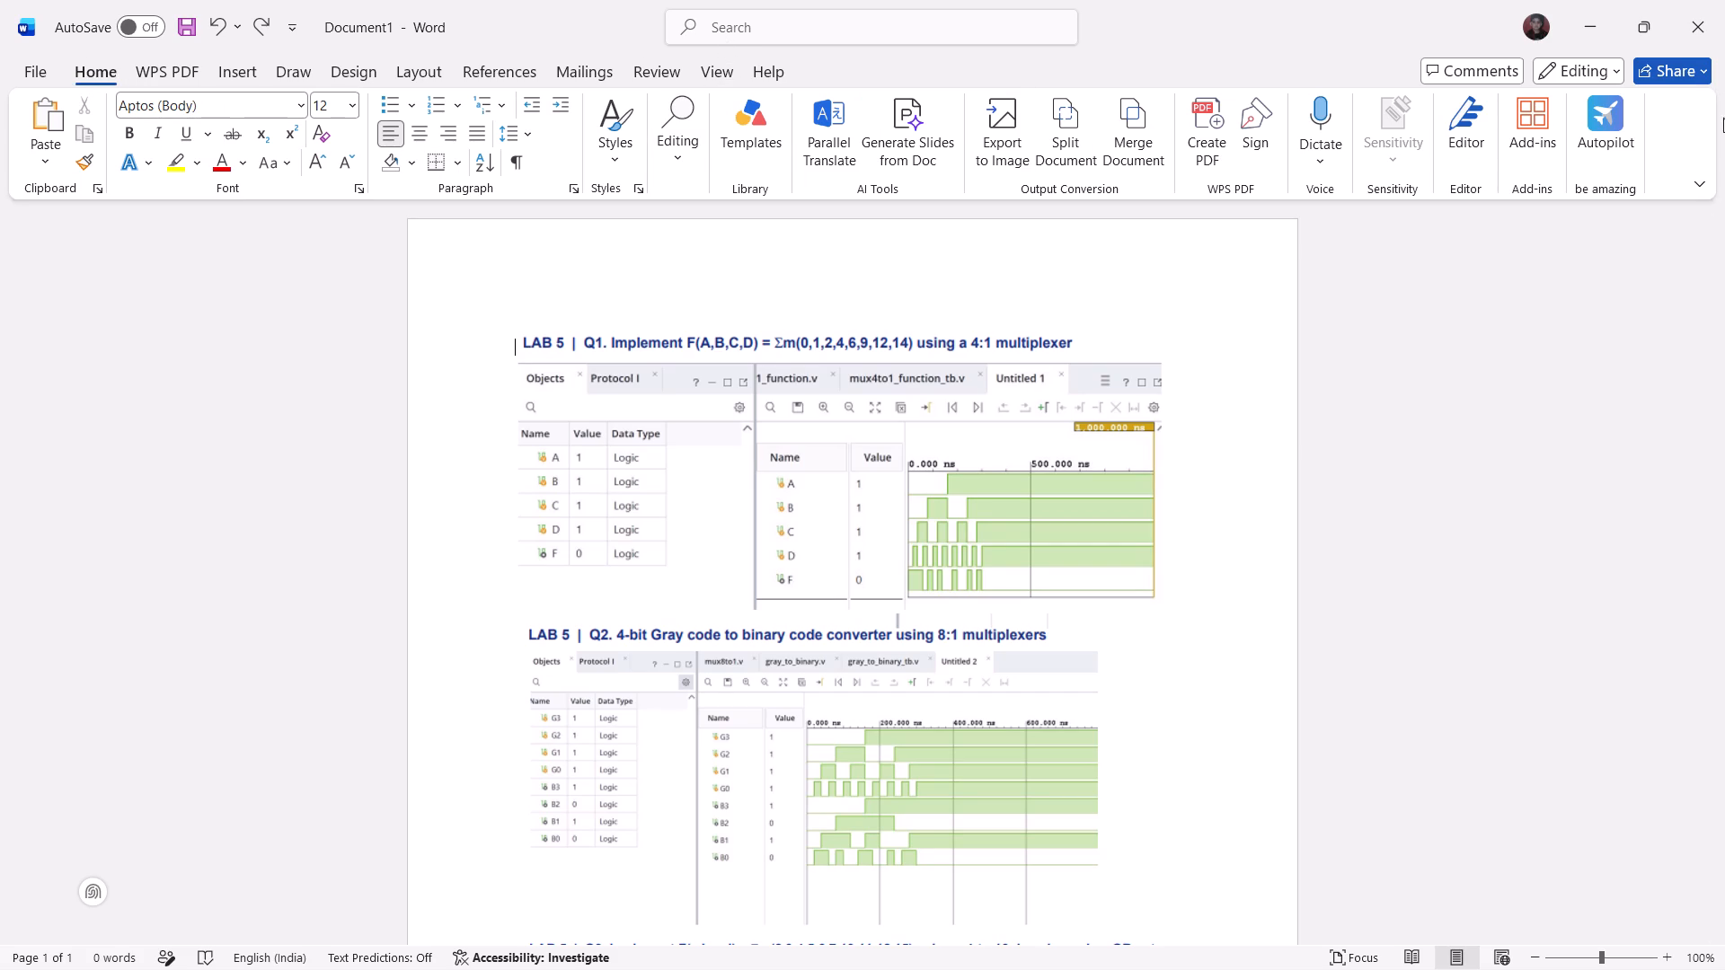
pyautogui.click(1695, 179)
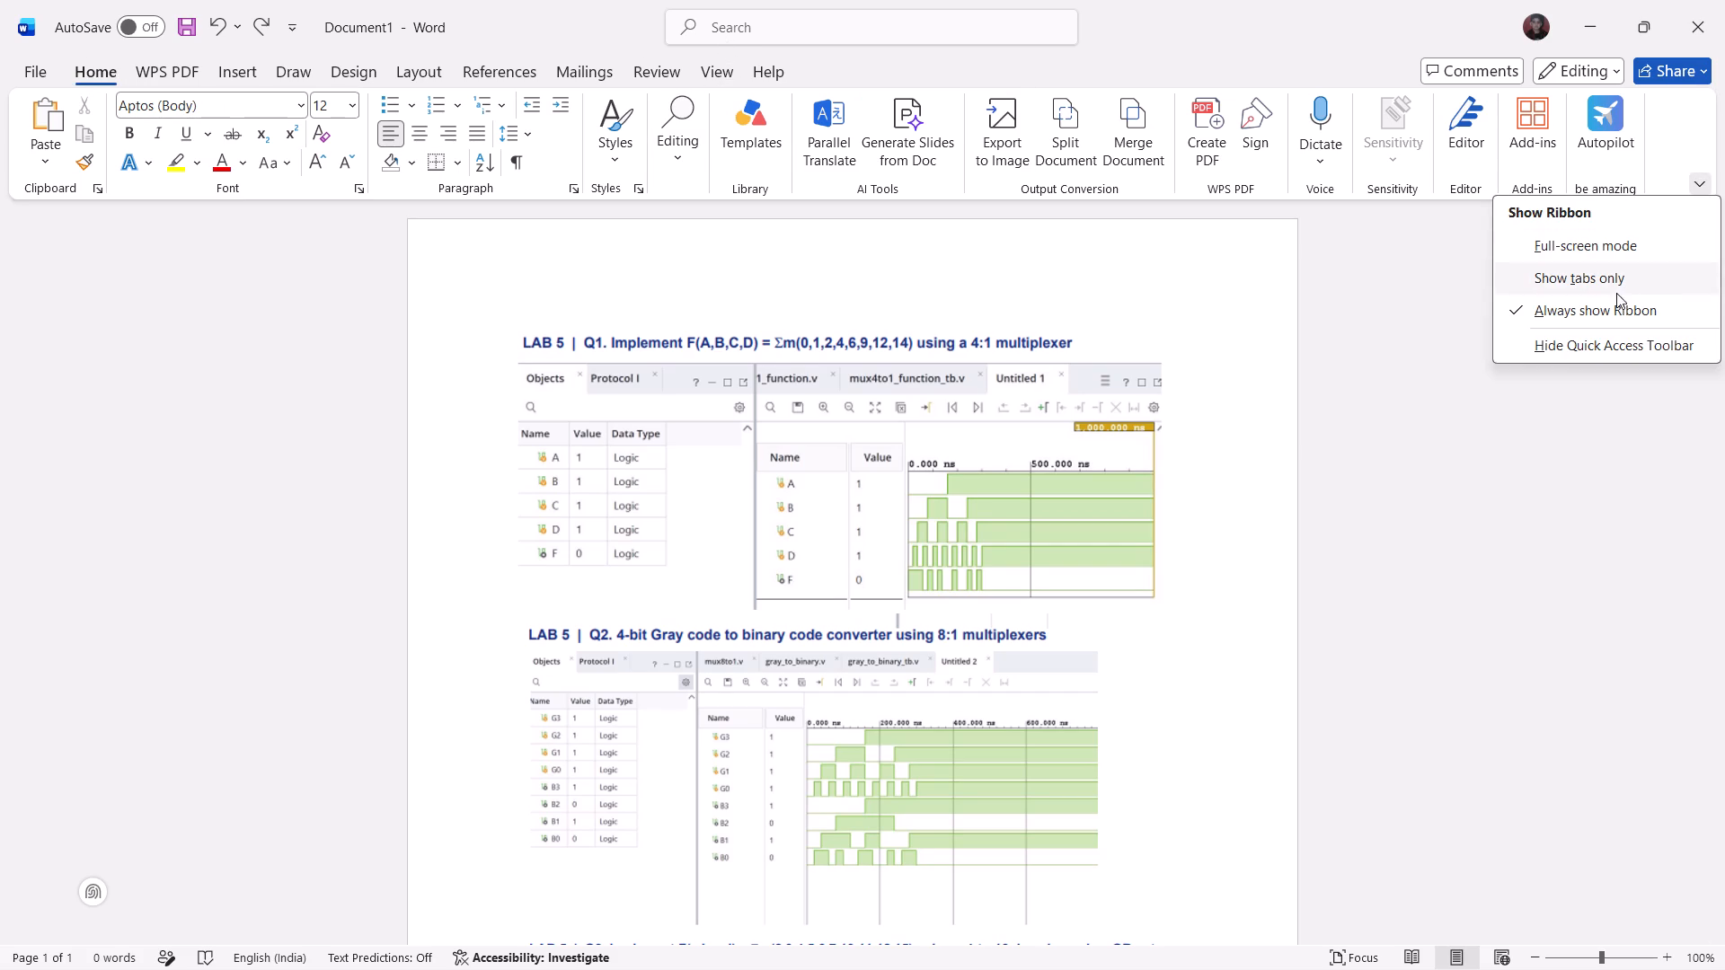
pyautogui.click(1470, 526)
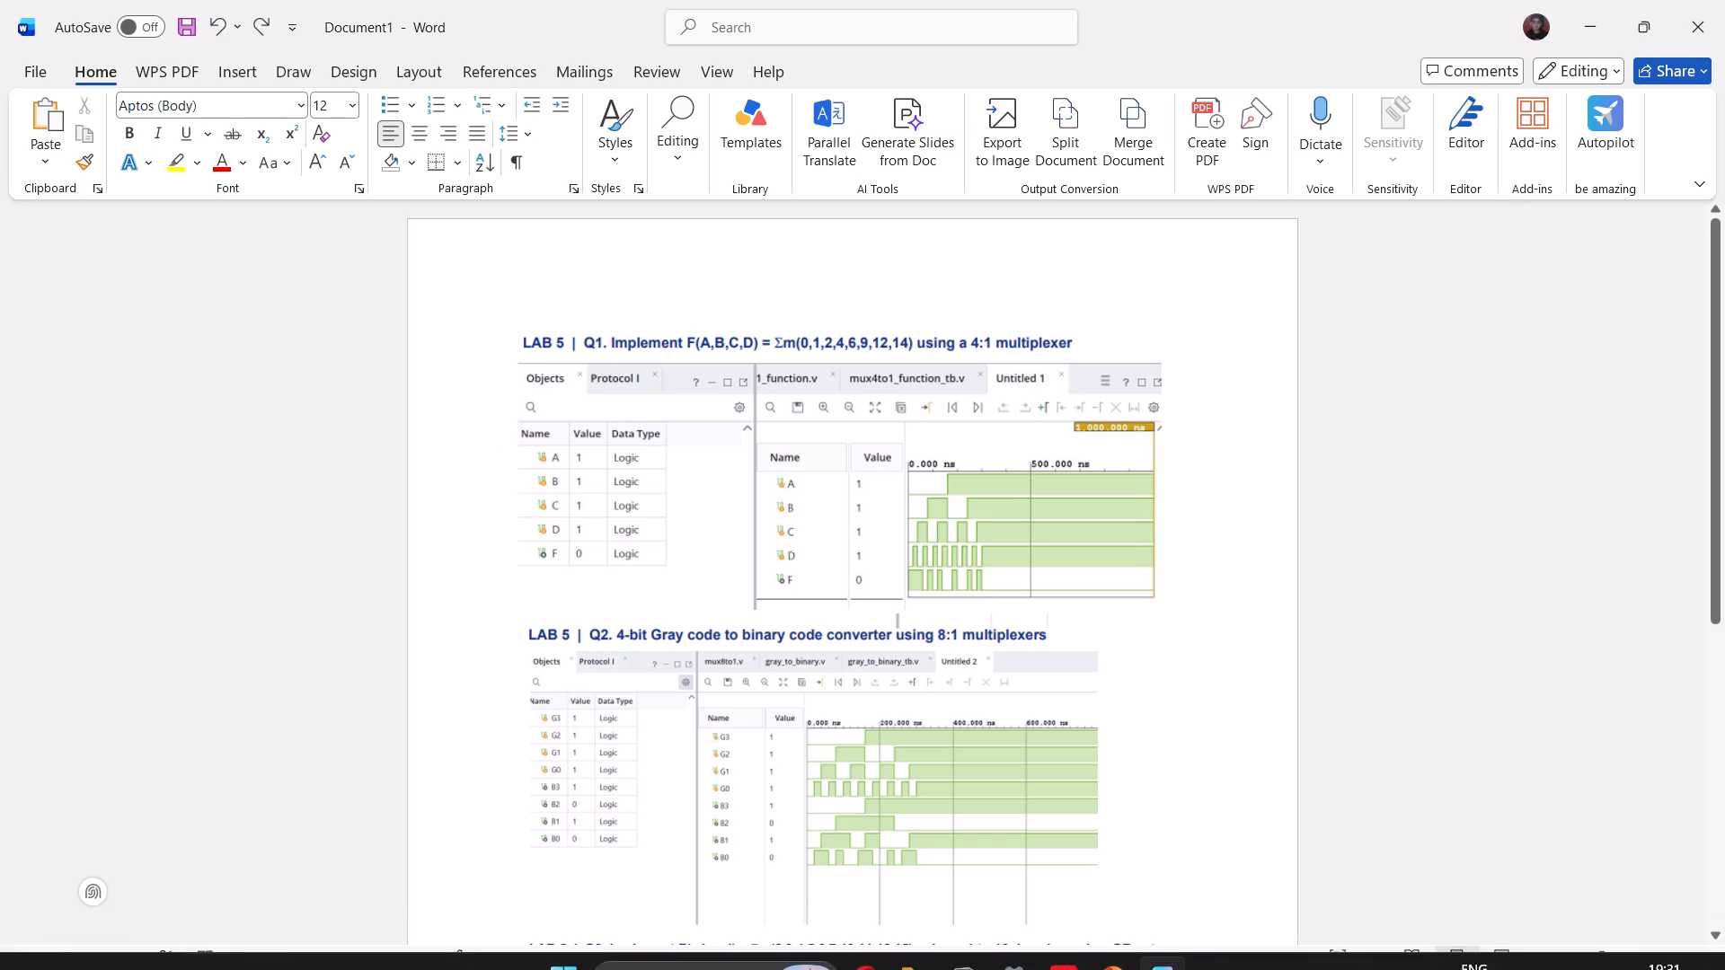
# In Word, set the document's top page margin to 0 in Page Setup, consulting the browser's margin instructions.
pyautogui.click(417, 63)
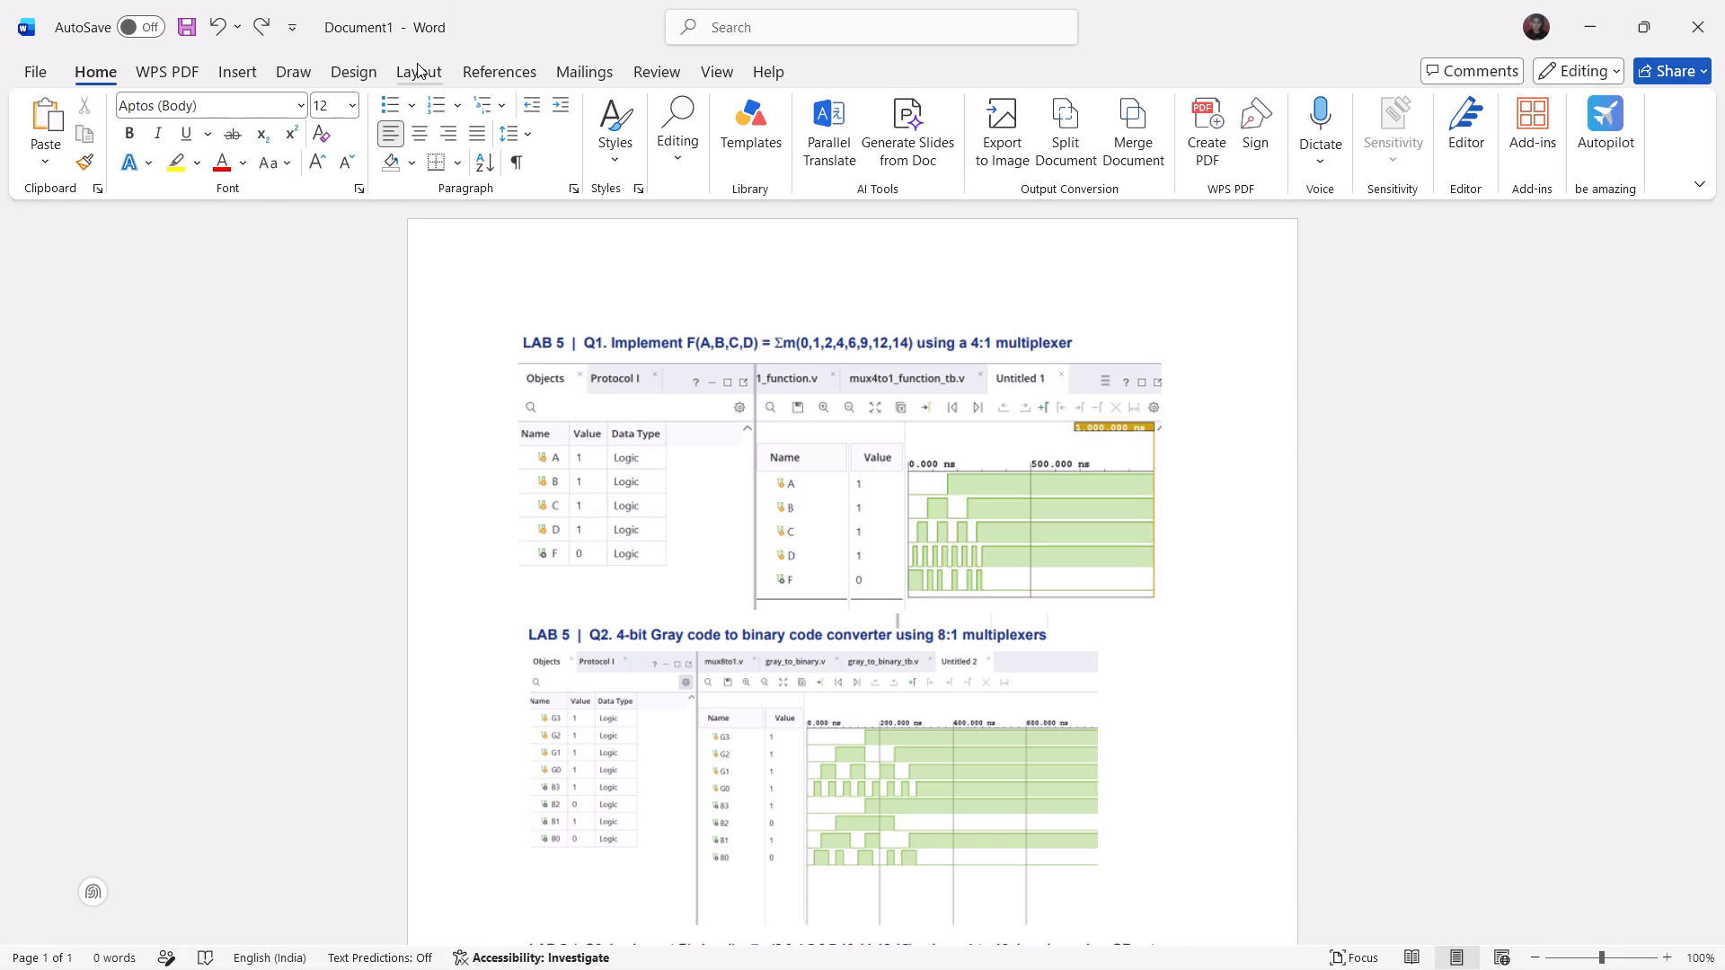
pyautogui.click(52, 152)
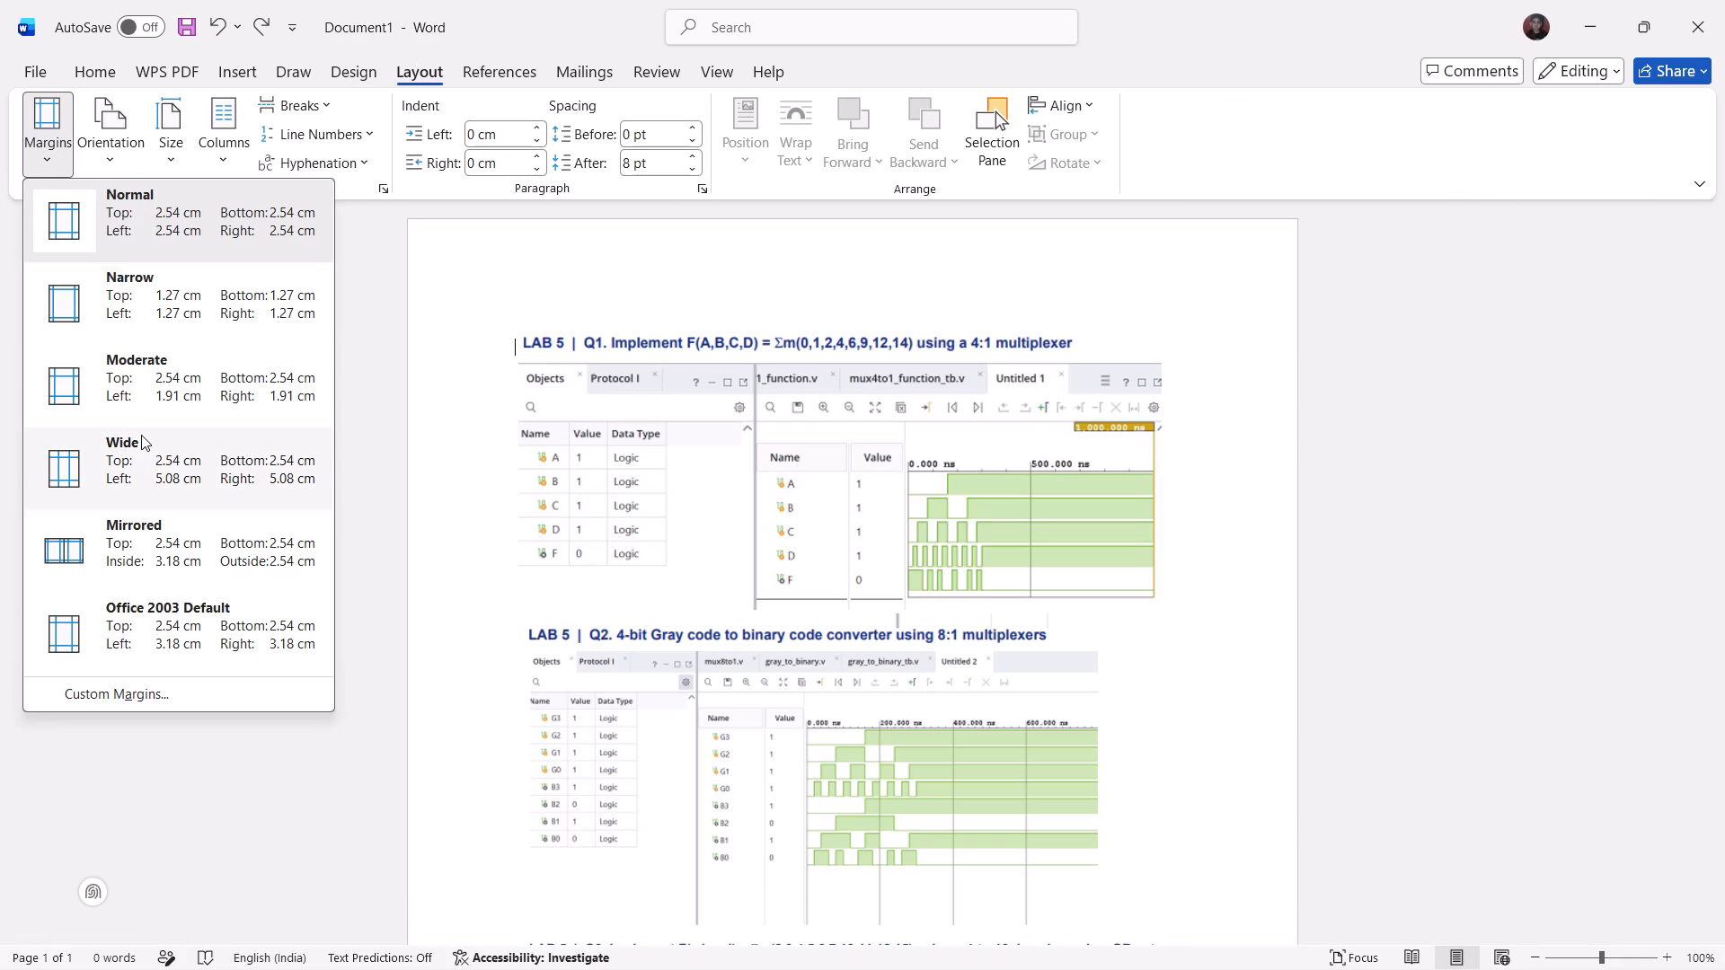
pyautogui.click(154, 689)
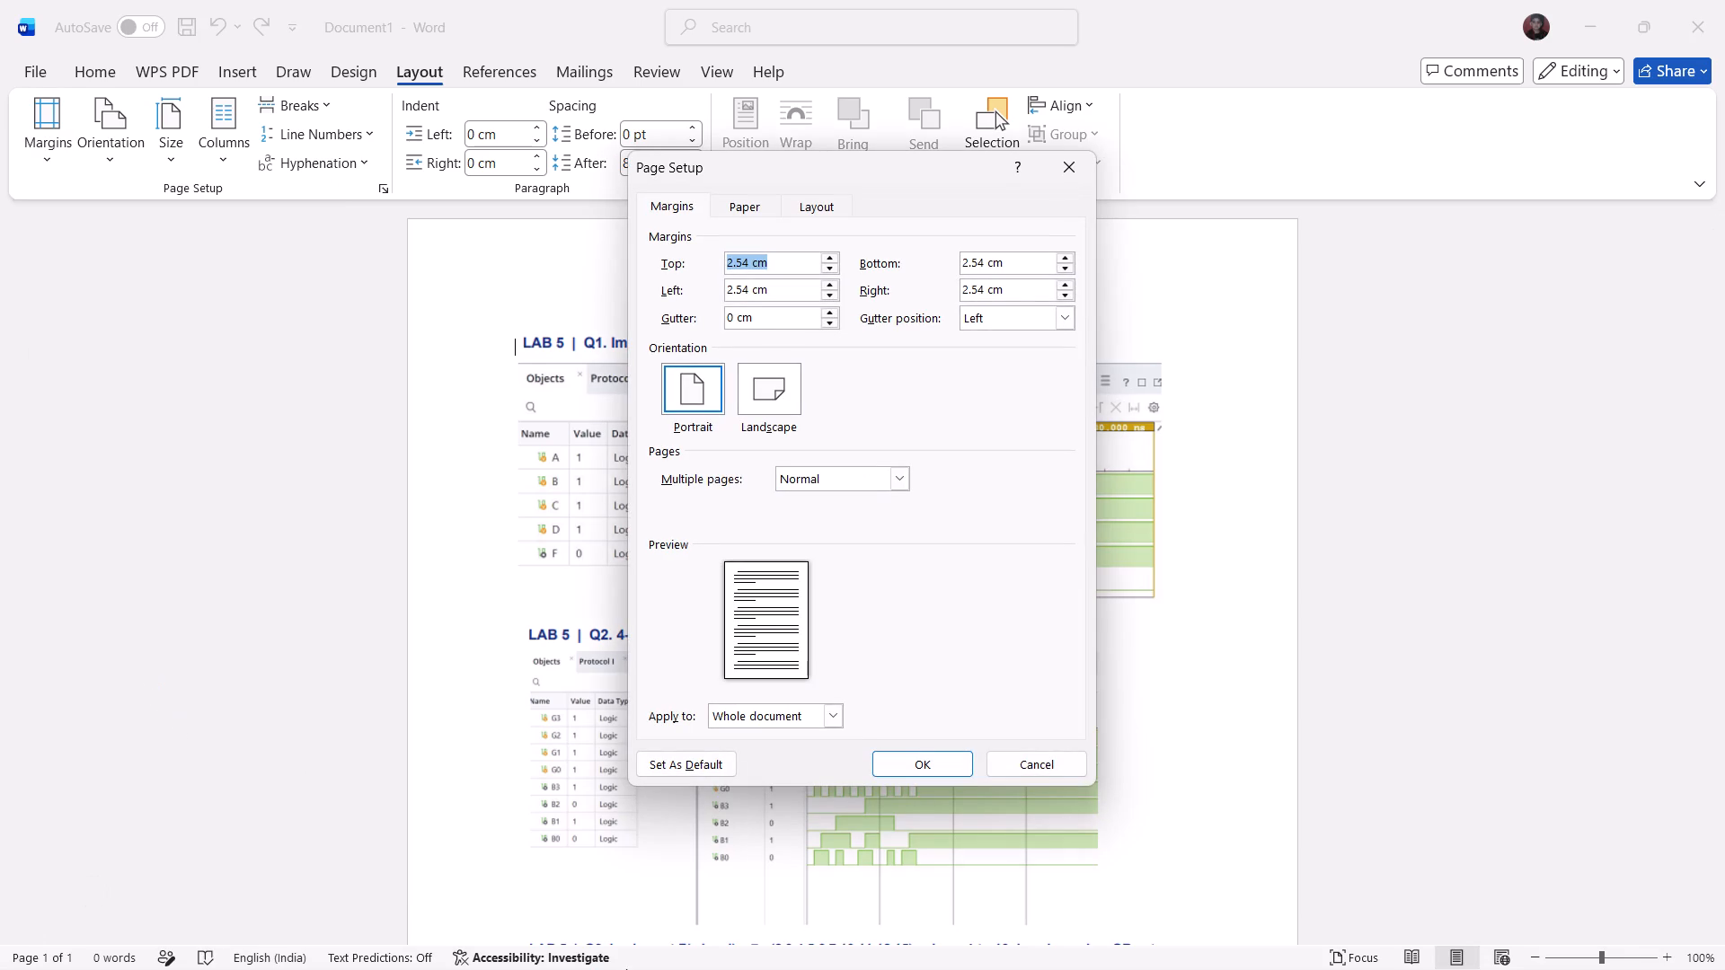
pyautogui.click(870, 954)
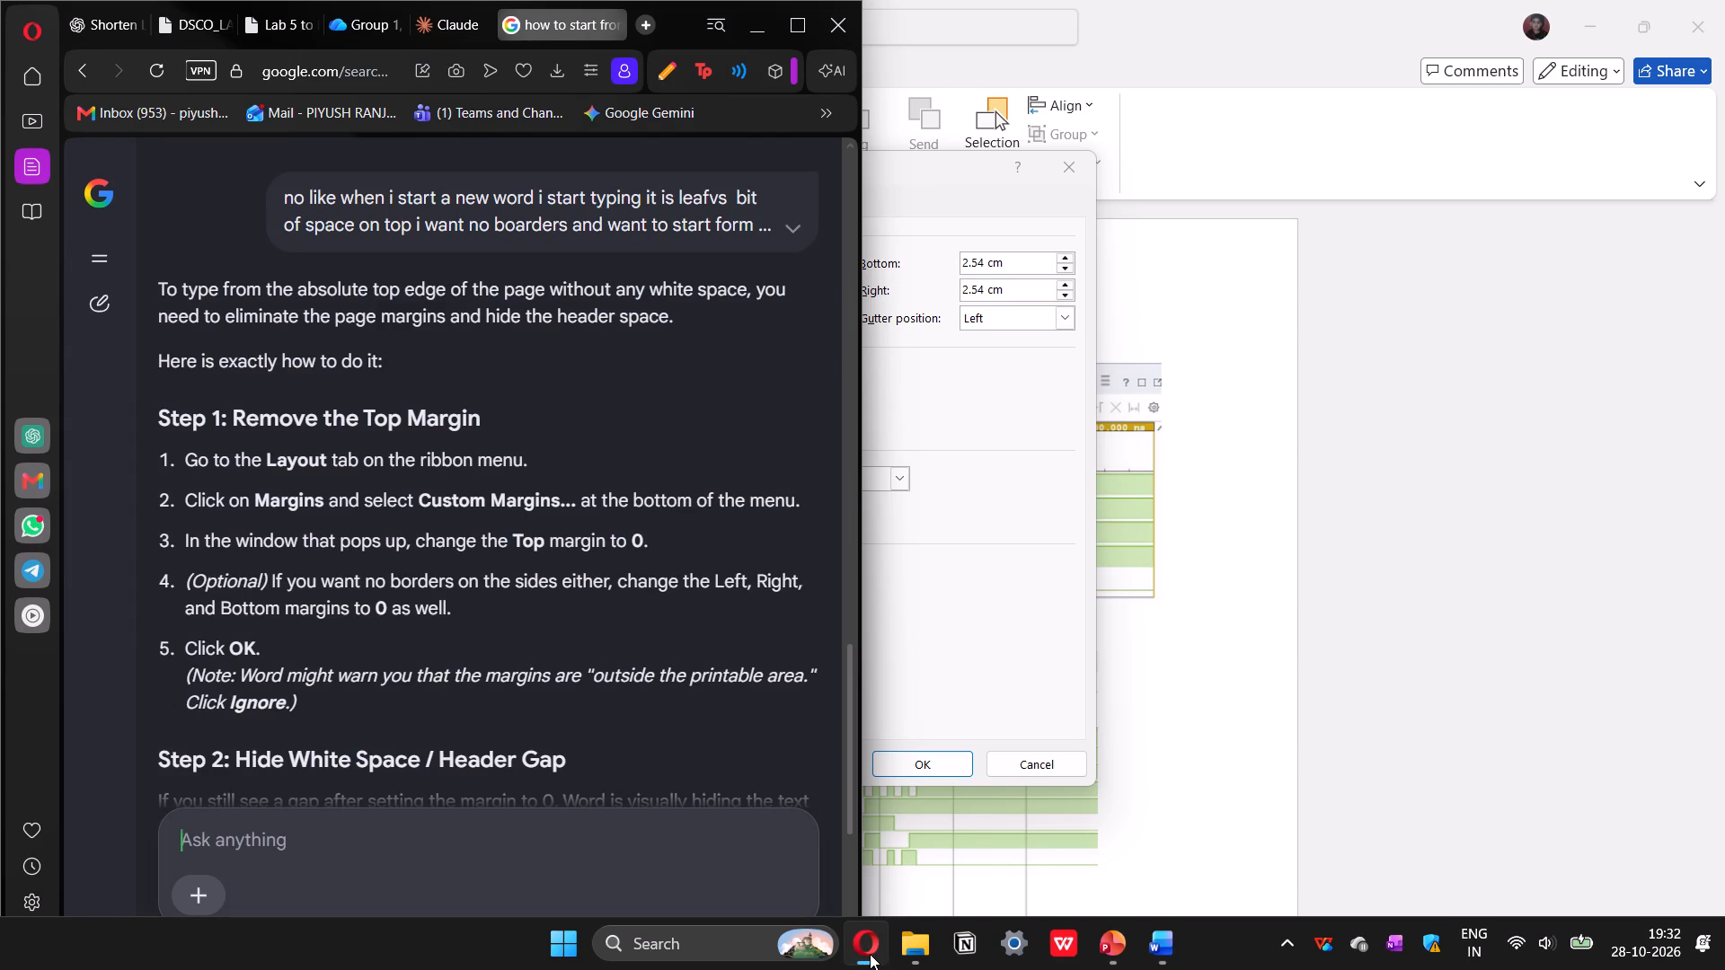
pyautogui.click(870, 954)
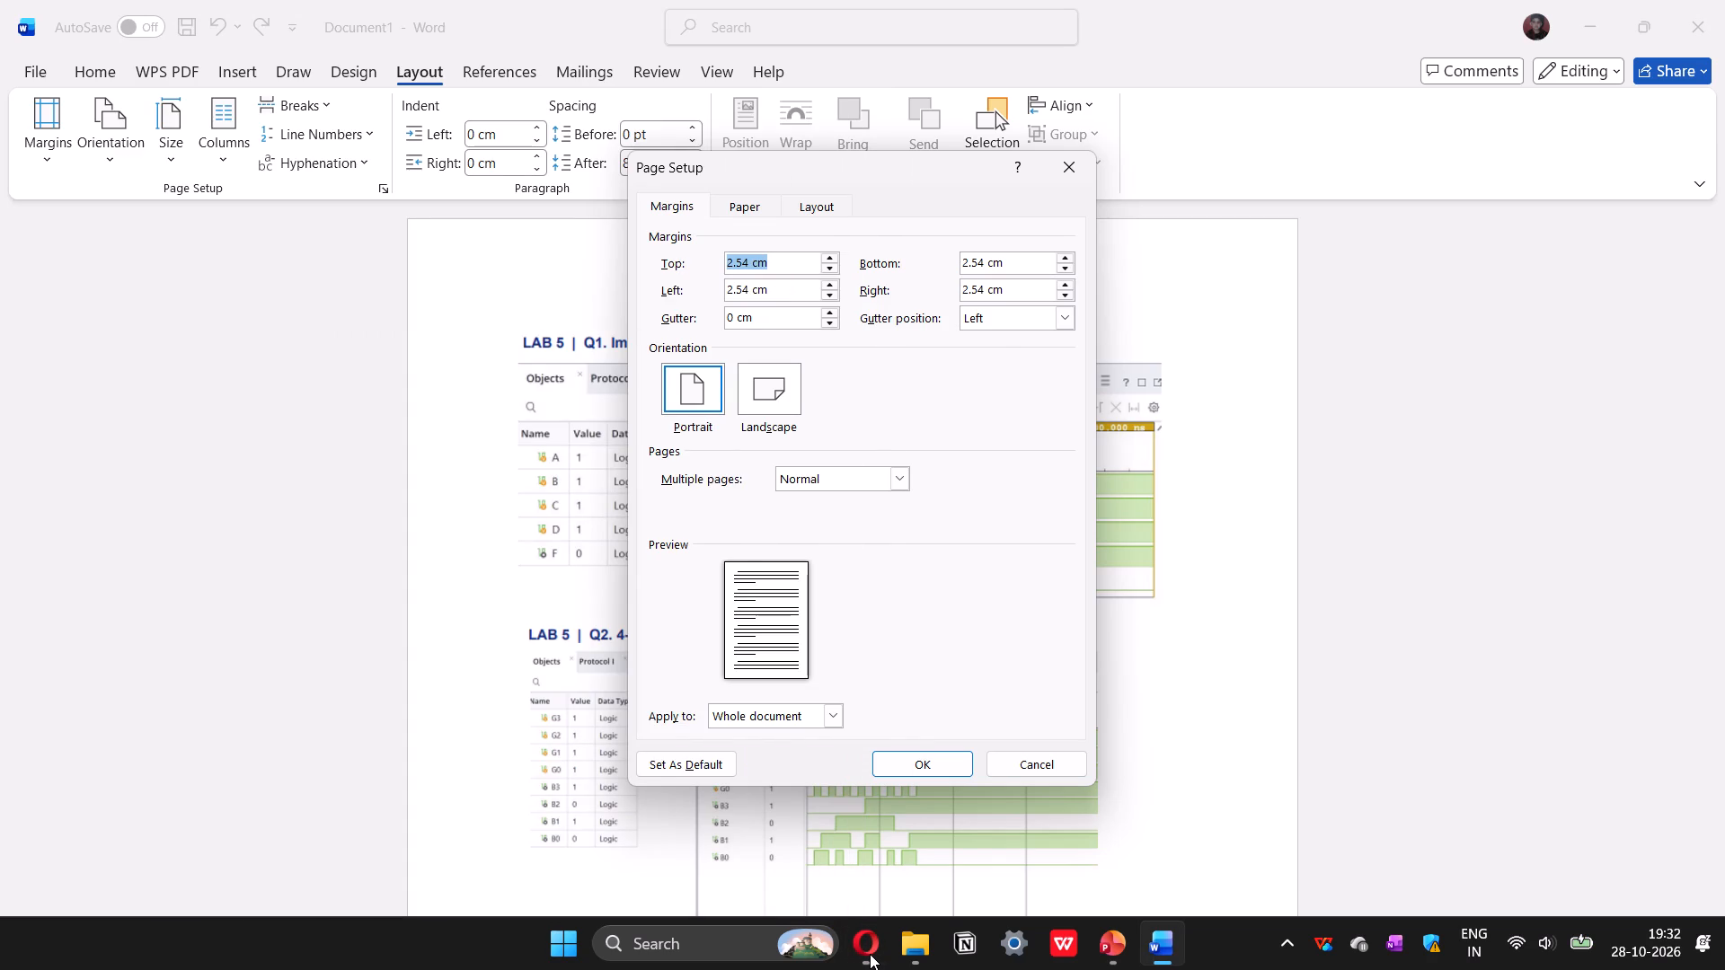
pyautogui.click(870, 954)
pyautogui.click(870, 954)
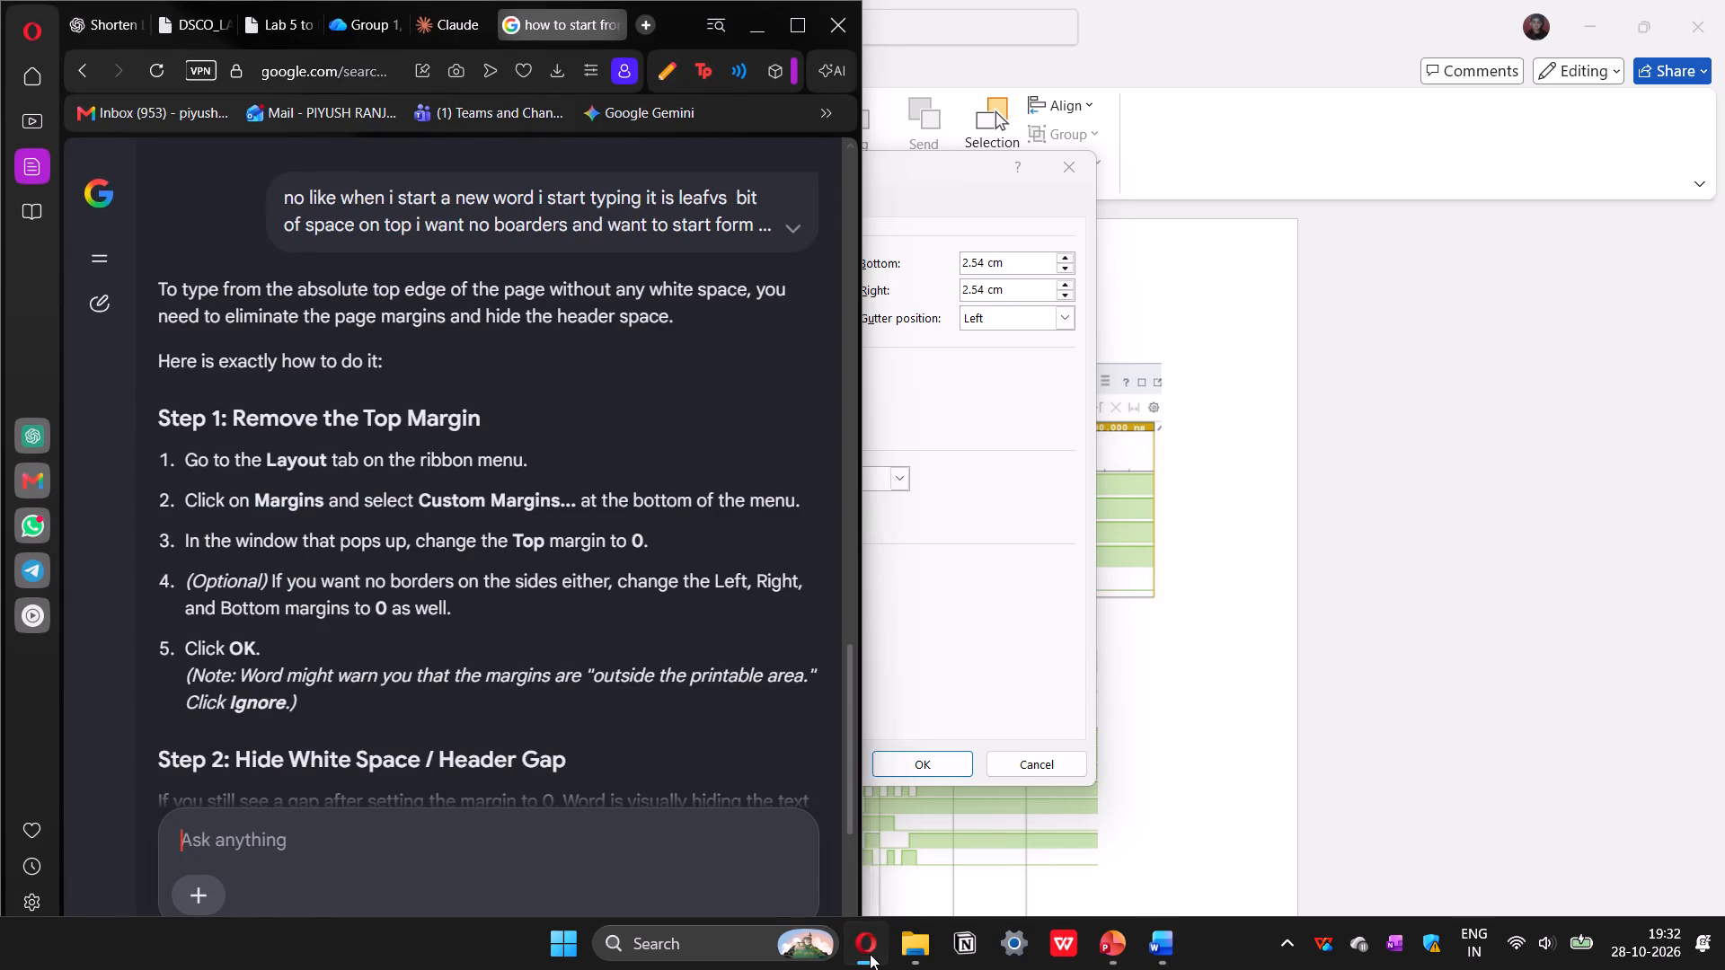
pyautogui.click(870, 954)
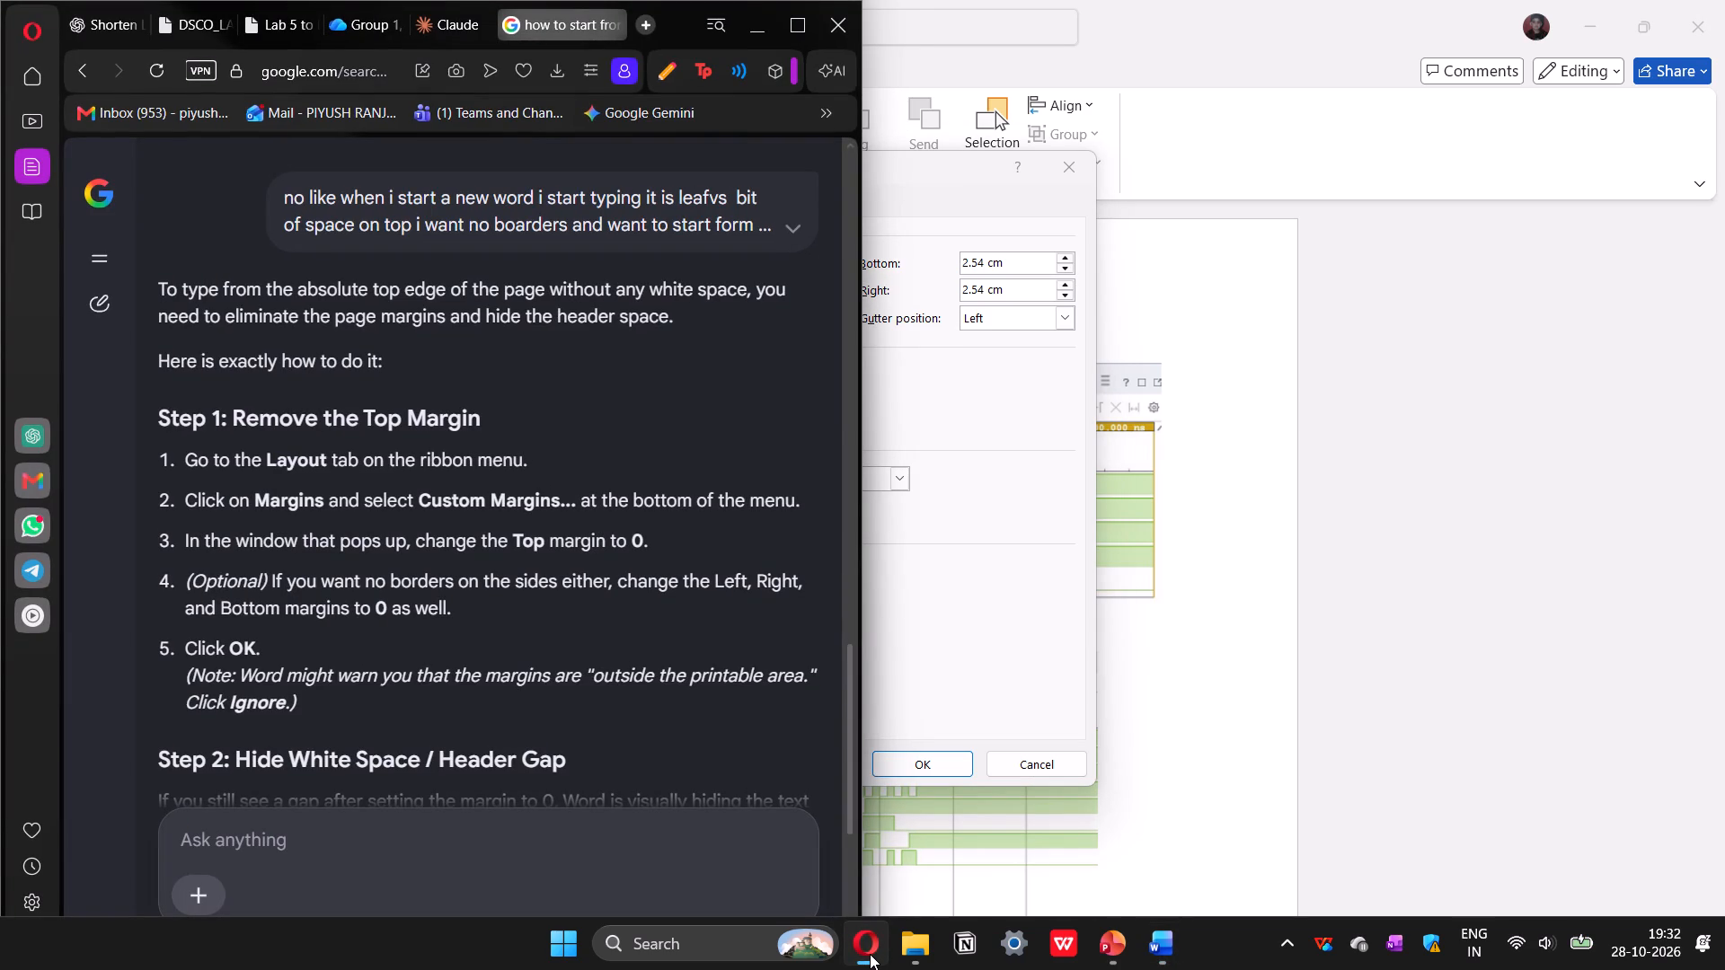
pyautogui.click(870, 954)
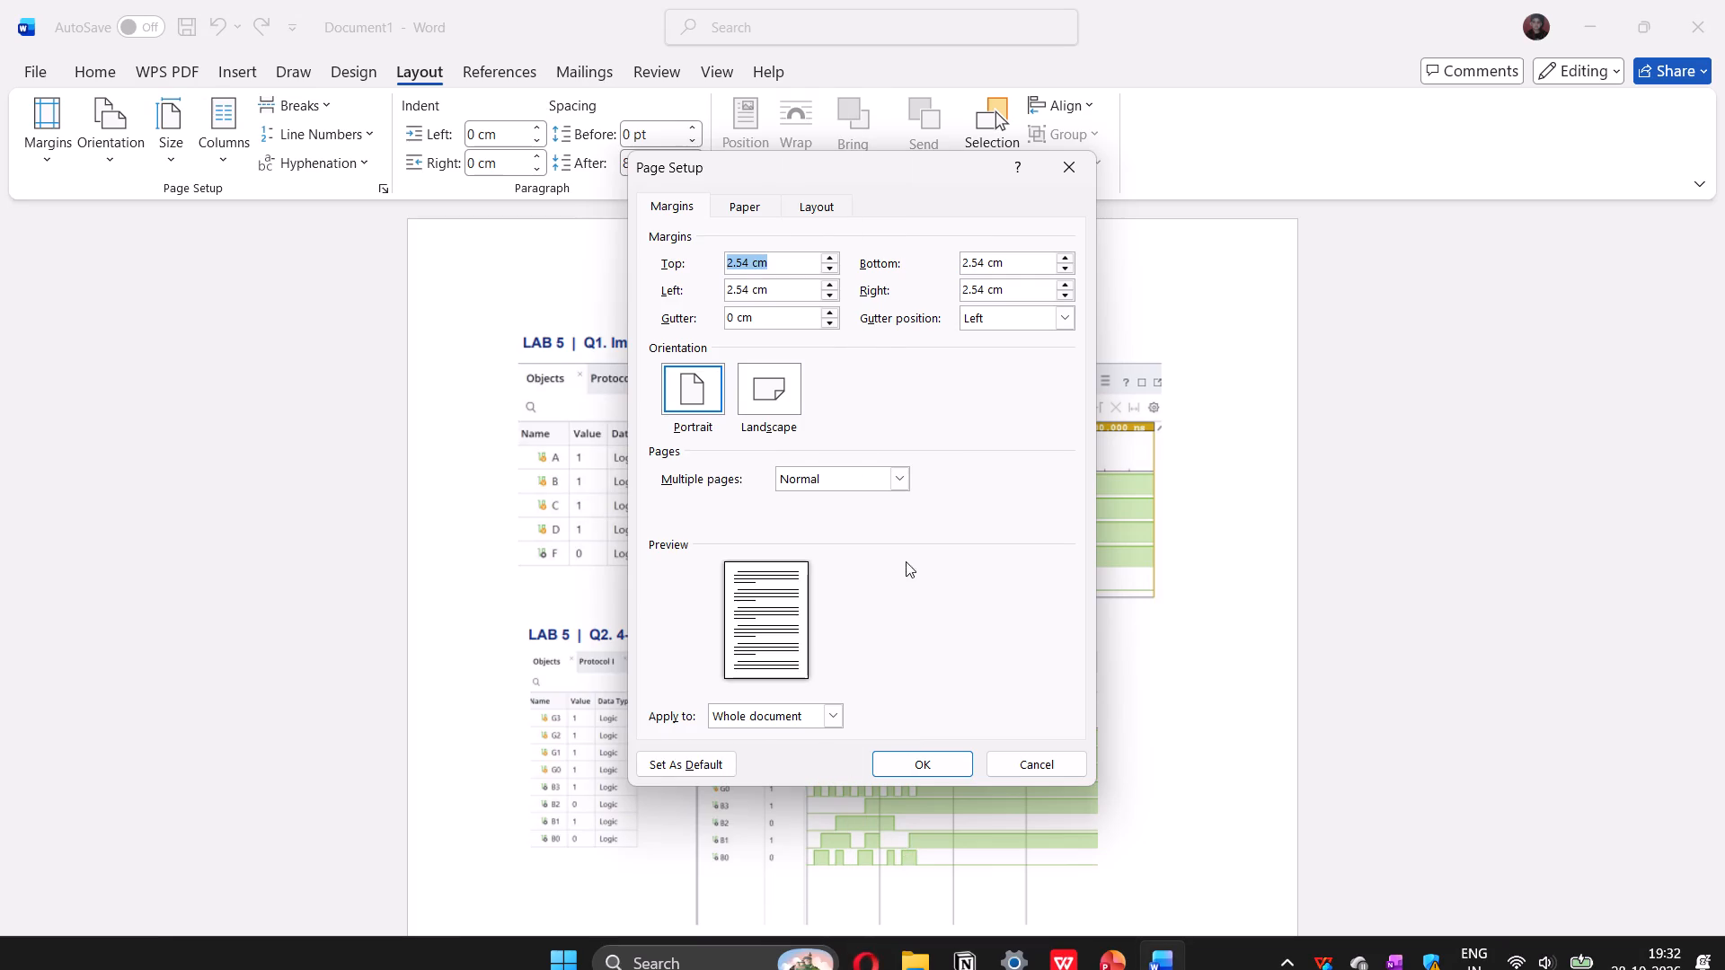
pyautogui.click(801, 262)
pyautogui.press('BackSpace')
pyautogui.press('BackSpace')
pyautogui.press('BackSpace')
pyautogui.press('BackSpace')
pyautogui.press('BackSpace')
pyautogui.press('BackSpace')
pyautogui.press('BackSpace')
pyautogui.press('BackSpace')
pyautogui.press('BackSpace')
pyautogui.press('BackSpace')
pyautogui.press('BackSpace')
pyautogui.press('BackSpace')
pyautogui.press('BackSpace')
pyautogui.press('BackSpace')
pyautogui.press('BackSpace')
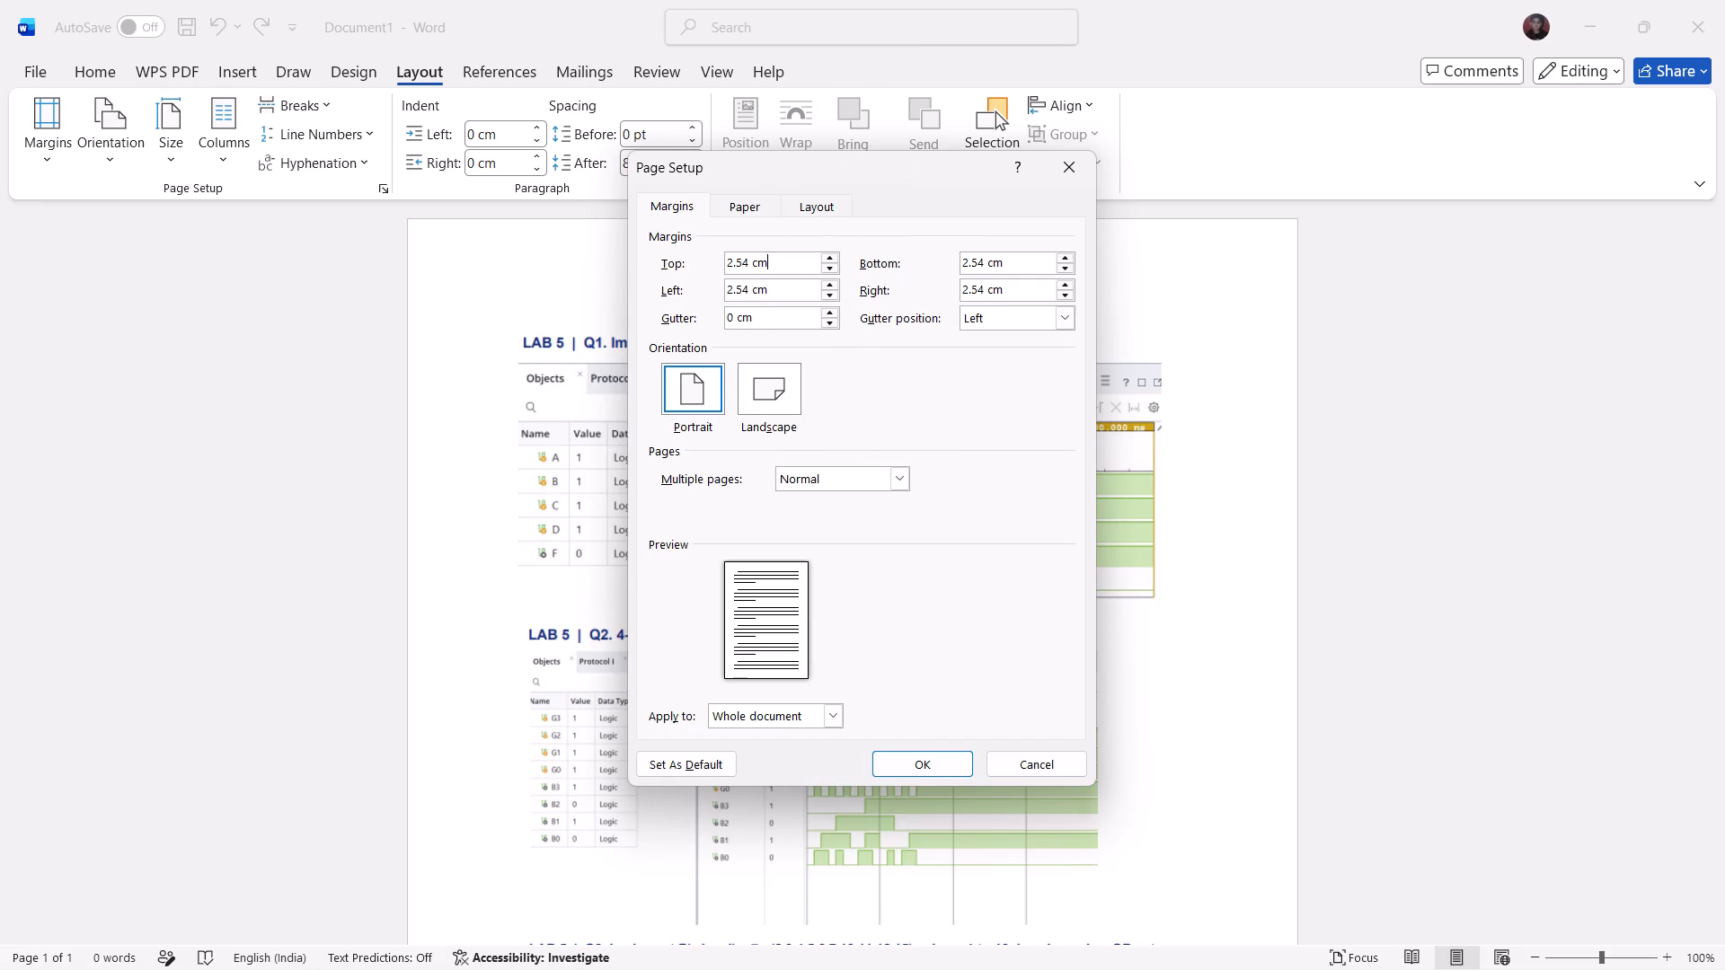
pyautogui.press('0')
# Set the bottom page margin to 0 and apply the margins to the whole document.
pyautogui.click(1014, 266)
pyautogui.press('BackSpace')
pyautogui.press('BackSpace')
pyautogui.press('BackSpace')
pyautogui.press('BackSpace')
pyautogui.press('BackSpace')
pyautogui.press('BackSpace')
pyautogui.press('BackSpace')
pyautogui.press('BackSpace')
pyautogui.press('BackSpace')
pyautogui.press('BackSpace')
pyautogui.press('BackSpace')
pyautogui.press('BackSpace')
pyautogui.press('BackSpace')
pyautogui.press('BackSpace')
pyautogui.press('BackSpace')
pyautogui.press('BackSpace')
pyautogui.press('BackSpace')
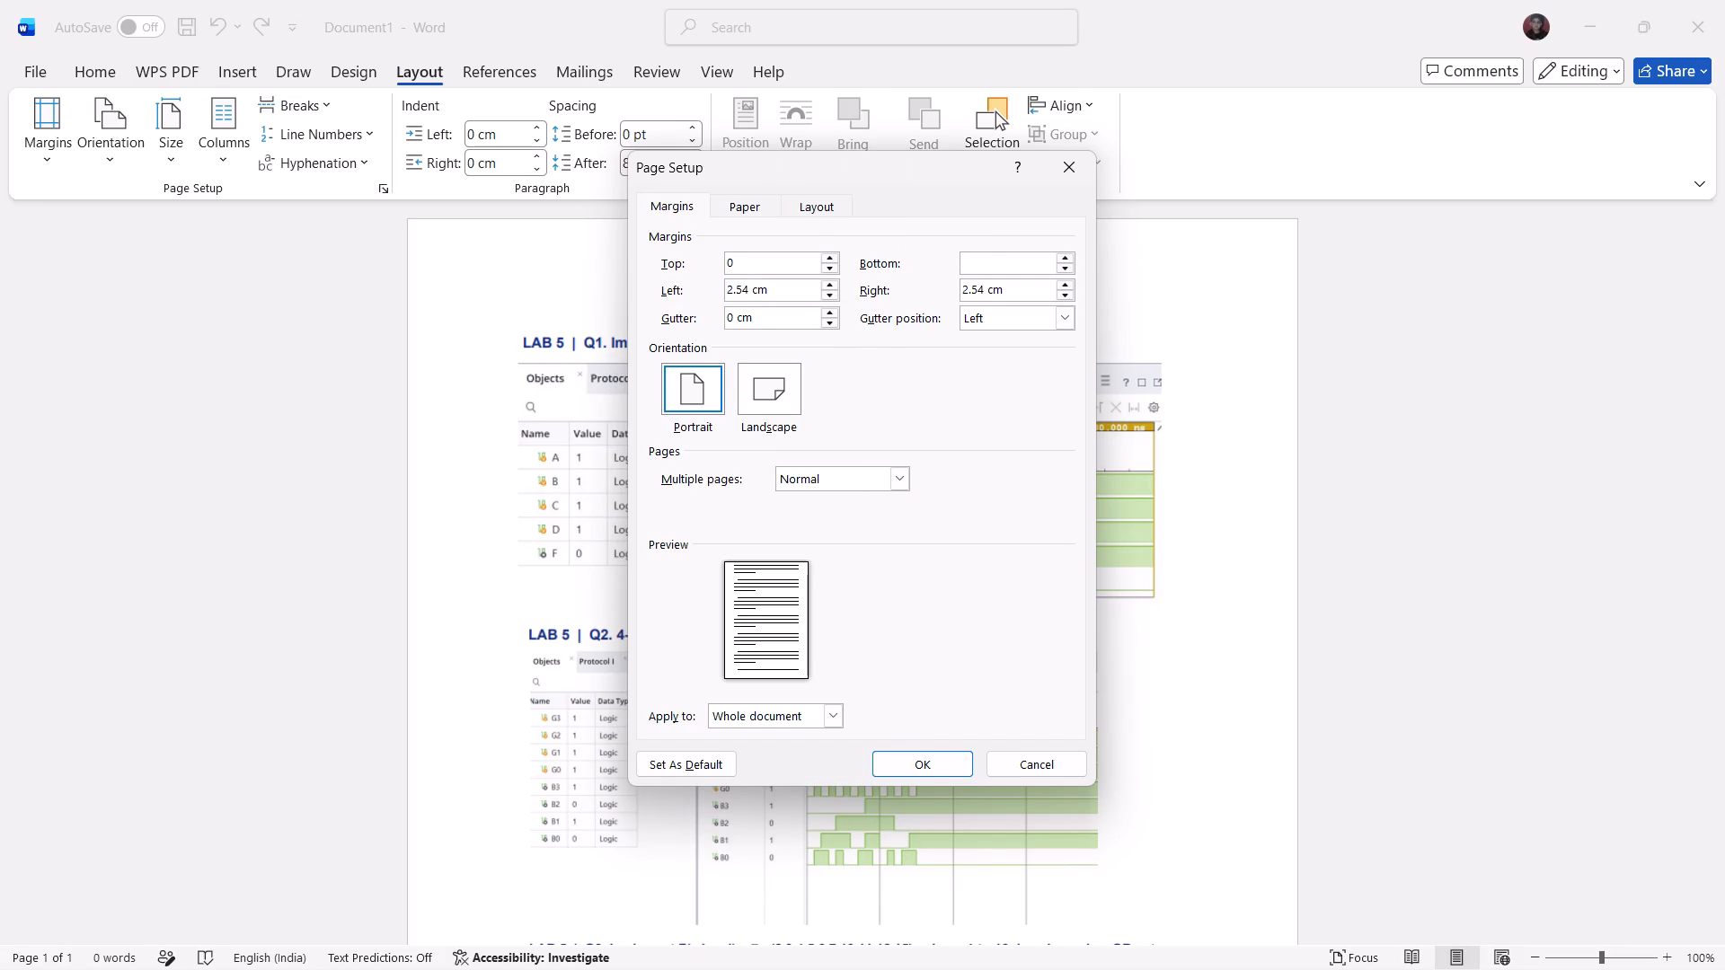
pyautogui.press('0')
pyautogui.click(947, 753)
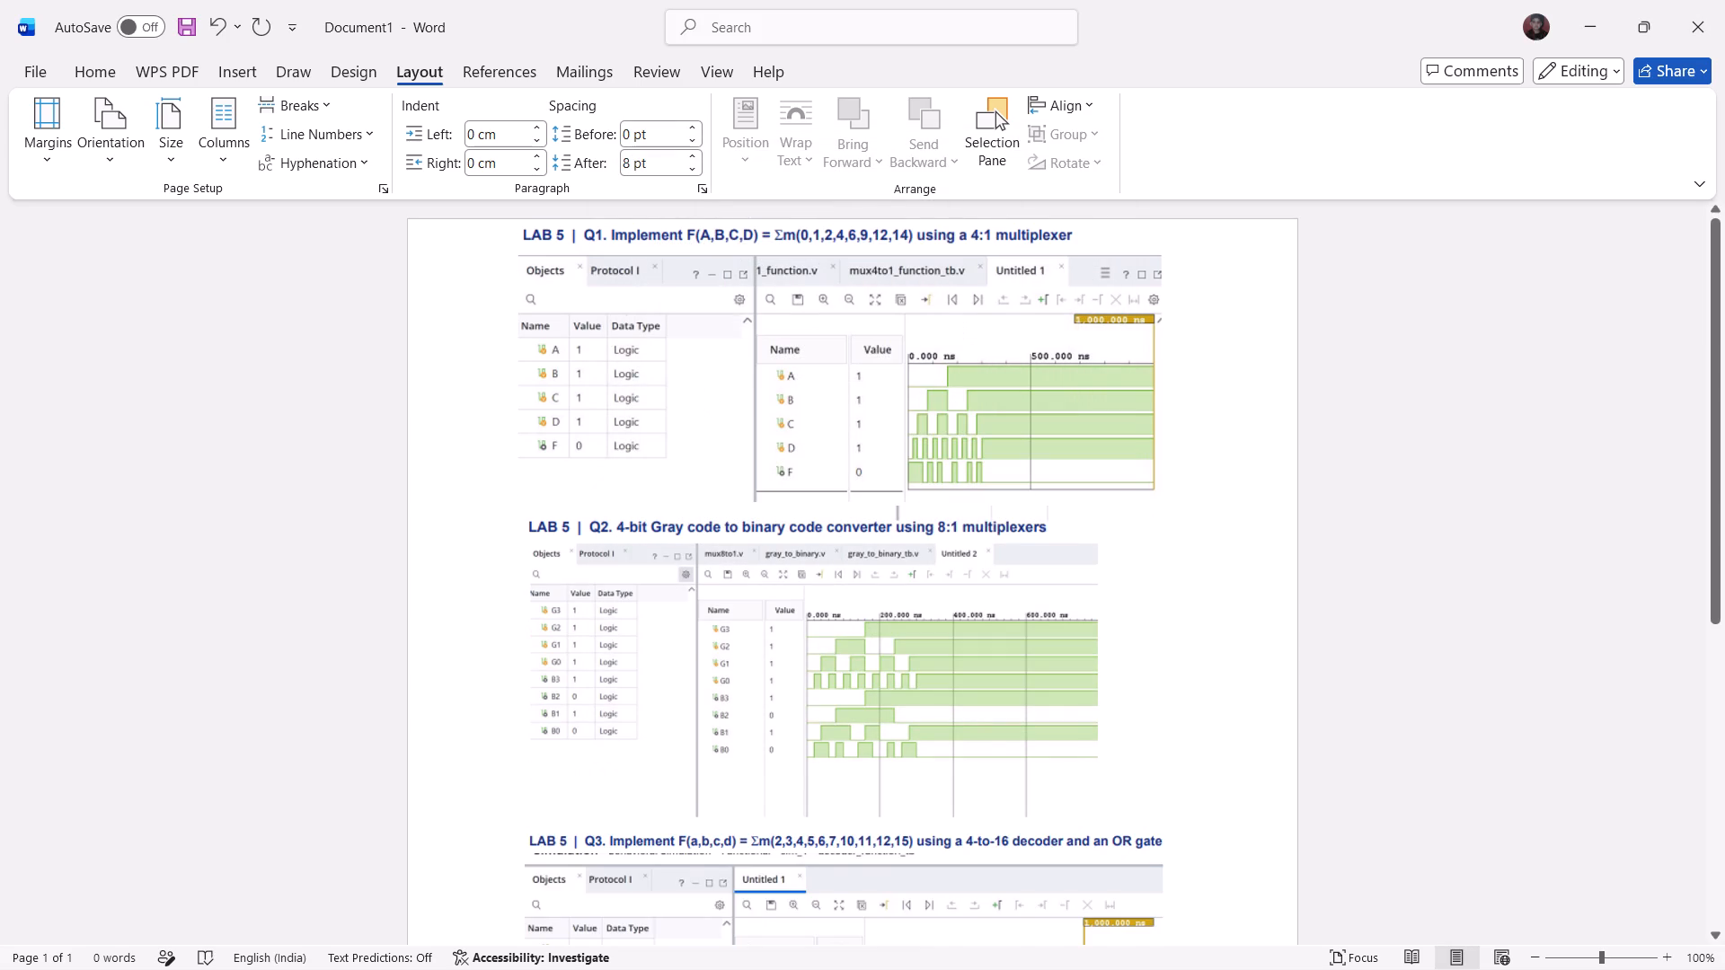
pyautogui.scroll(-5, 947, 753)
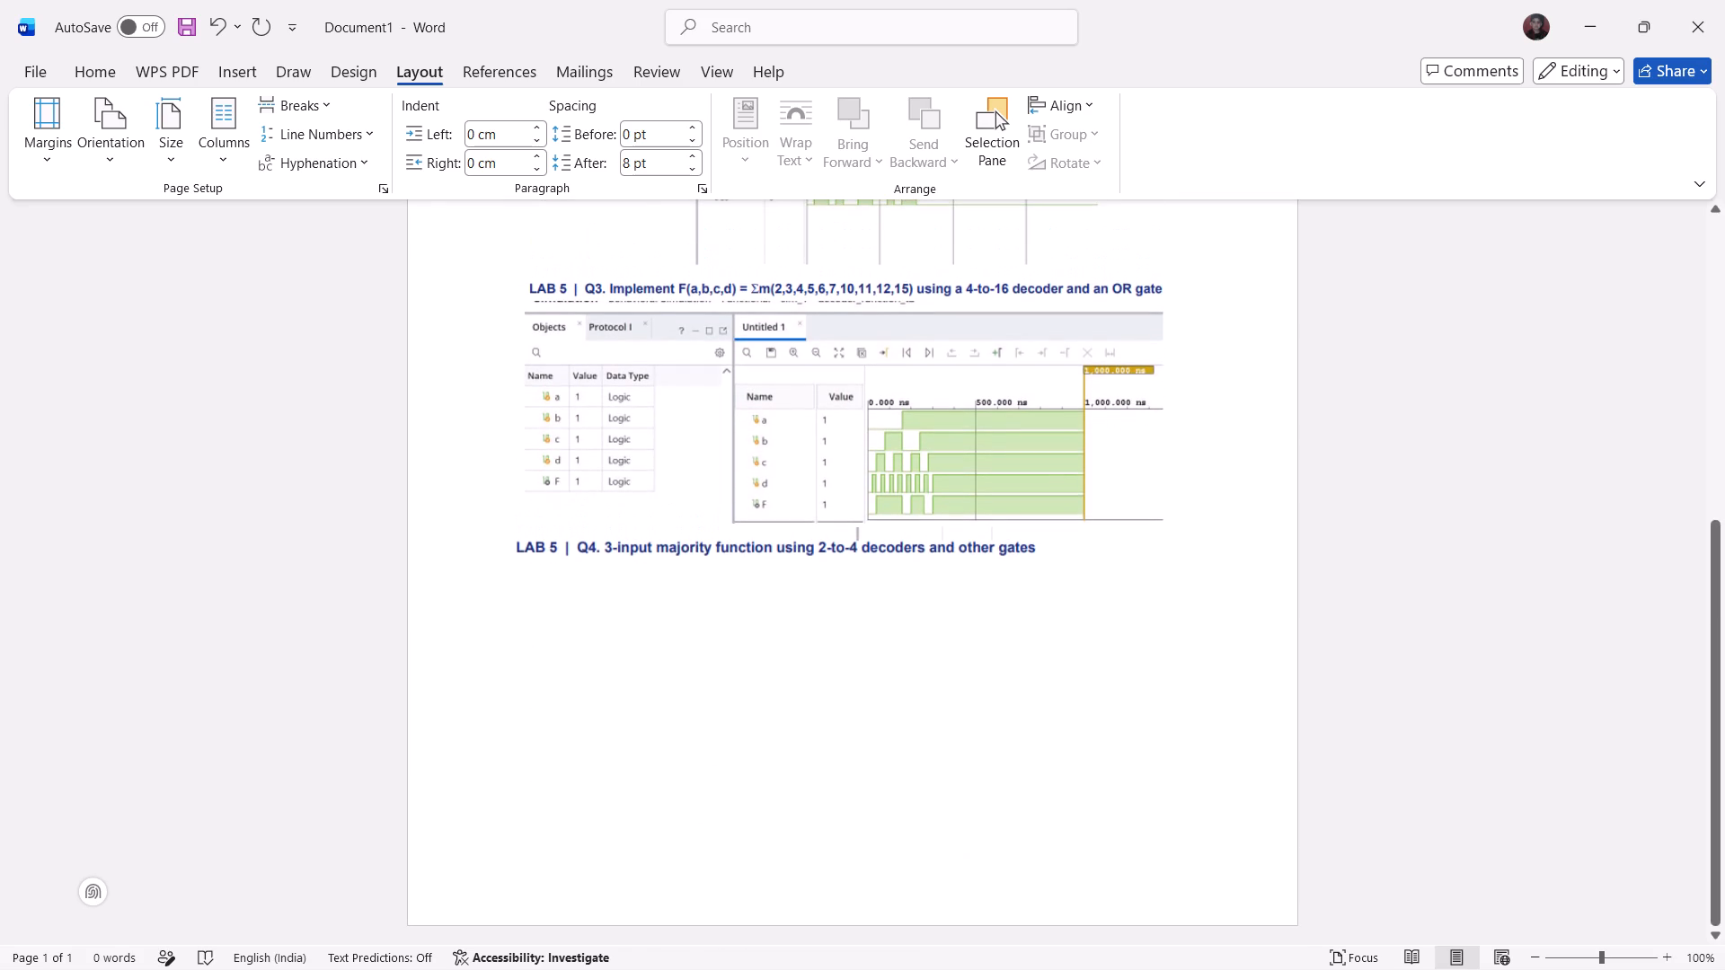
# Paste the LAB 5 Q4 waveform image below its heading and add blank lines after it.
pyautogui.click(1078, 560)
pyautogui.hotkey('ctrl', 'v')
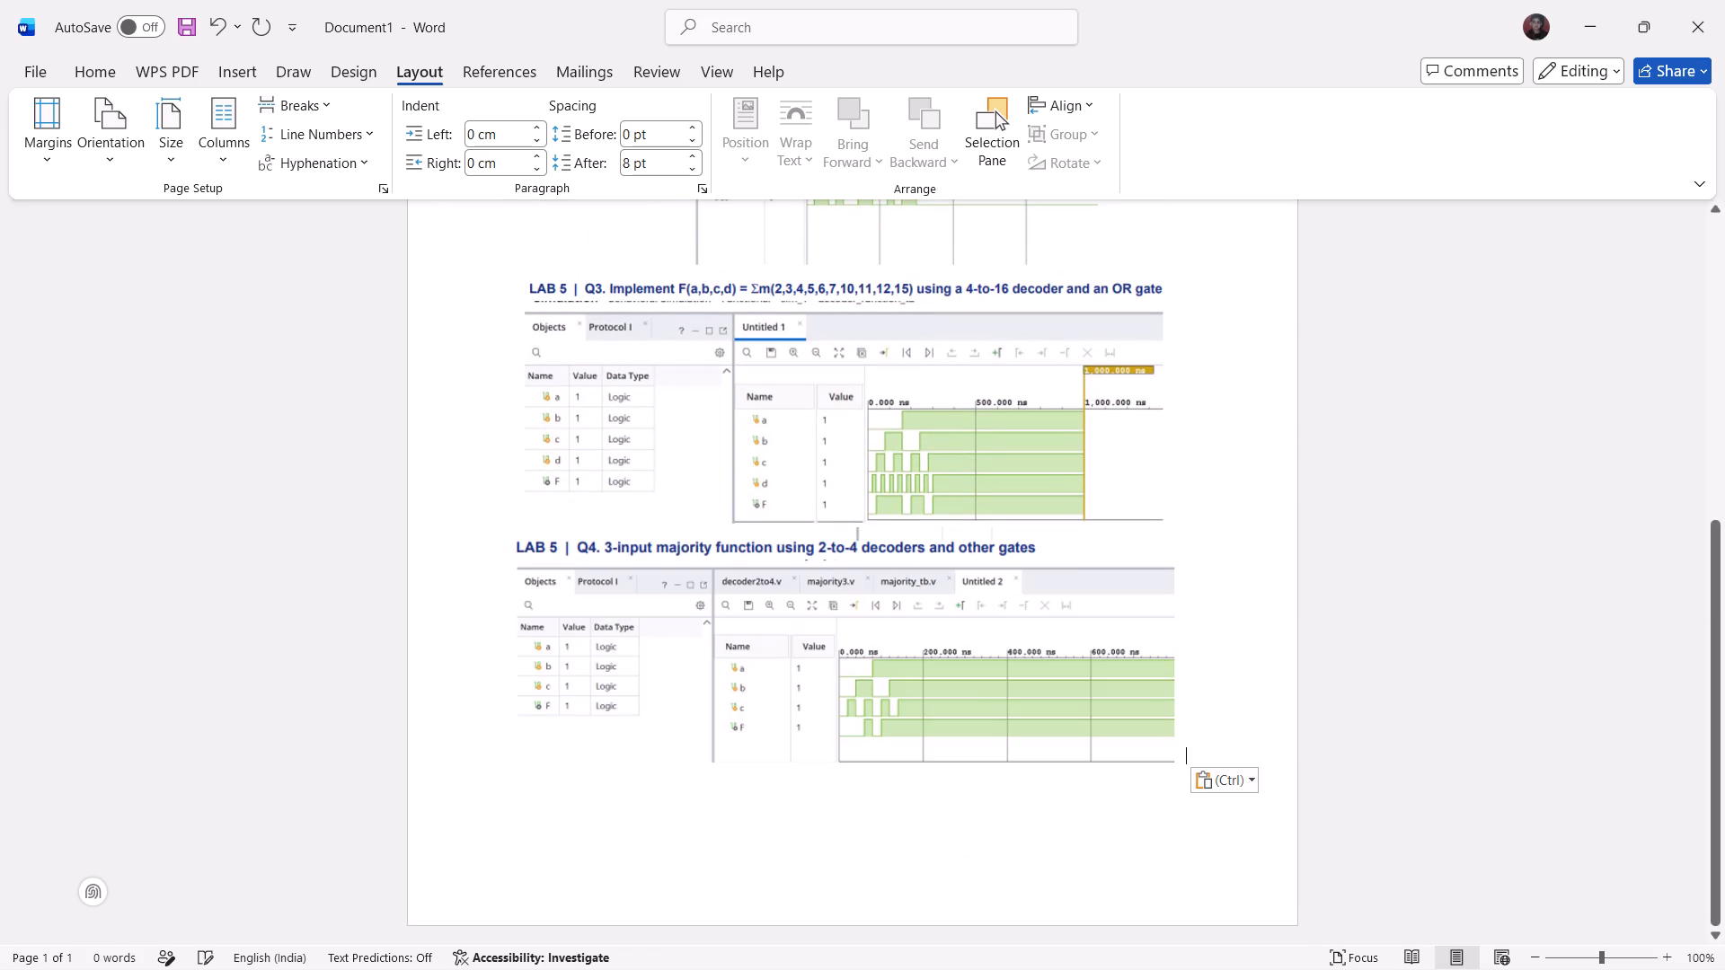
pyautogui.press('Return')
pyautogui.press('Return')
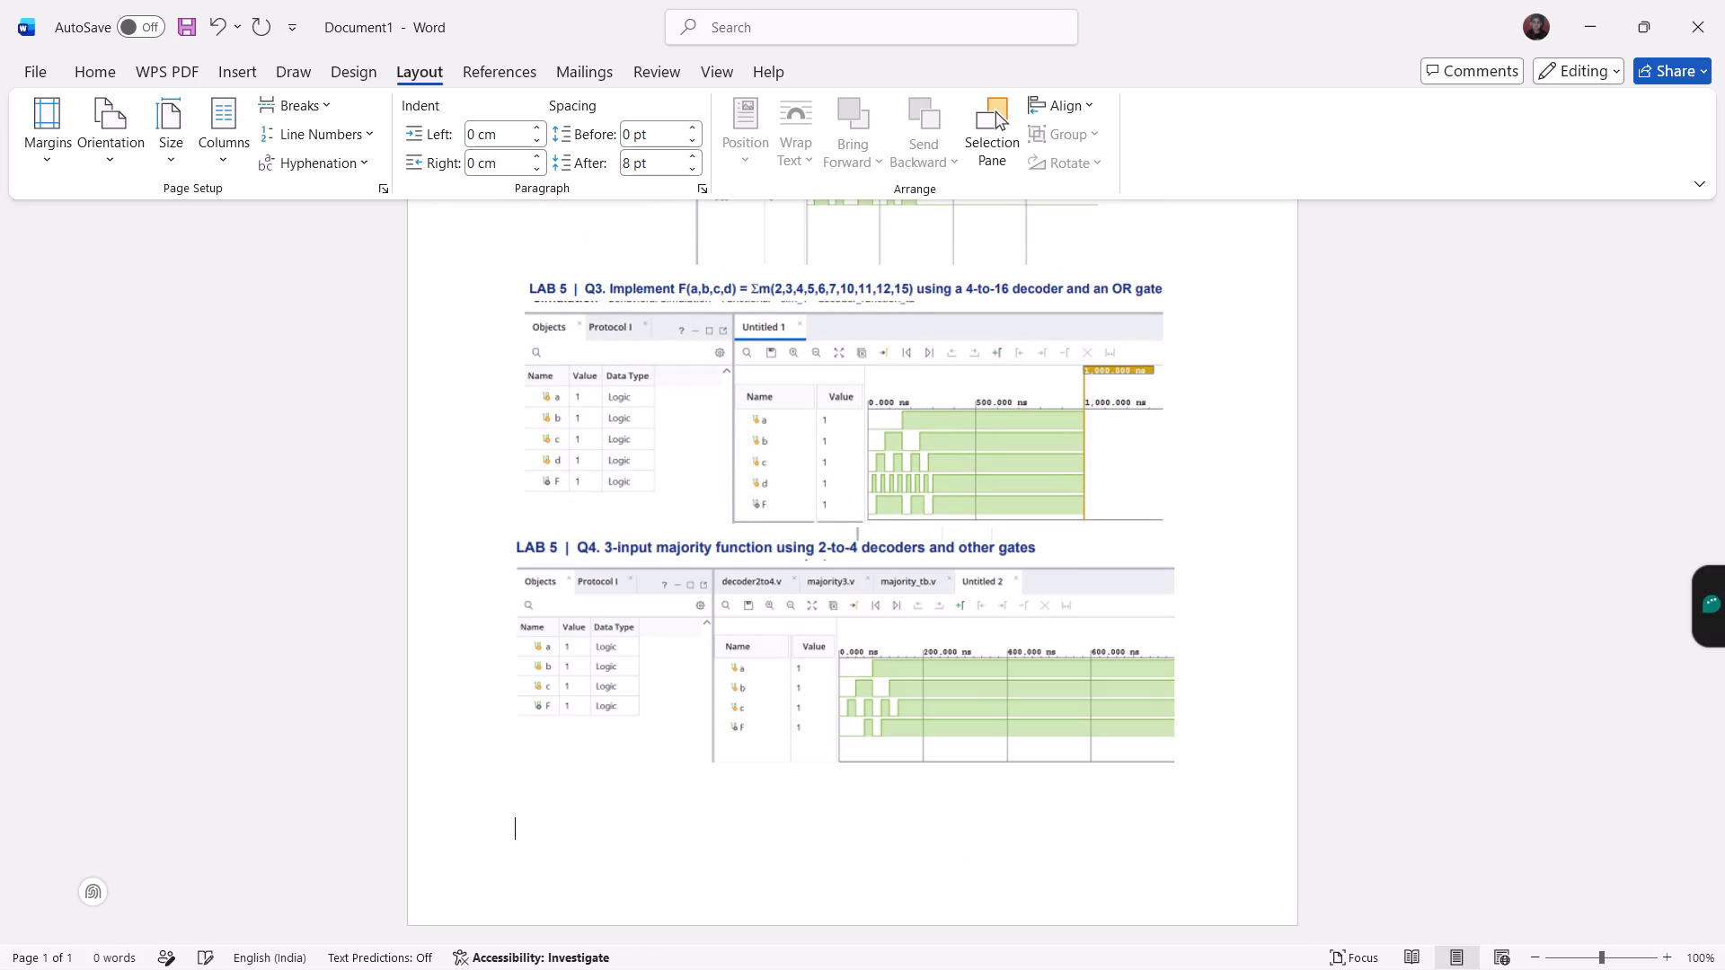
pyautogui.press('Return')
pyautogui.scroll(10, 1078, 560)
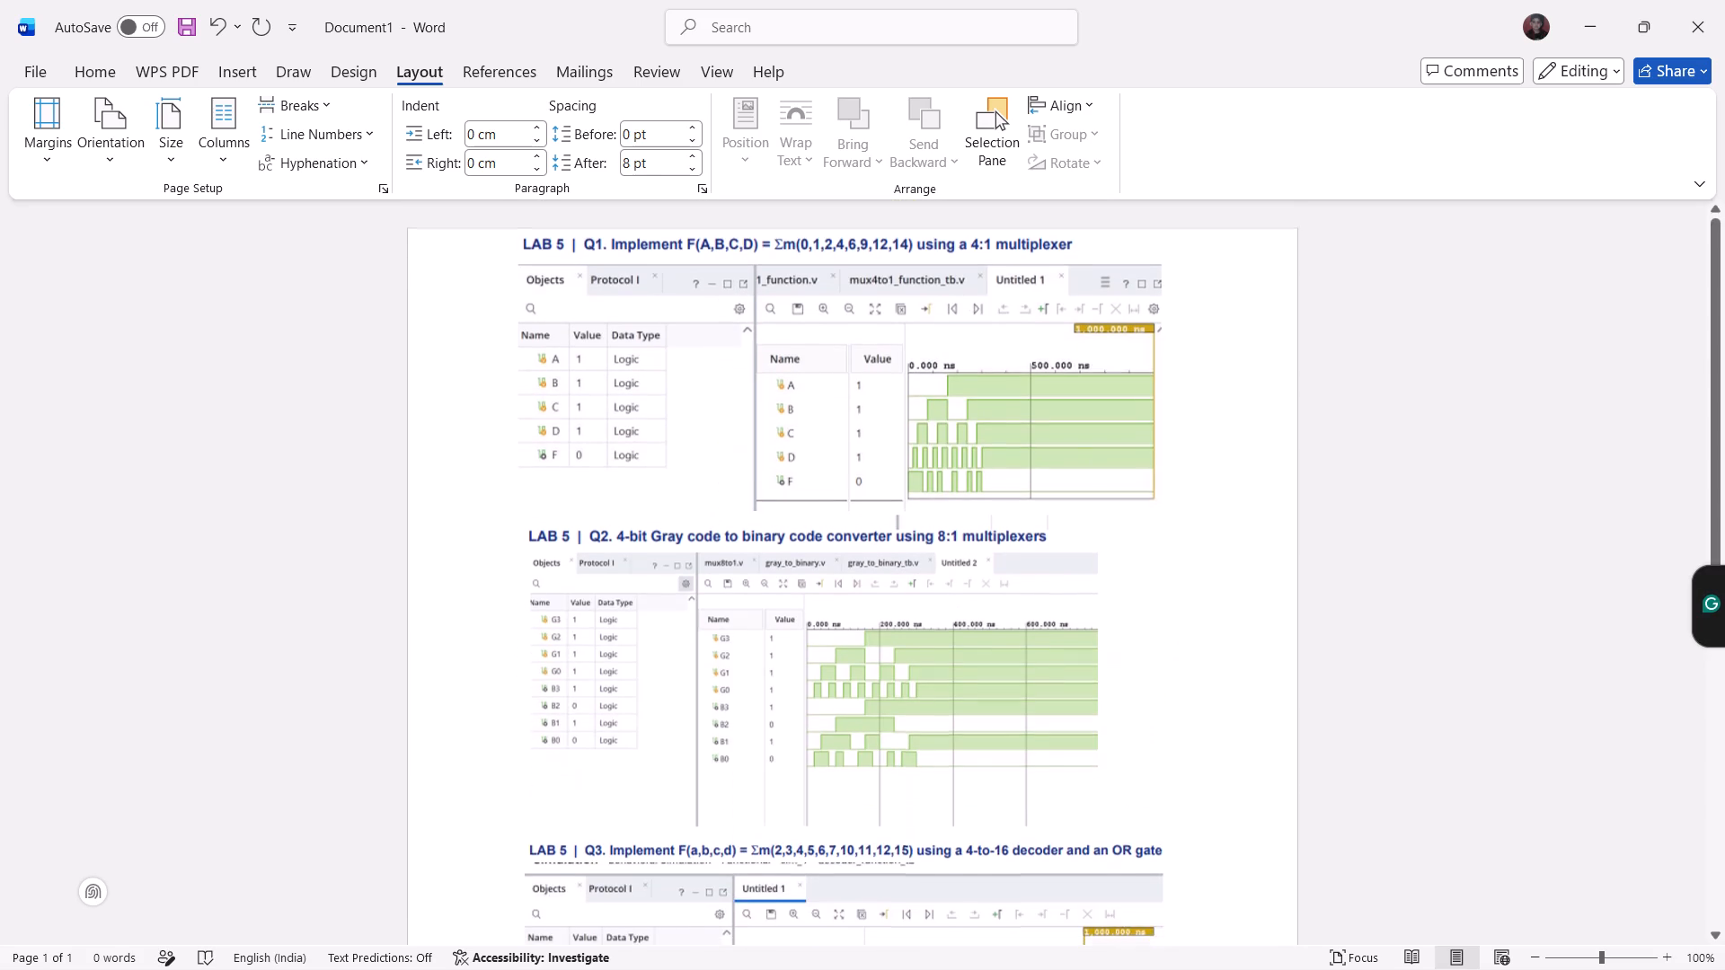
pyautogui.scroll(-14, 1078, 560)
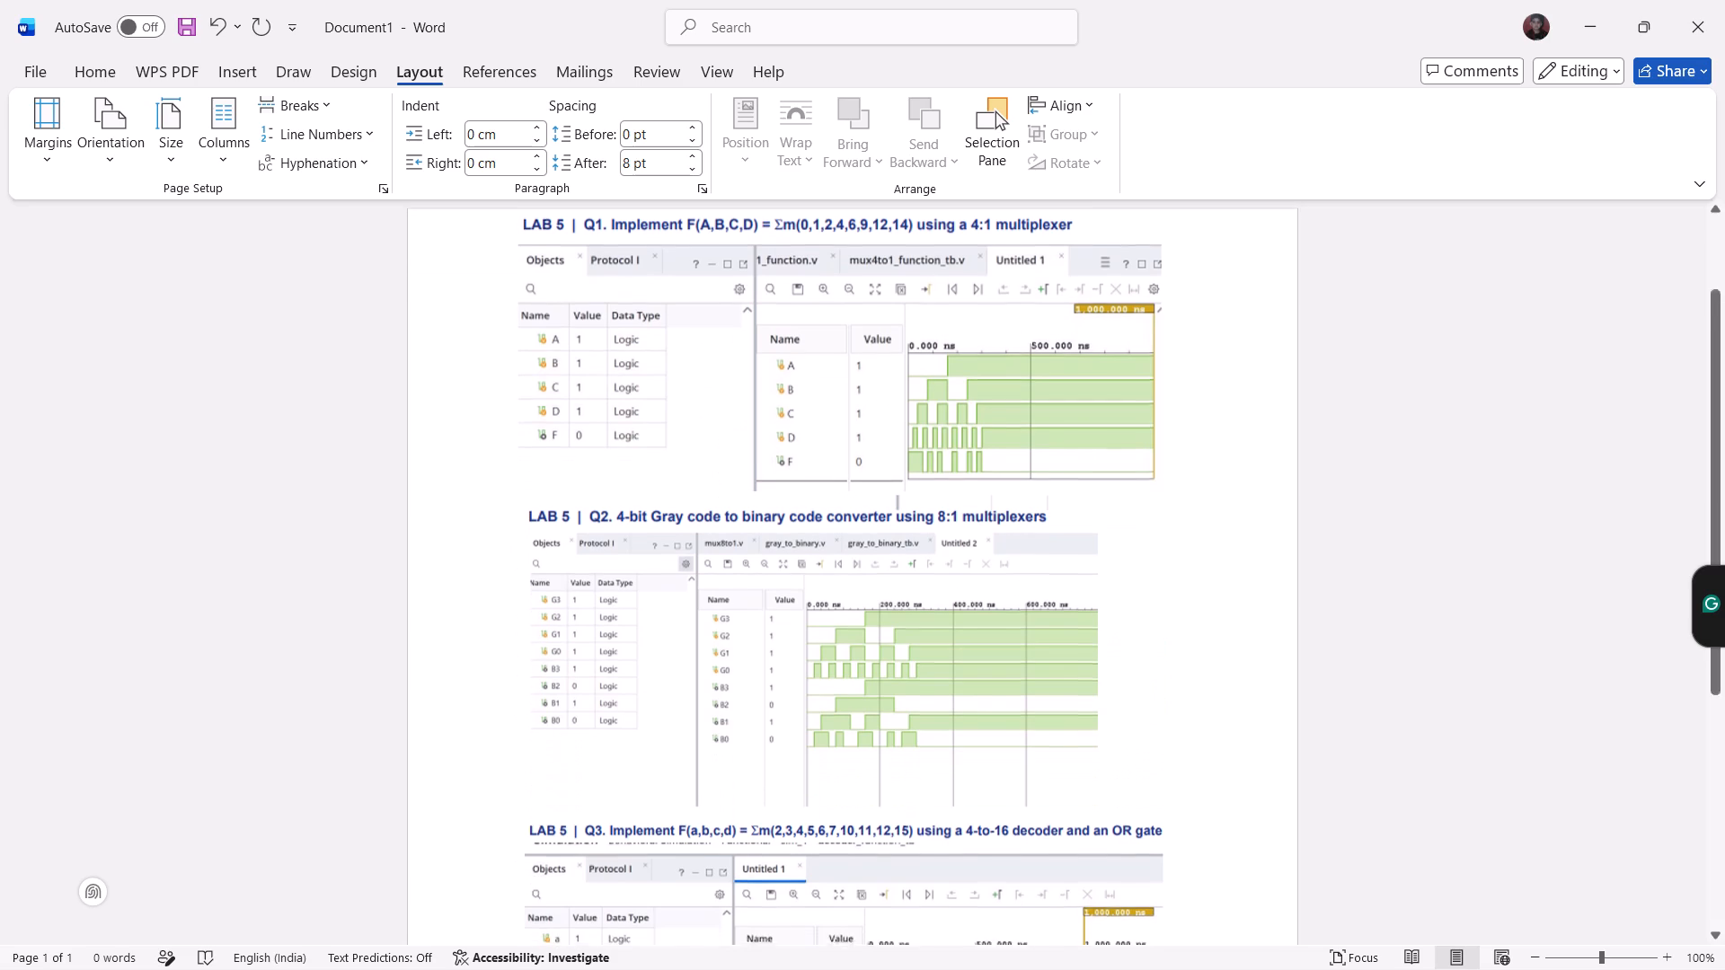
pyautogui.scroll(-17, 1406, 542)
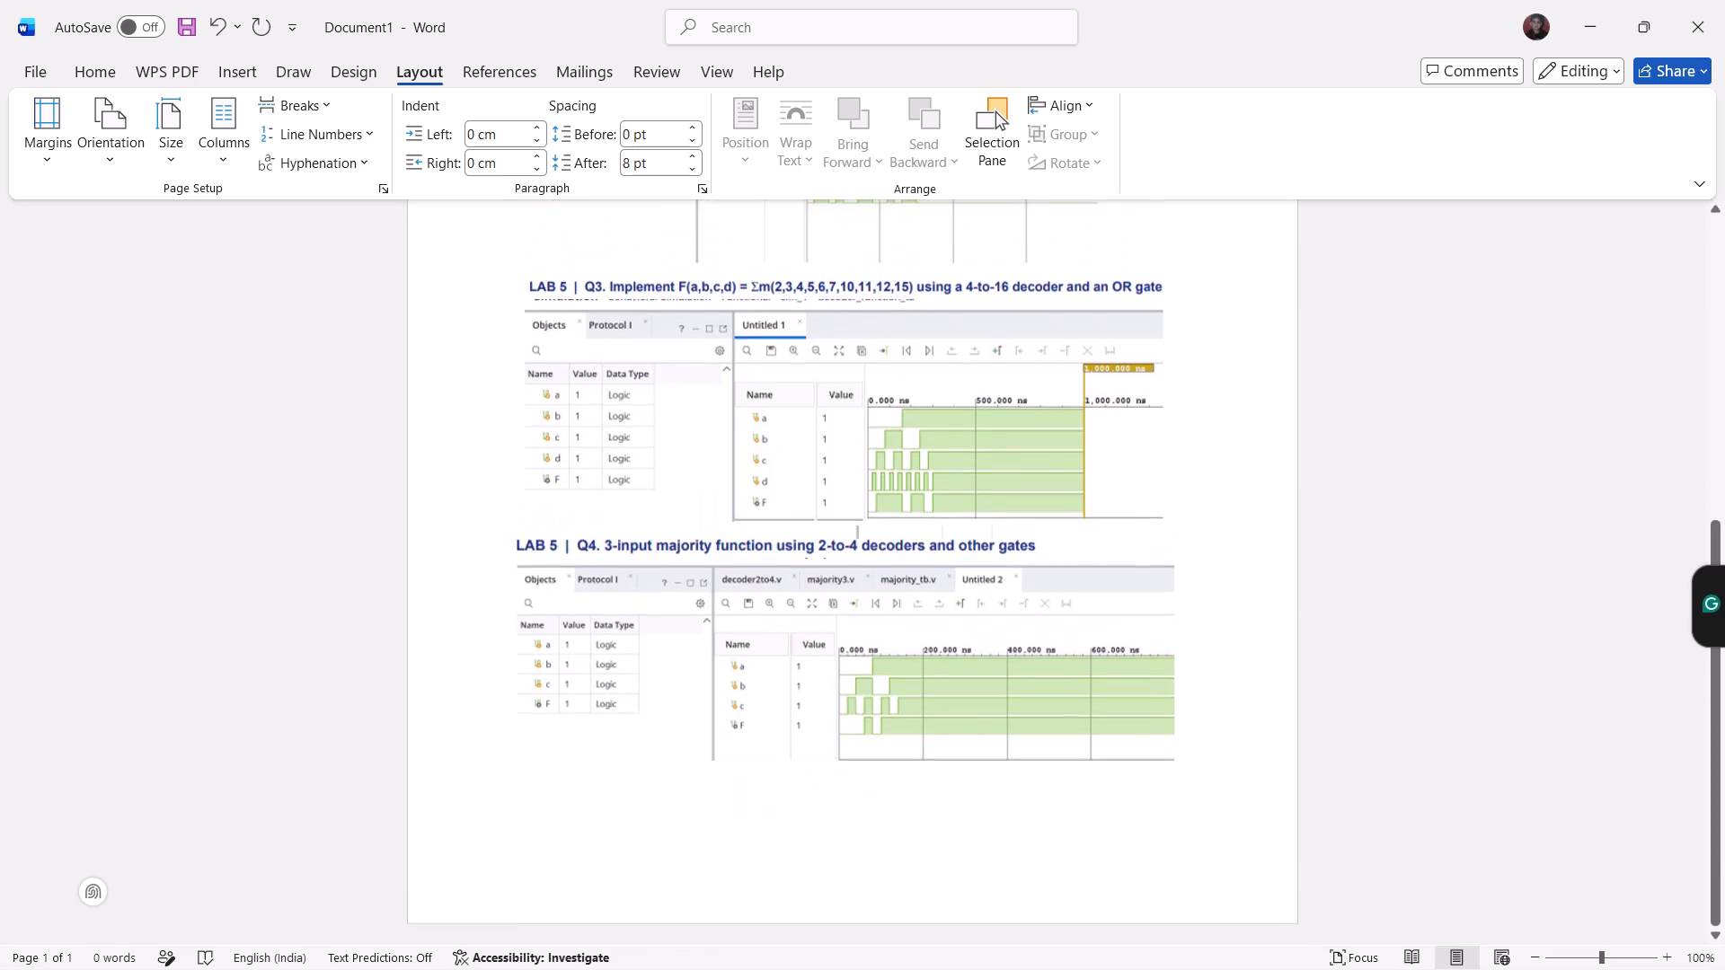
# Arrange the windows side by side, with Word on the right half and Opera on the left, minimizing PowerPoint.
pyautogui.press('super+Right')
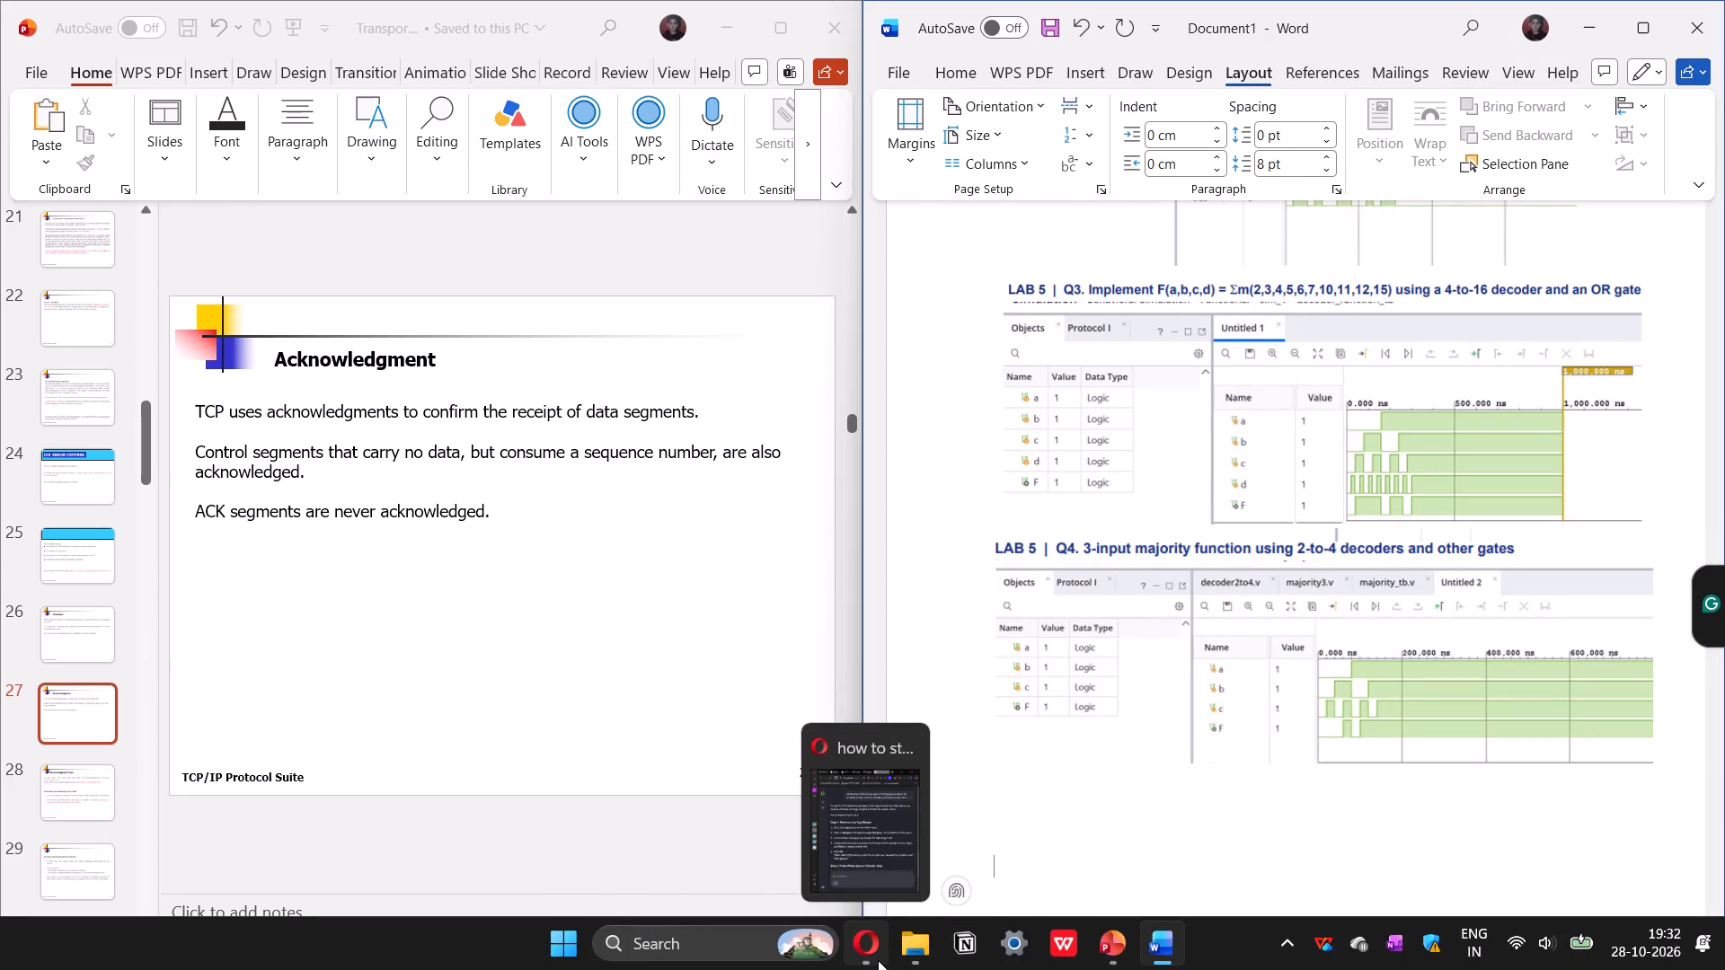
pyautogui.press('super+Right')
pyautogui.press('super+Right')
pyautogui.press('super+Right')
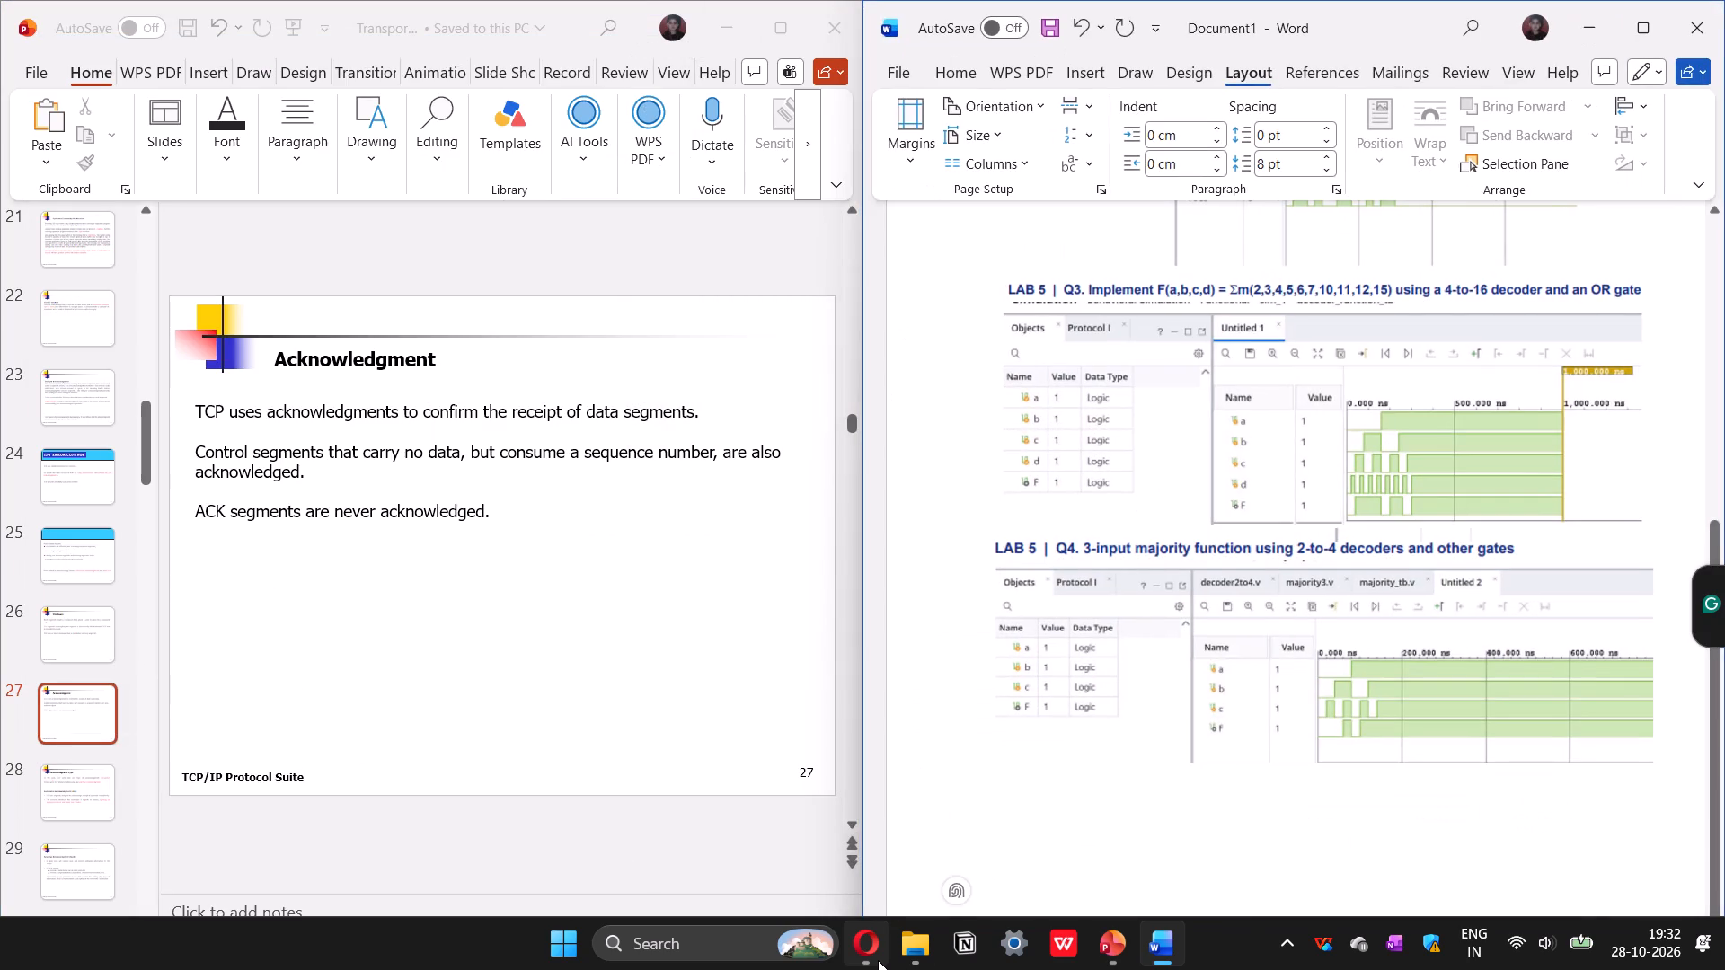
pyautogui.click(796, 10)
pyautogui.click(1593, 2)
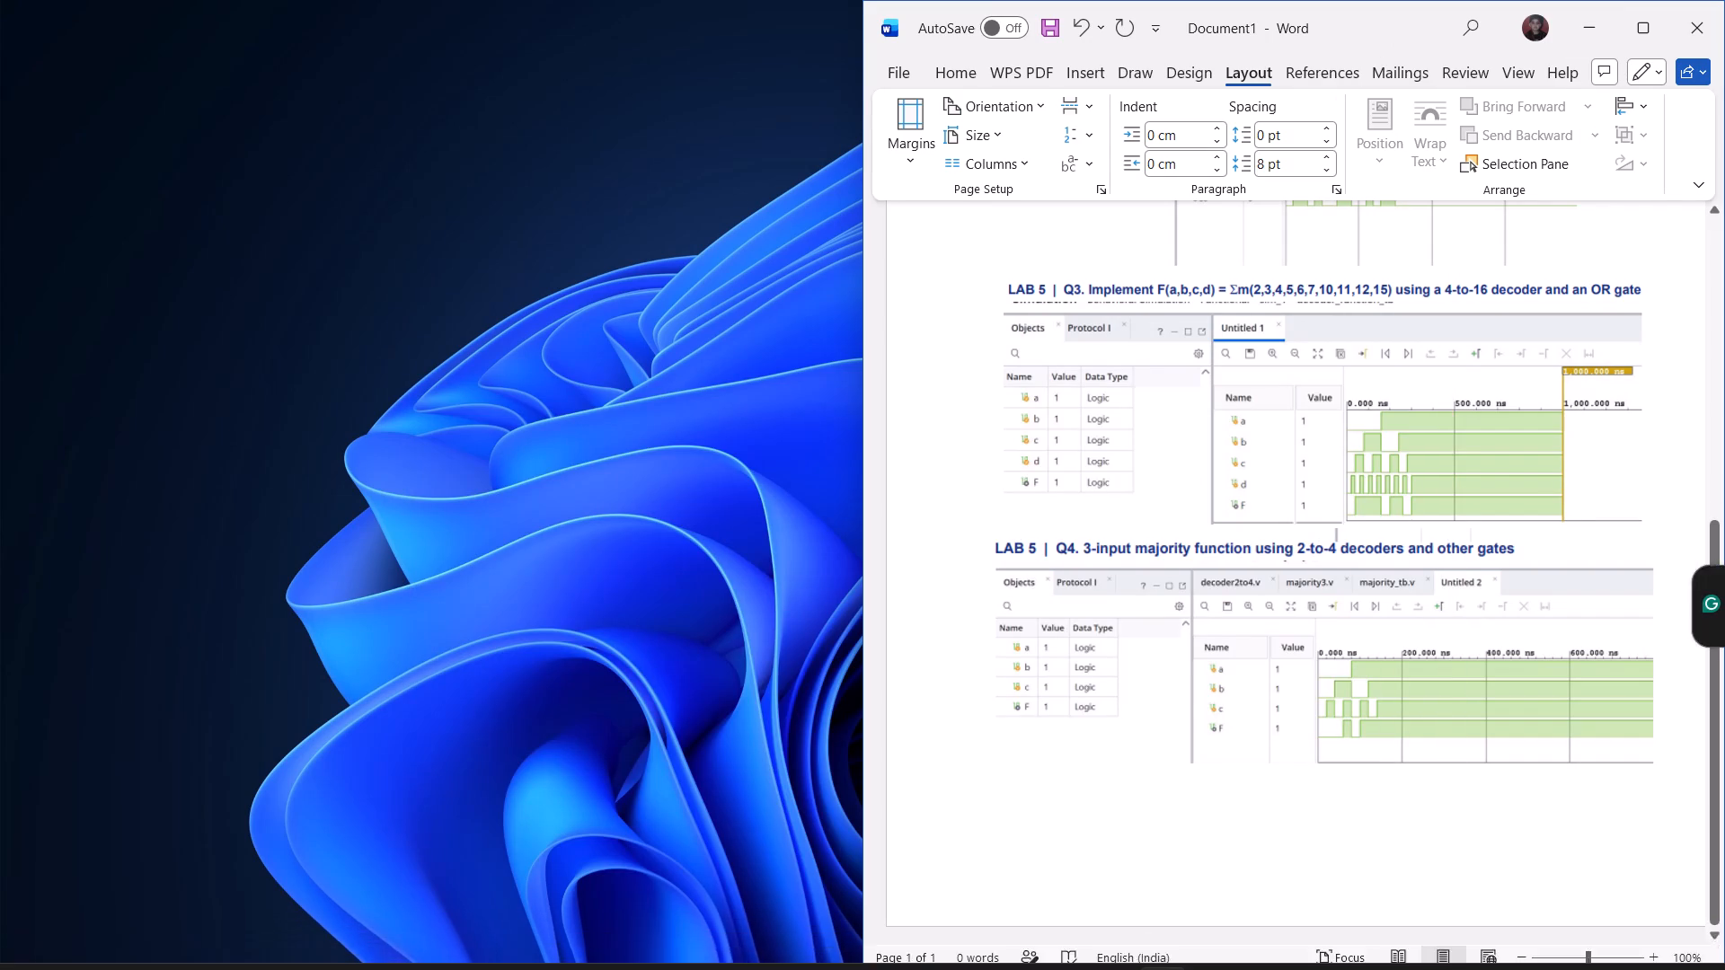
pyautogui.press('super+Right')
pyautogui.press('super+Right')
pyautogui.press('super+Right')
pyautogui.press('super+Right')
pyautogui.press('super+Right')
pyautogui.press('super+Right')
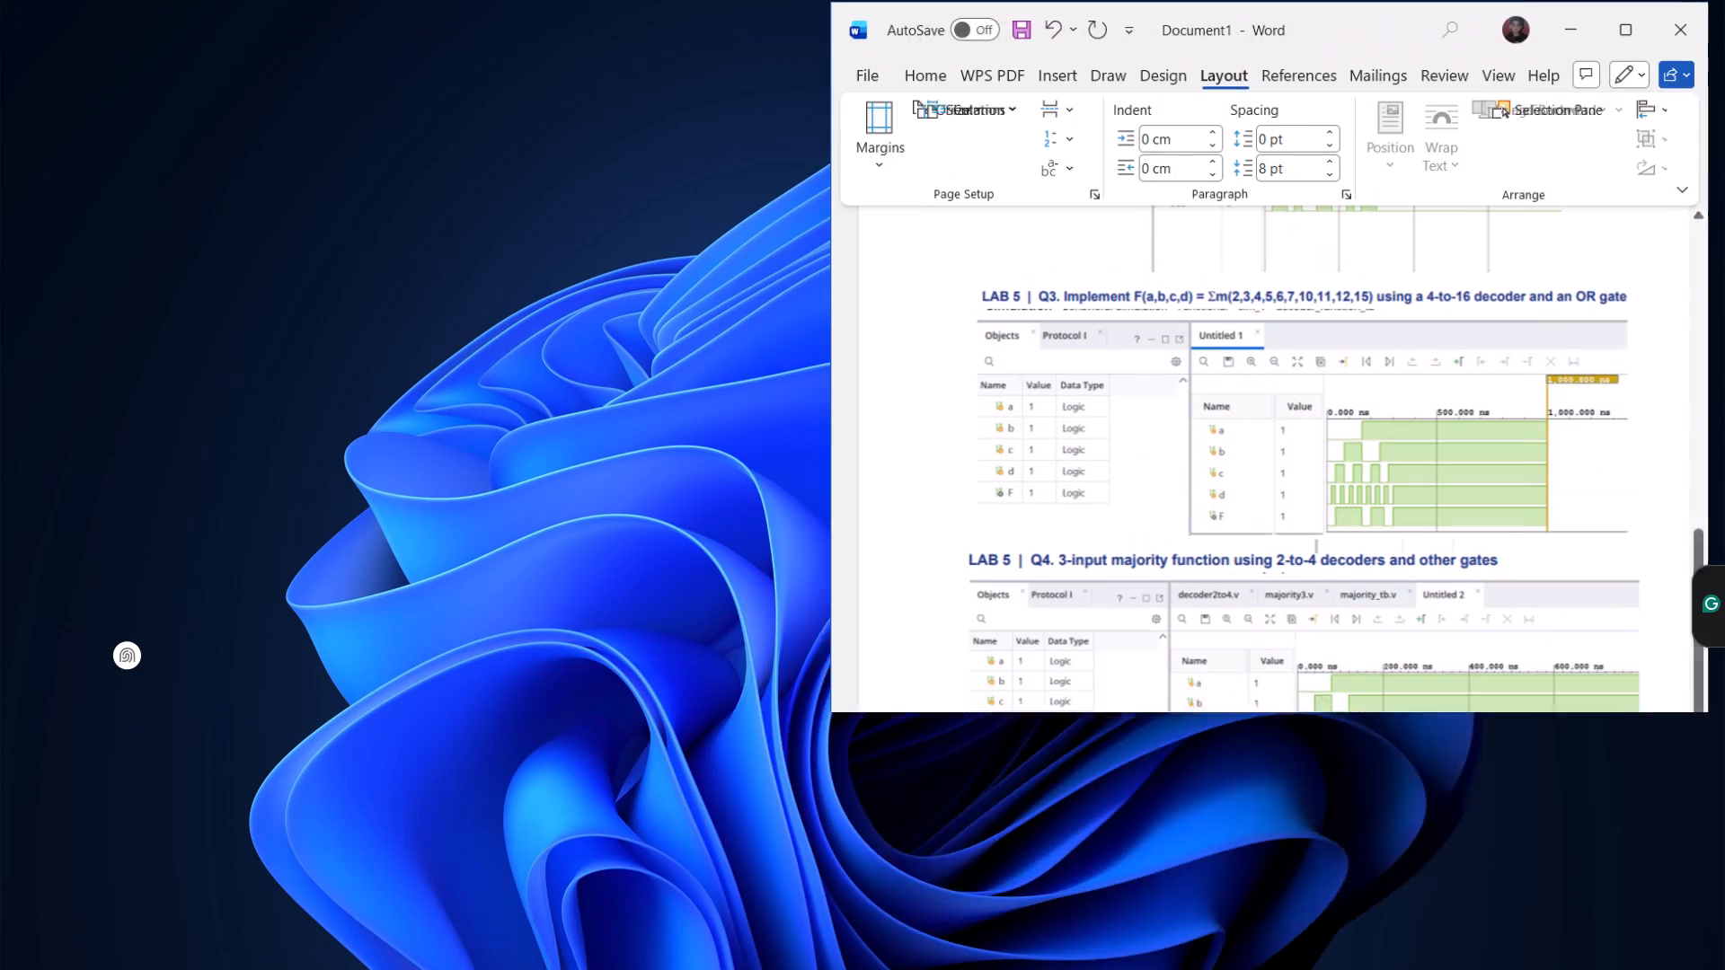
pyautogui.click(631, 296)
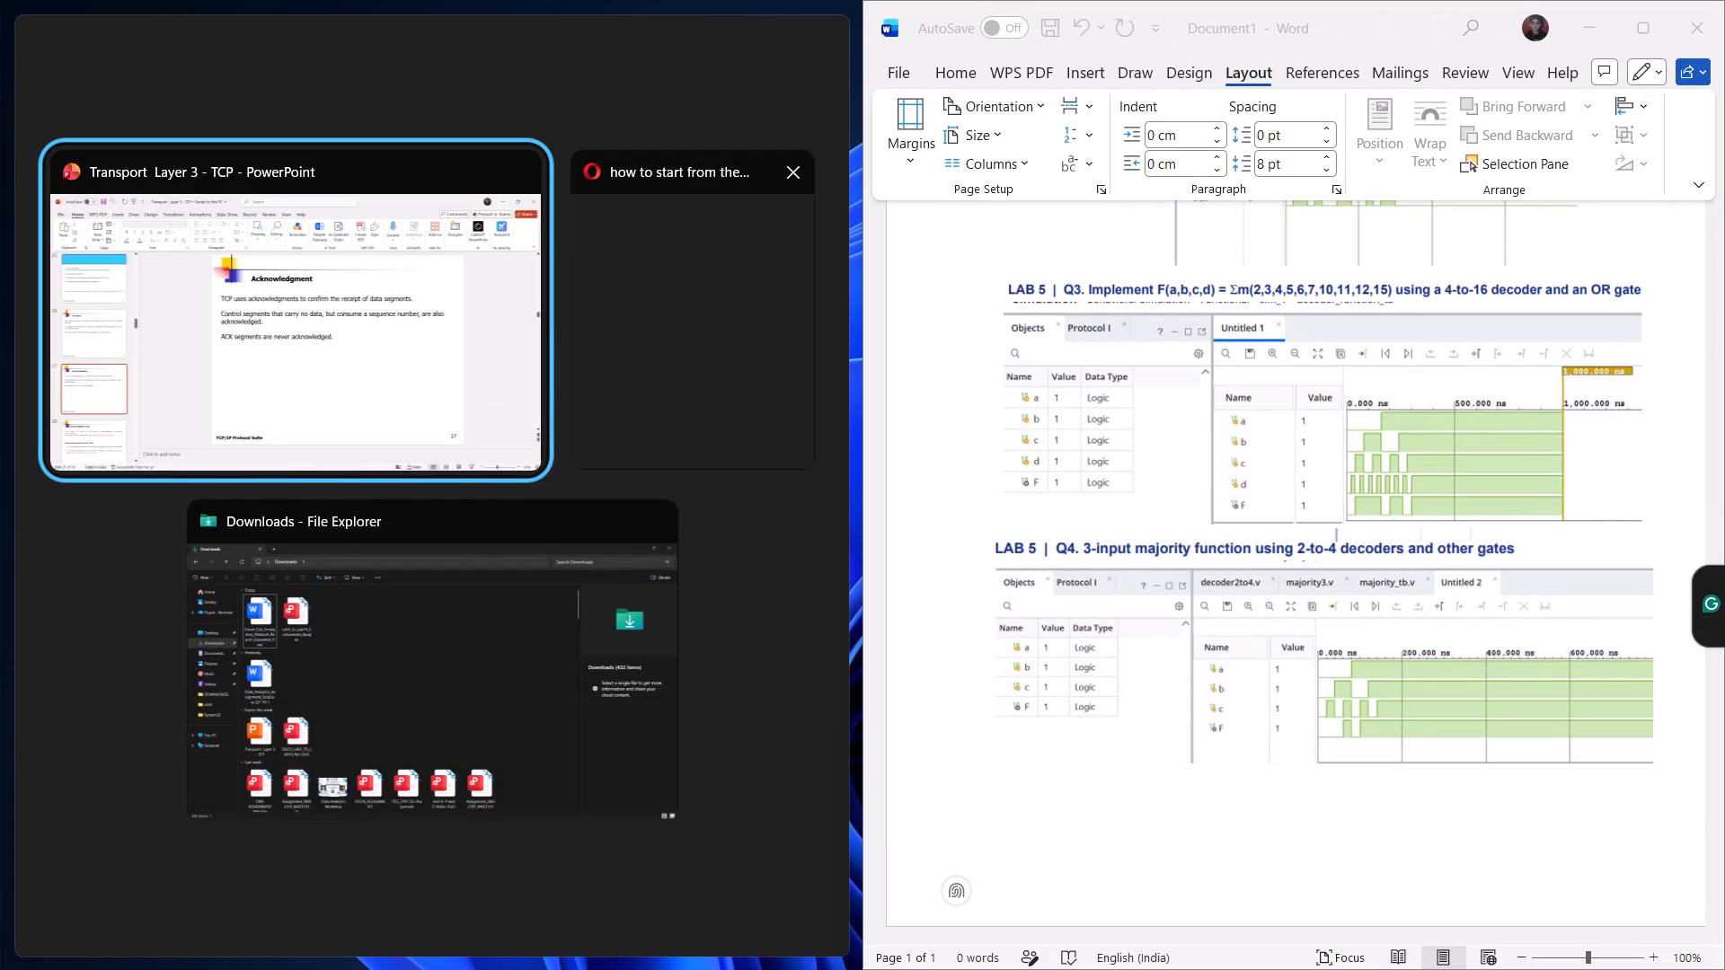
# Close the browser's Word margin search page and return to the Lab 5 to Lab 10 PDF.
pyautogui.click(612, 23)
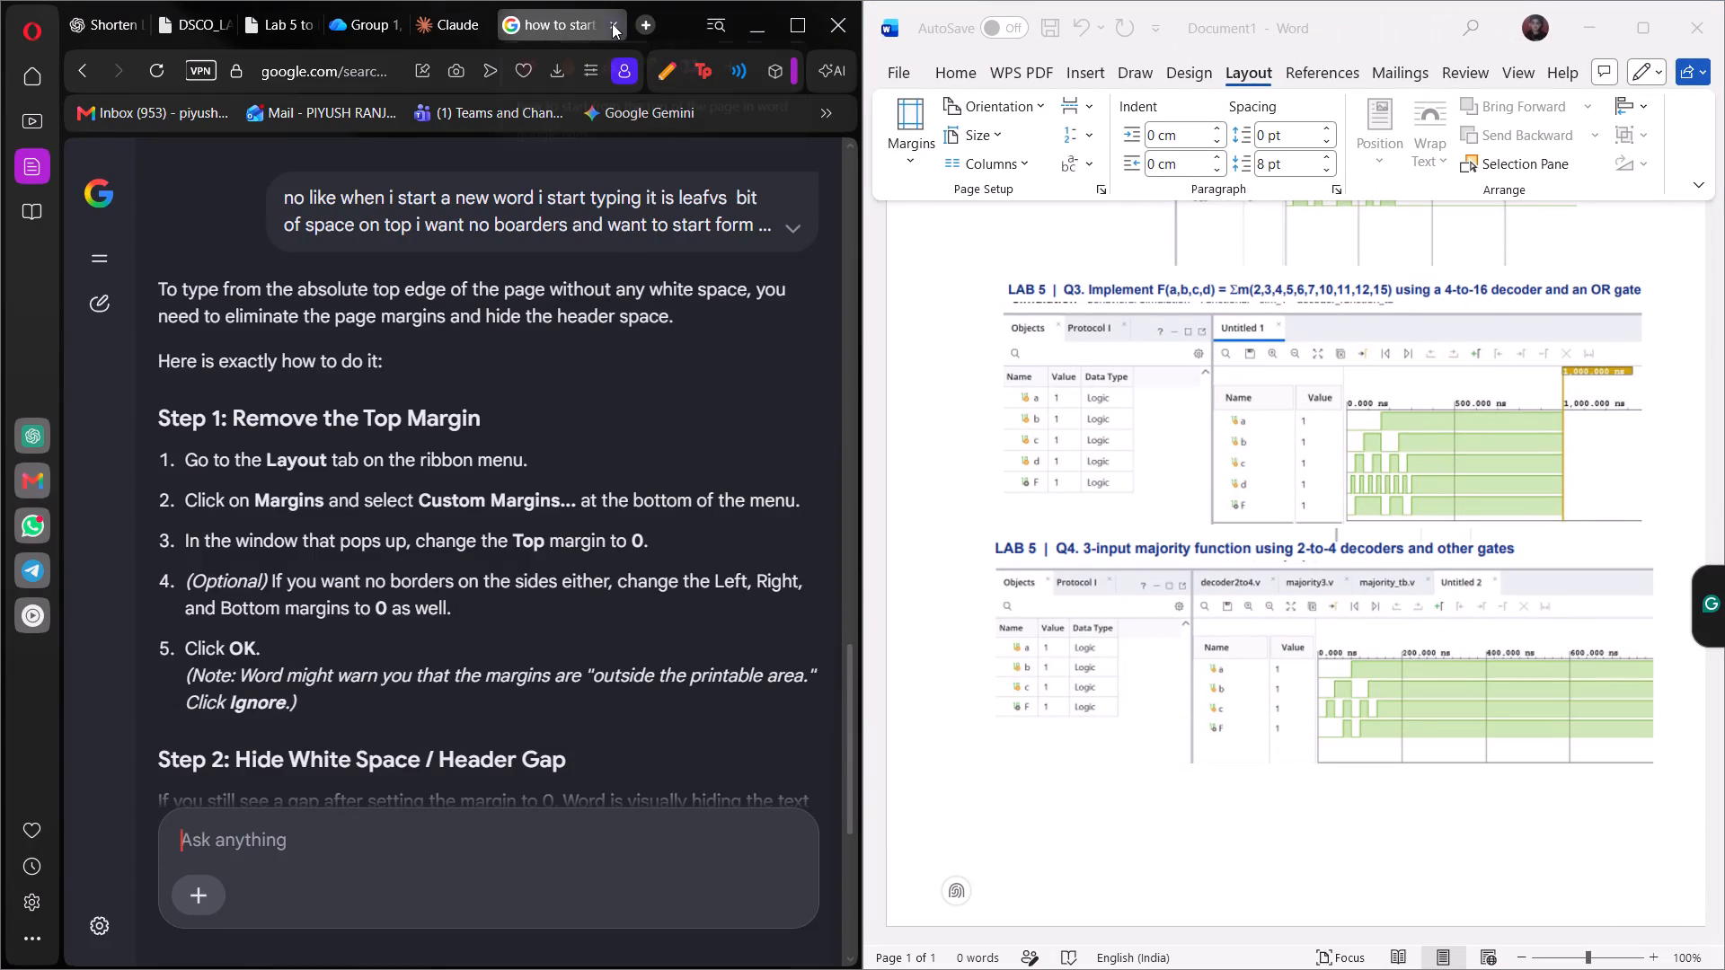
pyautogui.click(314, 21)
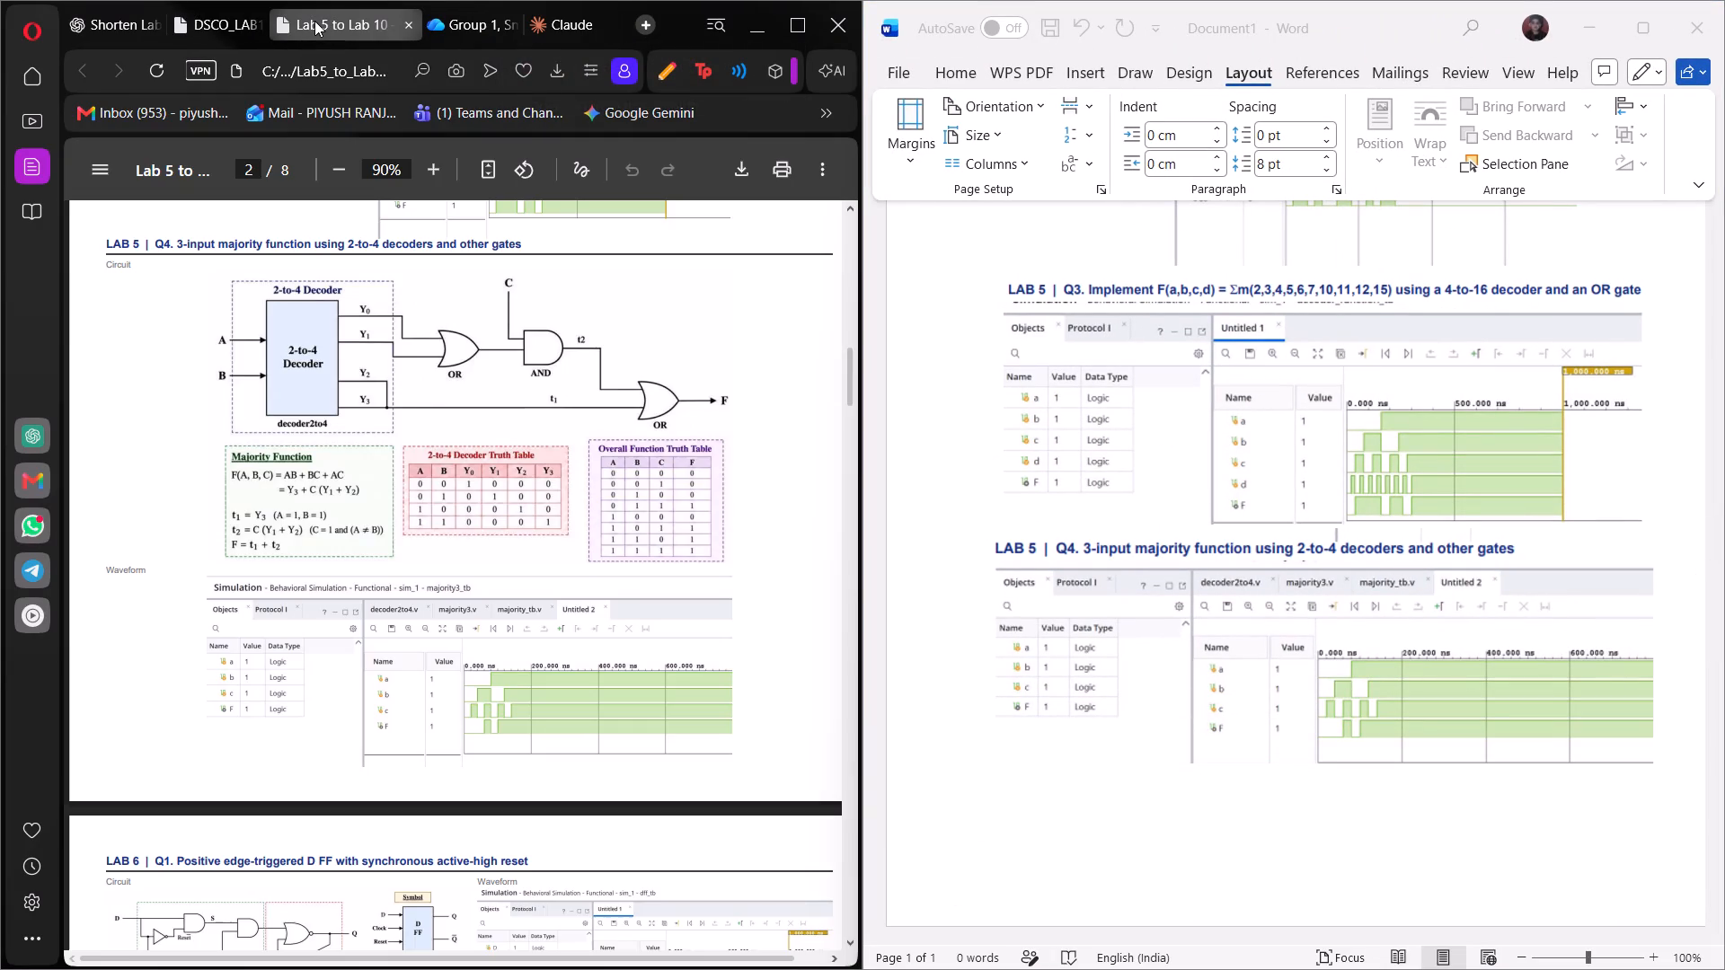
# Snap the LAB 6 Q1 positive edge-triggered D FF heading from the PDF and paste it below the LAB 5 Q4 waveform in Word.
pyautogui.scroll(-3, 434, 416)
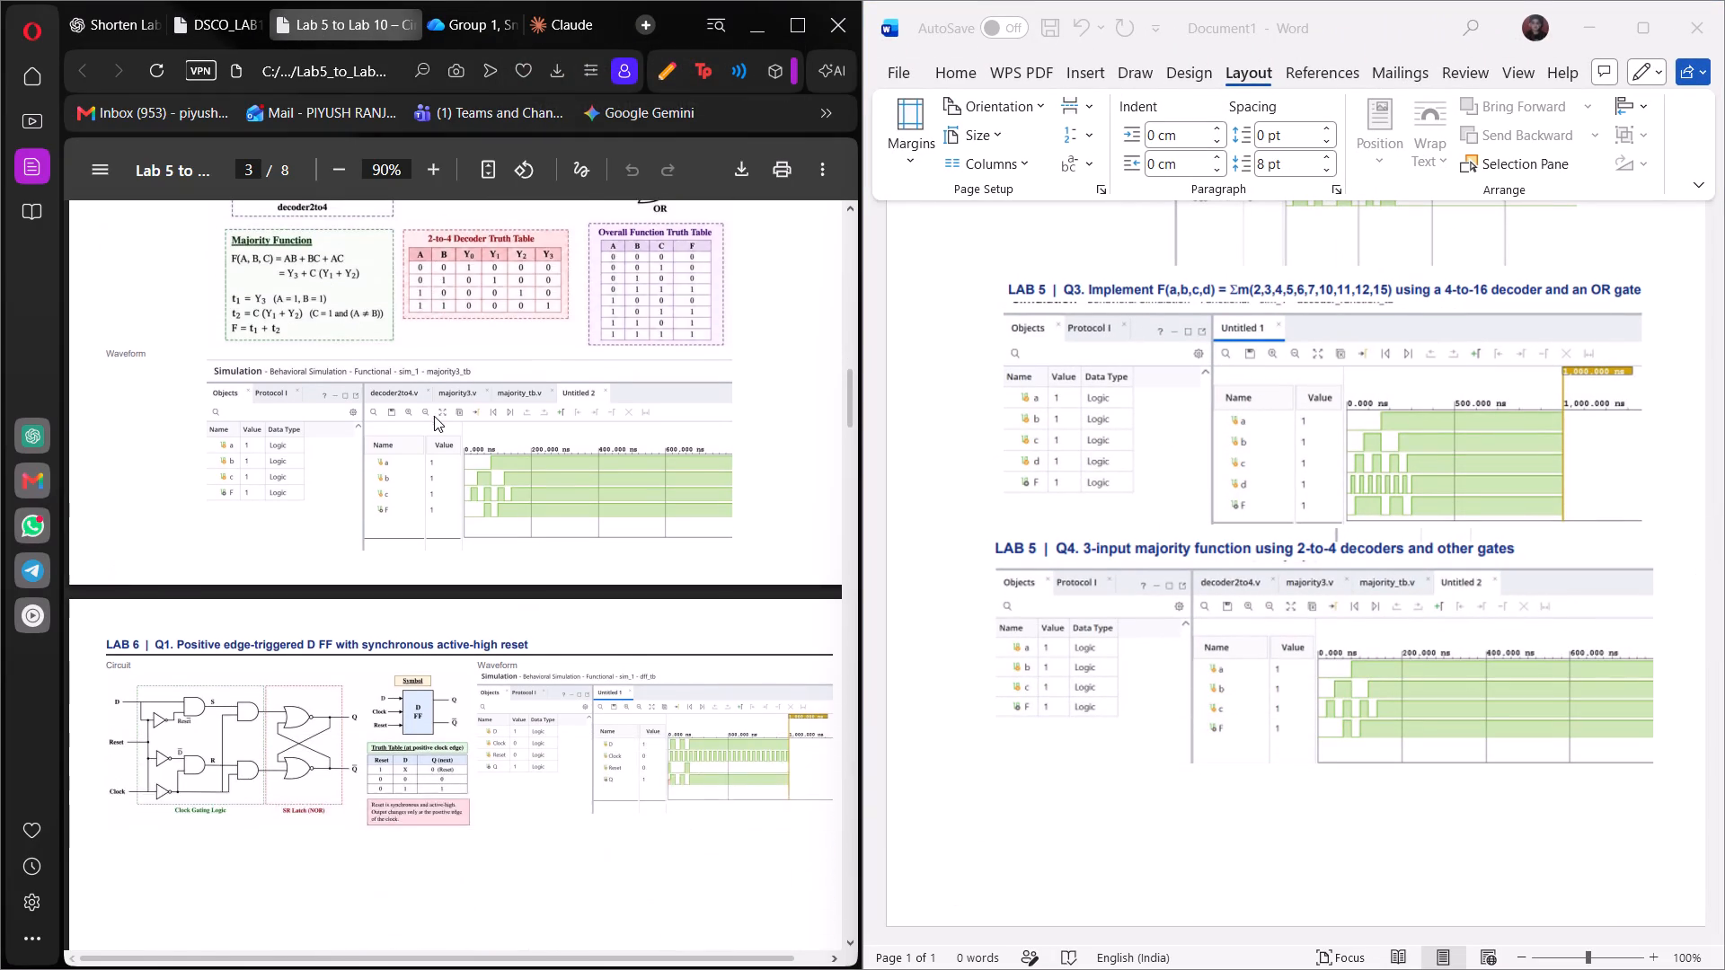
pyautogui.scroll(-6, 1415, 624)
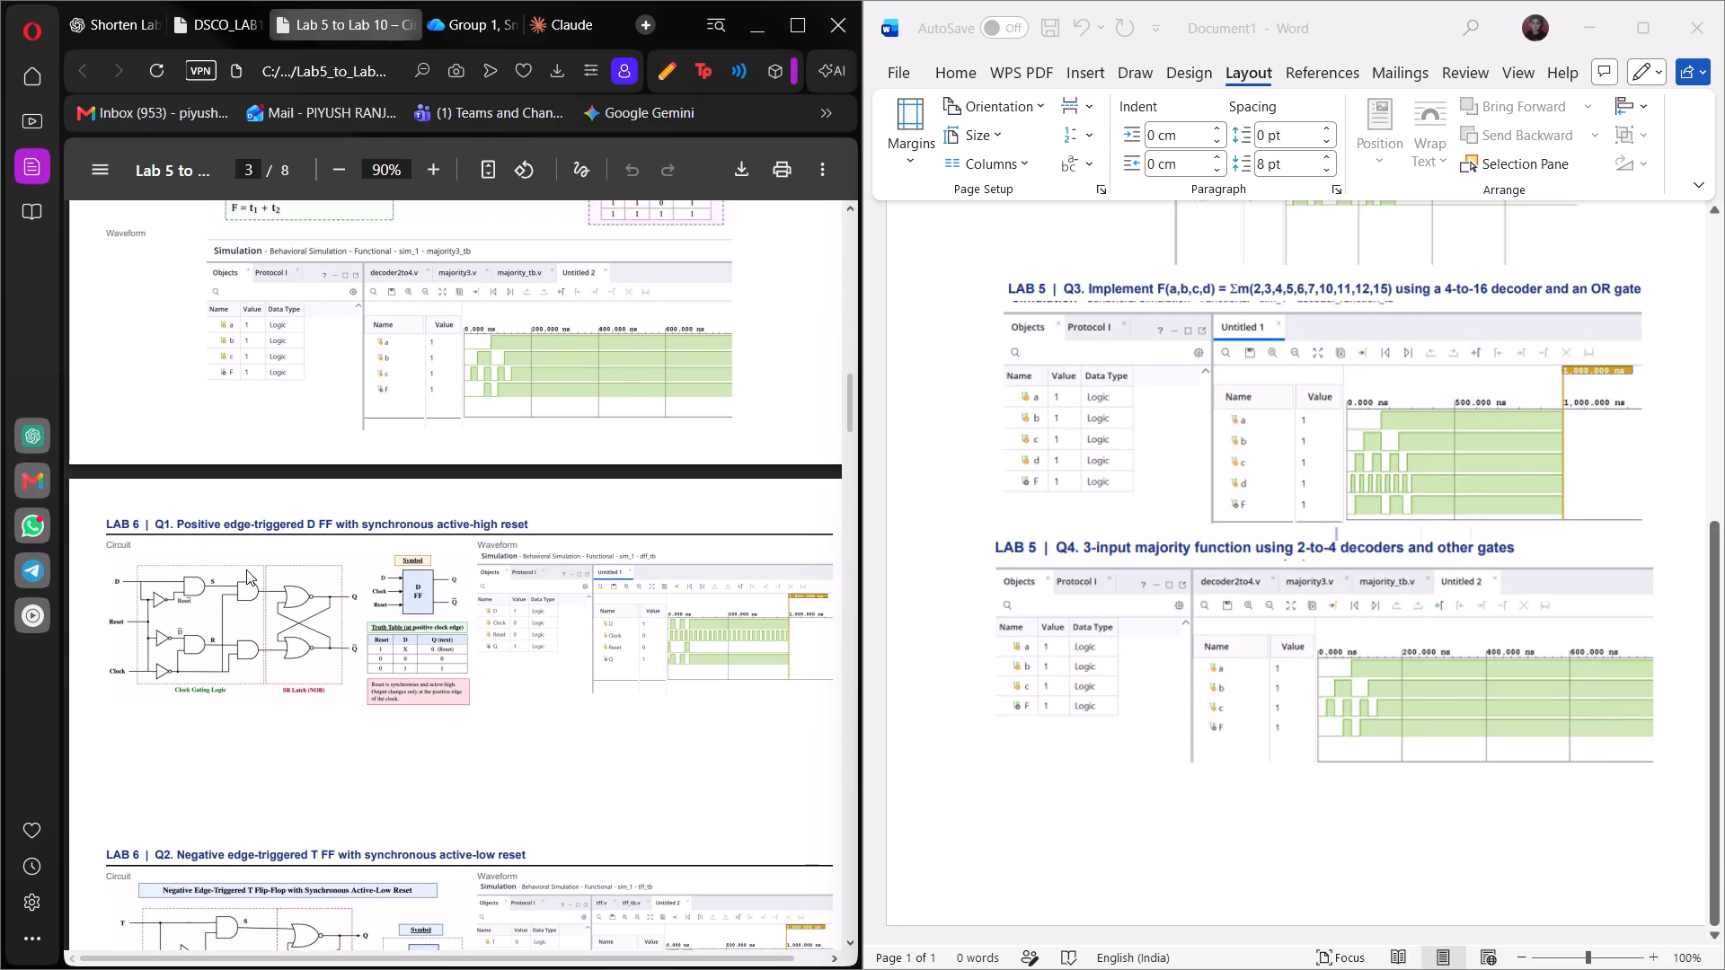
pyautogui.click(454, 75)
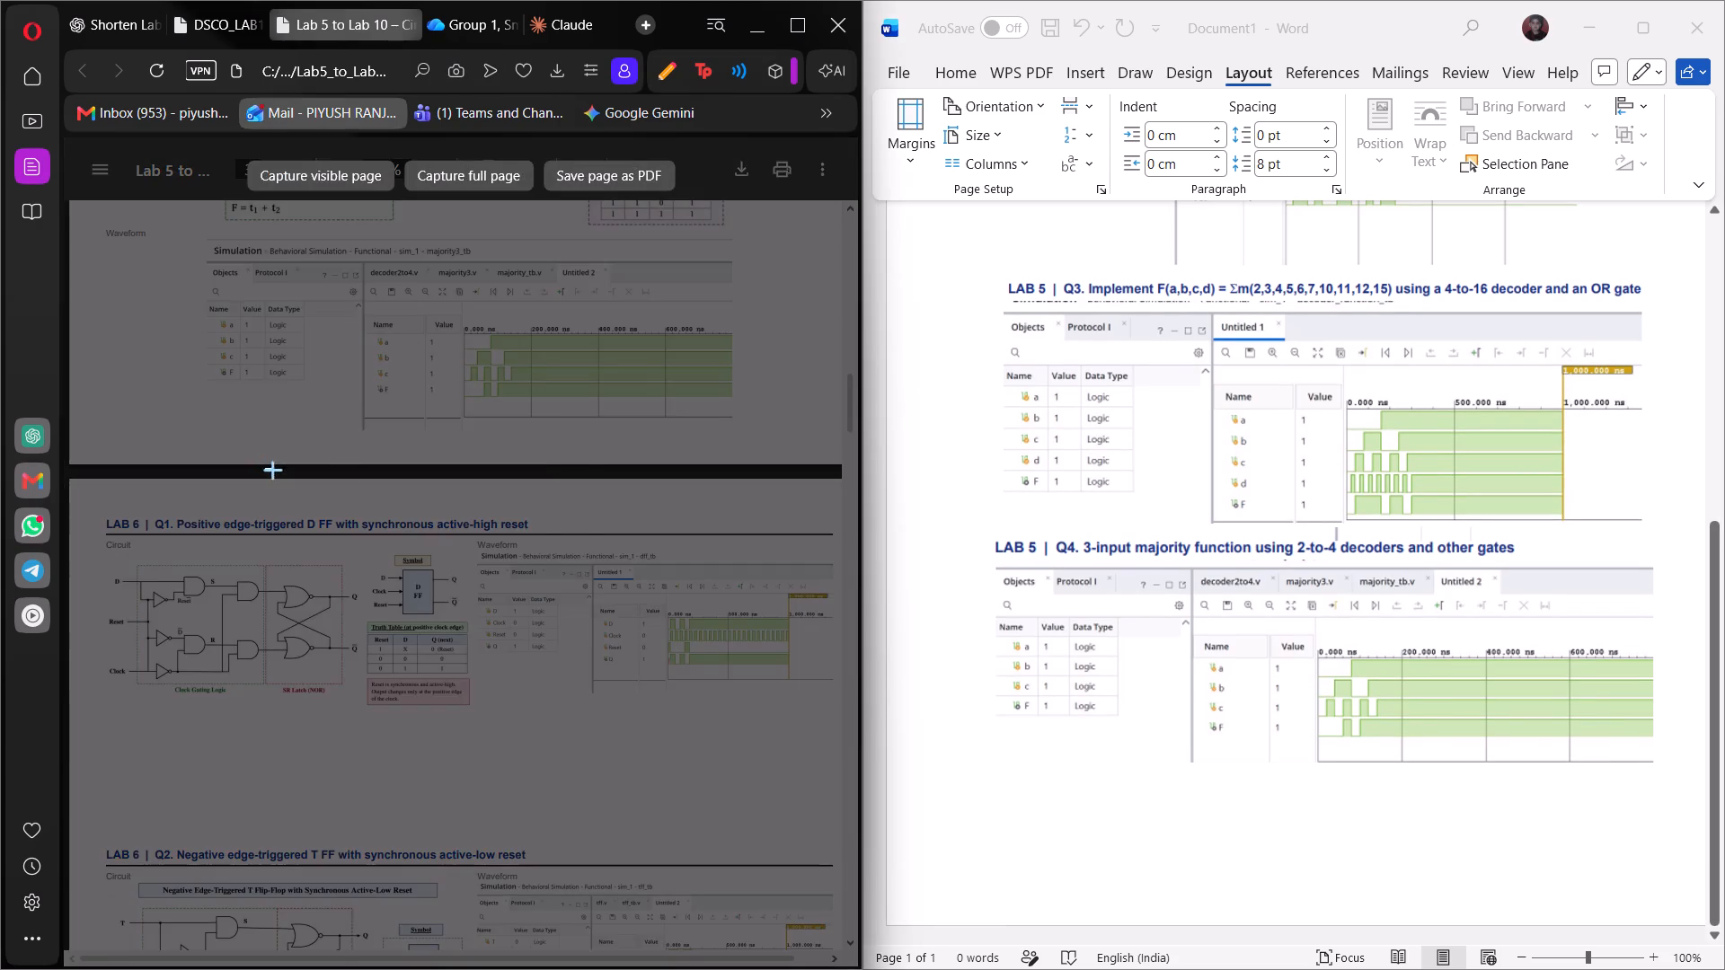
pyautogui.moveTo(102, 512); pyautogui.dragTo(464, 537)
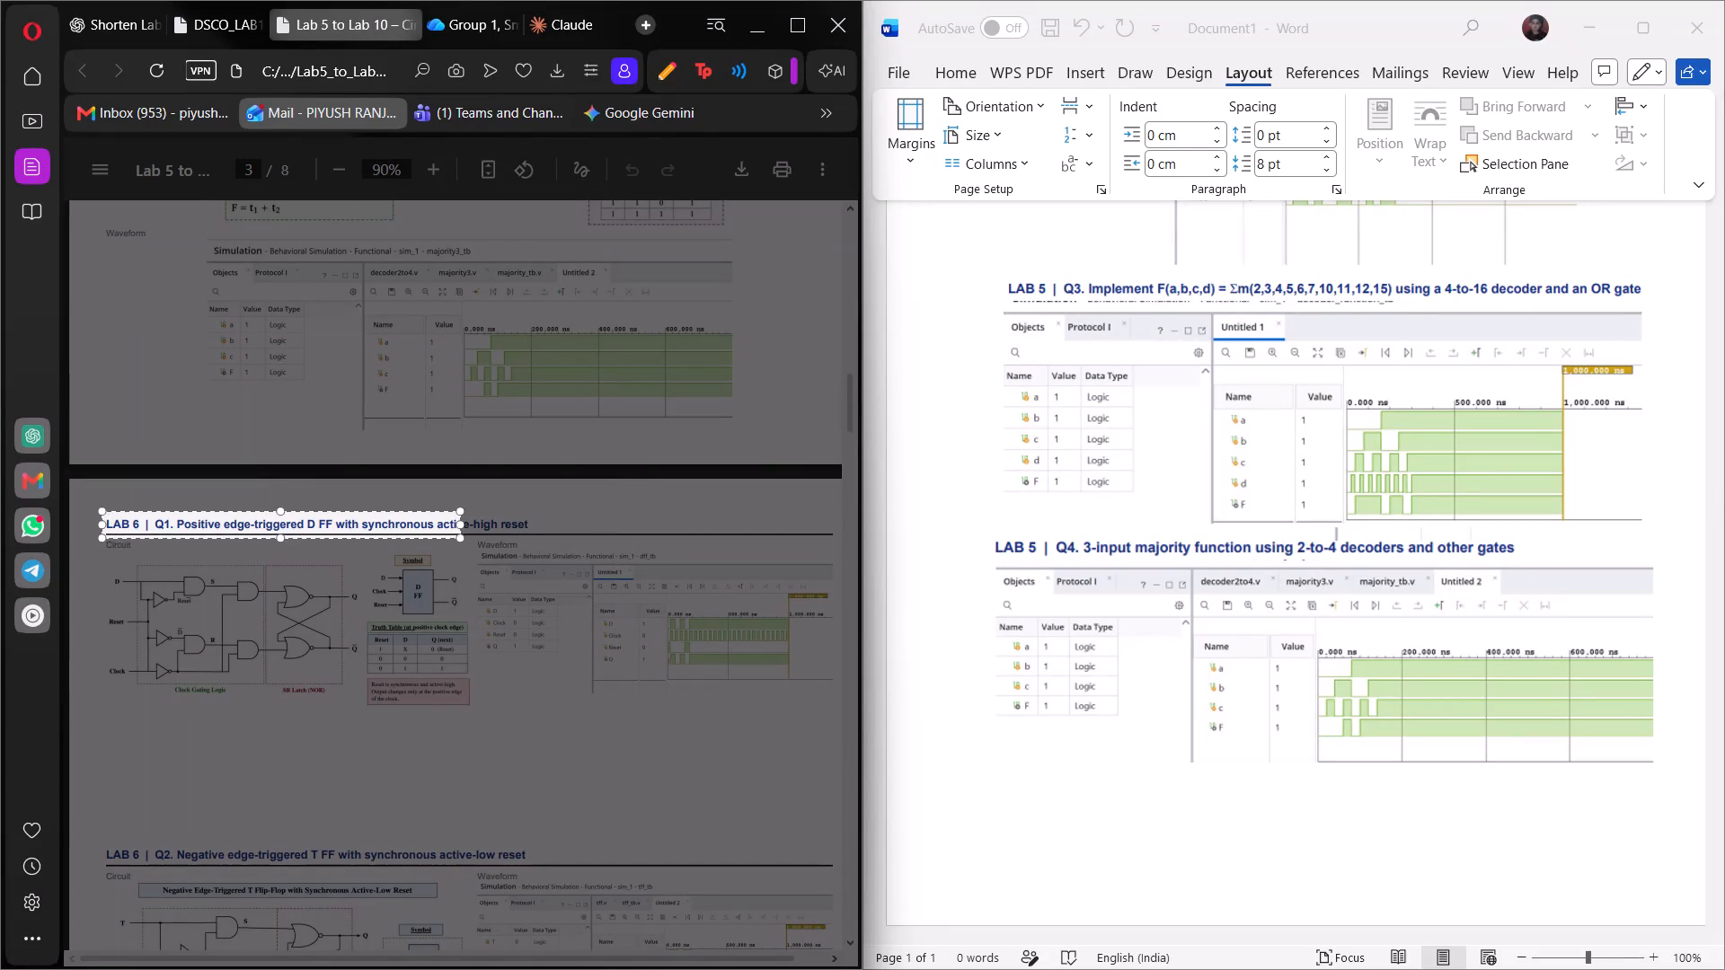
pyautogui.moveTo(464, 537); pyautogui.dragTo(541, 532)
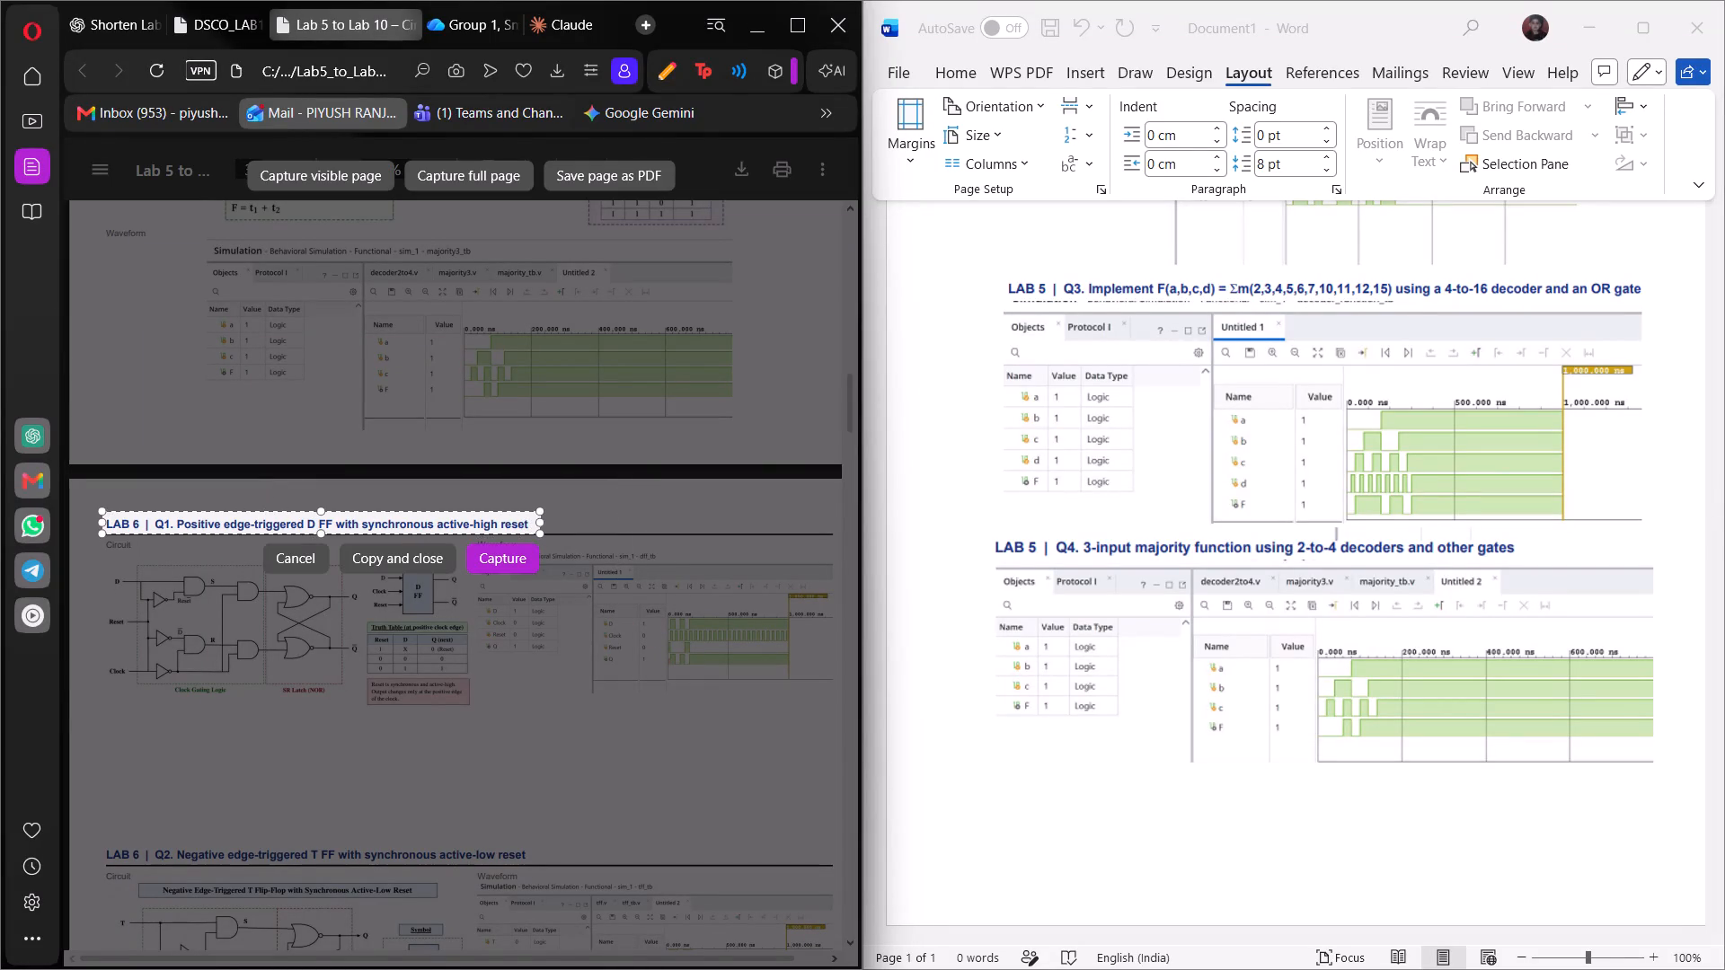
pyautogui.click(410, 552)
pyautogui.scroll(2, 1322, 628)
pyautogui.scroll(-2, 1322, 628)
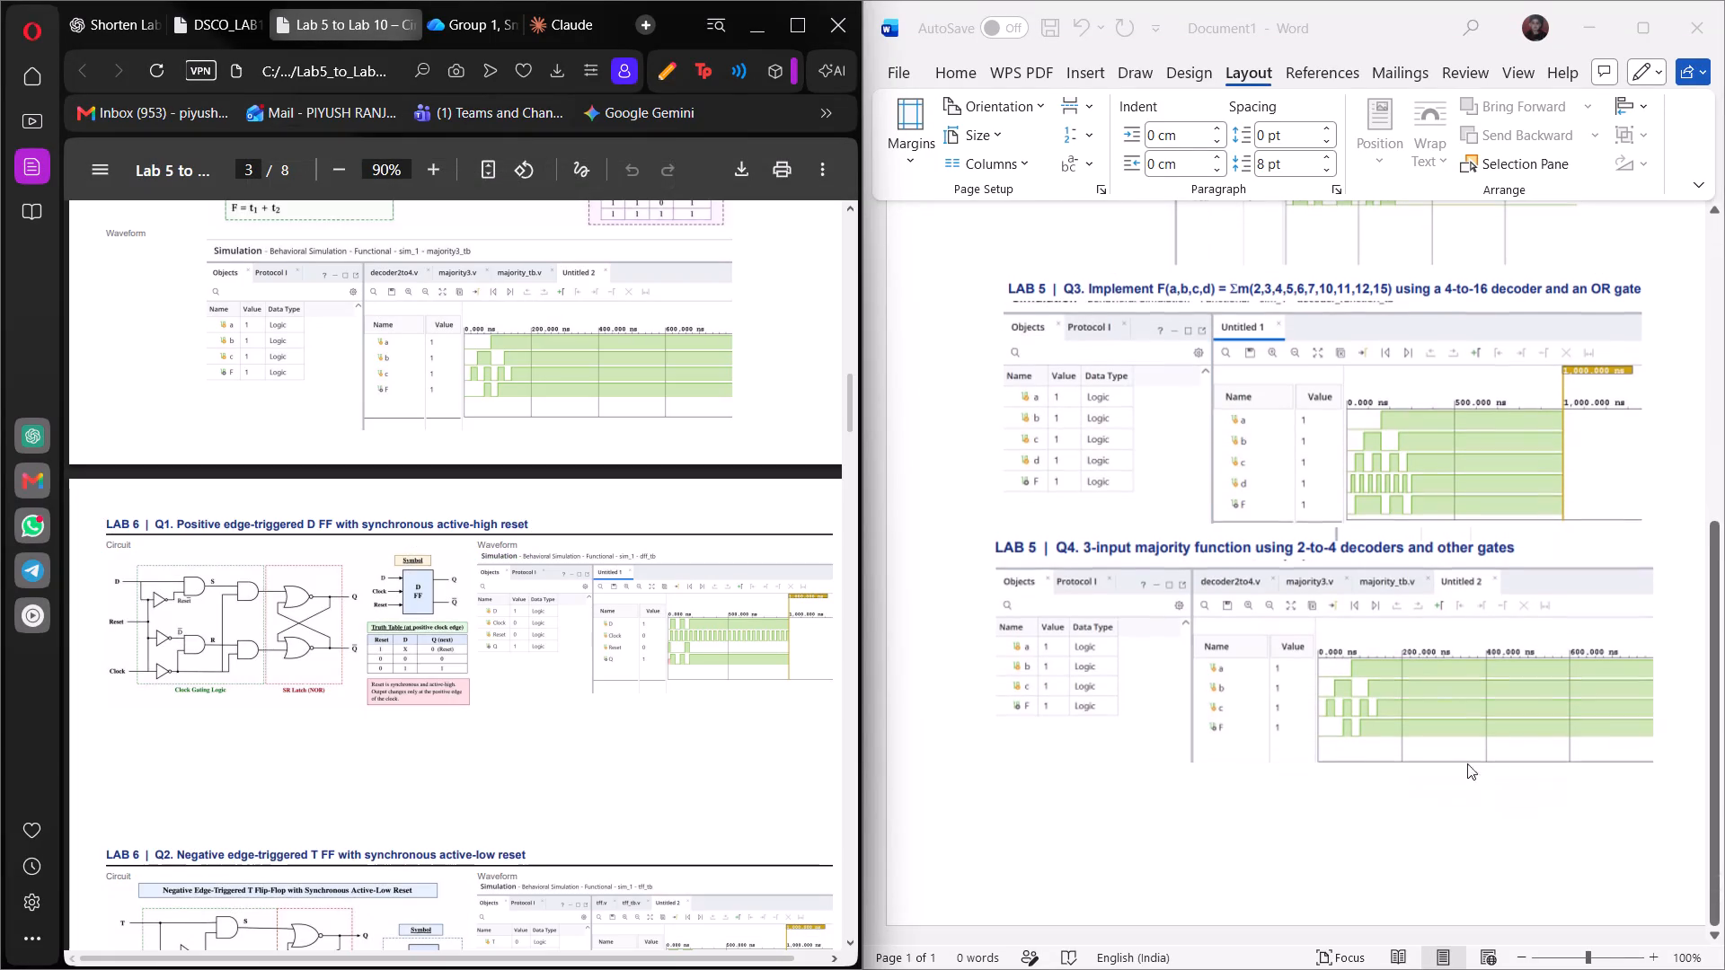
pyautogui.click(1644, 827)
pyautogui.click(1665, 769)
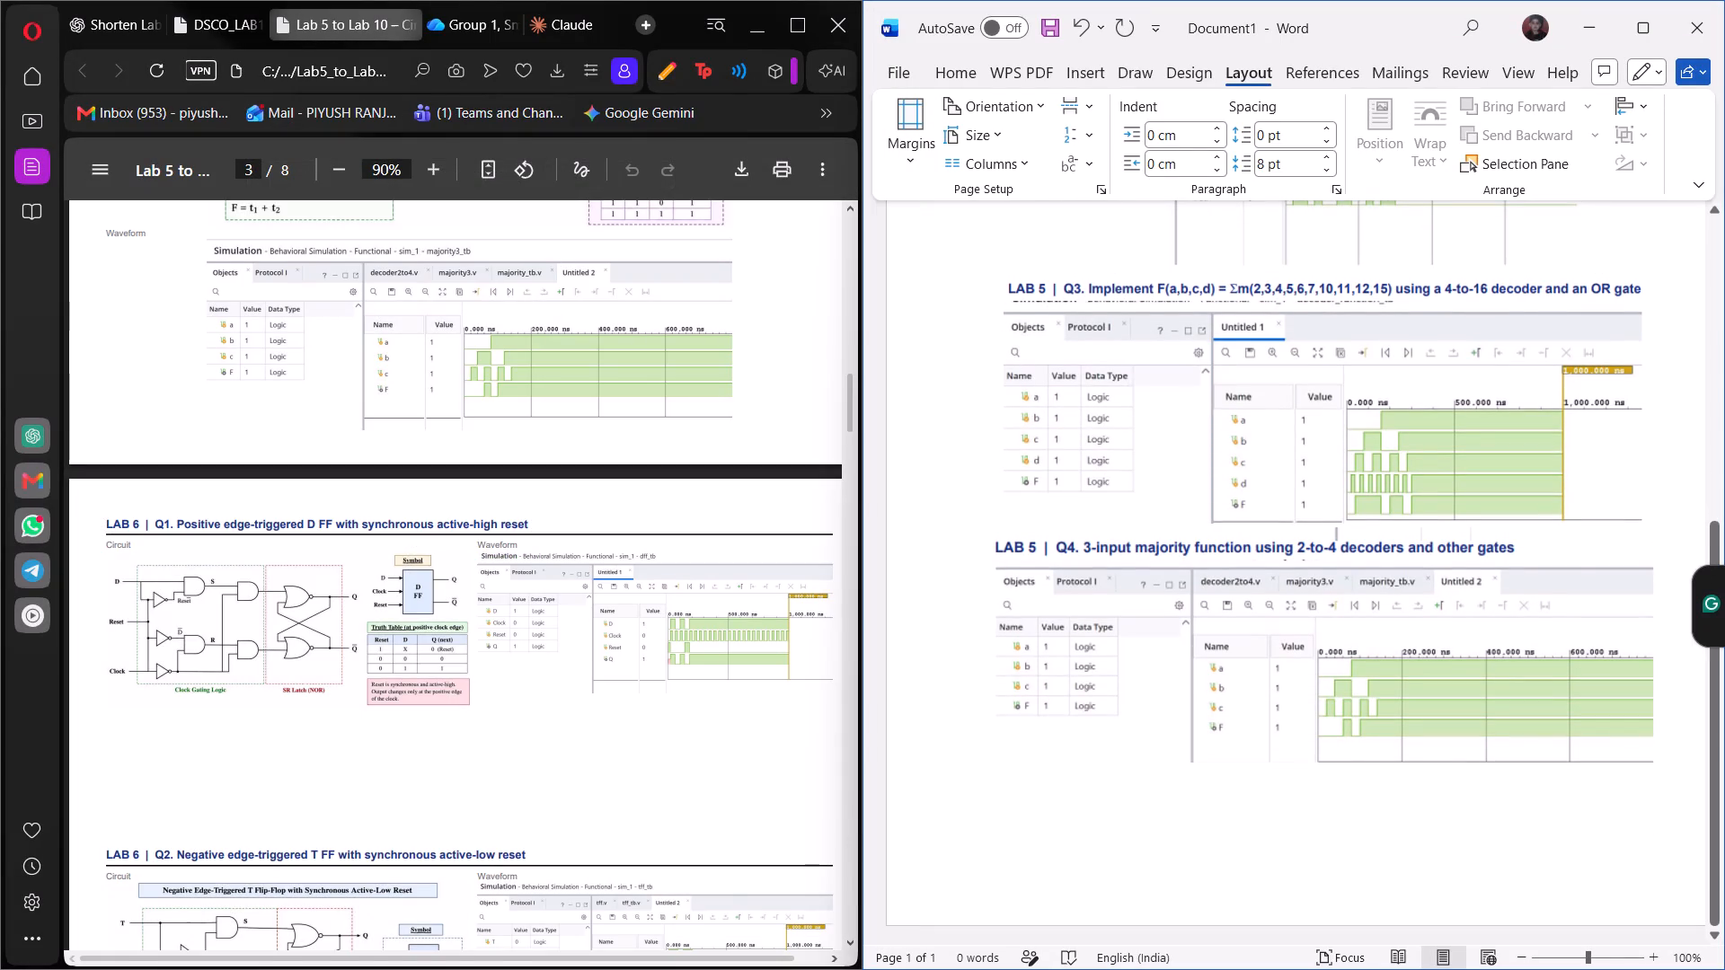
pyautogui.hotkey('ctrl', 'v')
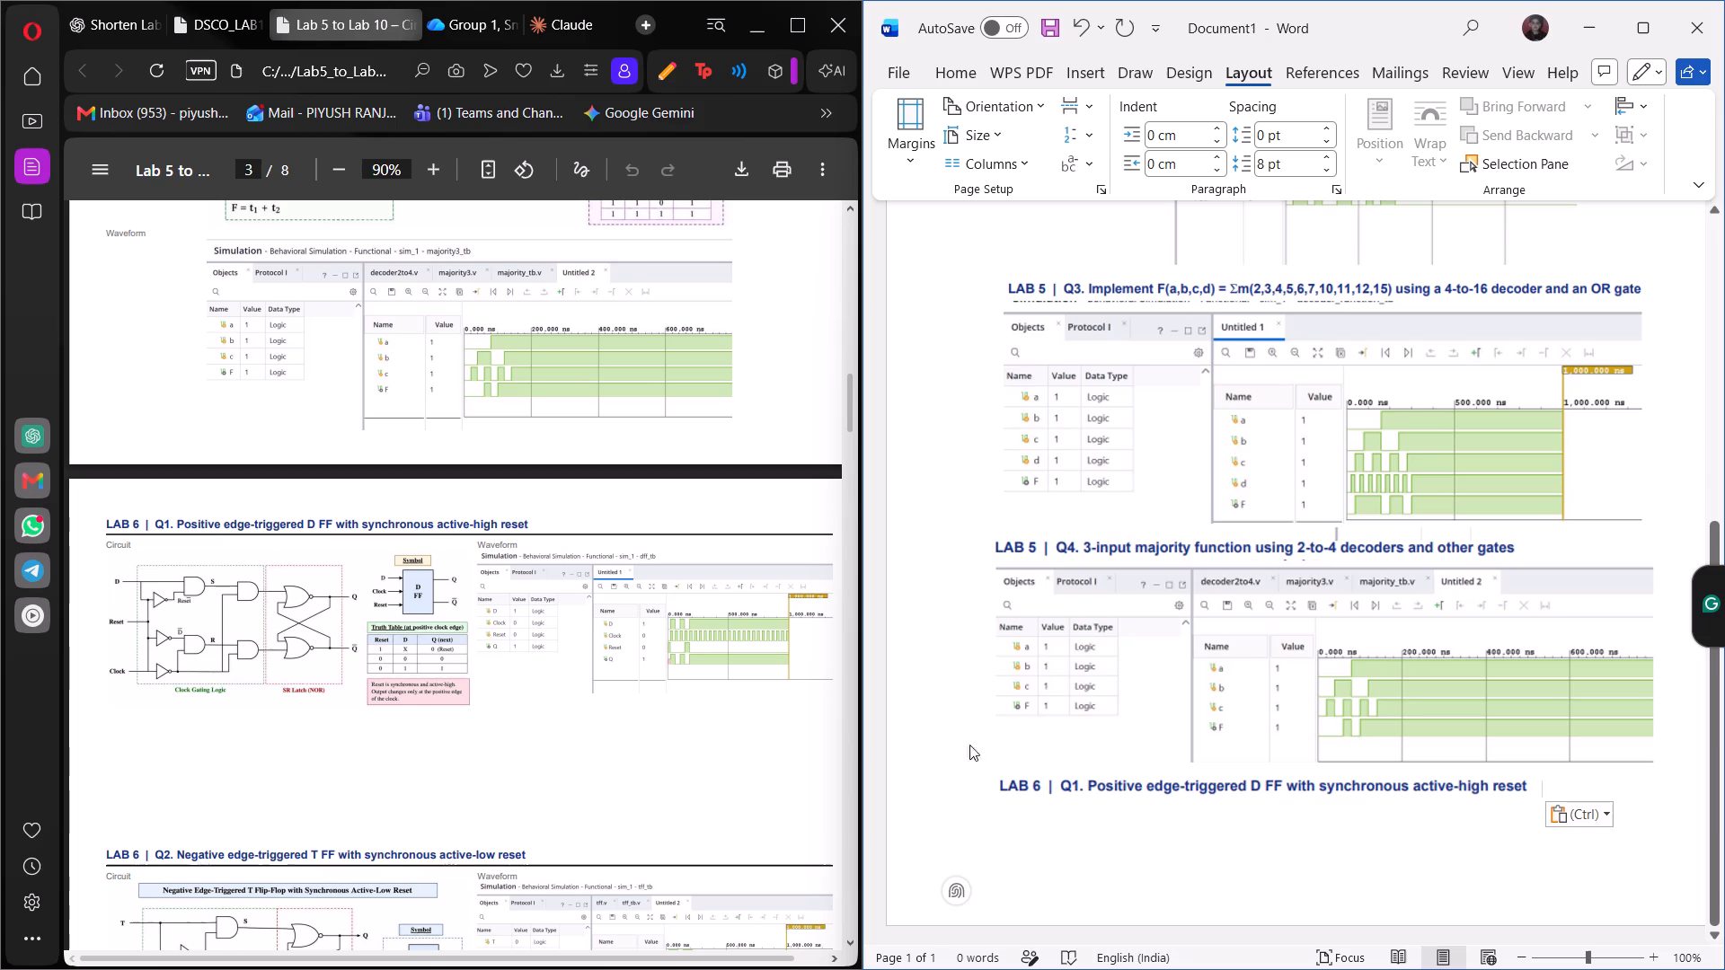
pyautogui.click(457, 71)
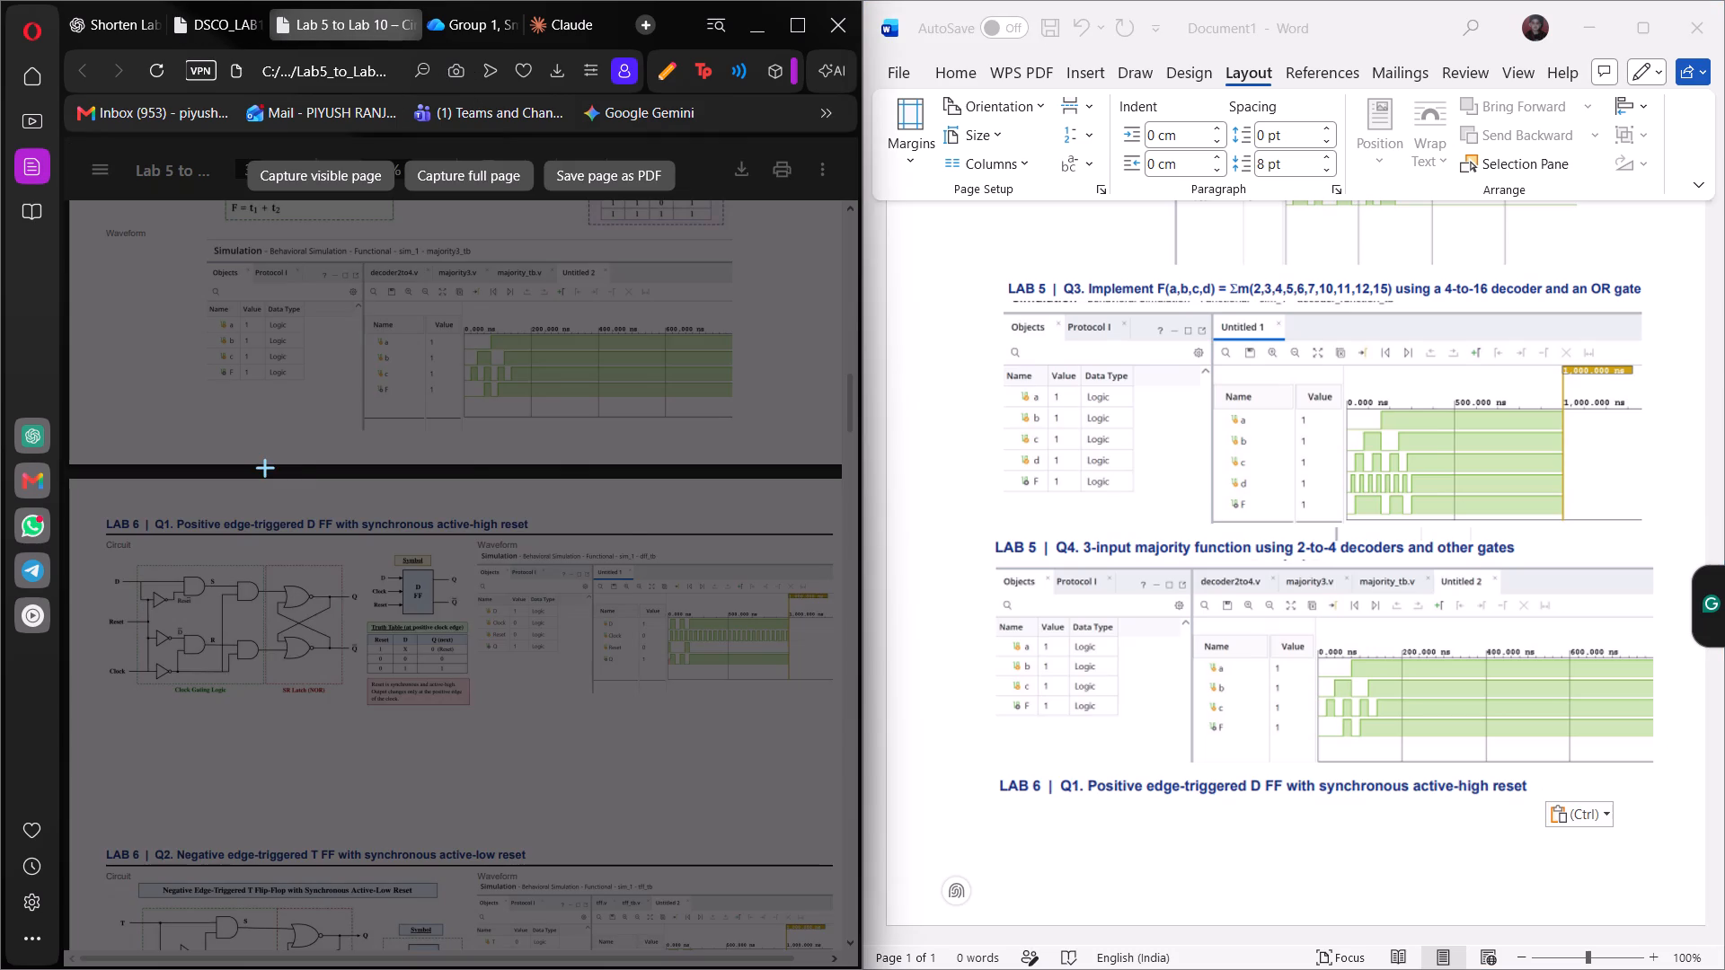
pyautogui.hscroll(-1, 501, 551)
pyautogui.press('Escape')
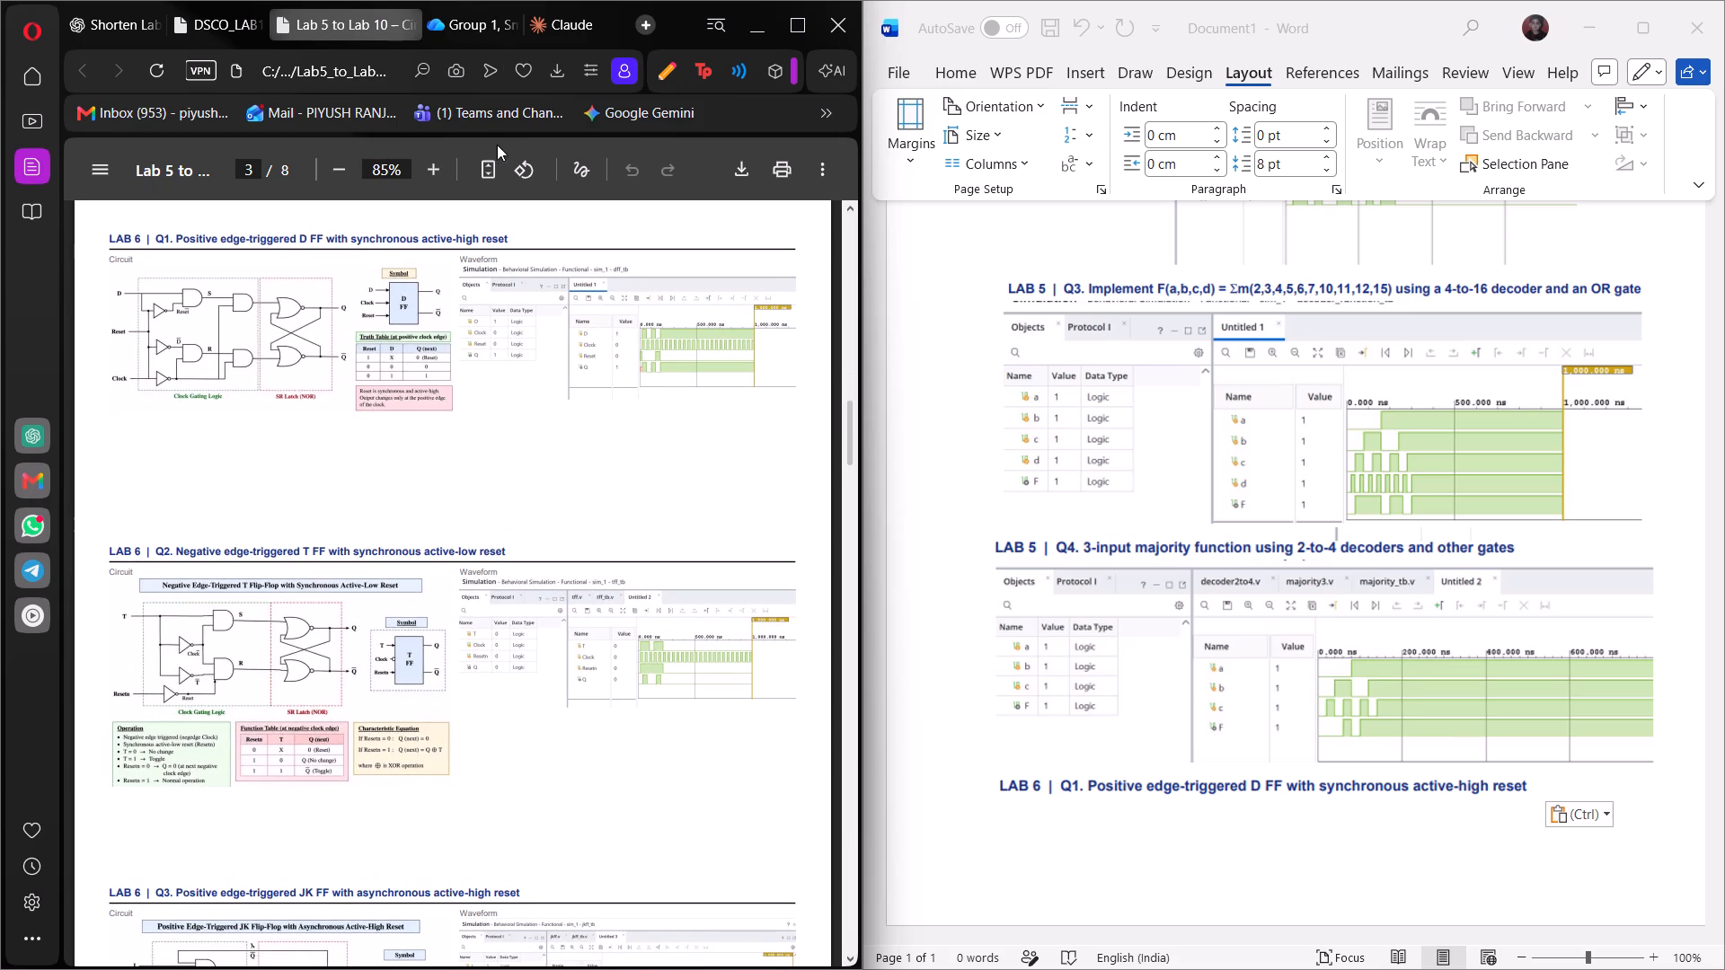
# Snap the LAB 6 Q1 D FF waveform image from the PDF and paste it below its heading in Word.
pyautogui.click(466, 67)
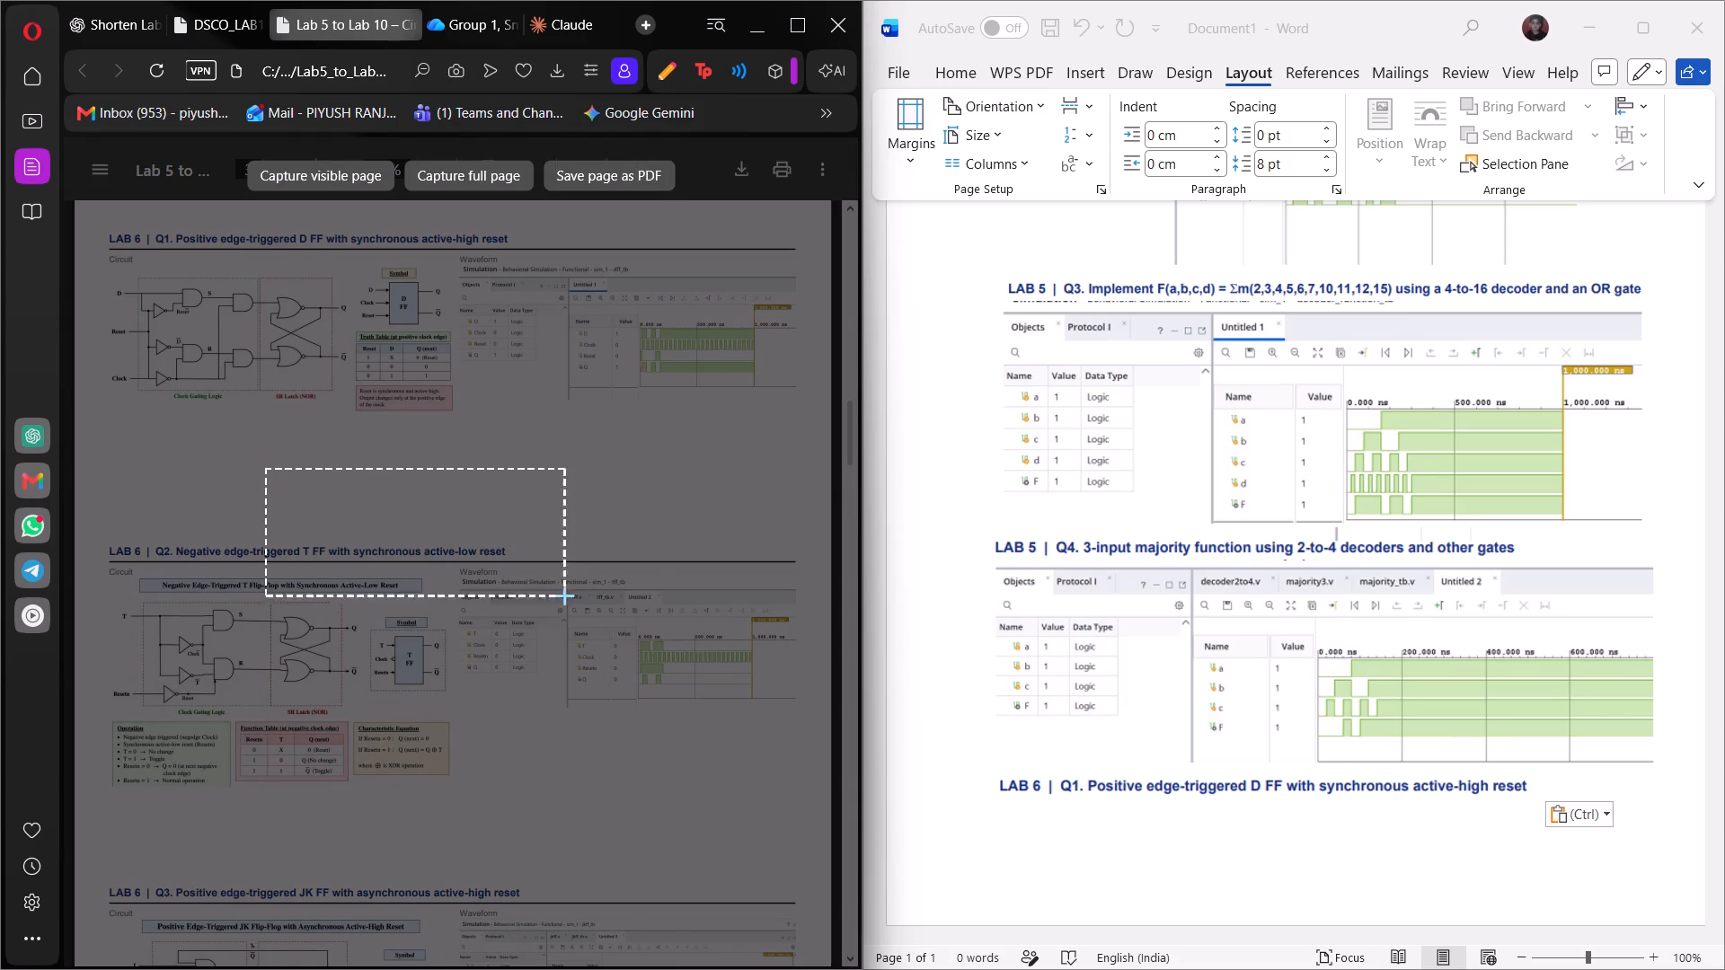
pyautogui.moveTo(457, 277); pyautogui.dragTo(794, 385)
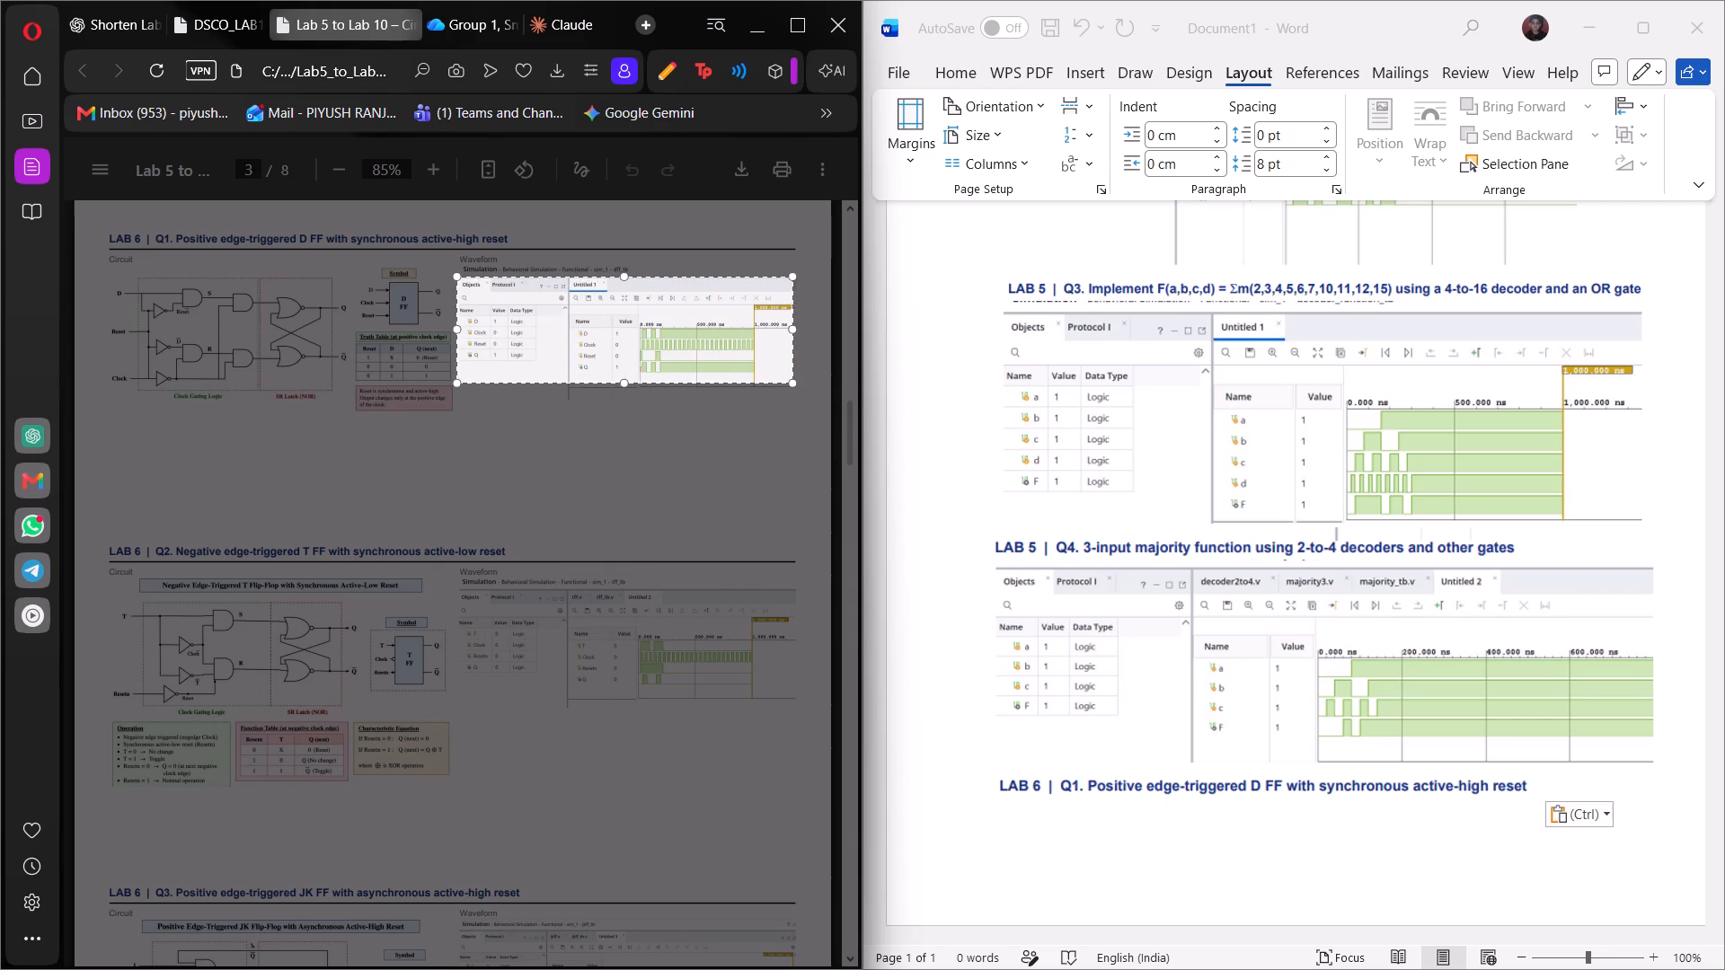
pyautogui.moveTo(794, 385); pyautogui.dragTo(801, 395)
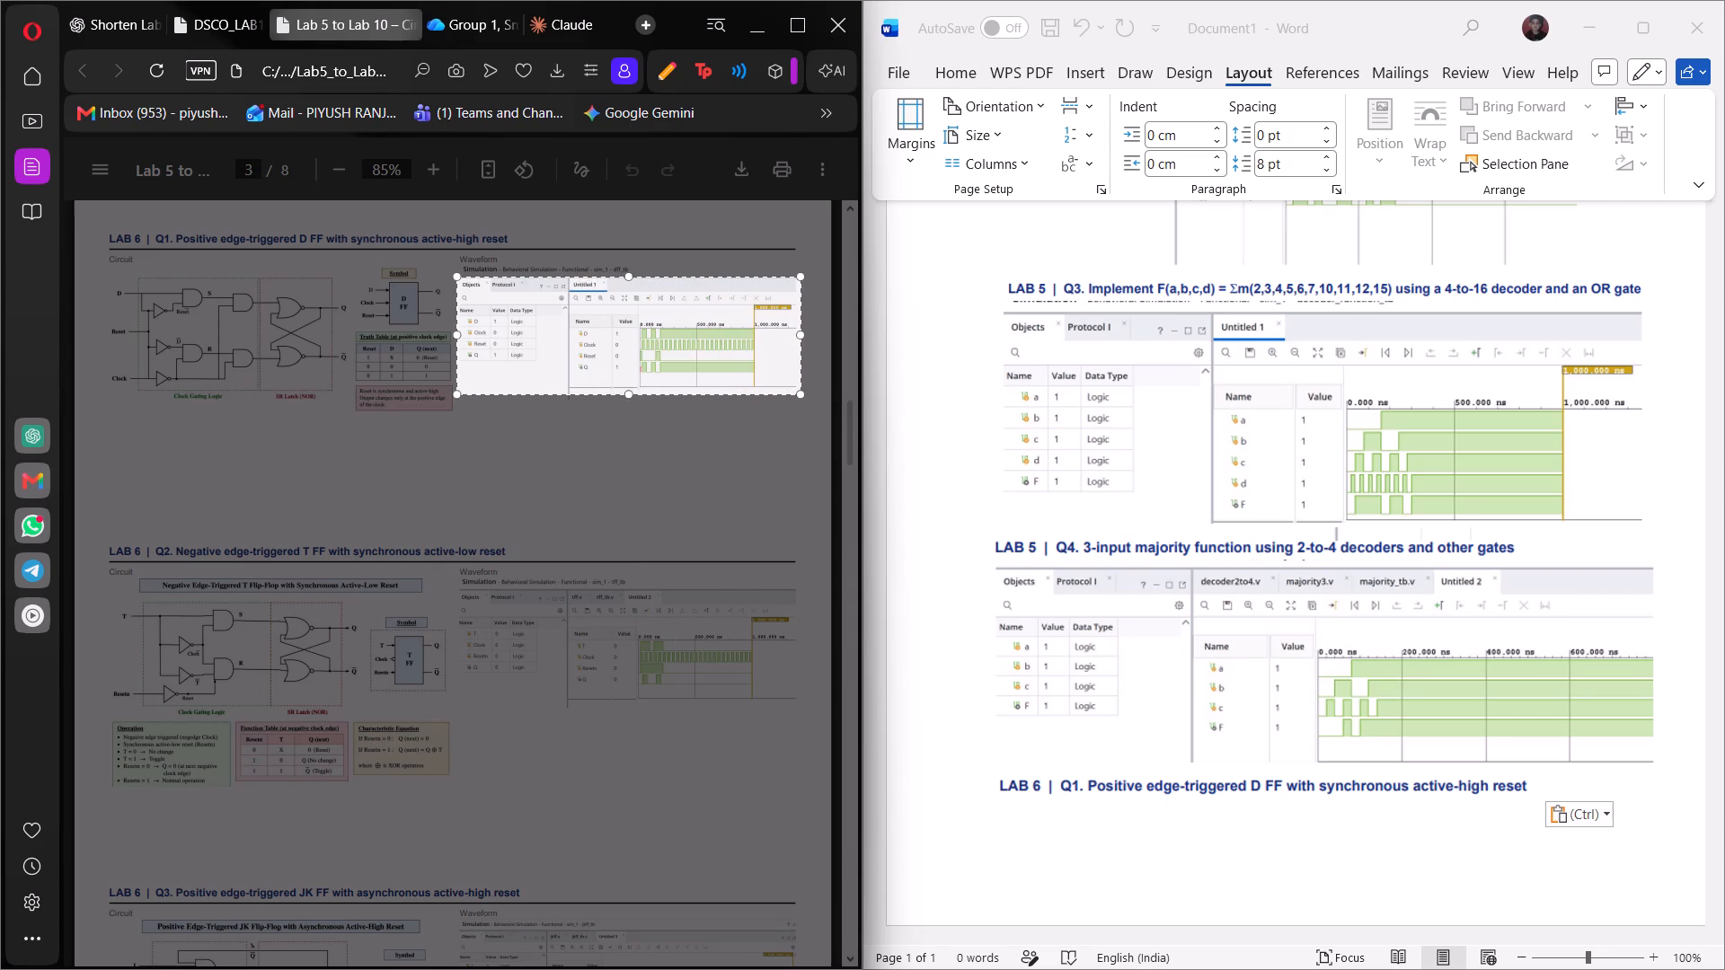
pyautogui.moveTo(801, 395); pyautogui.dragTo(804, 395)
pyautogui.click(707, 411)
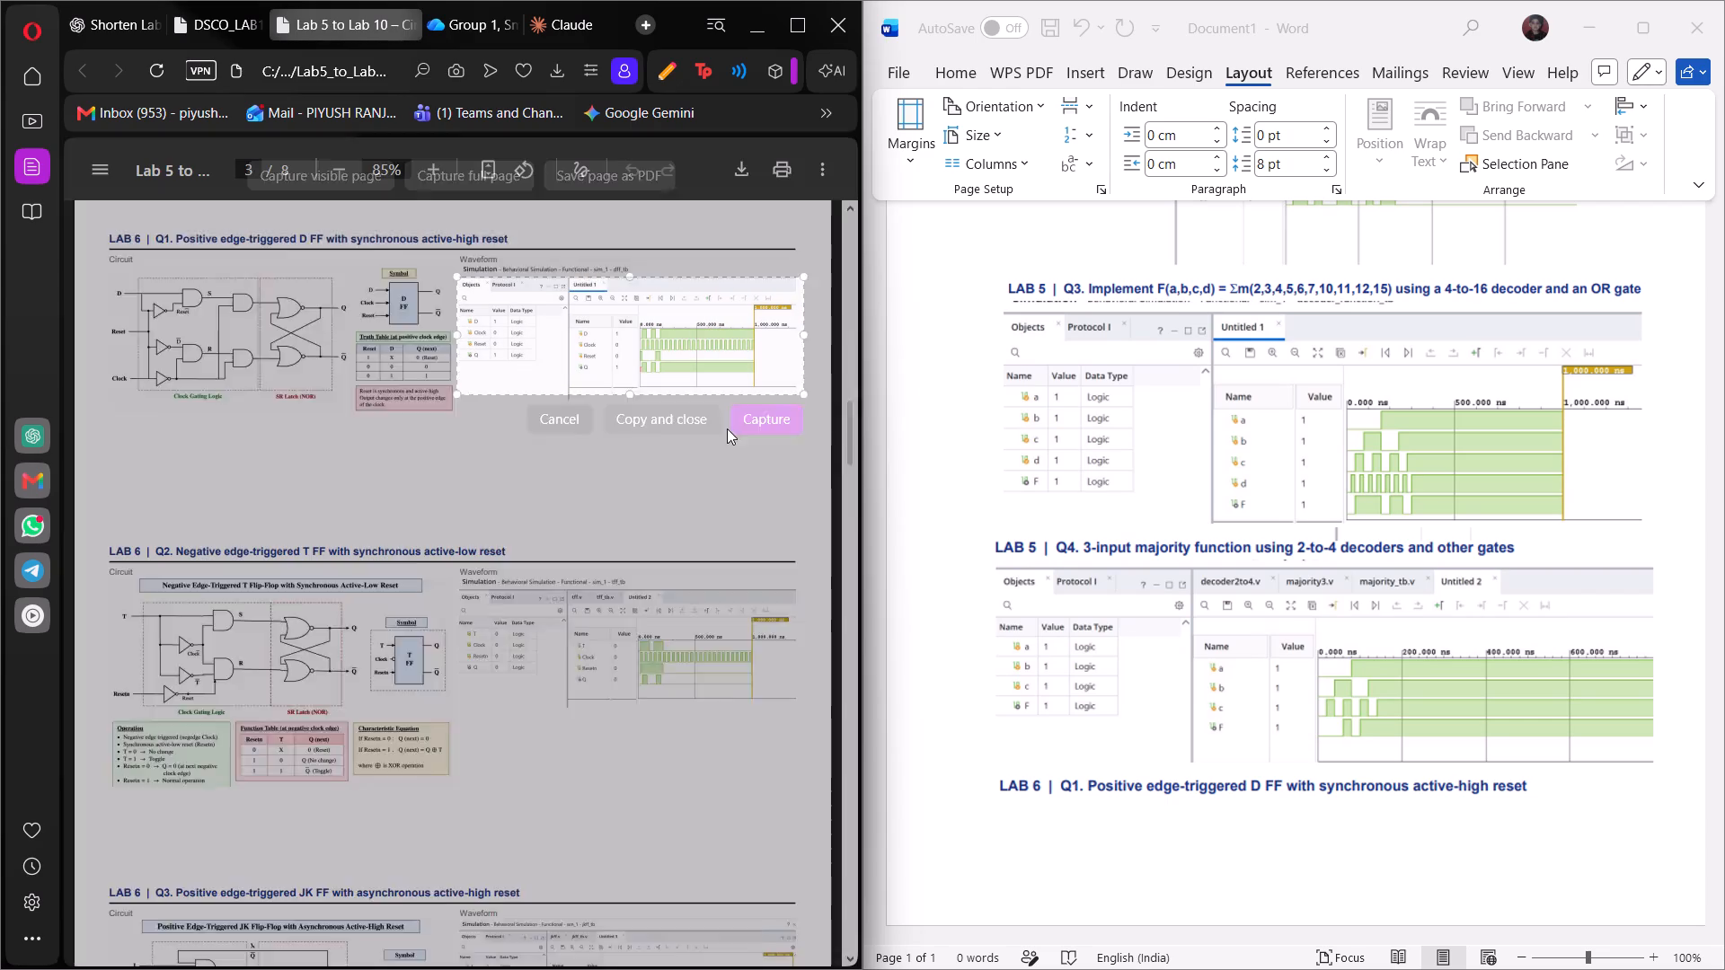
pyautogui.click(1592, 820)
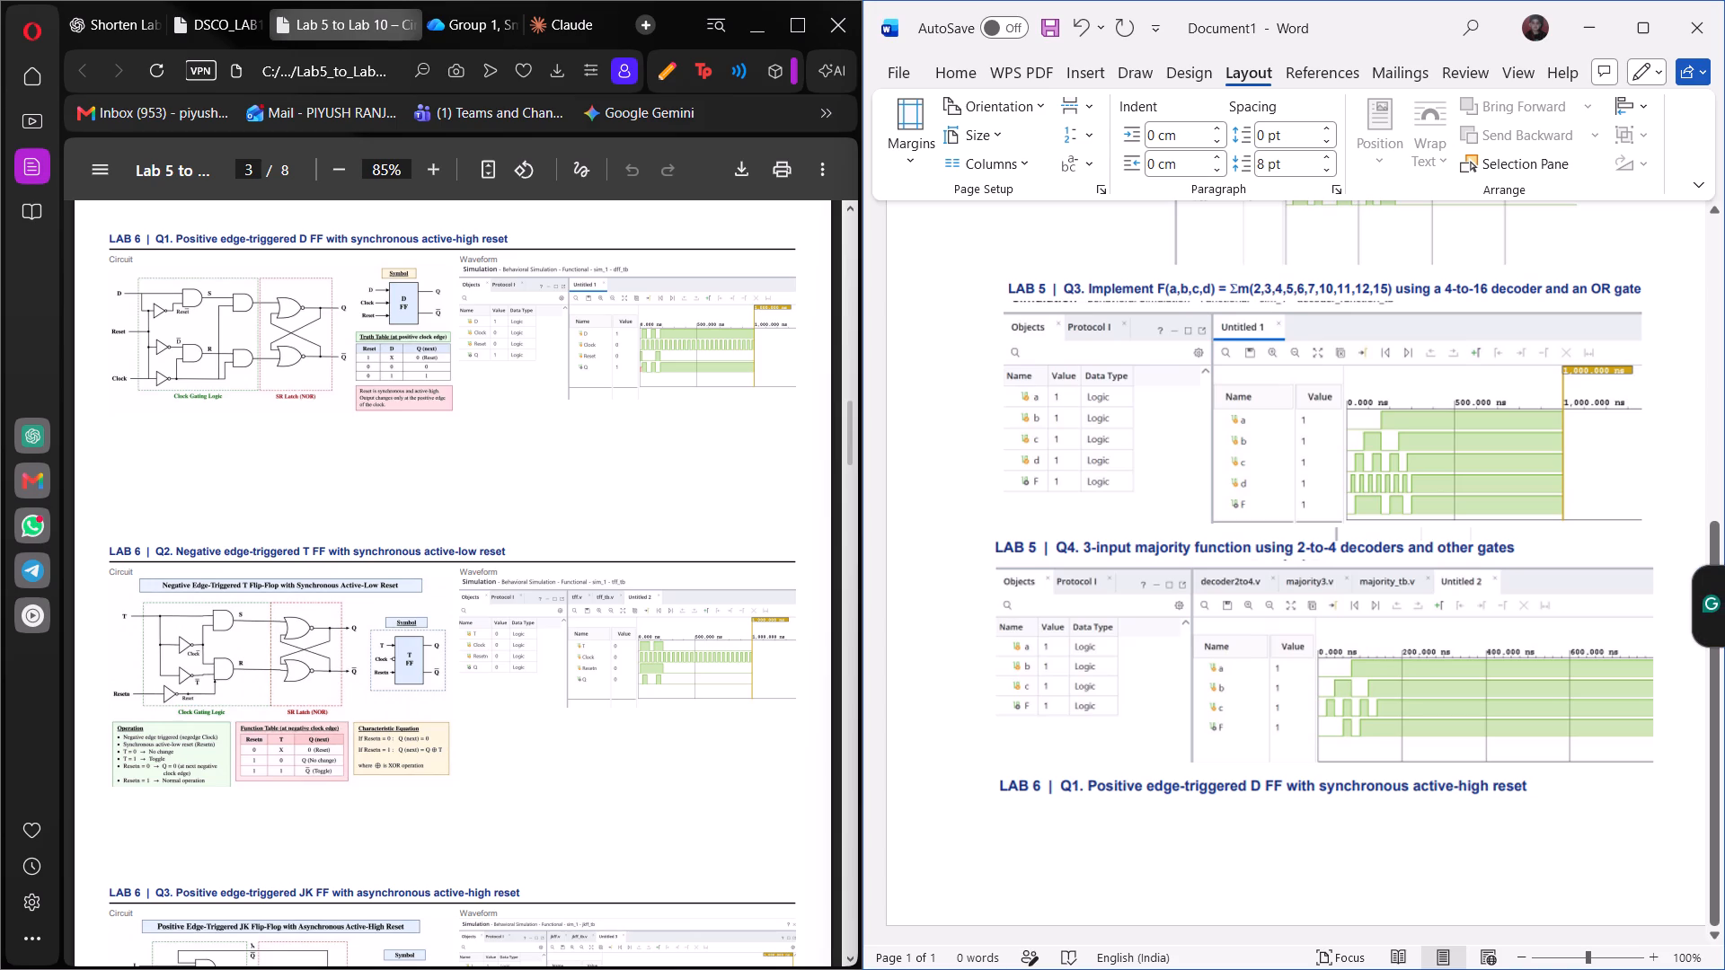
pyautogui.hotkey('ctrl', 'v')
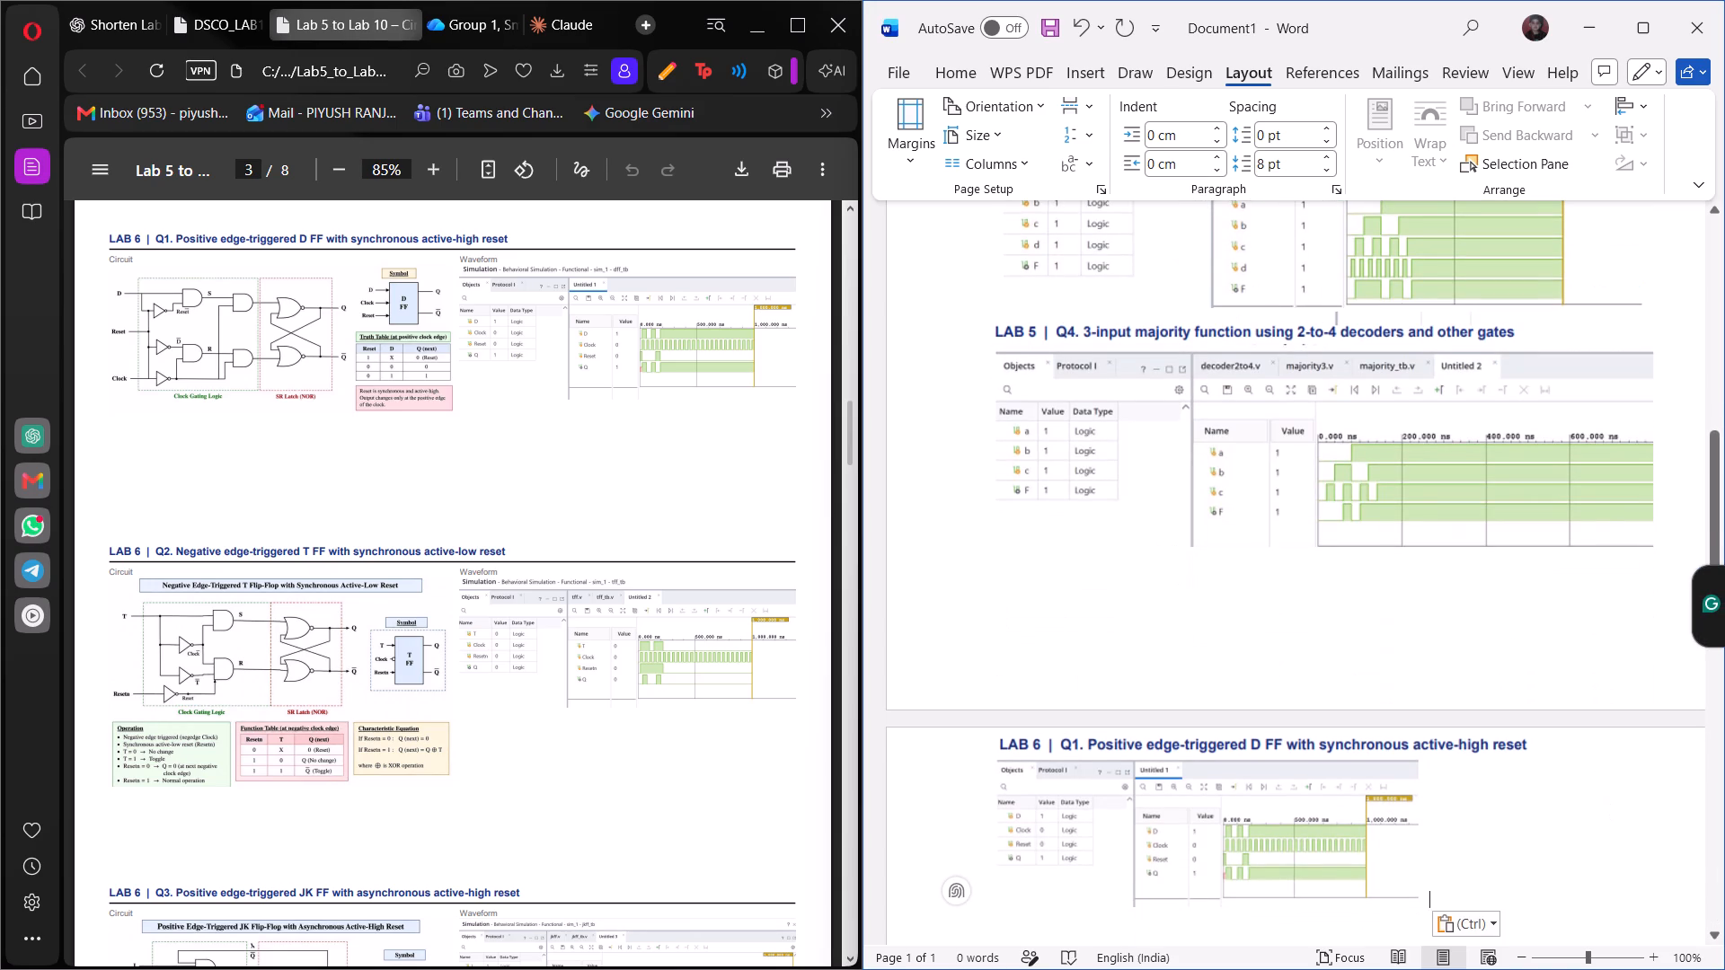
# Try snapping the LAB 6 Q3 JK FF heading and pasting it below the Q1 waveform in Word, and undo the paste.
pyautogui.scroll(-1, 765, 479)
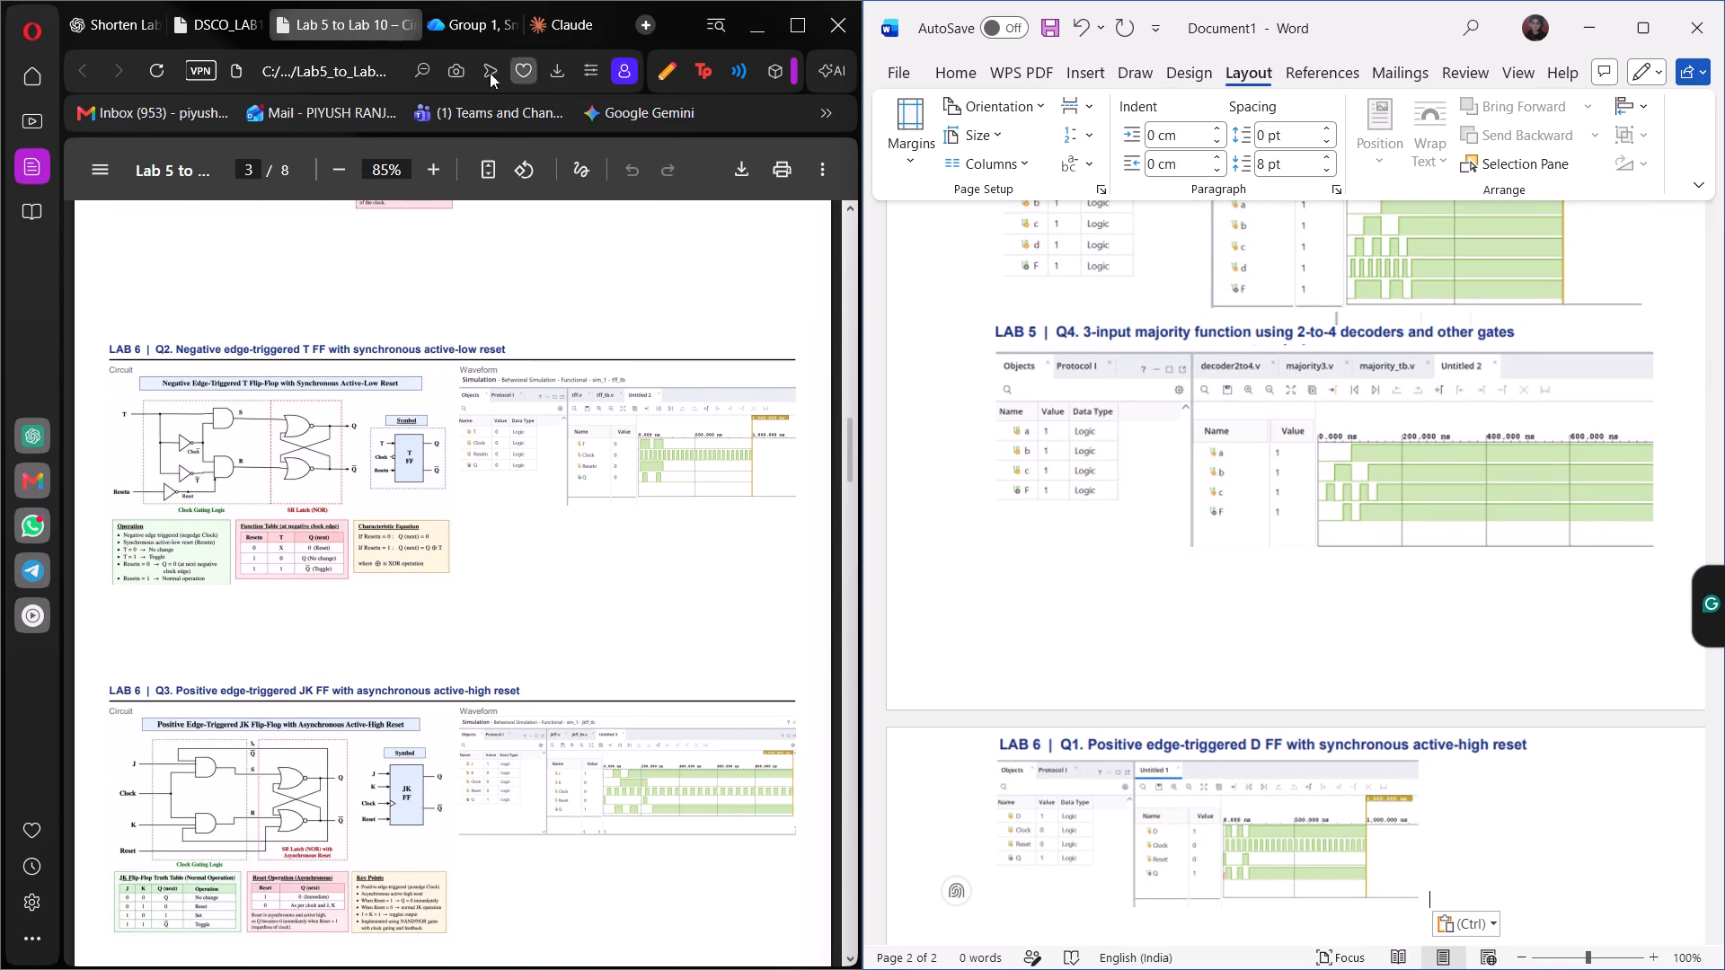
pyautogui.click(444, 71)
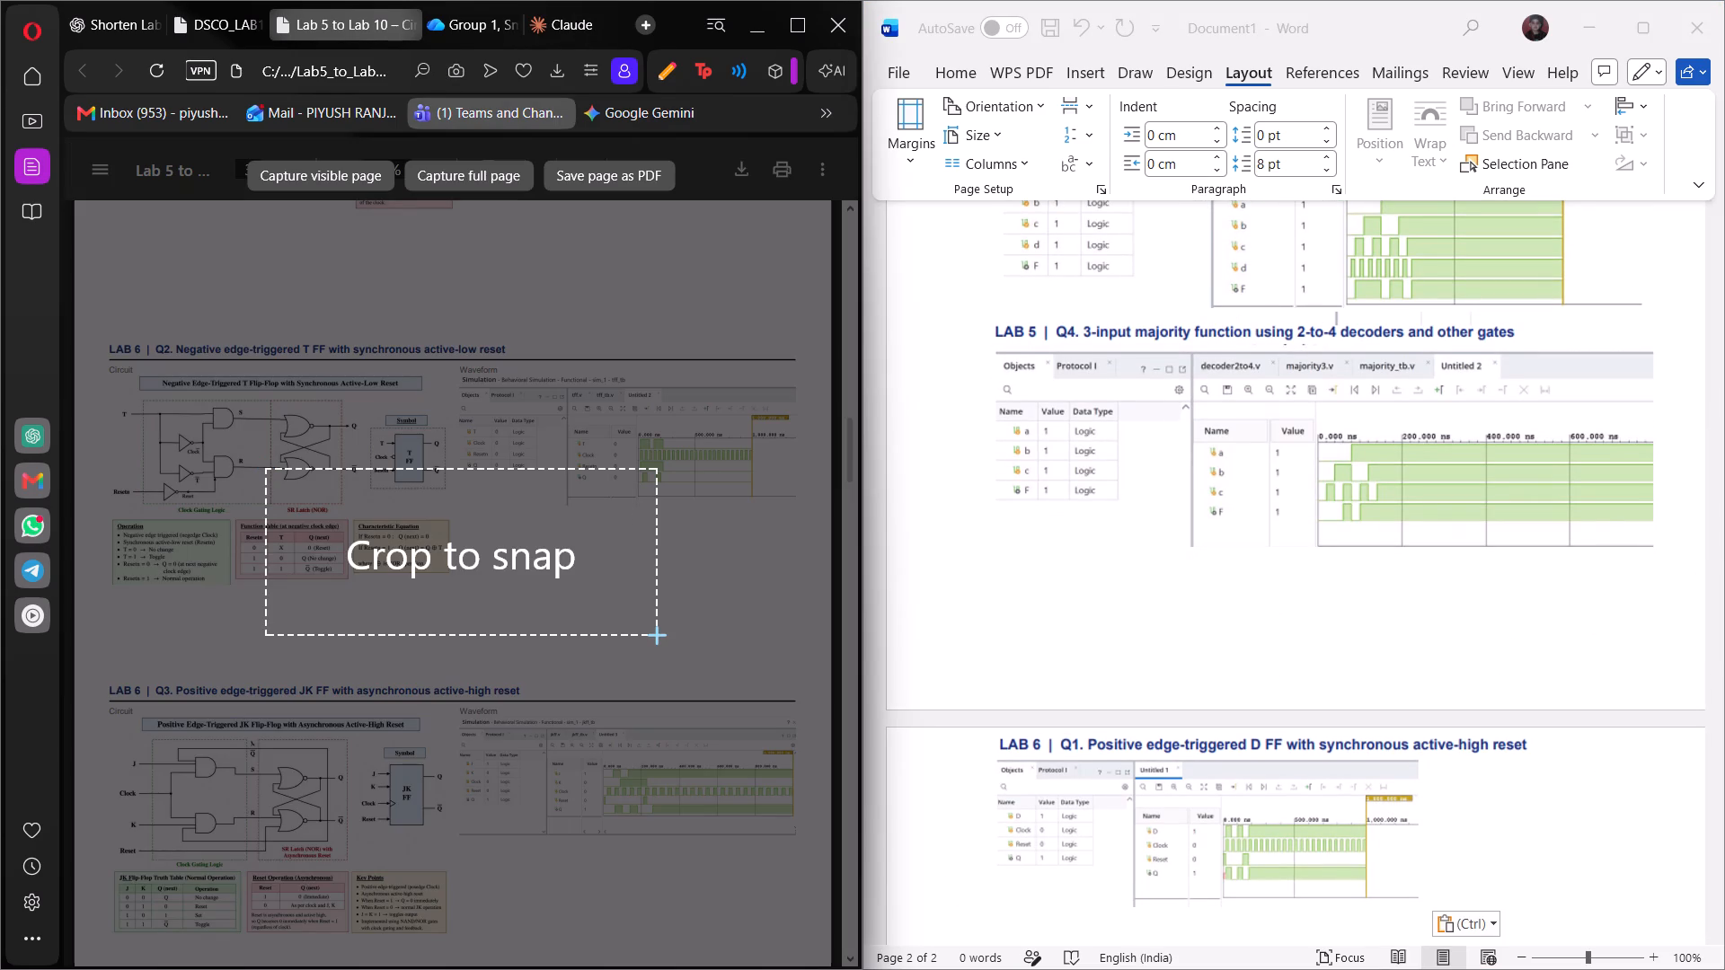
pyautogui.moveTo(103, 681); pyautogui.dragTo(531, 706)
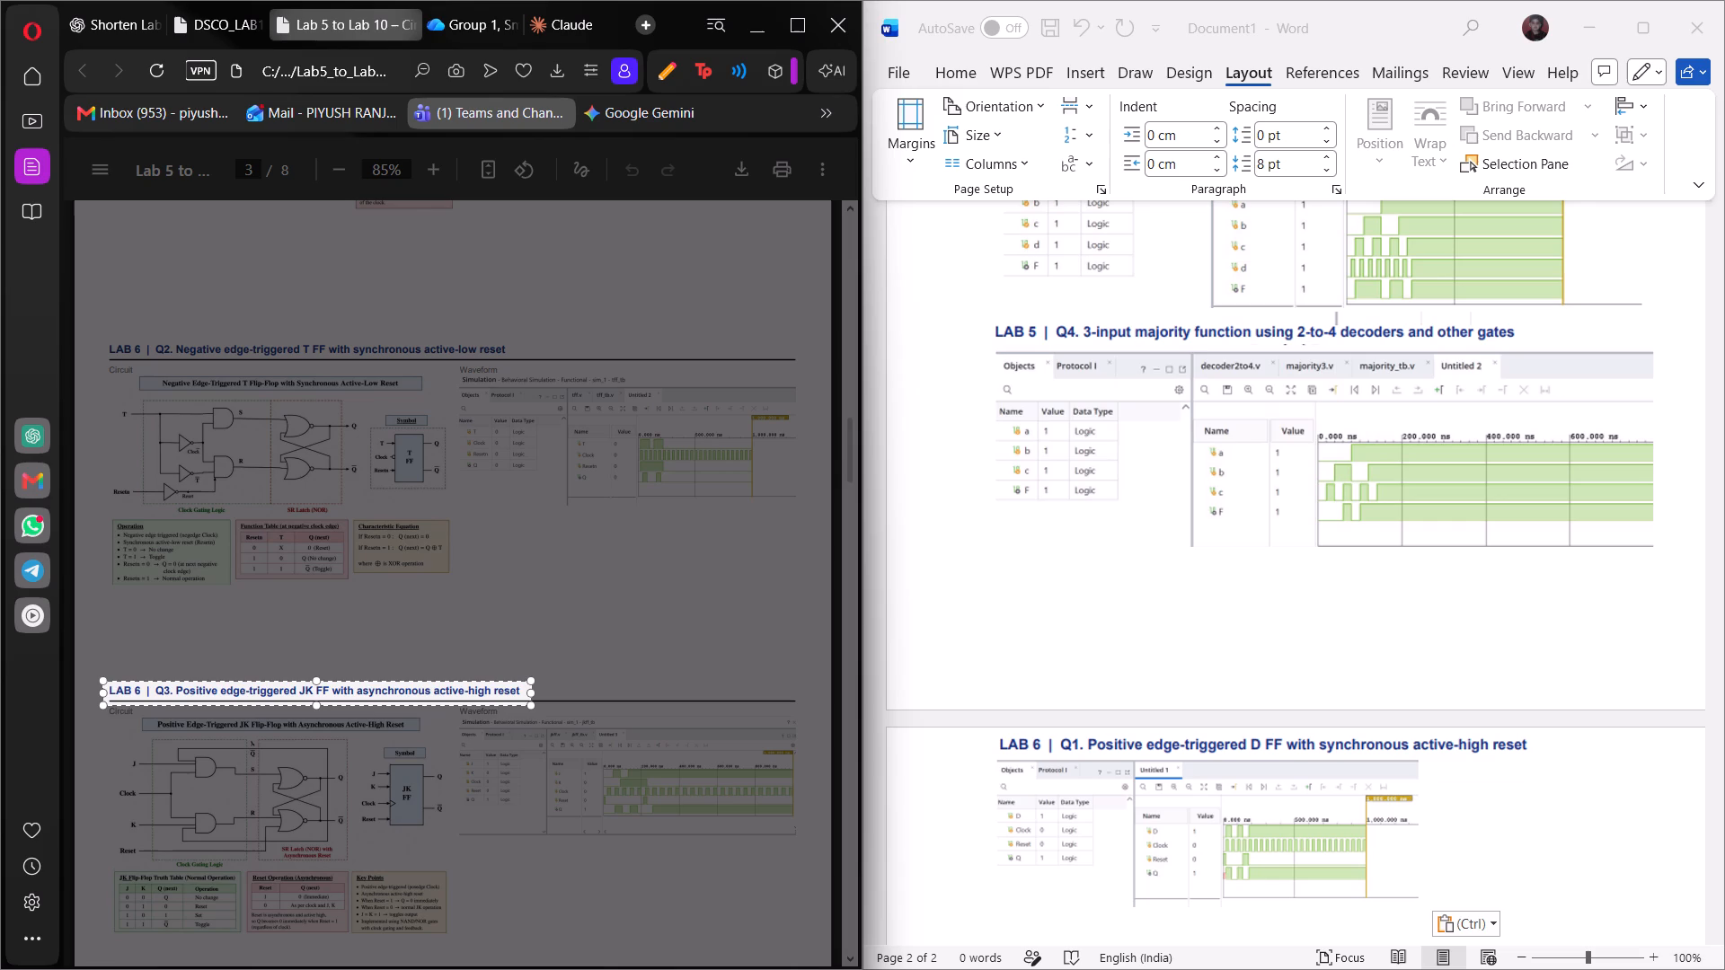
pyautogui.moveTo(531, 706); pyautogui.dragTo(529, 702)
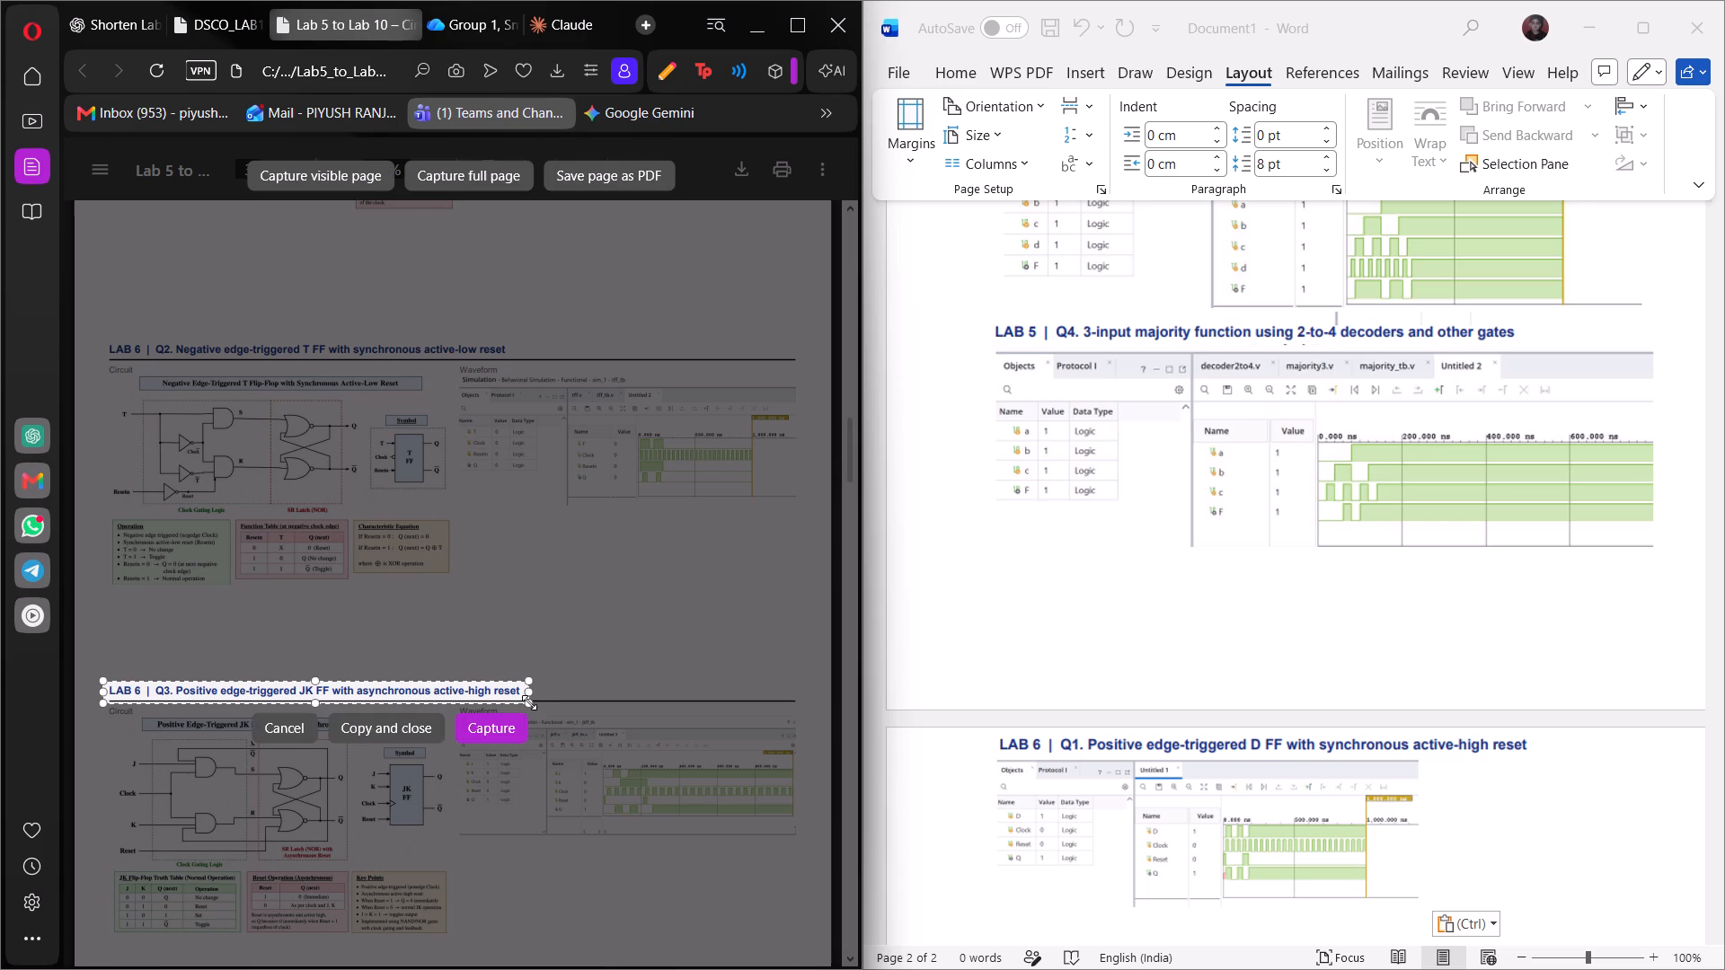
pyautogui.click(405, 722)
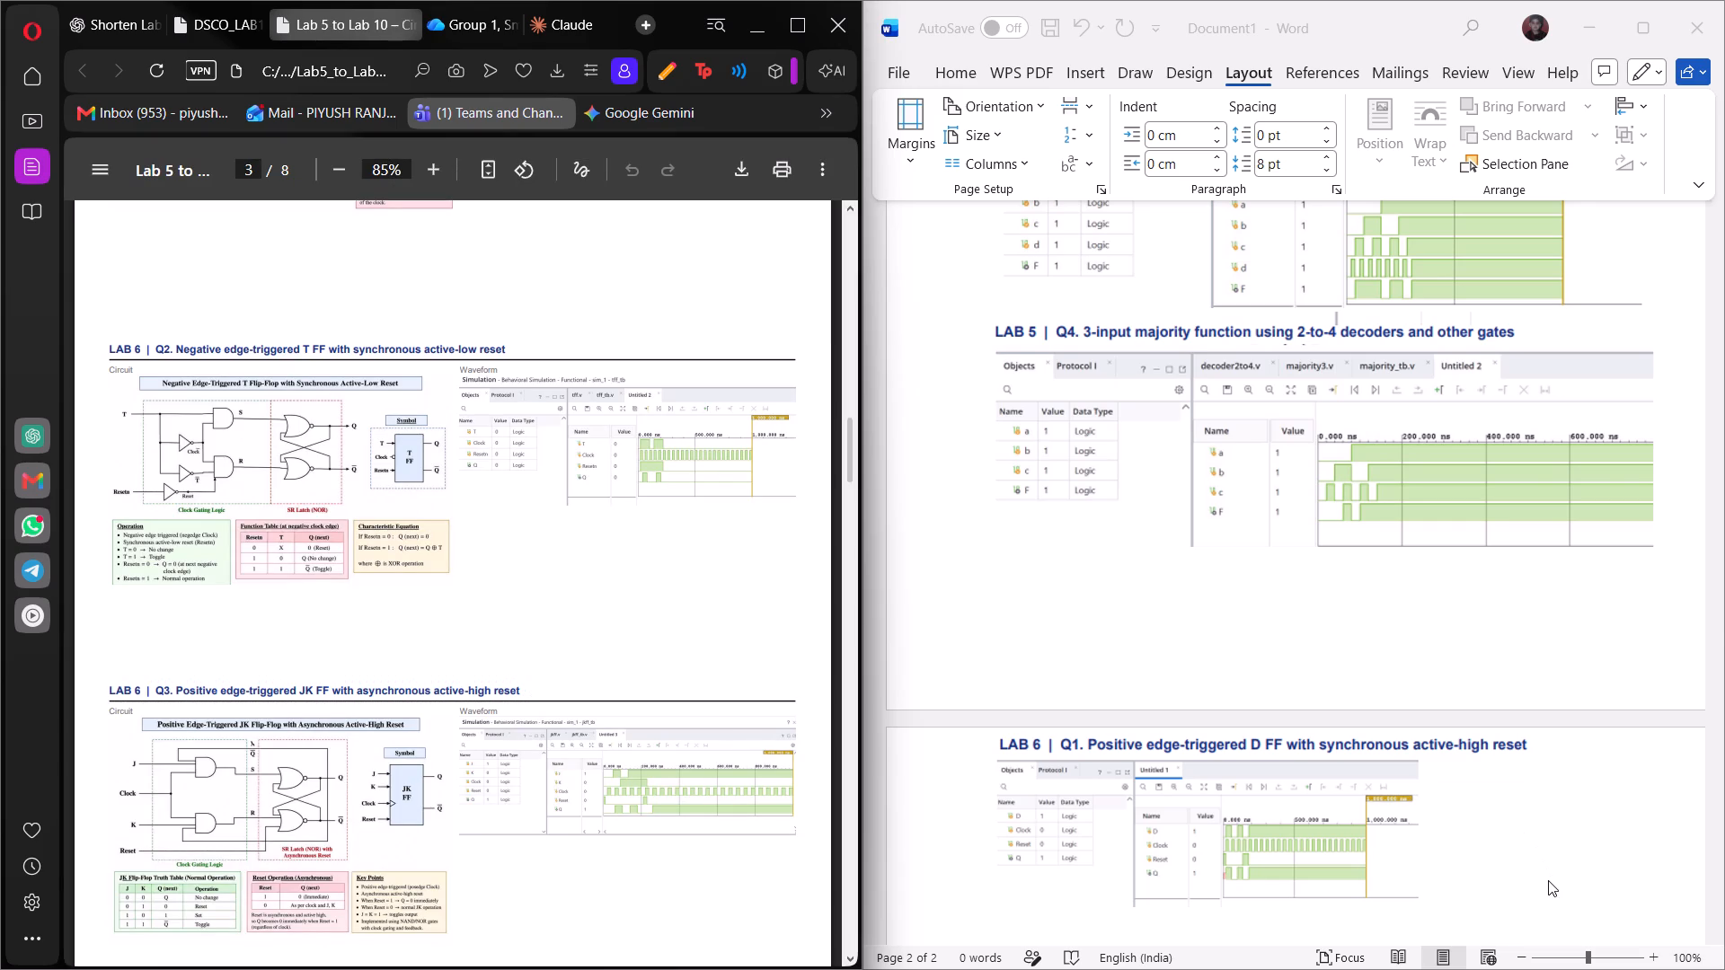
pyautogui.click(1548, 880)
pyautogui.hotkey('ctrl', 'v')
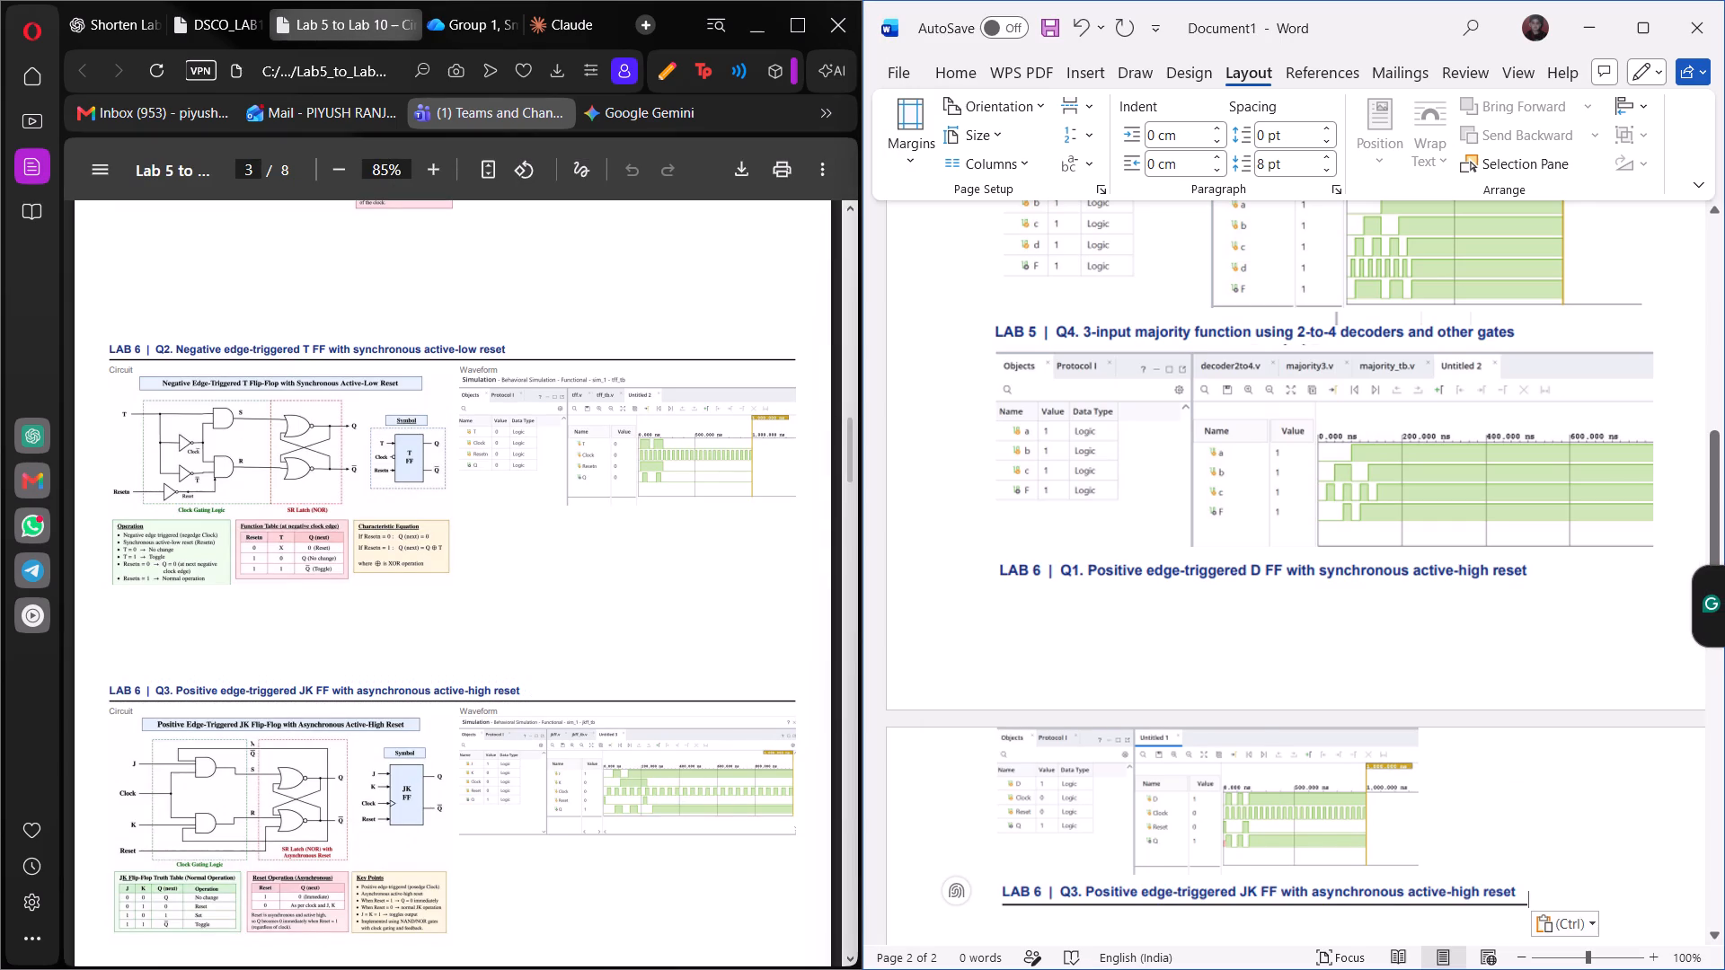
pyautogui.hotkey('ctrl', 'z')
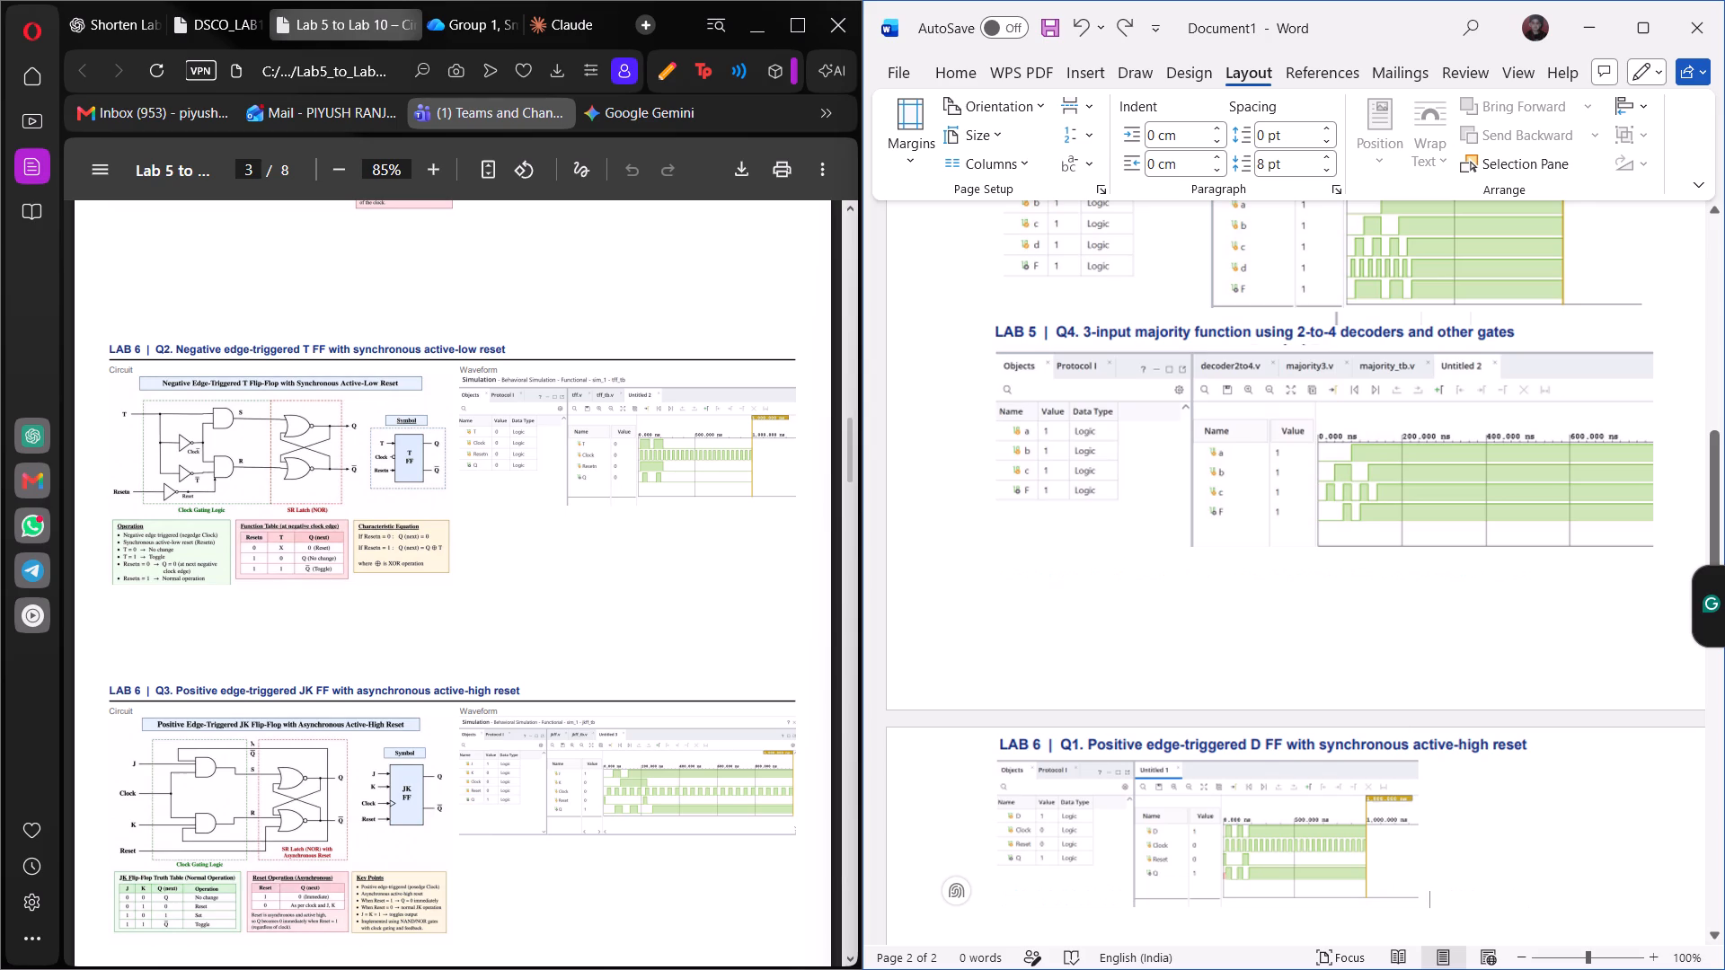
# Add a new line below the LAB 6 Q1 waveform in Word and paste the copied LAB 6 Q3 JK FF heading there.
pyautogui.press('Return')
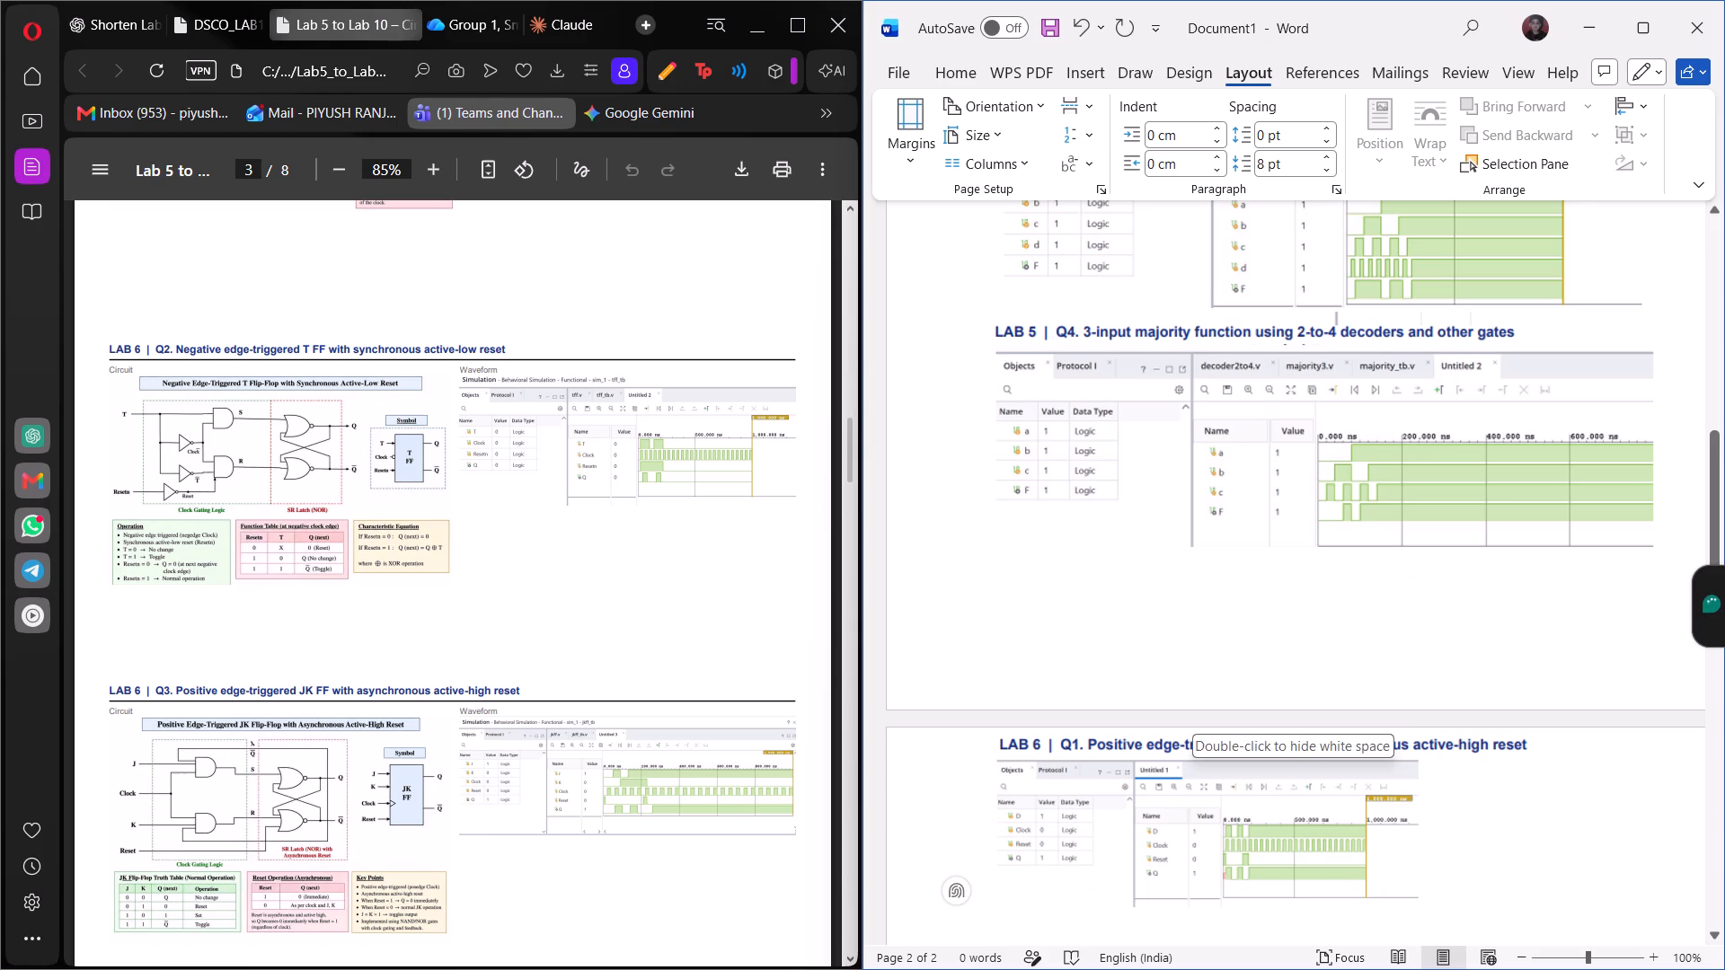
pyautogui.hotkey('ctrl', 'v')
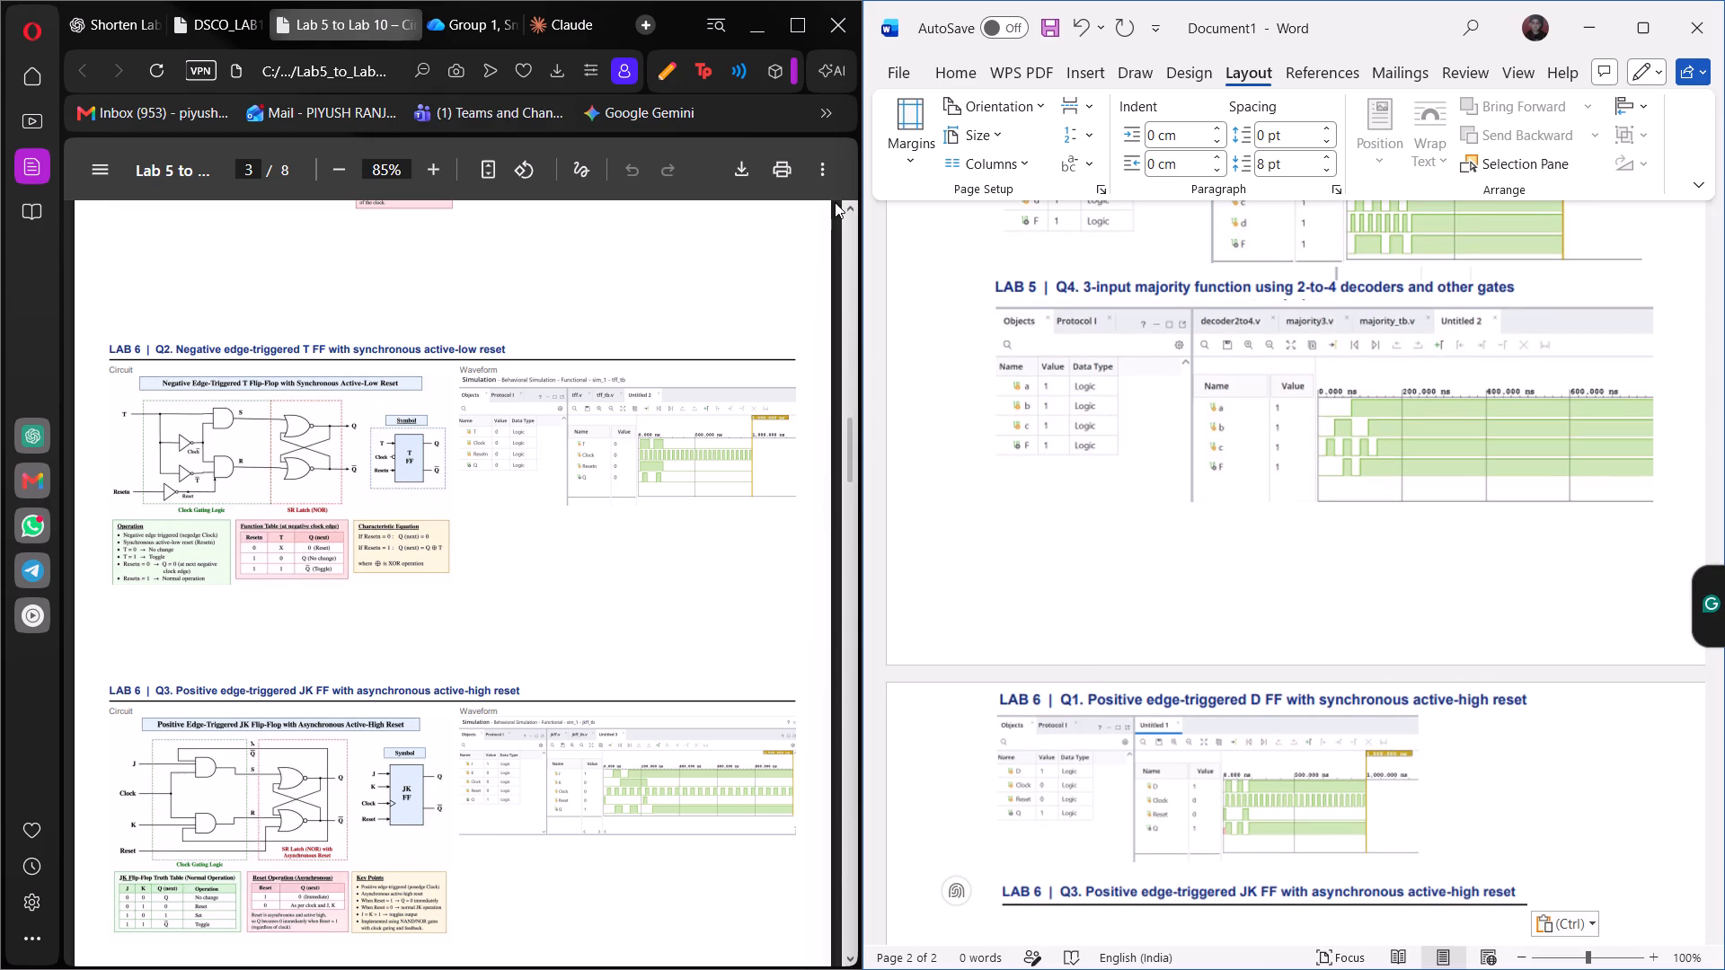
# Snap the LAB 6 Q2 T FF waveform image from the PDF and paste it below the Q3 JK FF heading in Word.
pyautogui.click(451, 75)
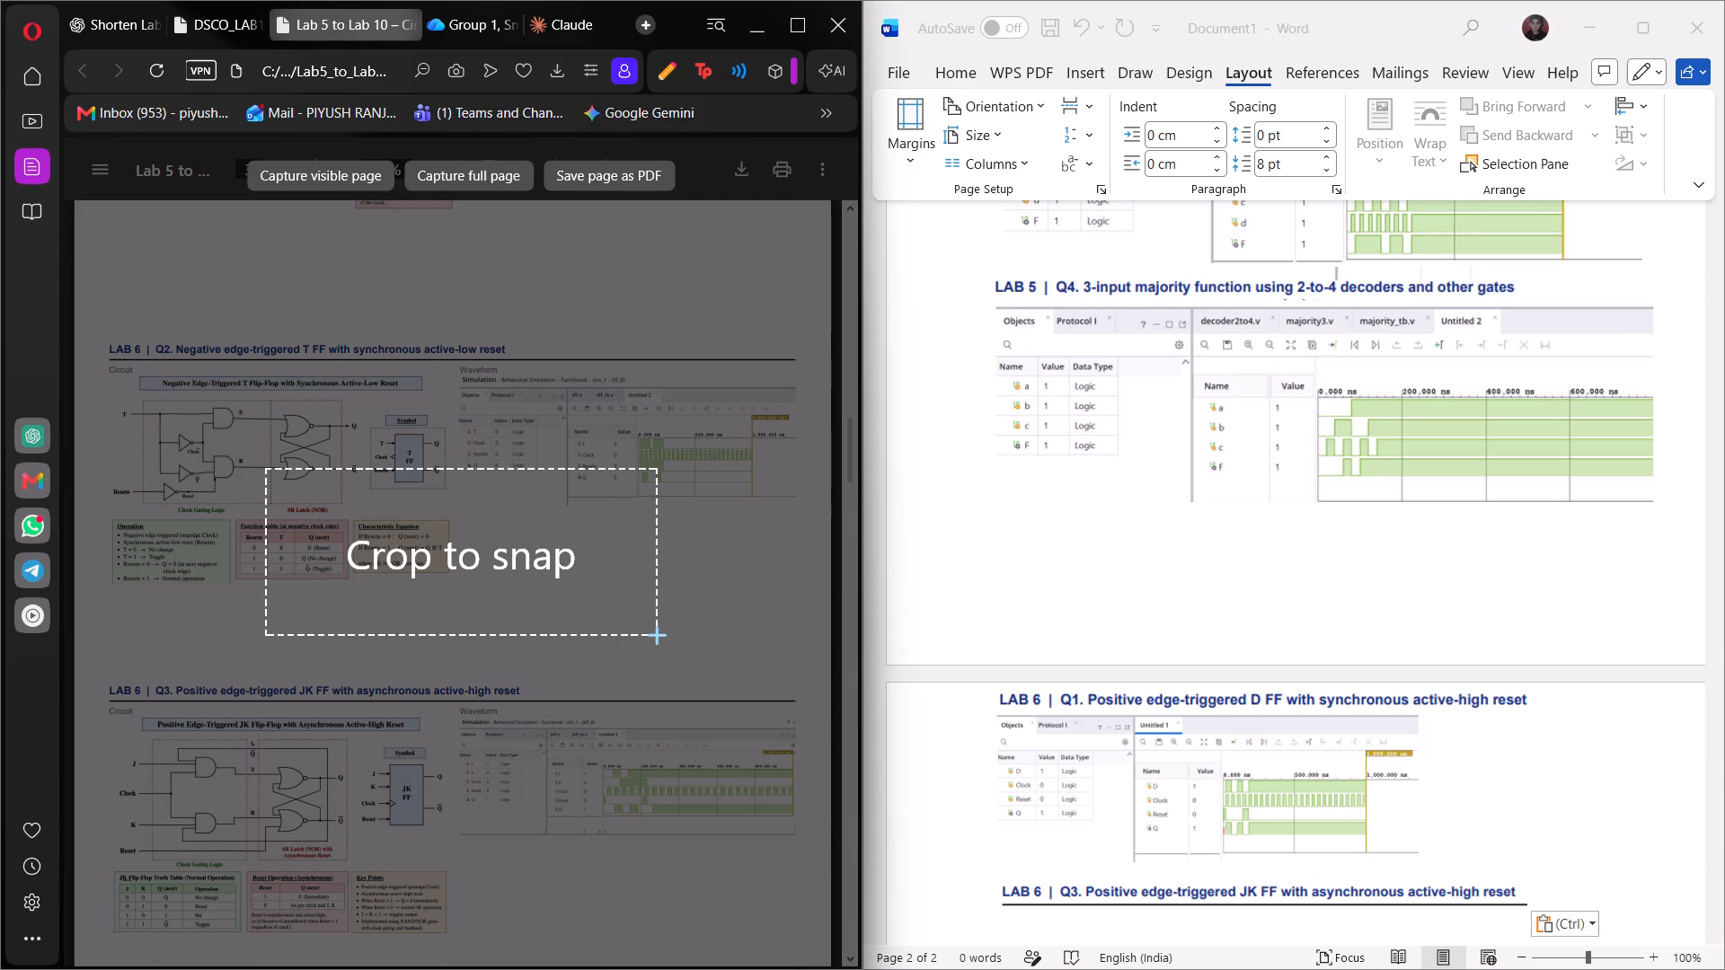
pyautogui.moveTo(460, 384); pyautogui.dragTo(788, 514)
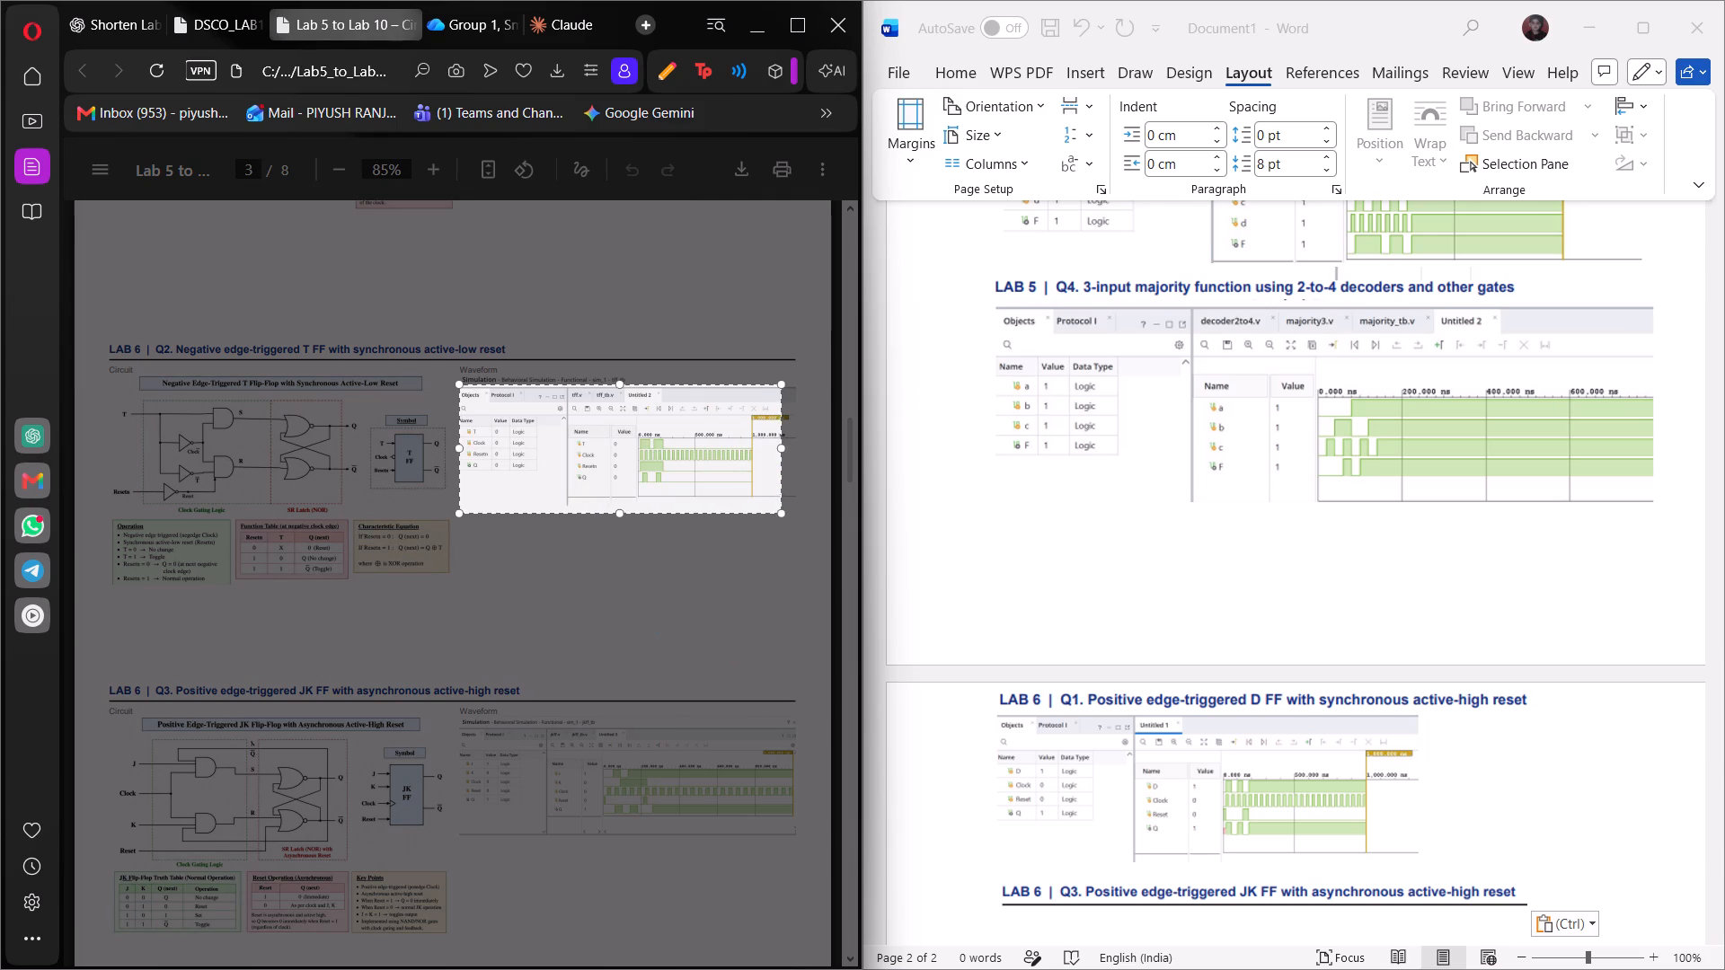
pyautogui.moveTo(788, 514); pyautogui.dragTo(818, 504)
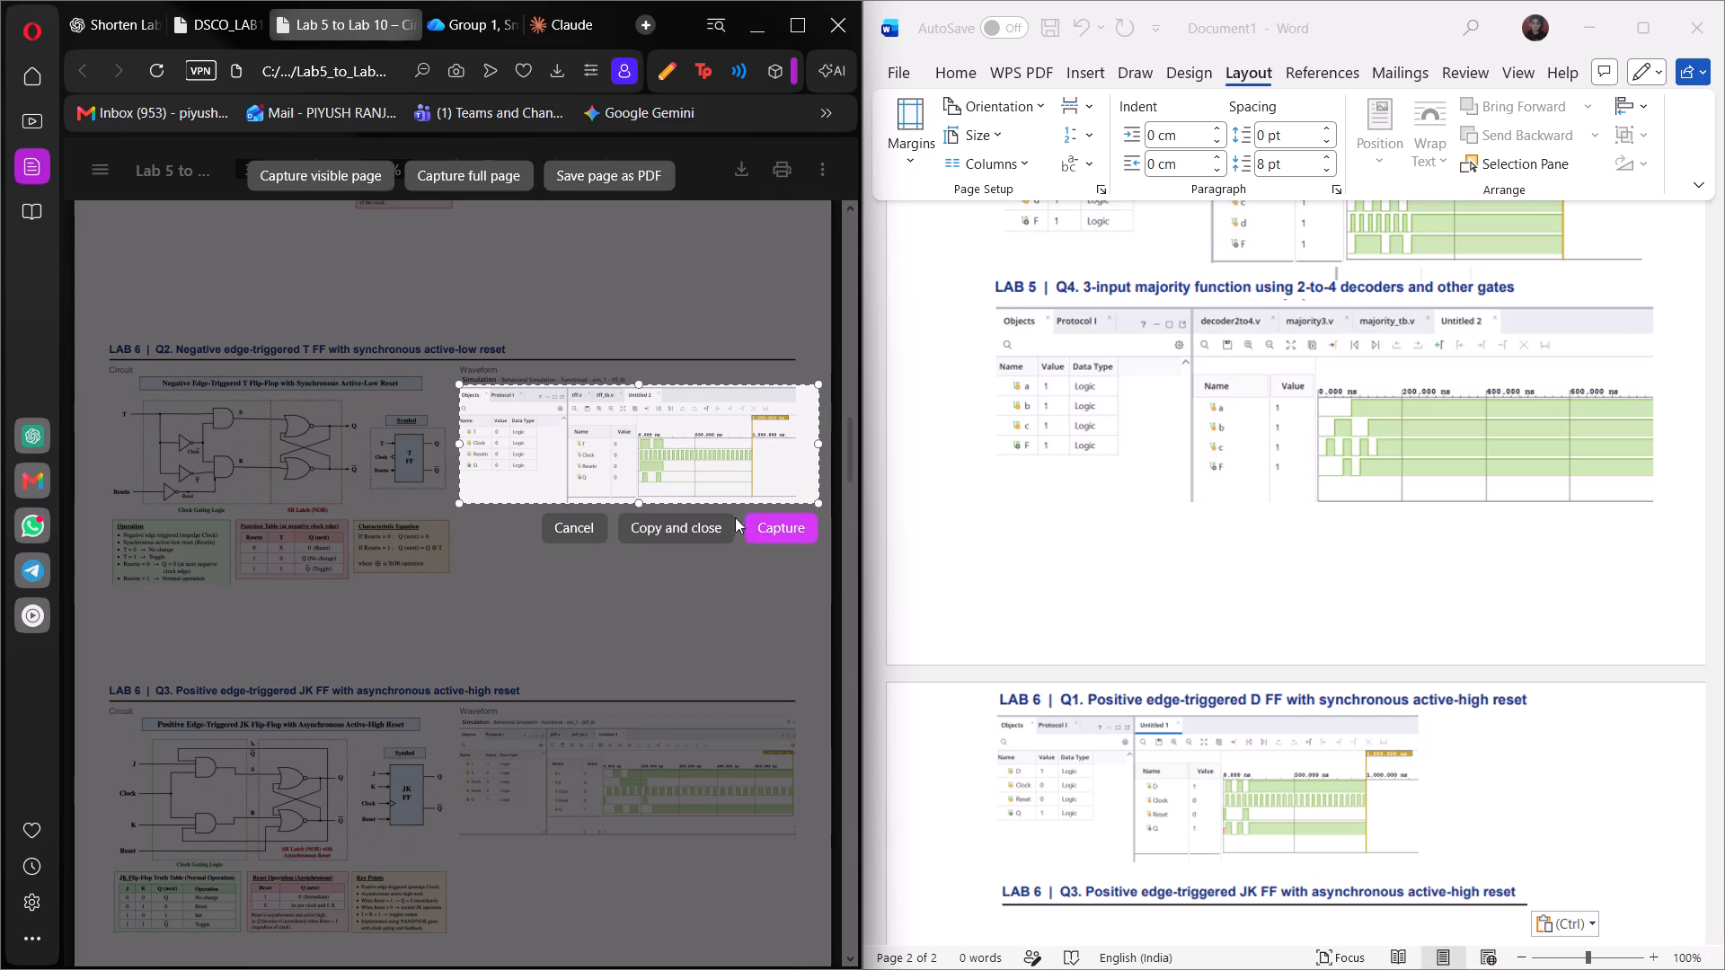
pyautogui.click(457, 445)
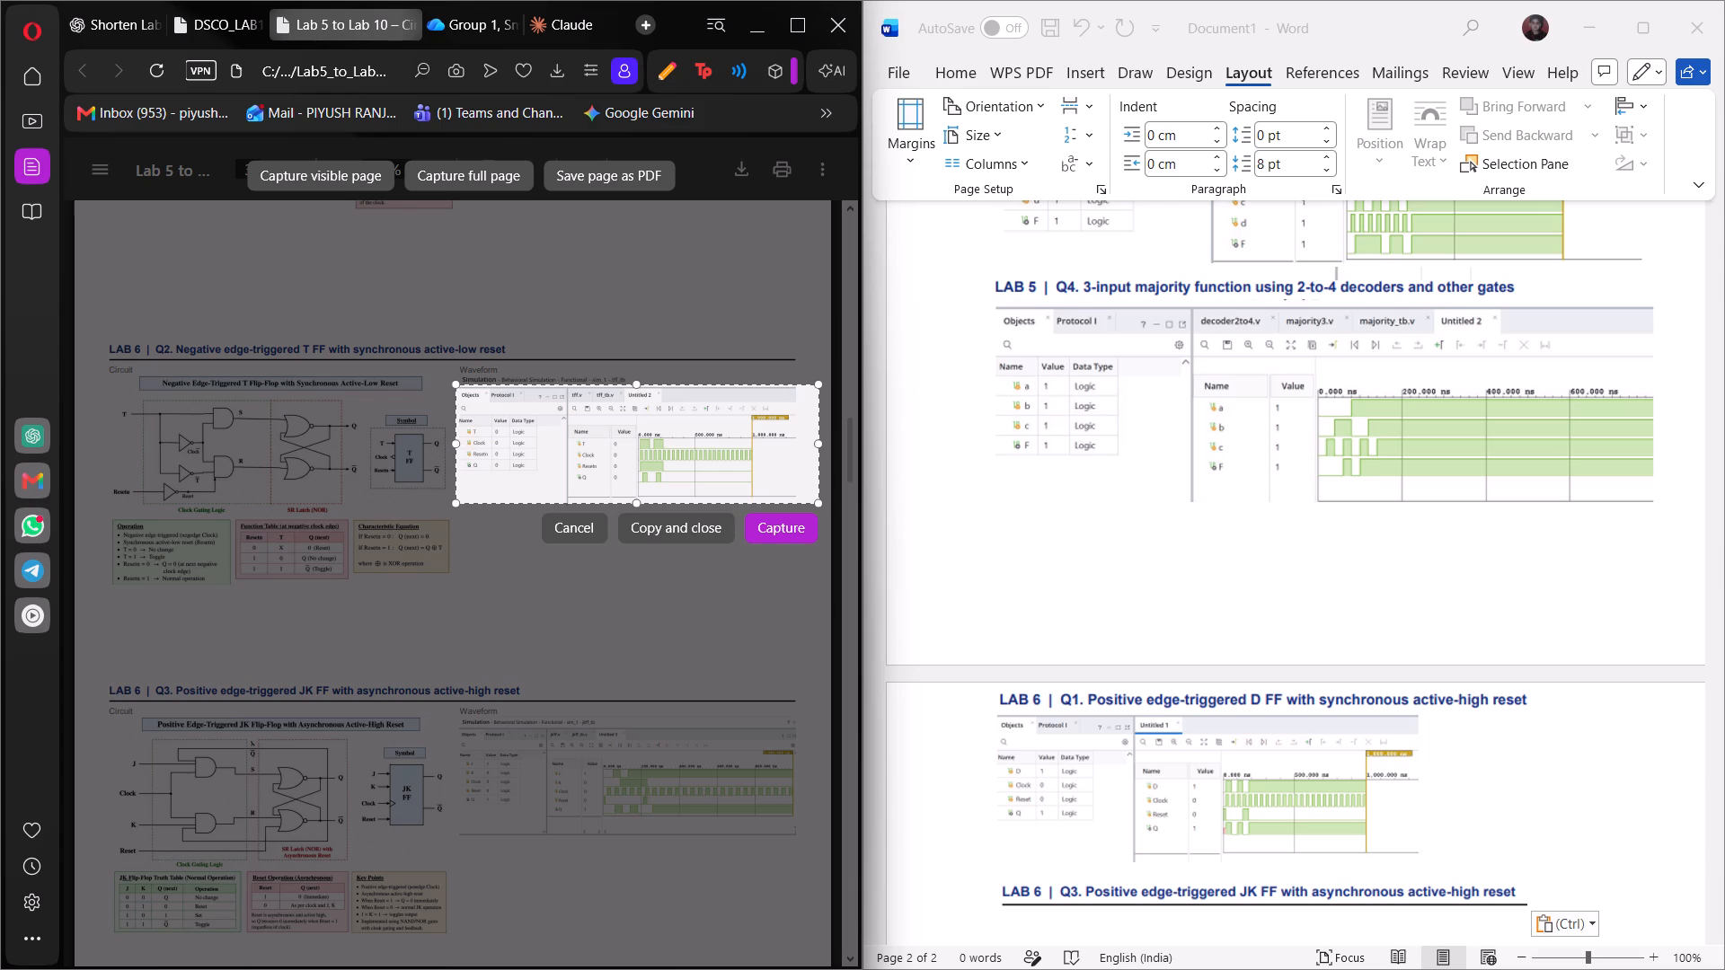
pyautogui.click(665, 533)
pyautogui.click(1597, 877)
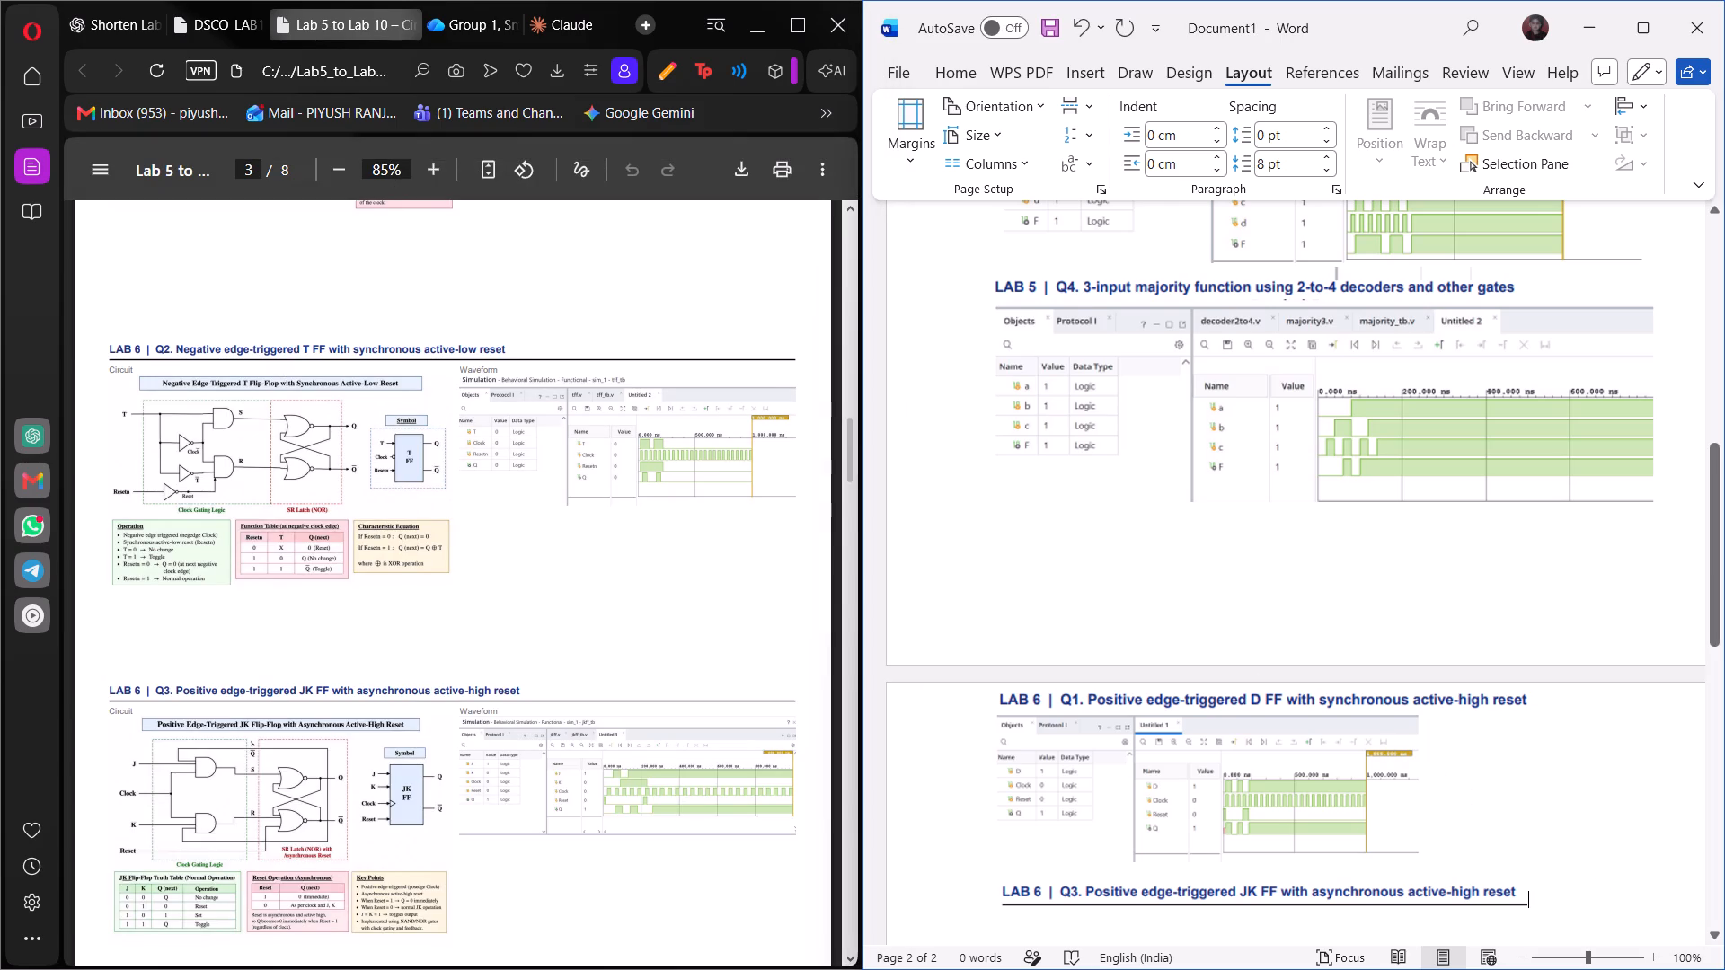
pyautogui.hotkey('ctrl', 'v')
# Snap the LAB 6 Q3 positive edge-triggered JK FF heading from the PDF and paste it below the T FF waveform in Word.
pyautogui.scroll(-1, 51, 479)
pyautogui.scroll(-2, 261, 434)
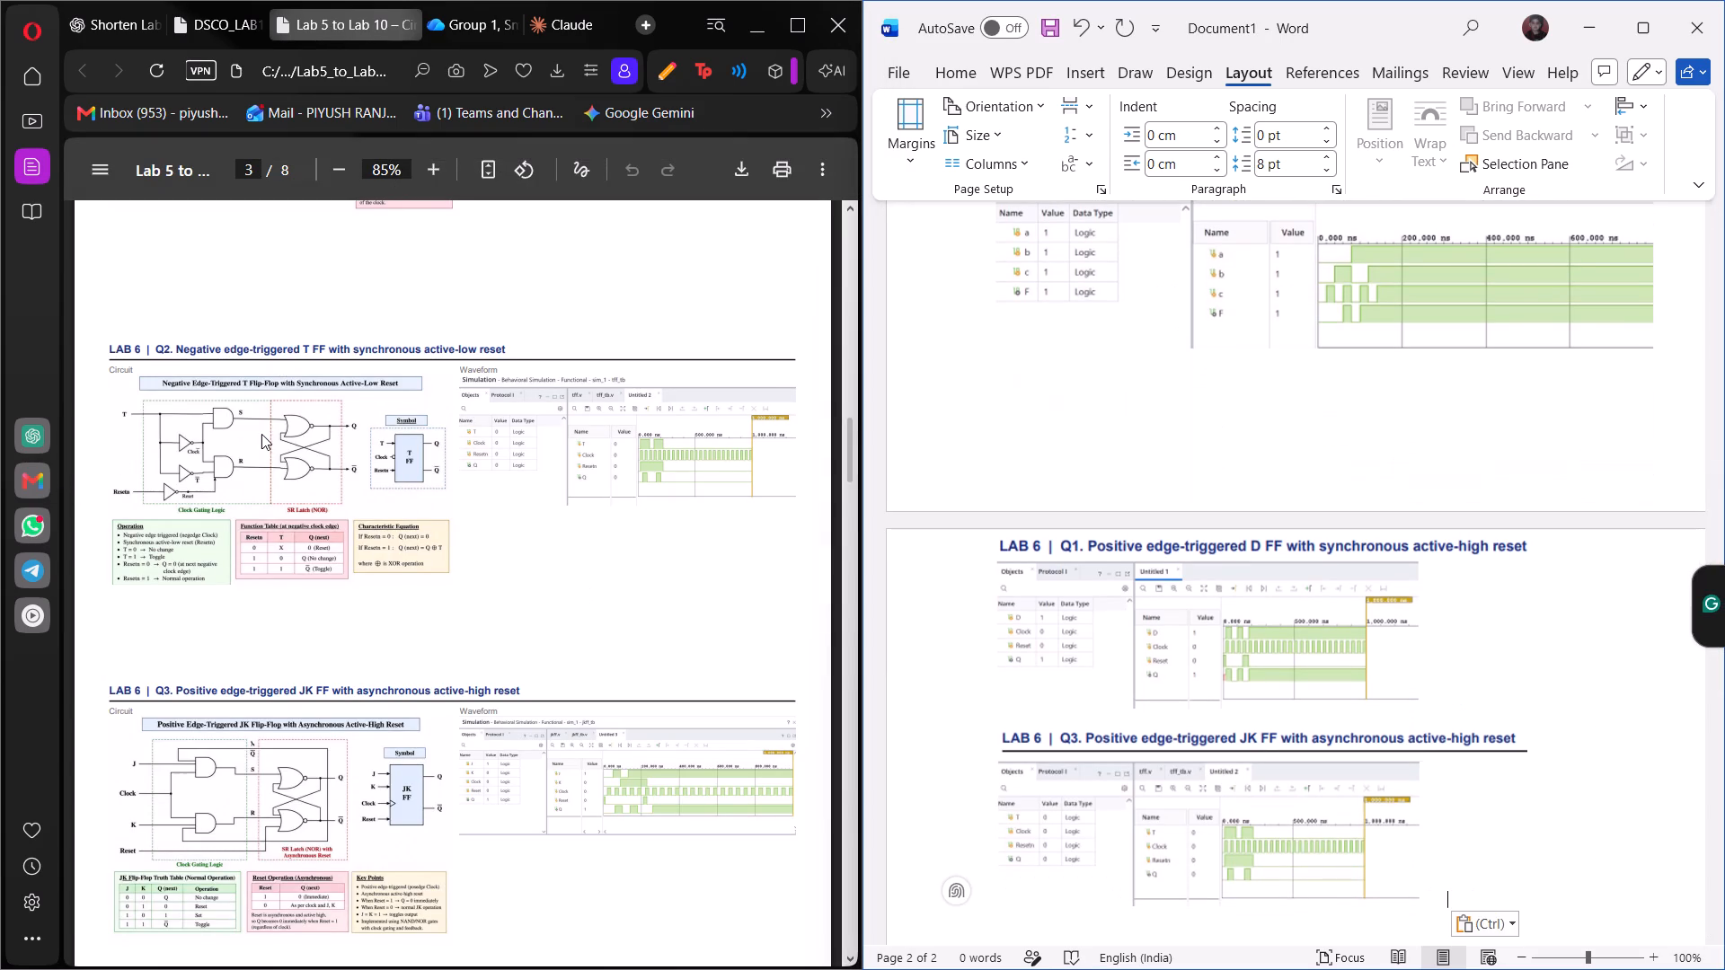
pyautogui.click(455, 66)
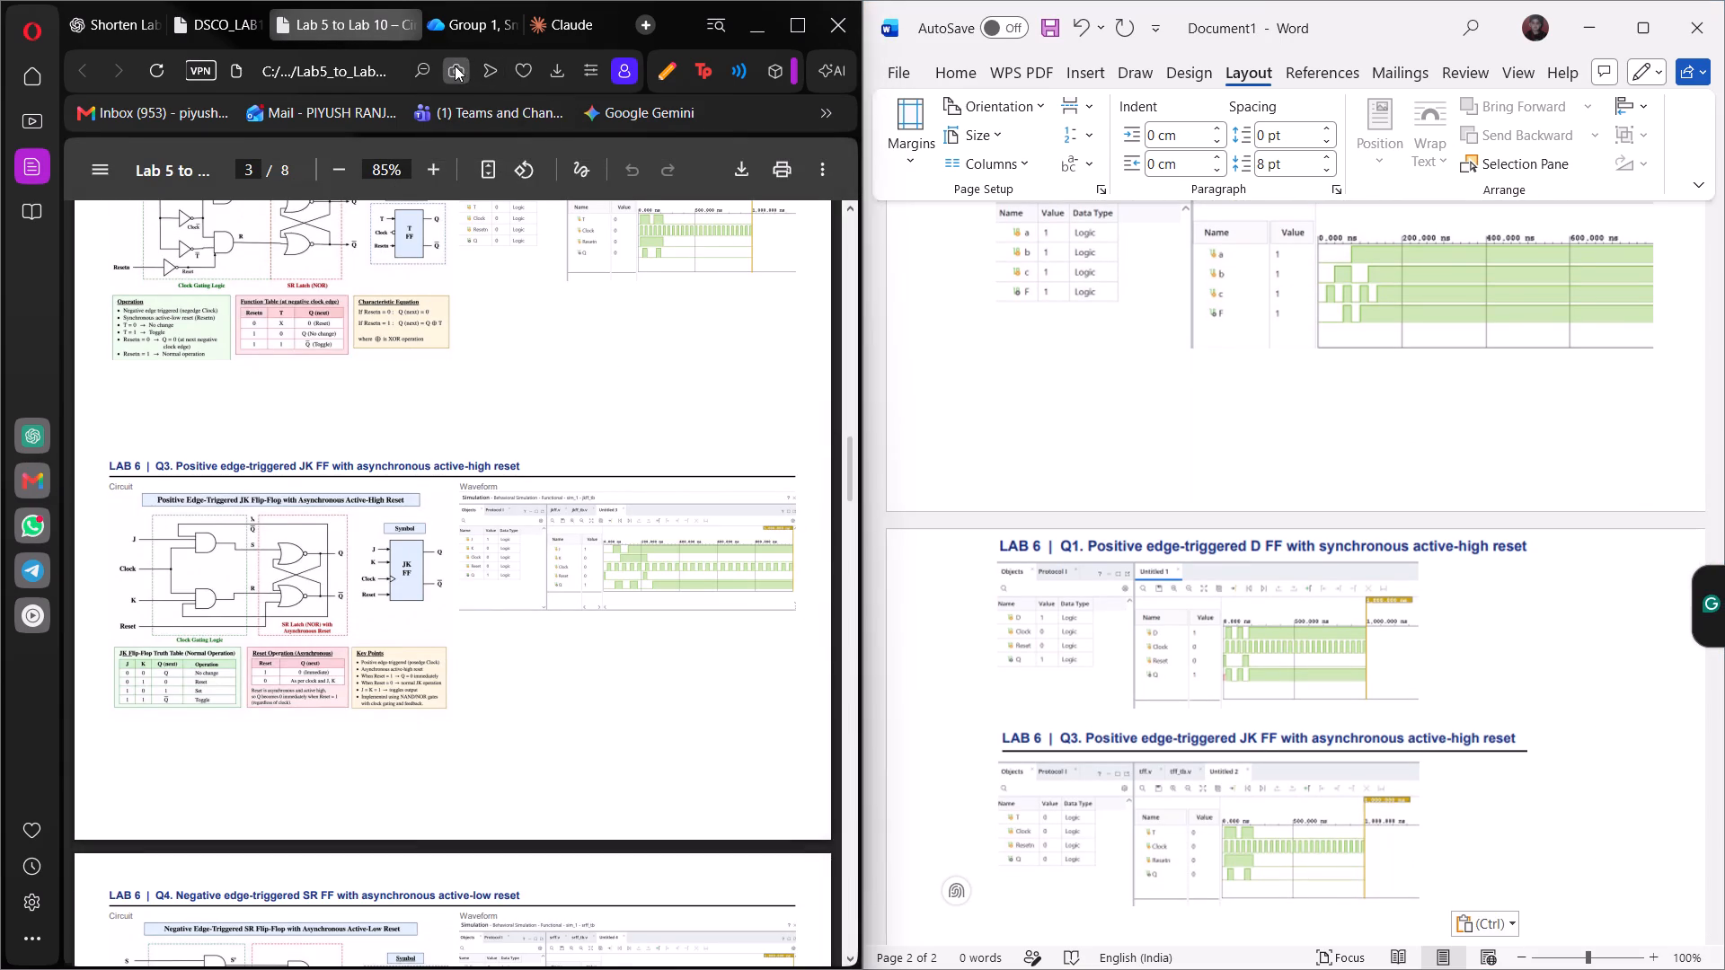
pyautogui.moveTo(101, 455); pyautogui.dragTo(388, 496)
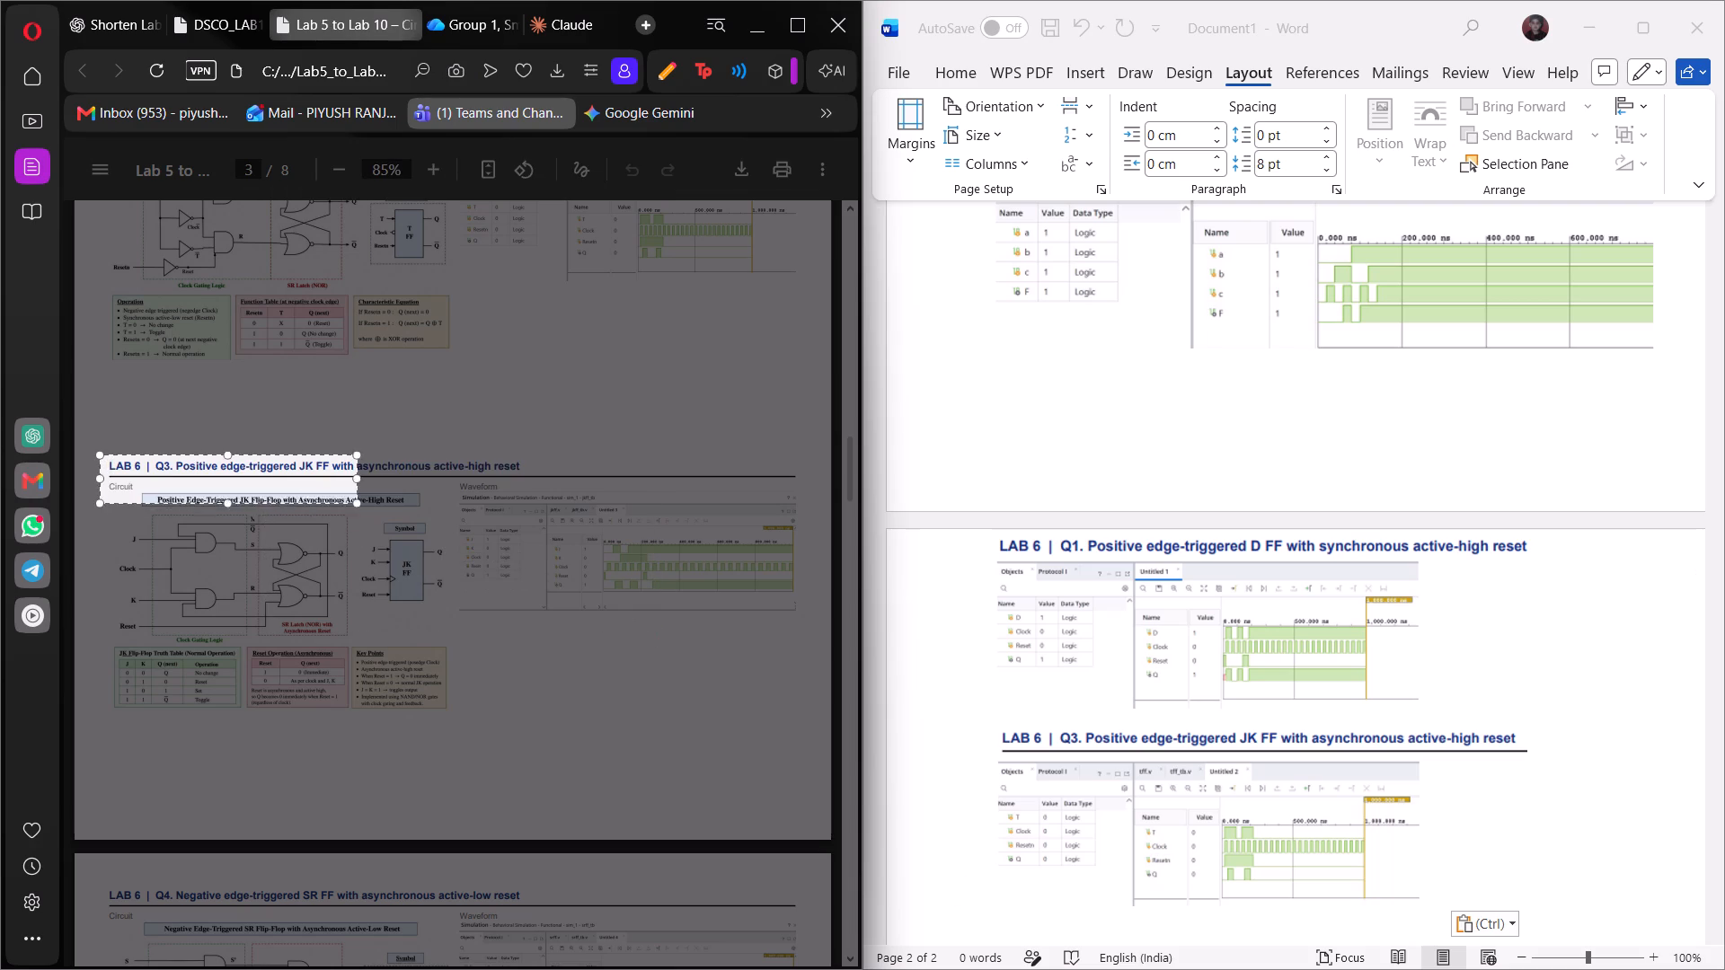
pyautogui.moveTo(388, 496); pyautogui.dragTo(536, 463)
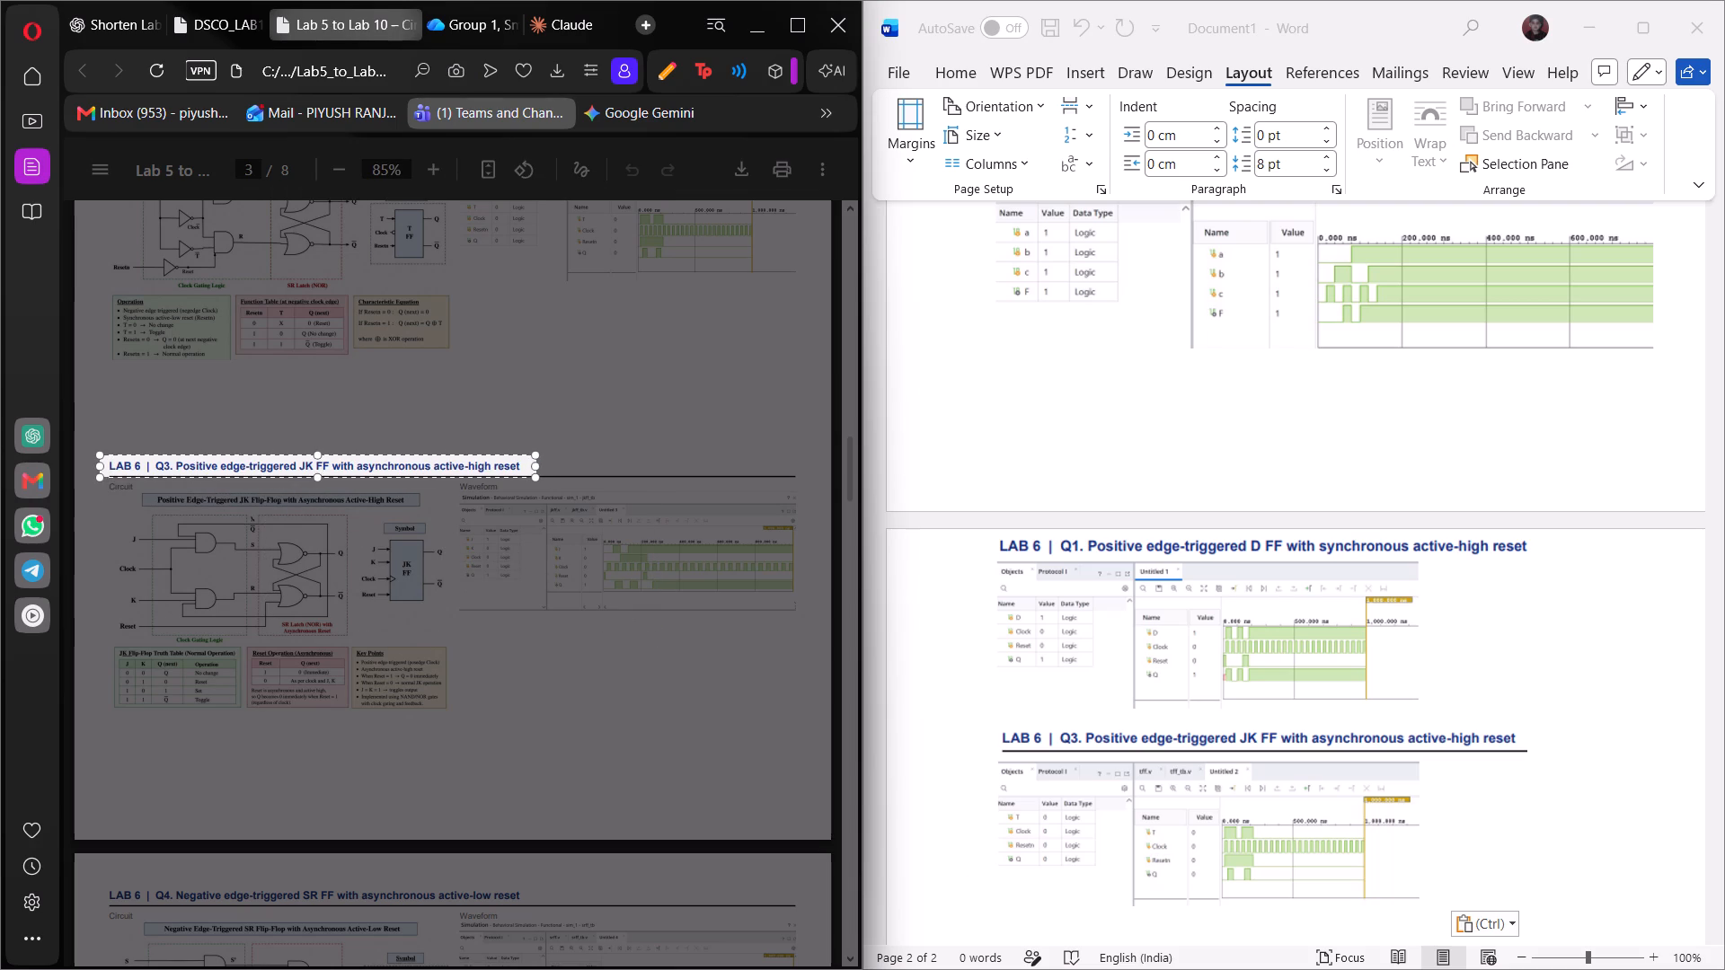
pyautogui.moveTo(536, 463); pyautogui.dragTo(536, 462)
pyautogui.click(395, 489)
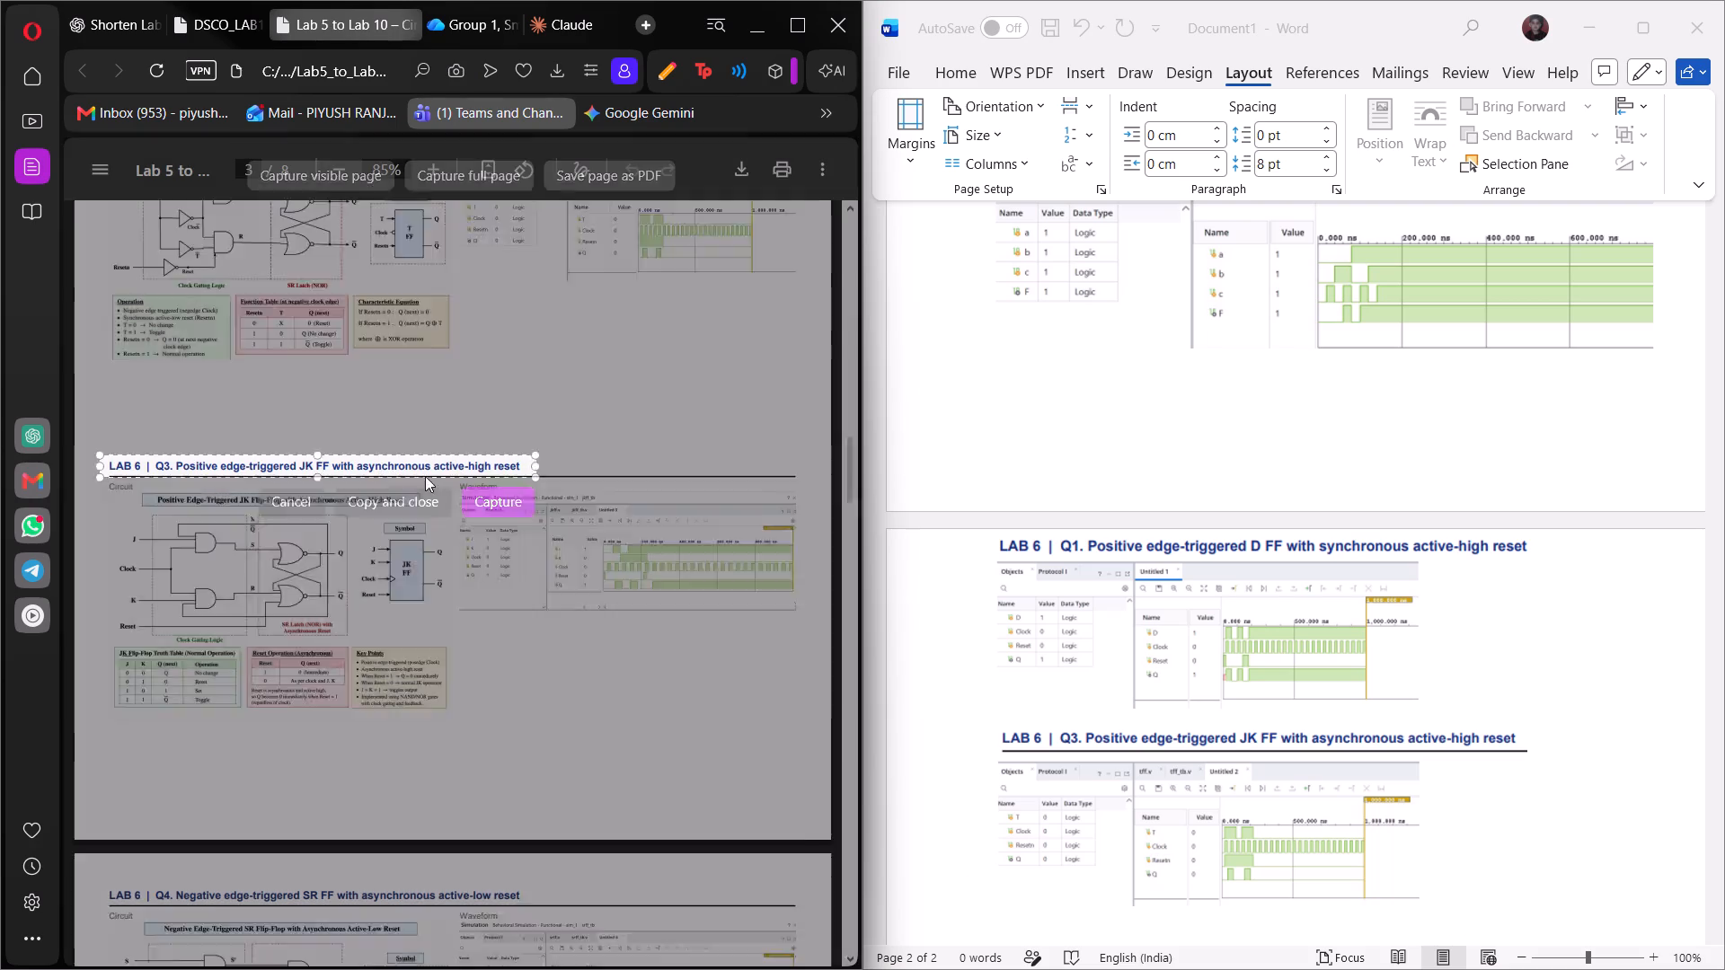
pyautogui.click(1522, 877)
pyautogui.hotkey('ctrl', 'v')
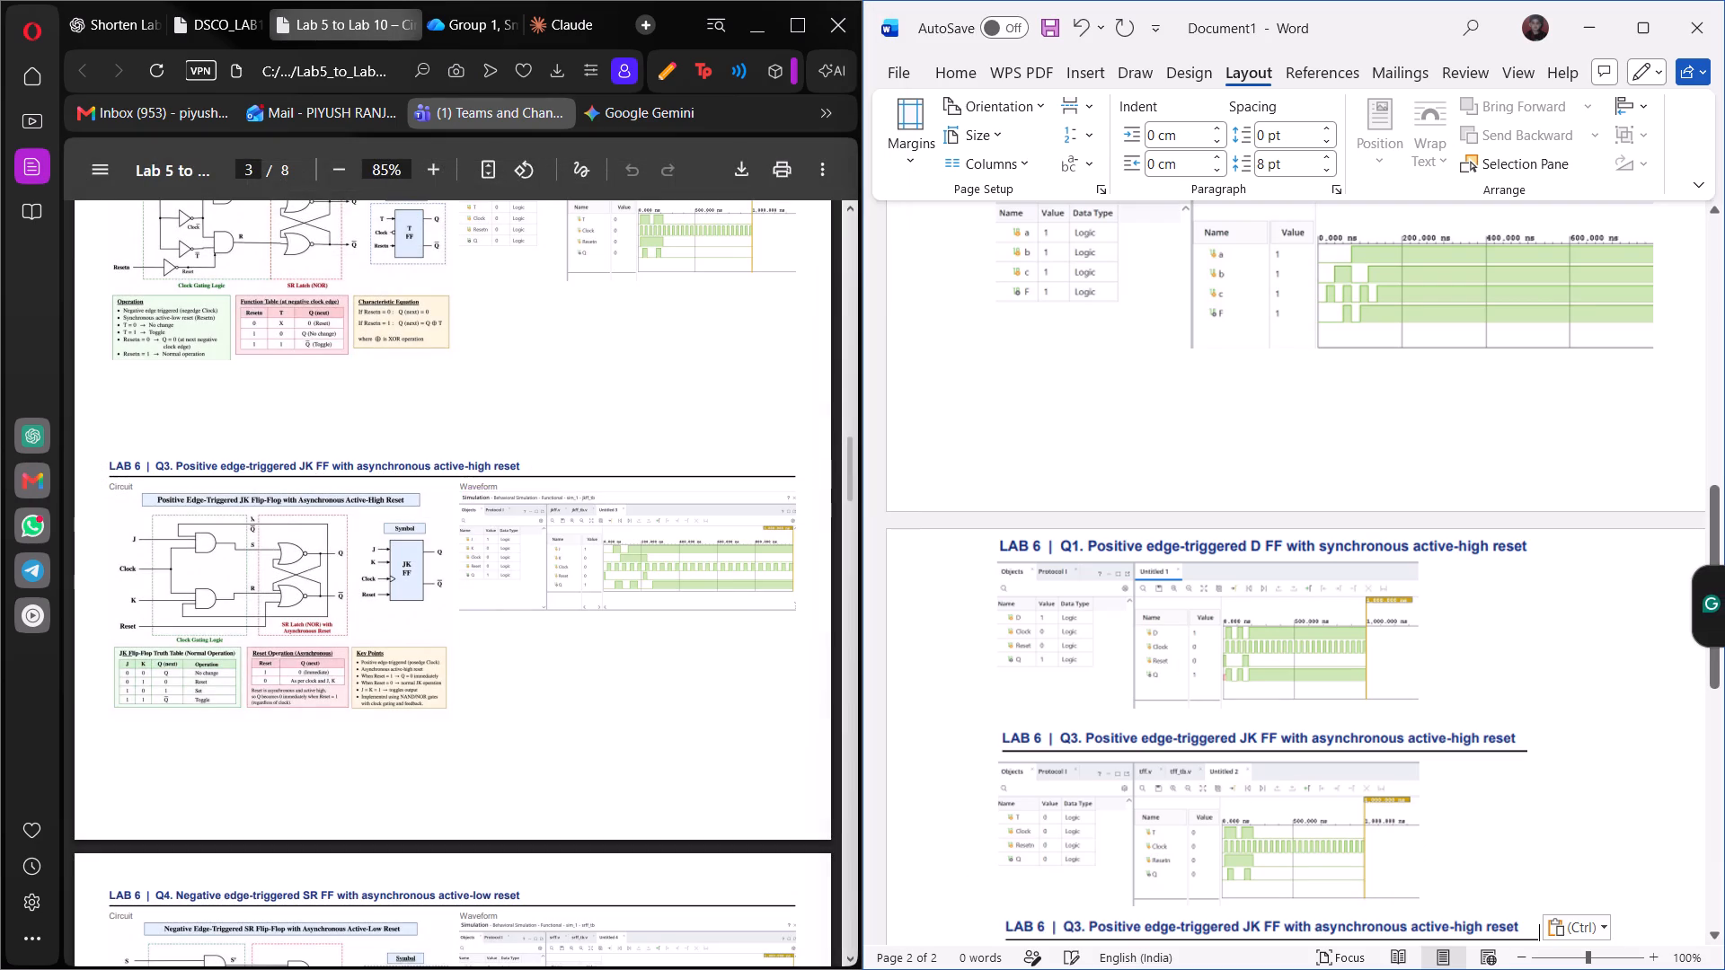
# Snap the LAB 6 Q3 JK FF waveform image, including its Waveform label, from the PDF and paste it below the last heading in Word.
pyautogui.click(462, 71)
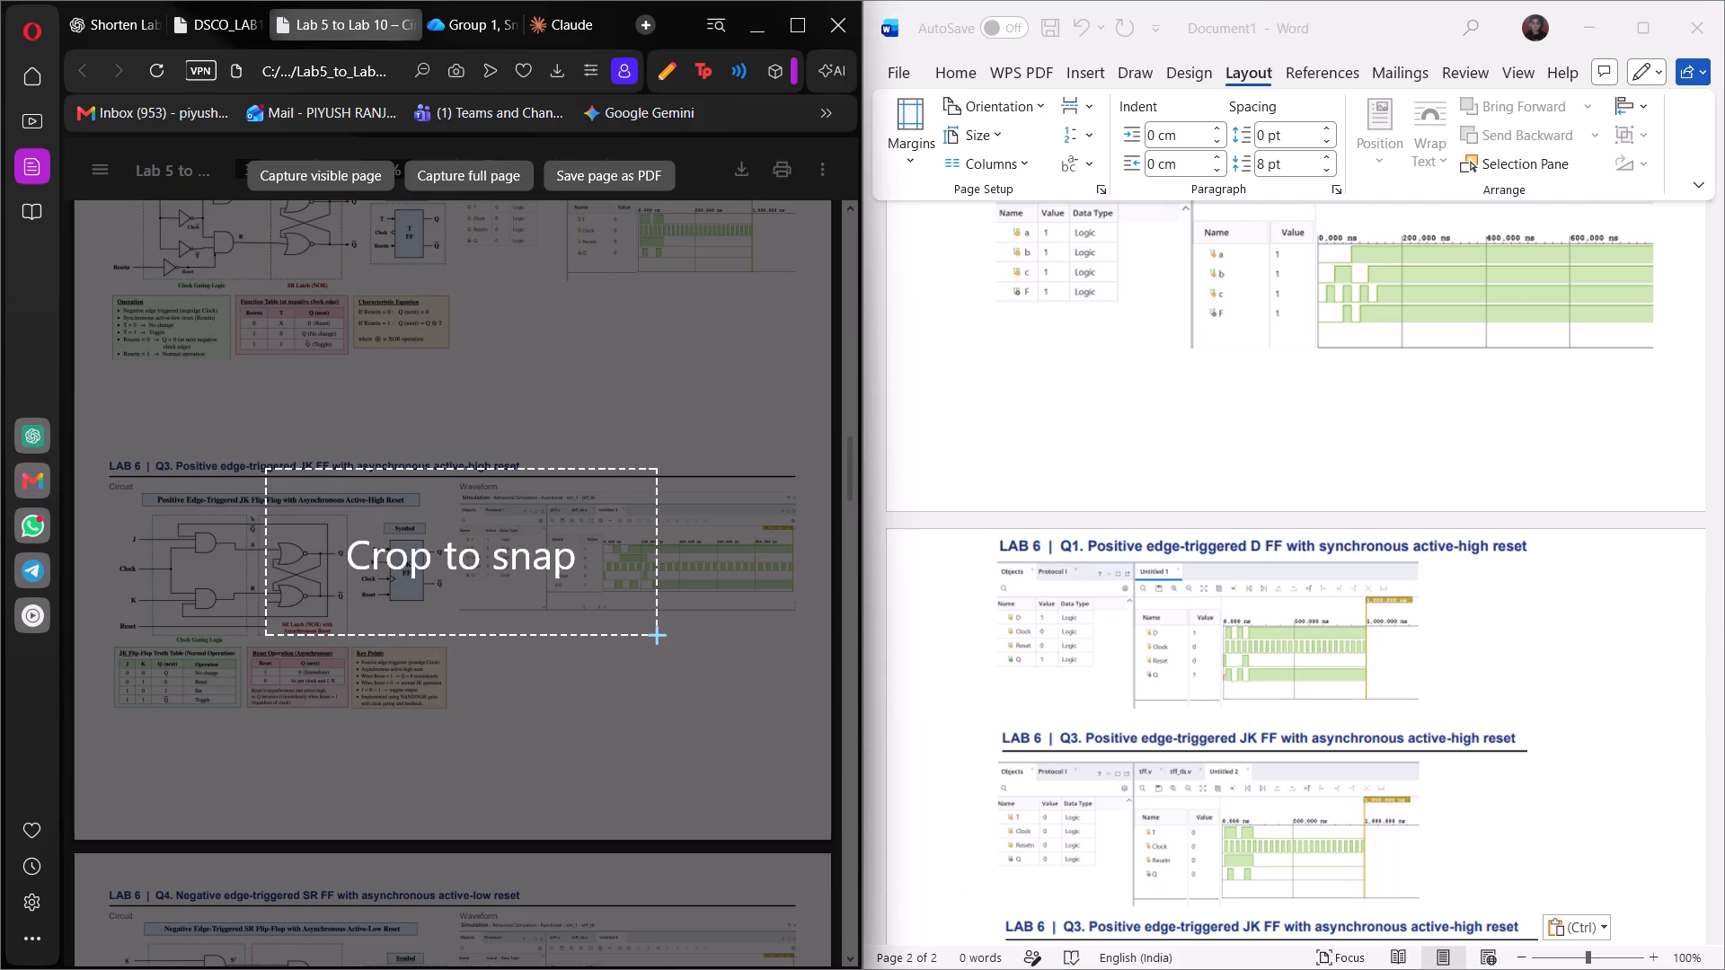
pyautogui.moveTo(455, 487); pyautogui.dragTo(768, 619)
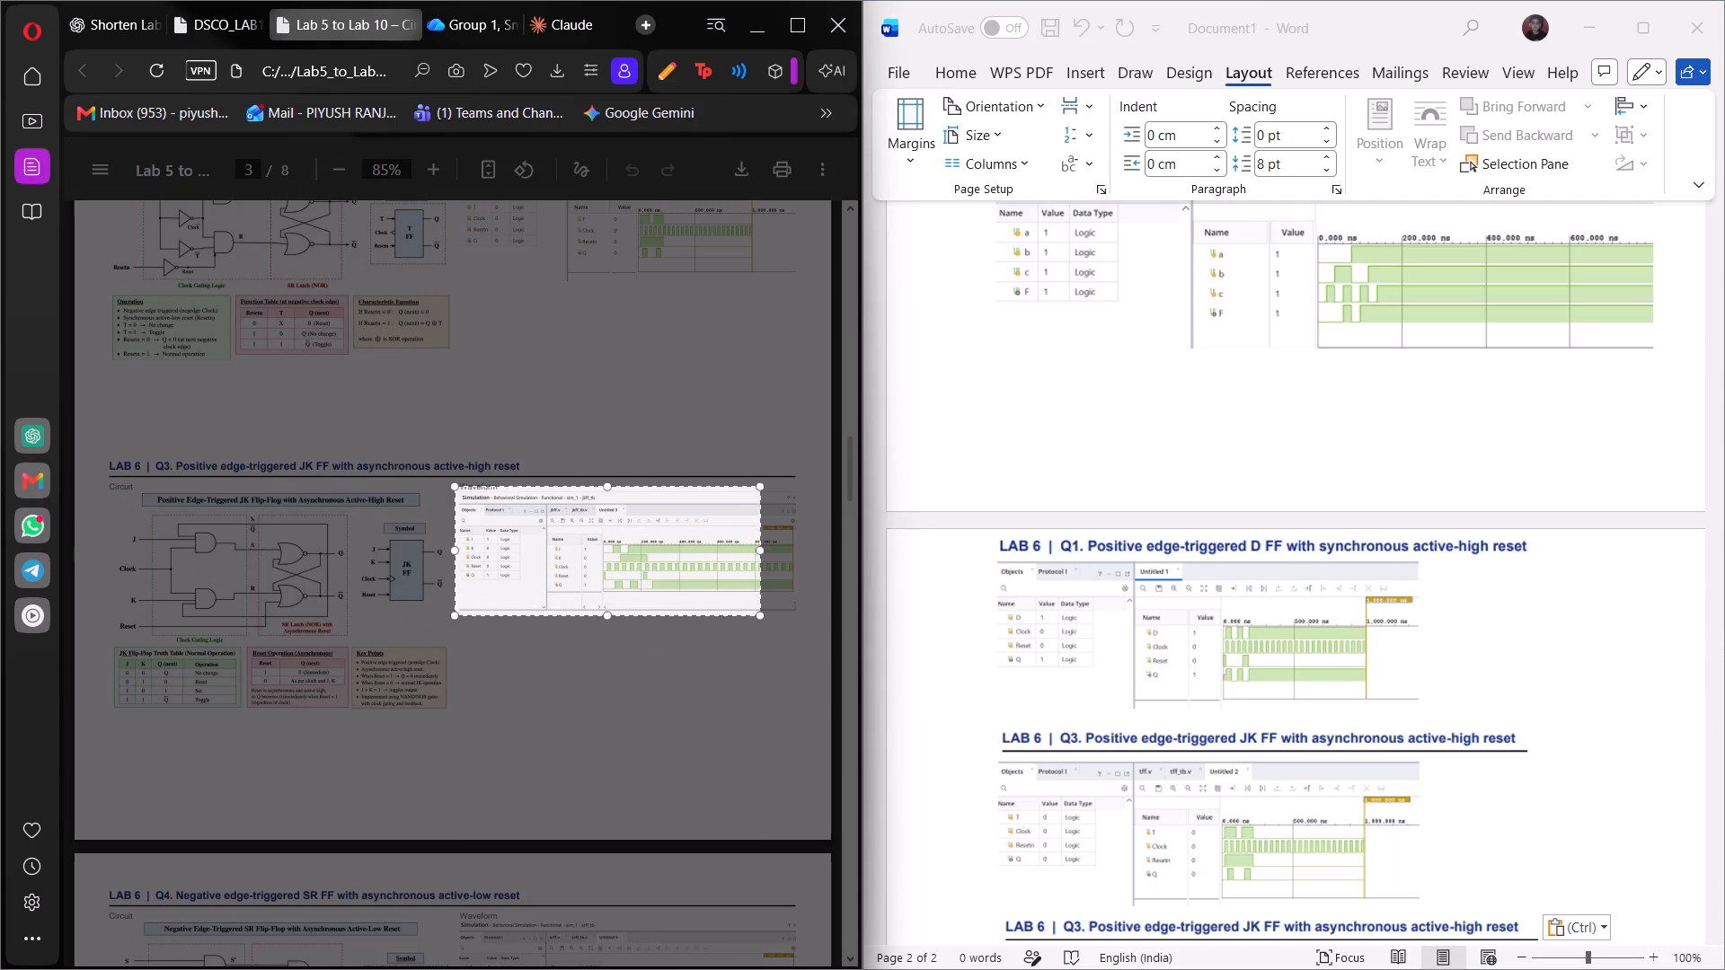
pyautogui.moveTo(768, 619); pyautogui.dragTo(796, 610)
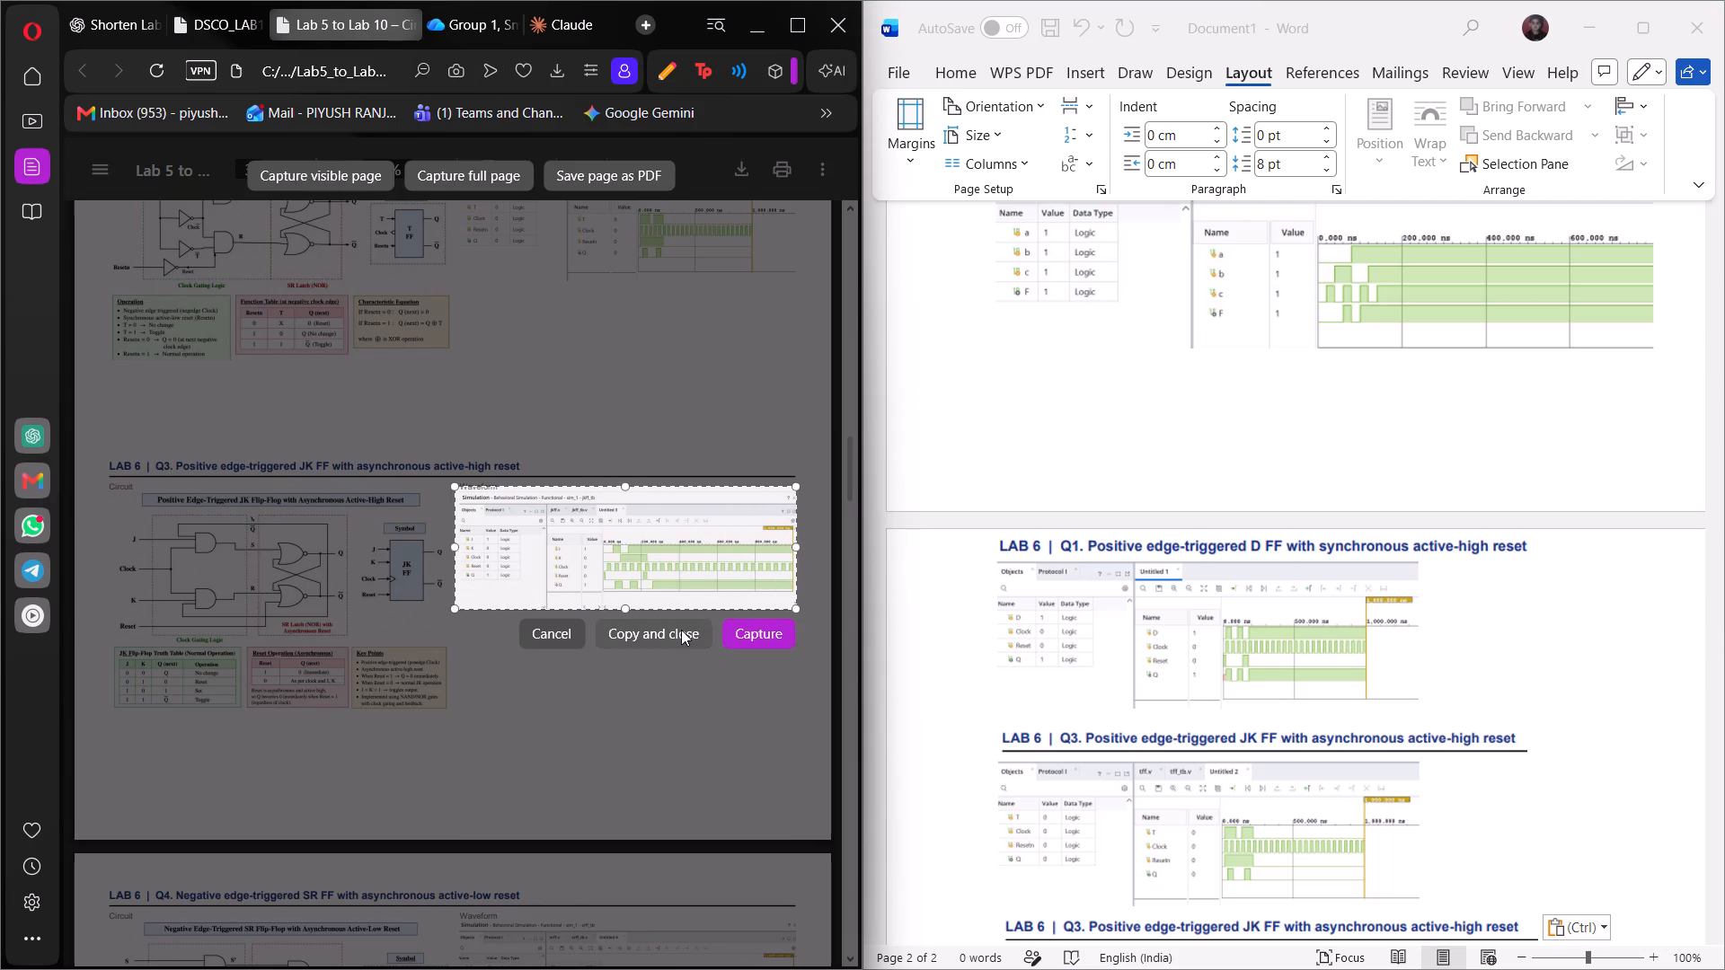
pyautogui.click(681, 630)
pyautogui.scroll(-2, 1436, 673)
pyautogui.click(1651, 828)
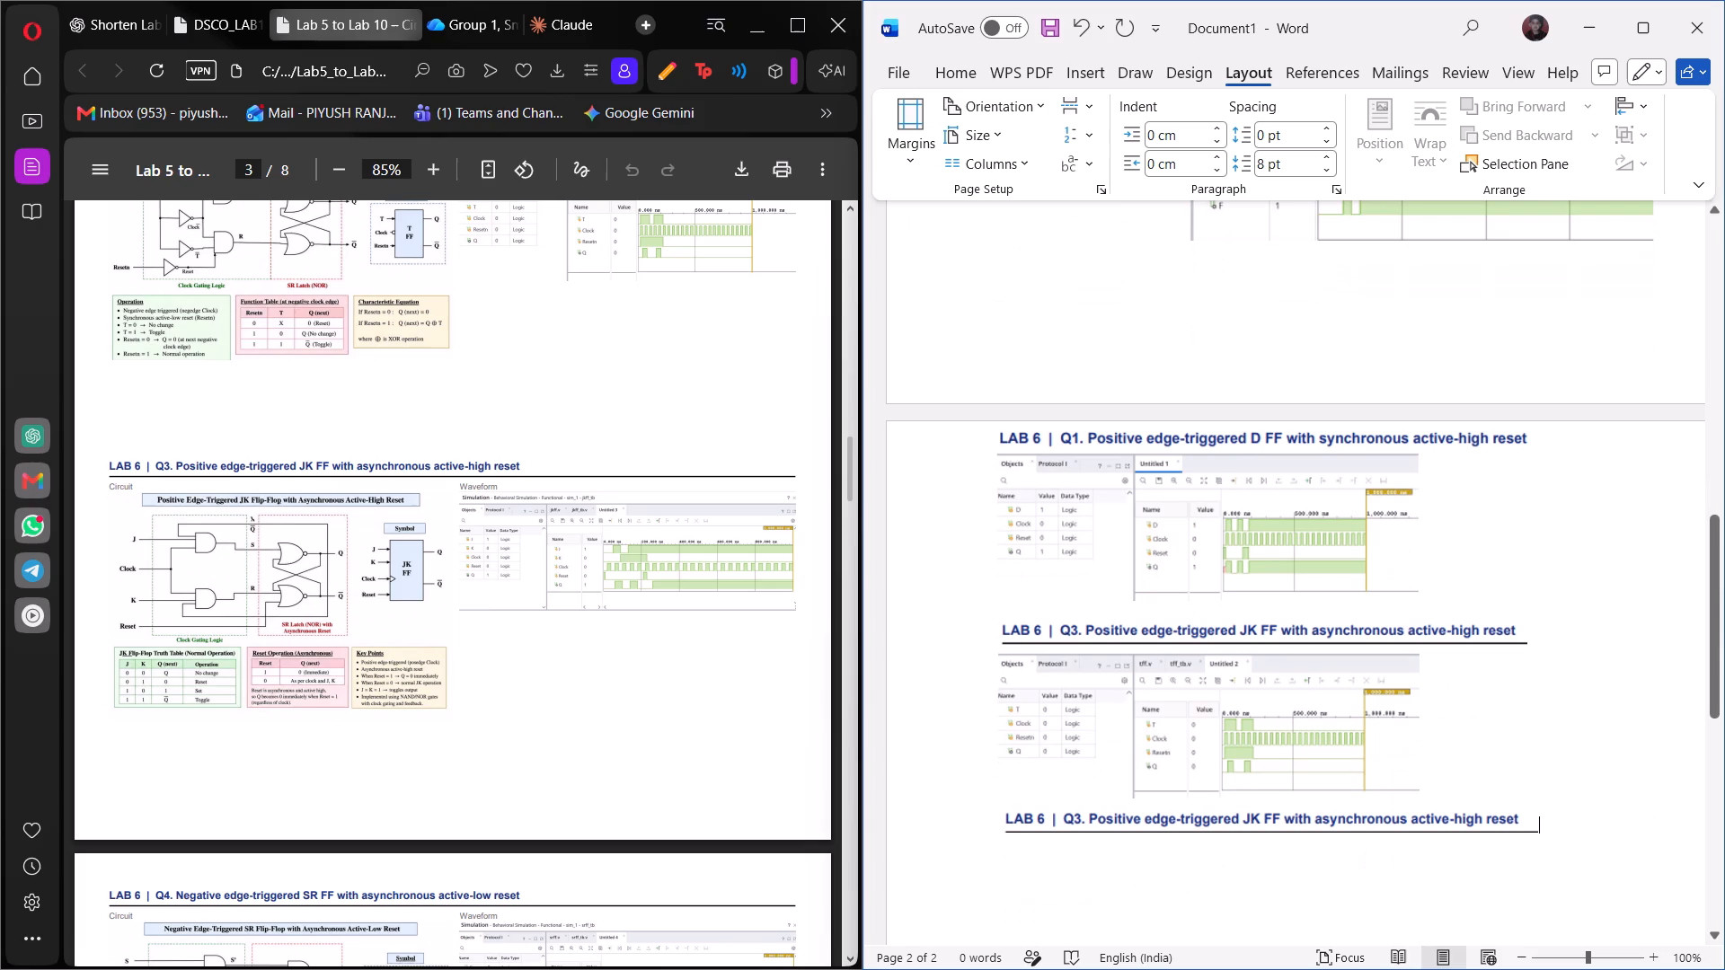
pyautogui.hotkey('ctrl', 'v')
# Snap the LAB 6 Q4 negative edge-triggered SR FF heading from the PDF and paste it below the JK FF waveform in Word.
pyautogui.scroll(-1, 443, 605)
pyautogui.scroll(1, 443, 605)
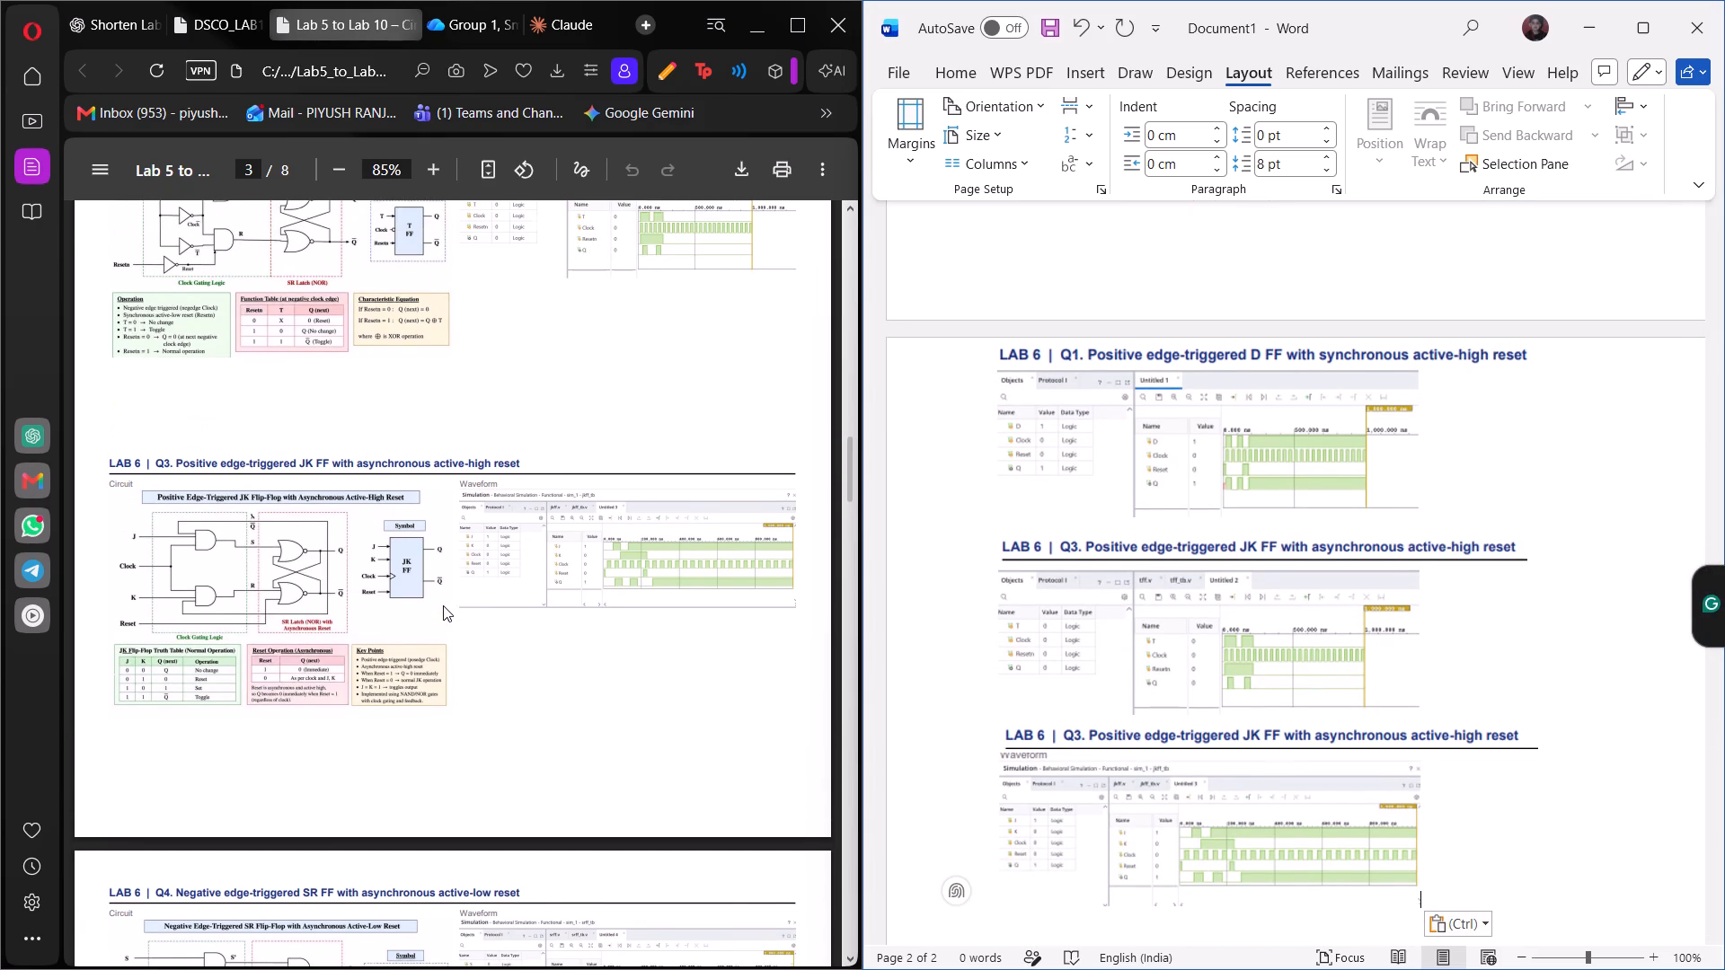
pyautogui.scroll(-1, 444, 604)
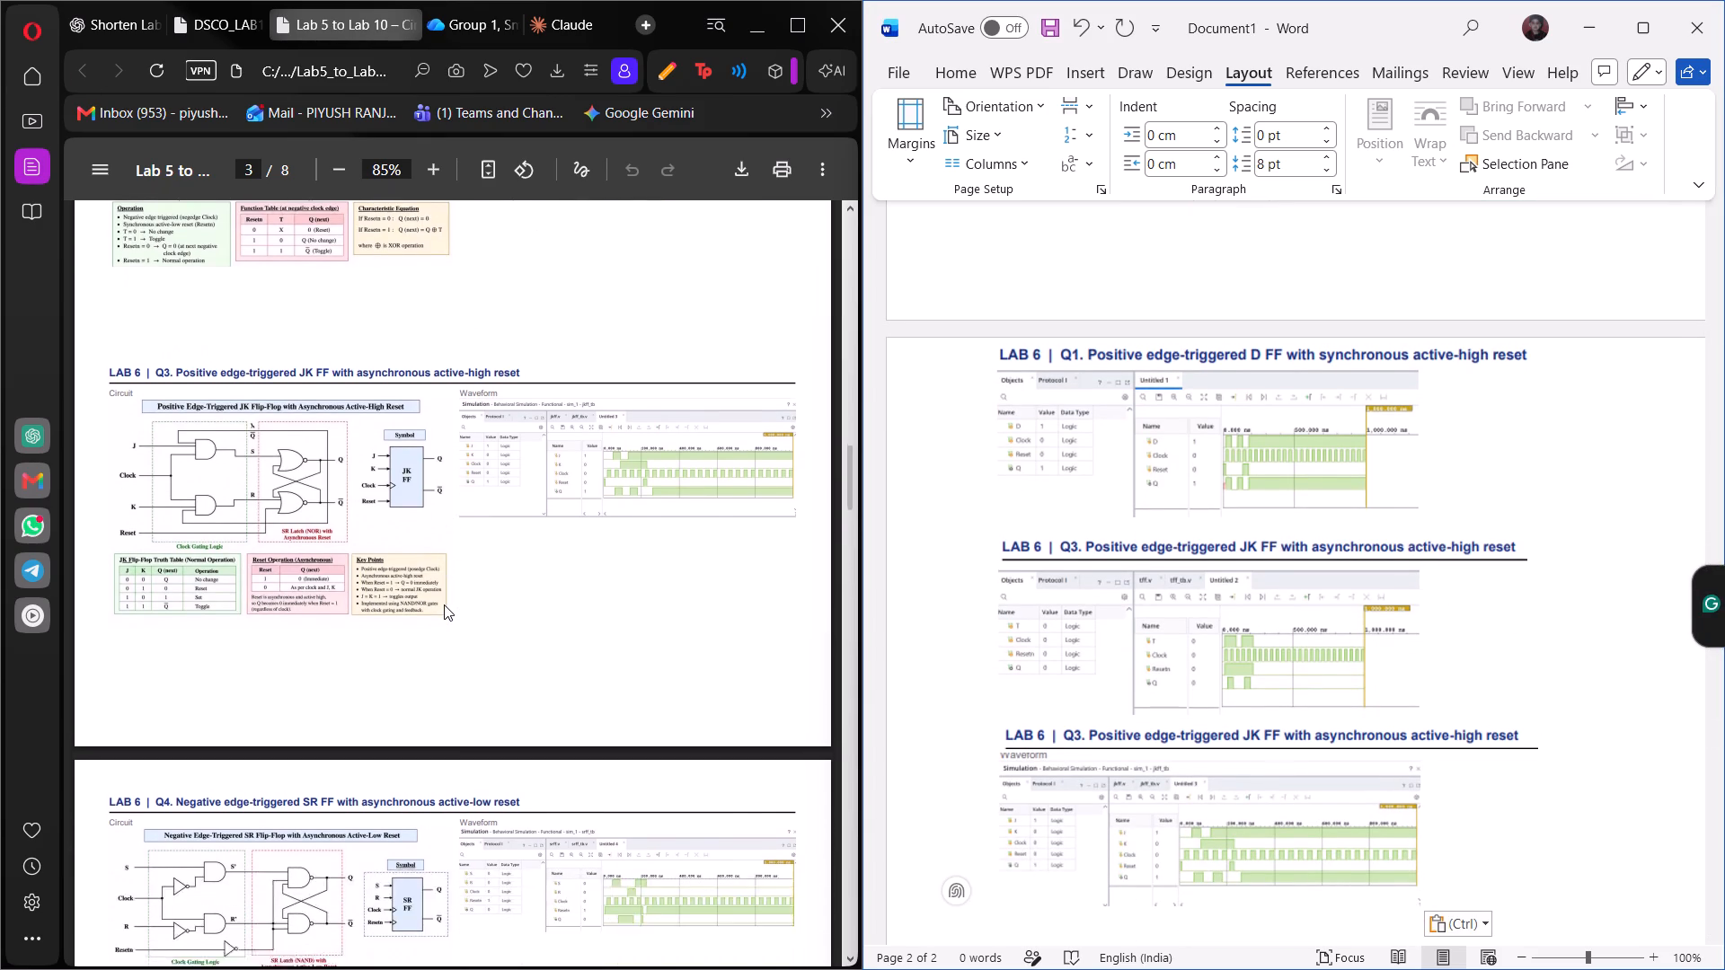
pyautogui.scroll(-1, 444, 604)
pyautogui.click(447, 67)
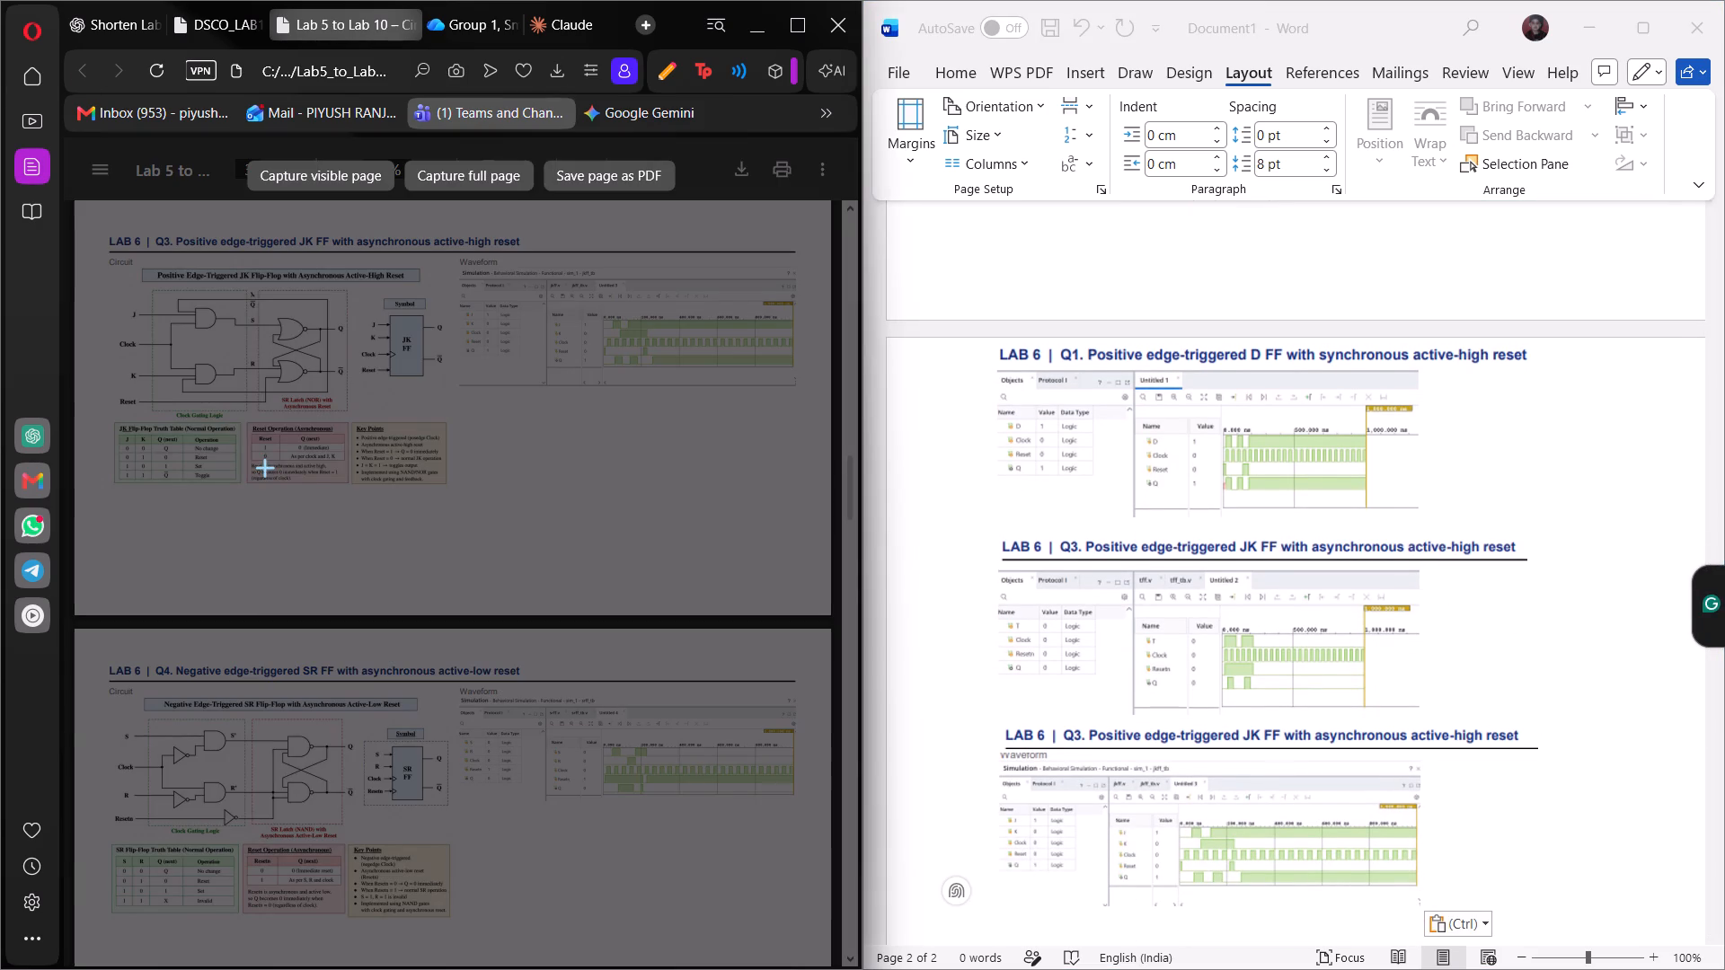
pyautogui.moveTo(106, 659); pyautogui.dragTo(543, 701)
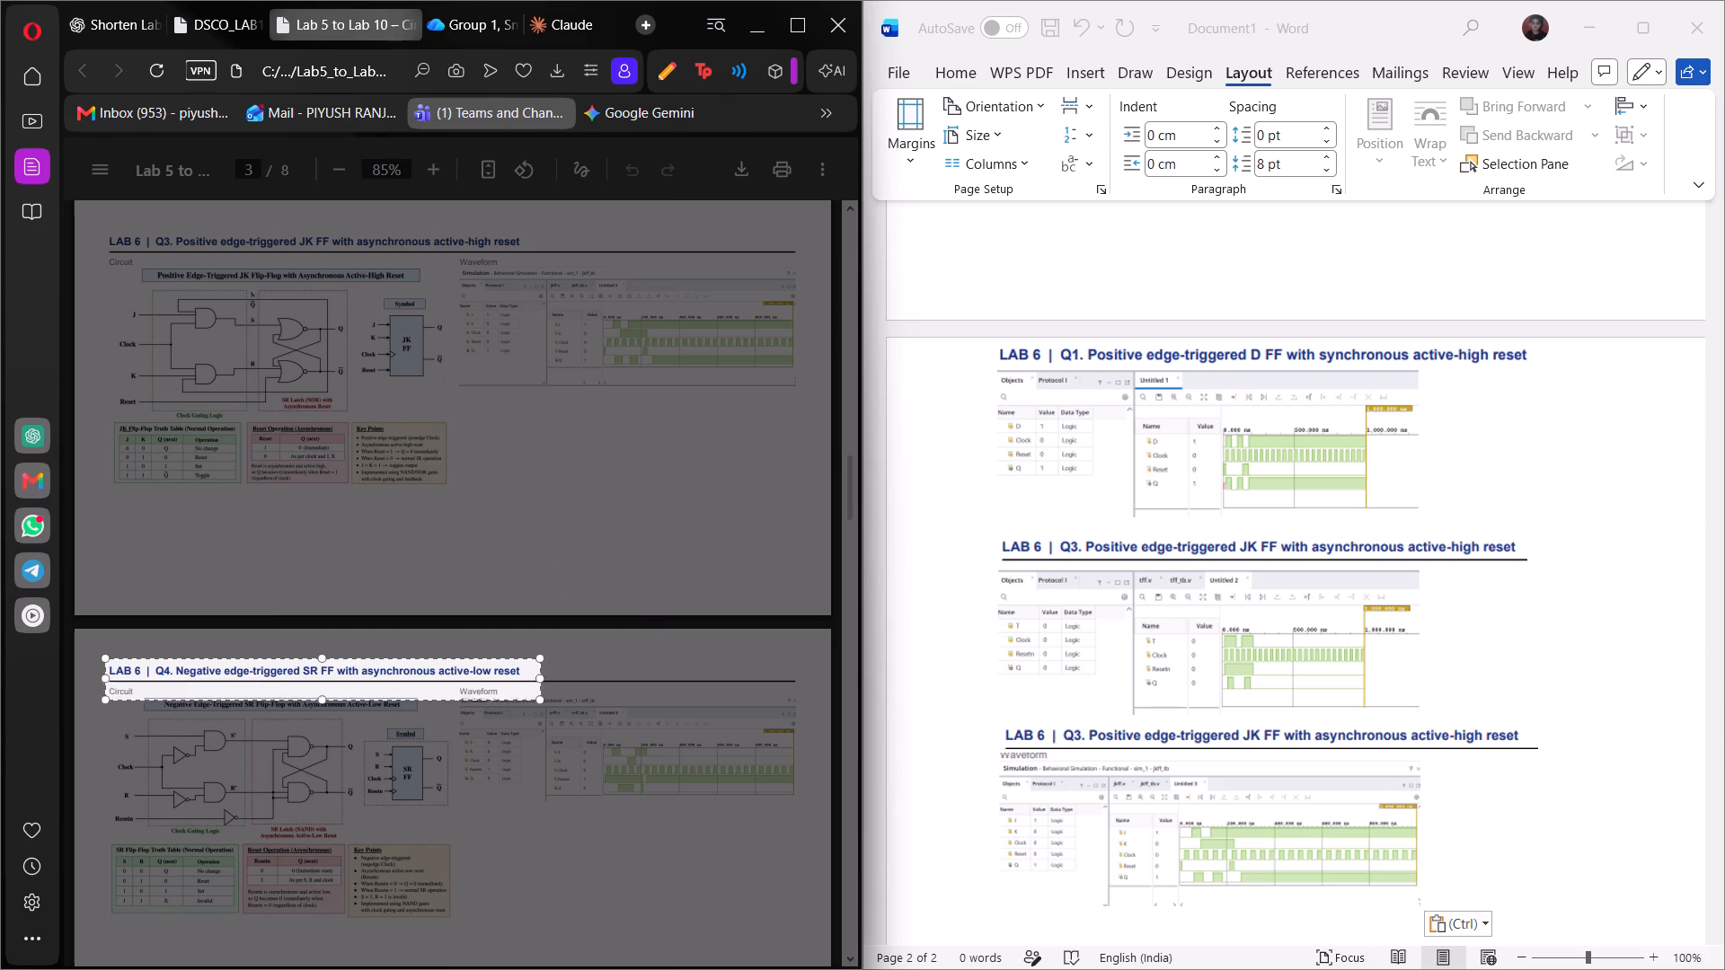
pyautogui.moveTo(543, 701); pyautogui.dragTo(525, 680)
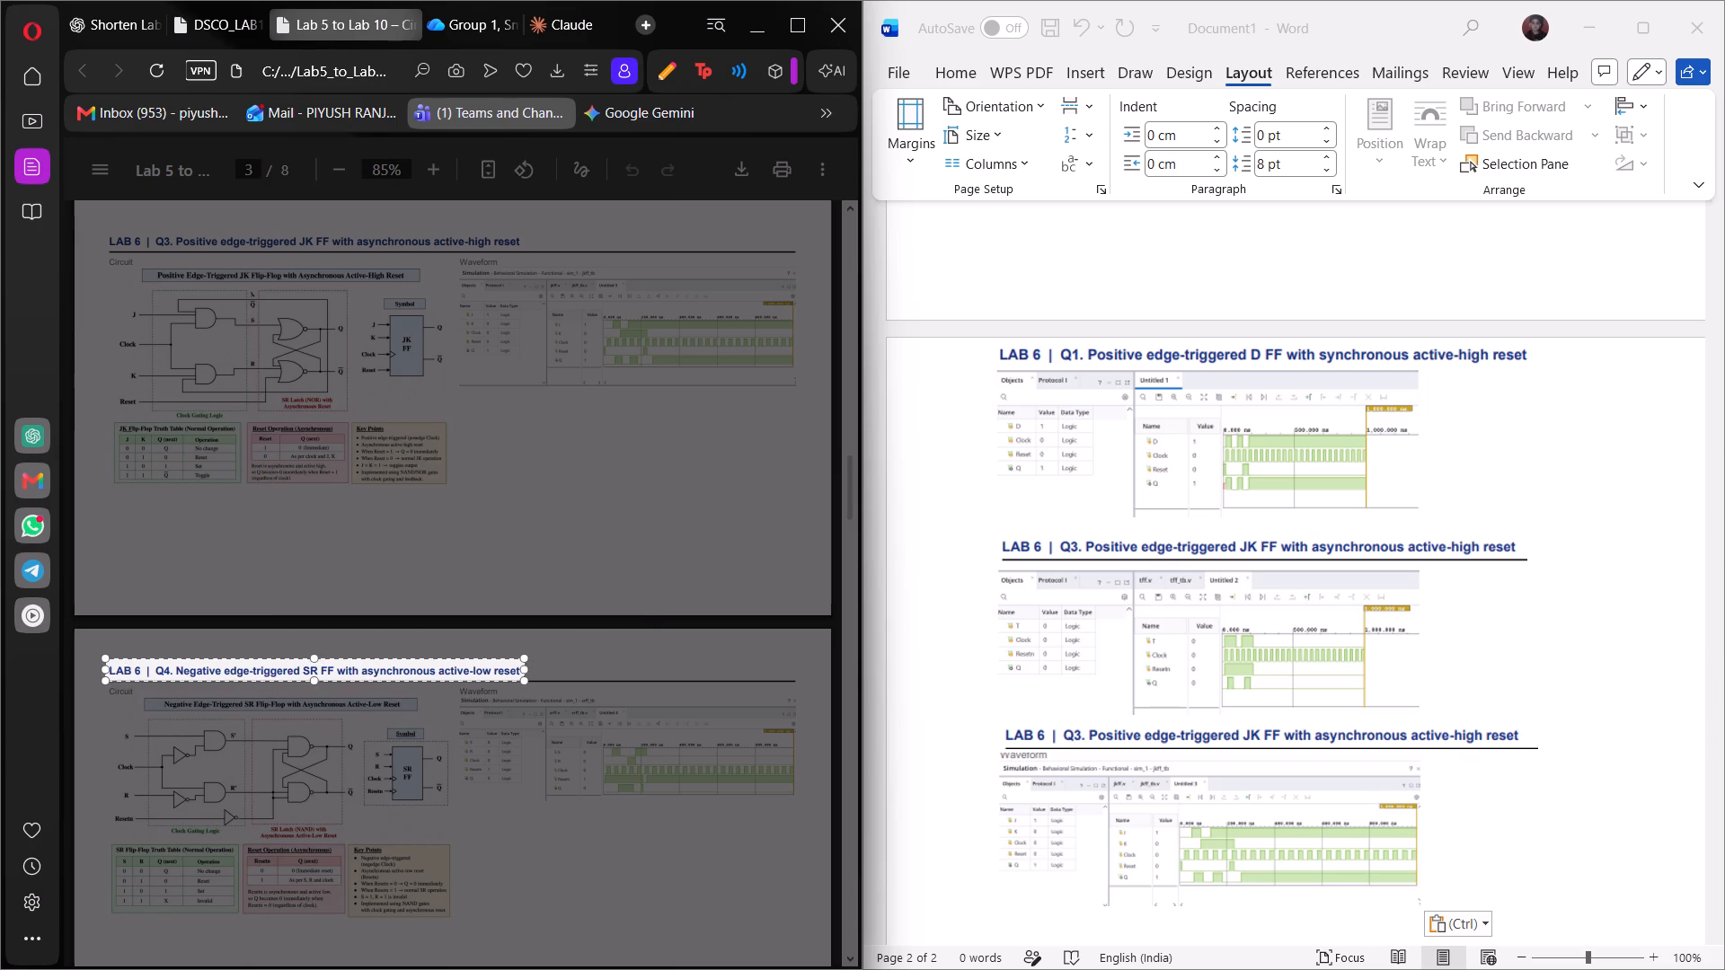
pyautogui.moveTo(525, 680); pyautogui.dragTo(529, 680)
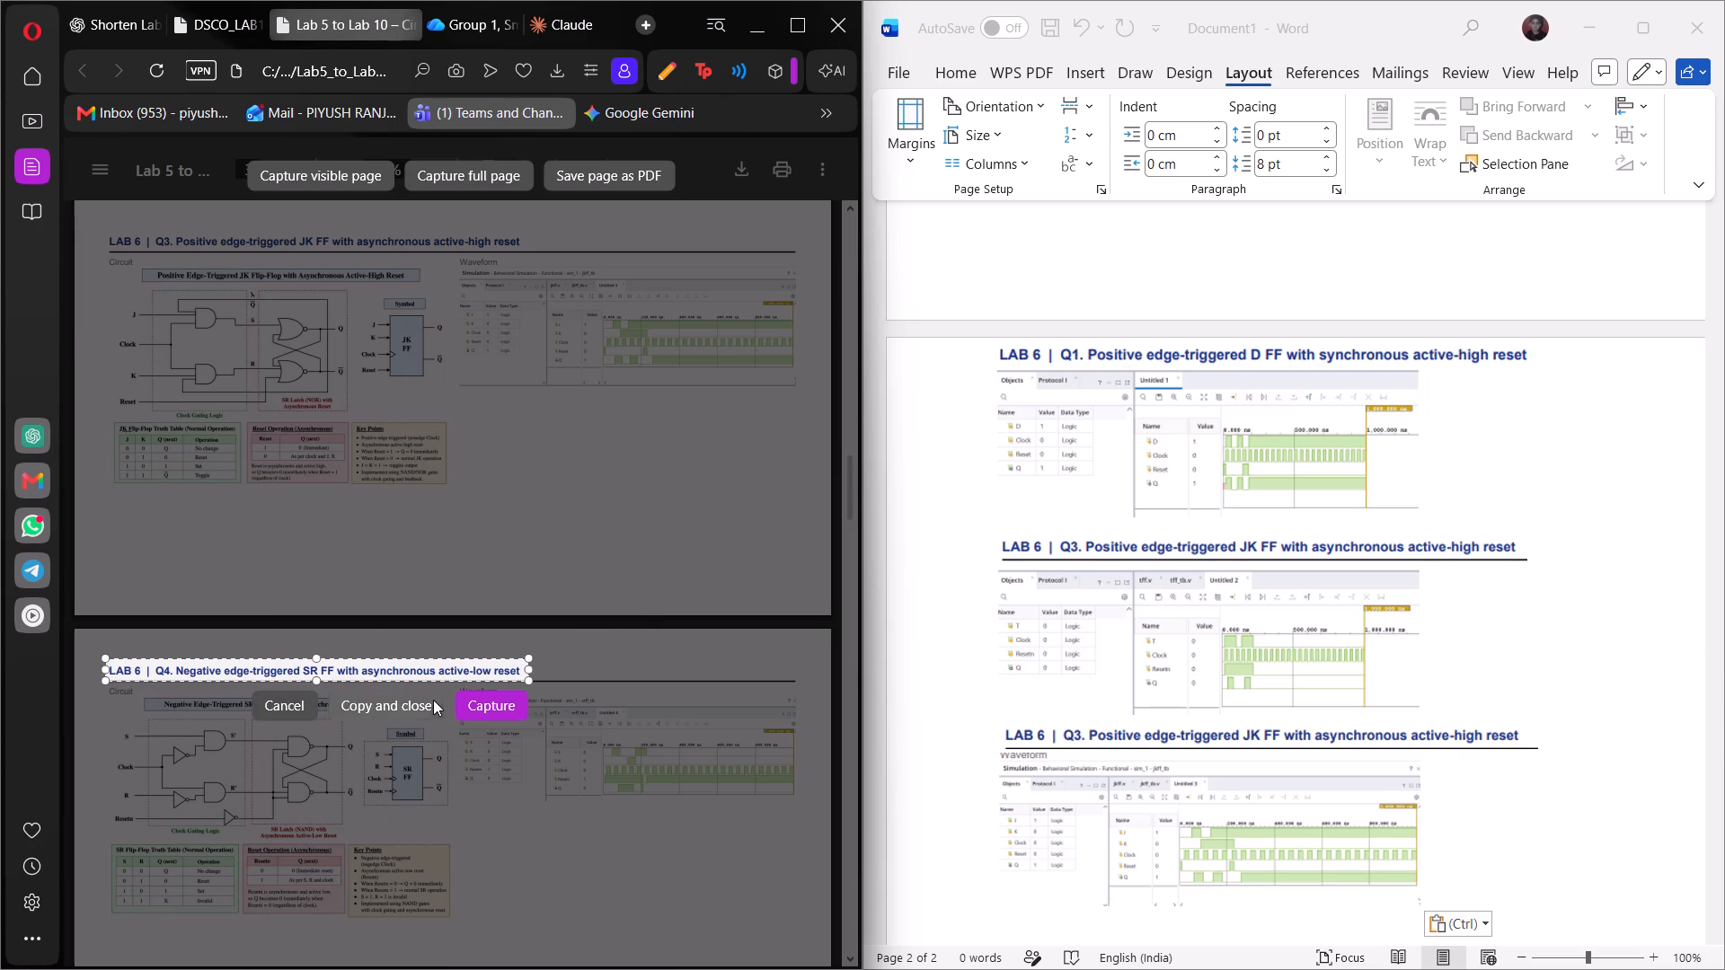
pyautogui.click(433, 700)
pyautogui.scroll(-1, 1517, 767)
pyautogui.click(1559, 842)
pyautogui.hotkey('ctrl', 'v')
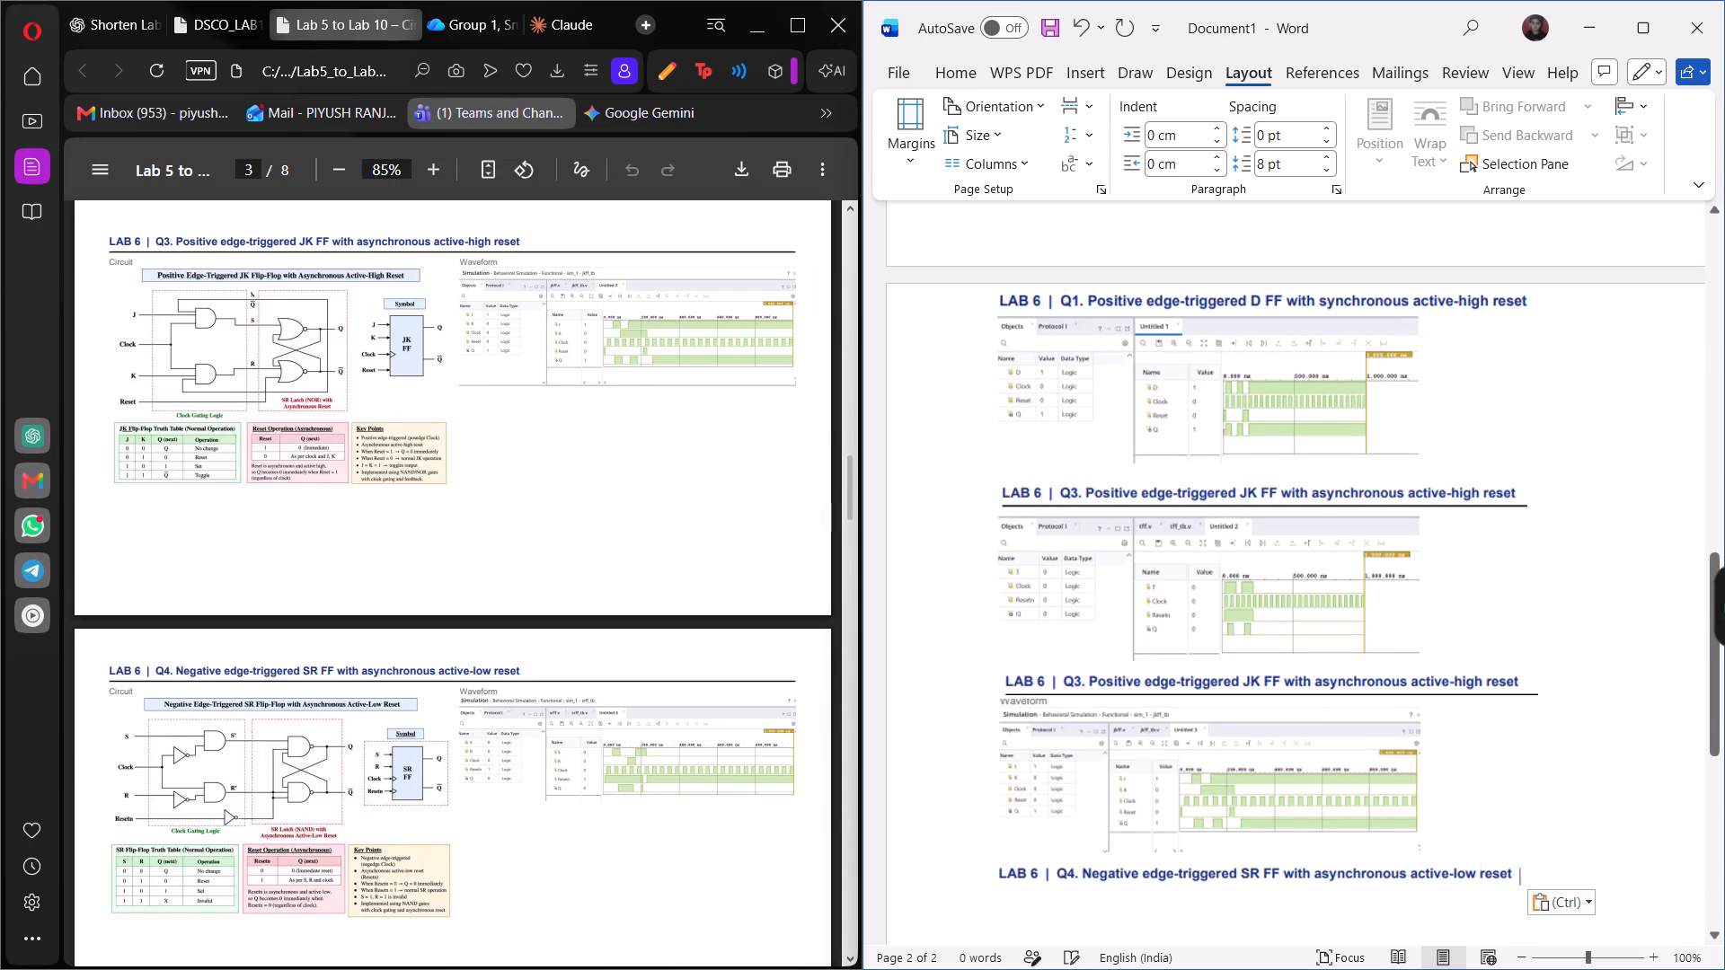
# Snap the LAB 6 Q4 SR FF waveform image, including its Waveform label, from the PDF and paste it below its heading in Word.
pyautogui.scroll(-1, 732, 701)
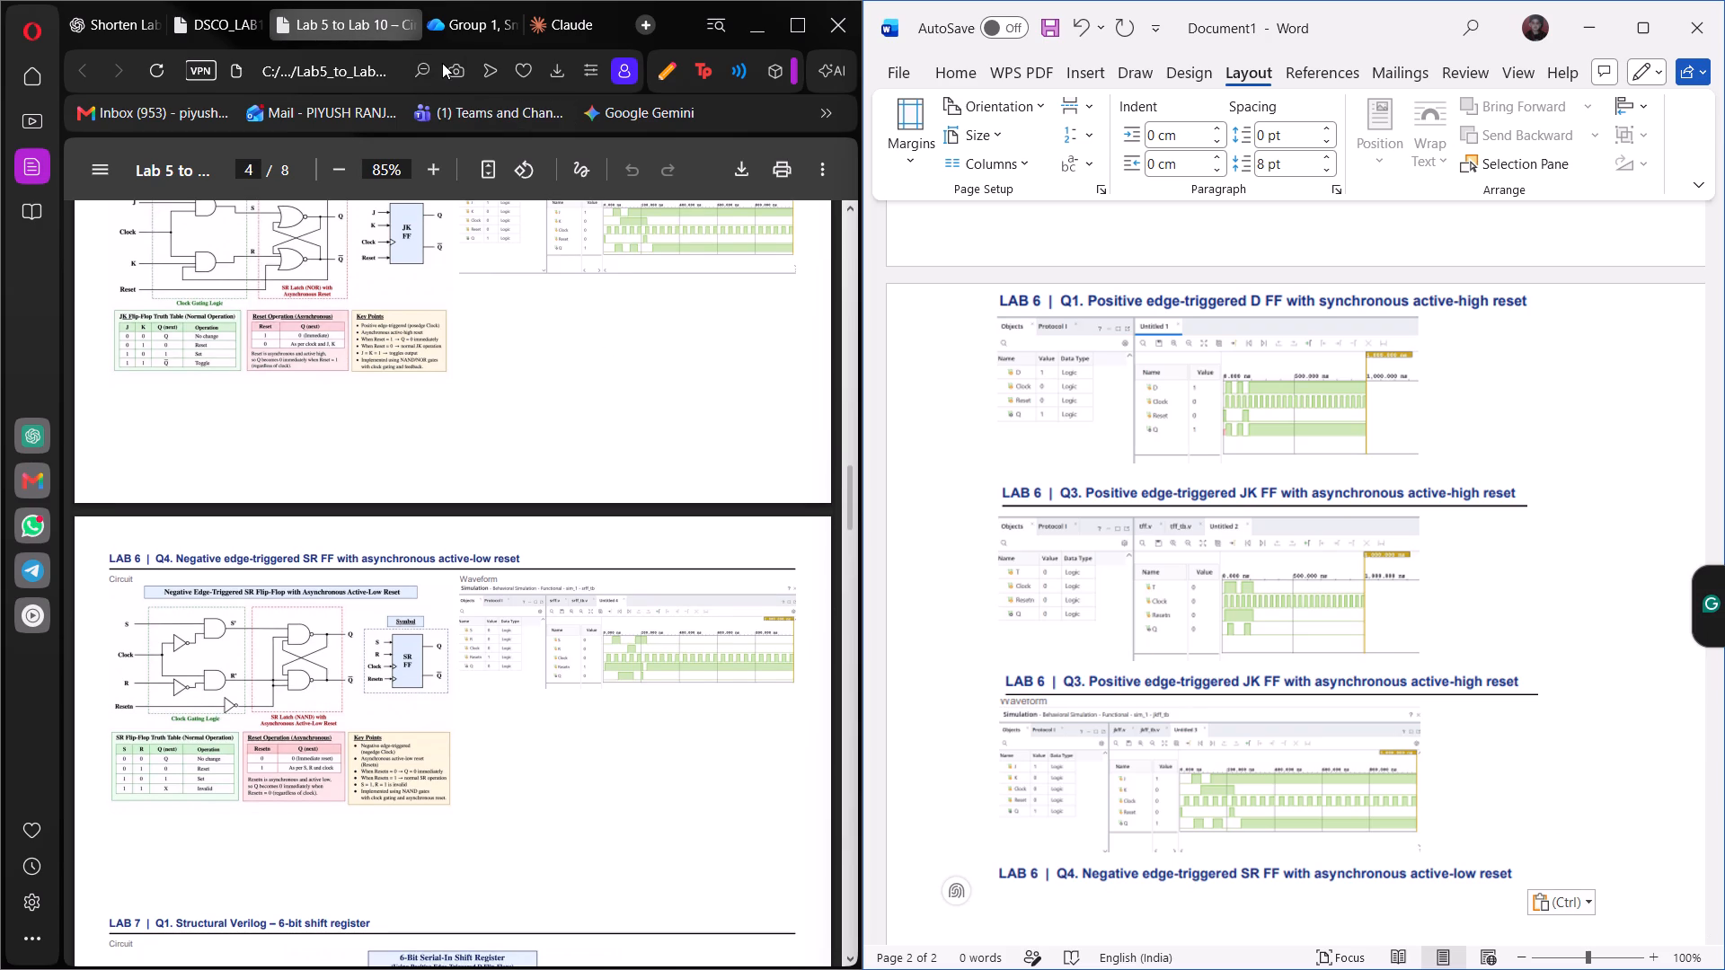
pyautogui.click(444, 63)
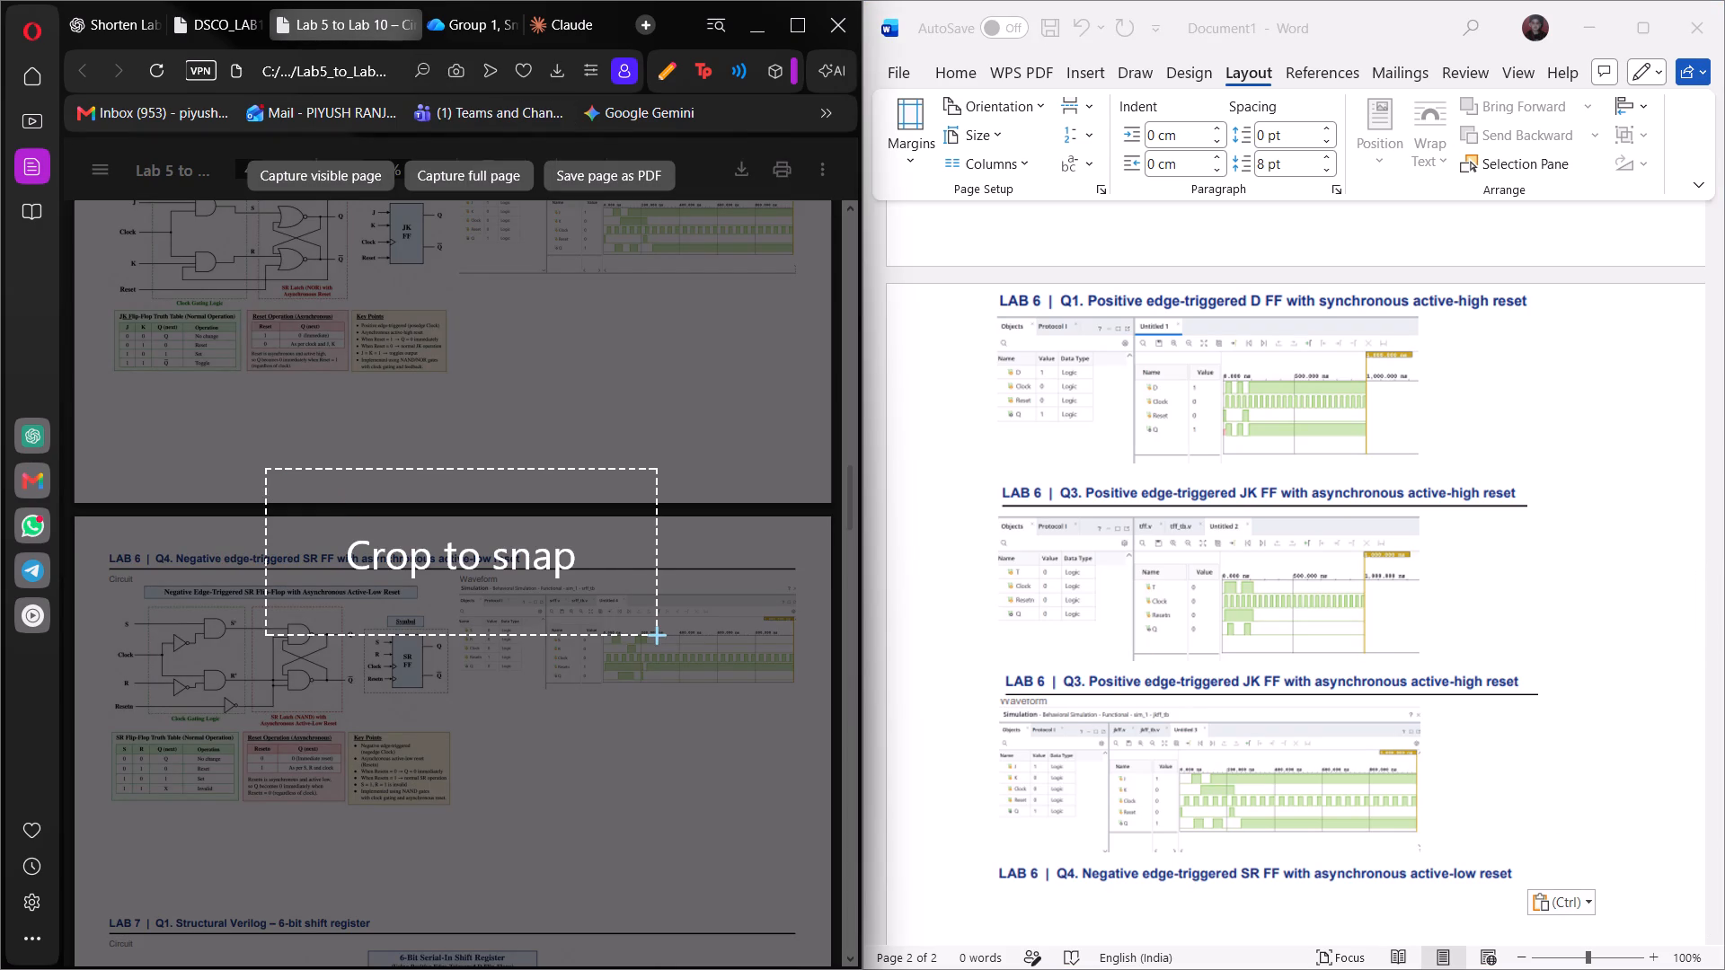
pyautogui.moveTo(456, 575); pyautogui.dragTo(800, 689)
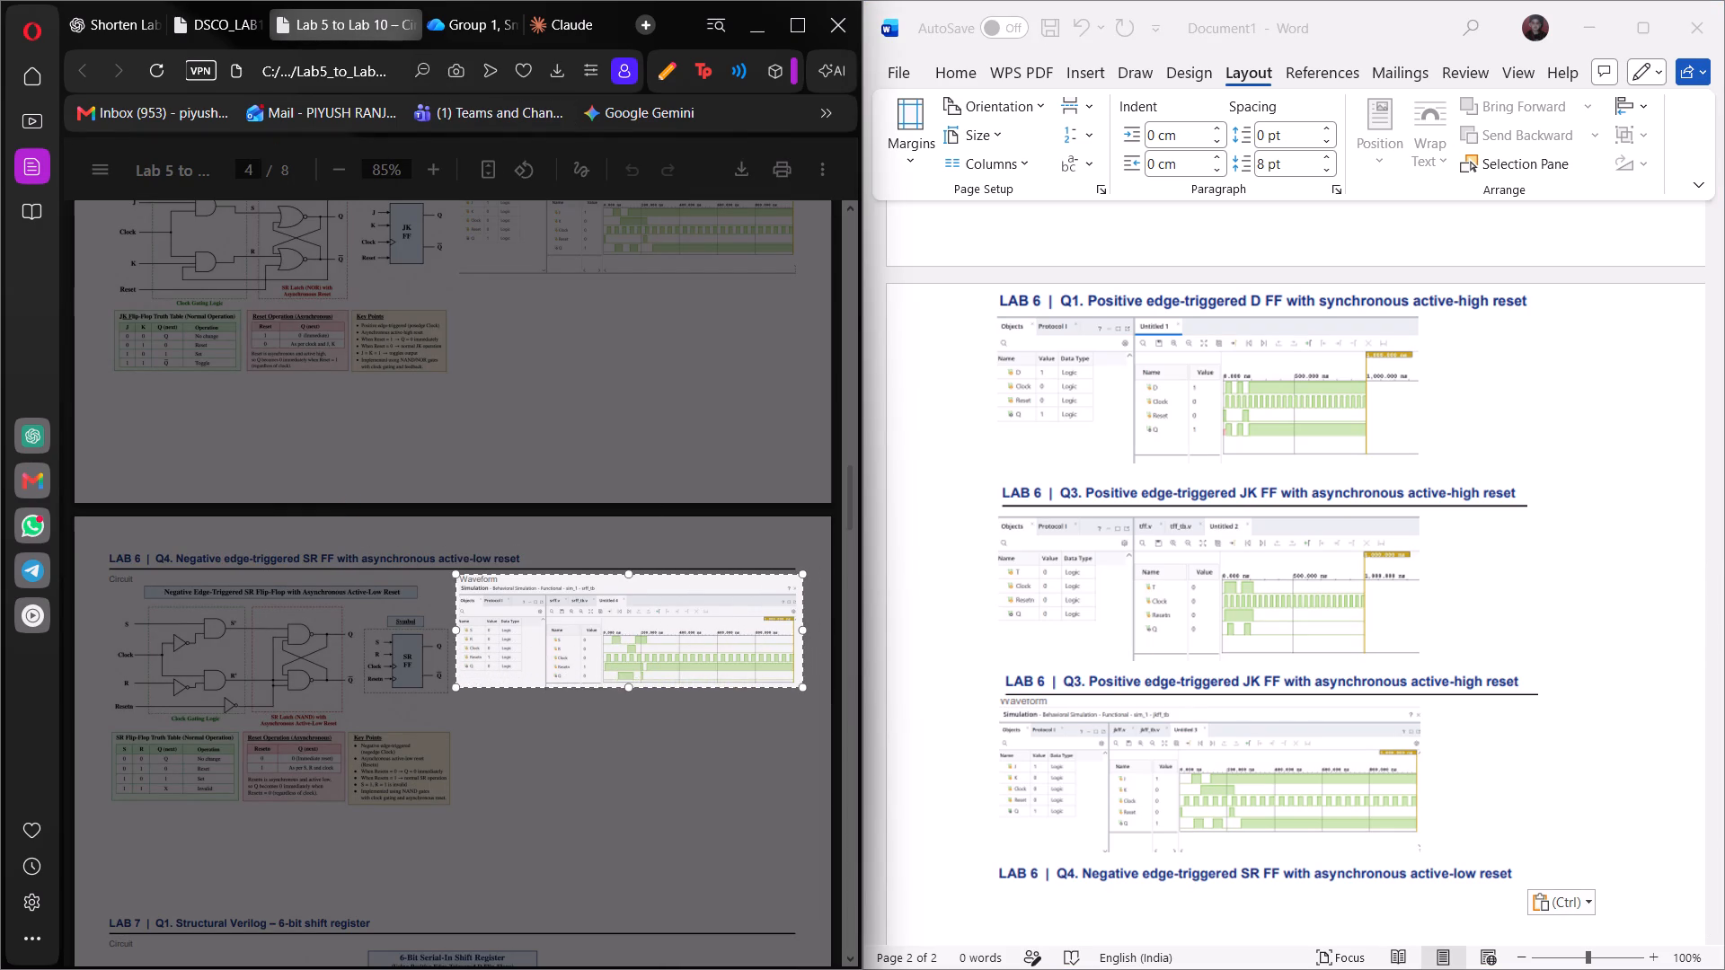
pyautogui.moveTo(800, 689); pyautogui.dragTo(799, 685)
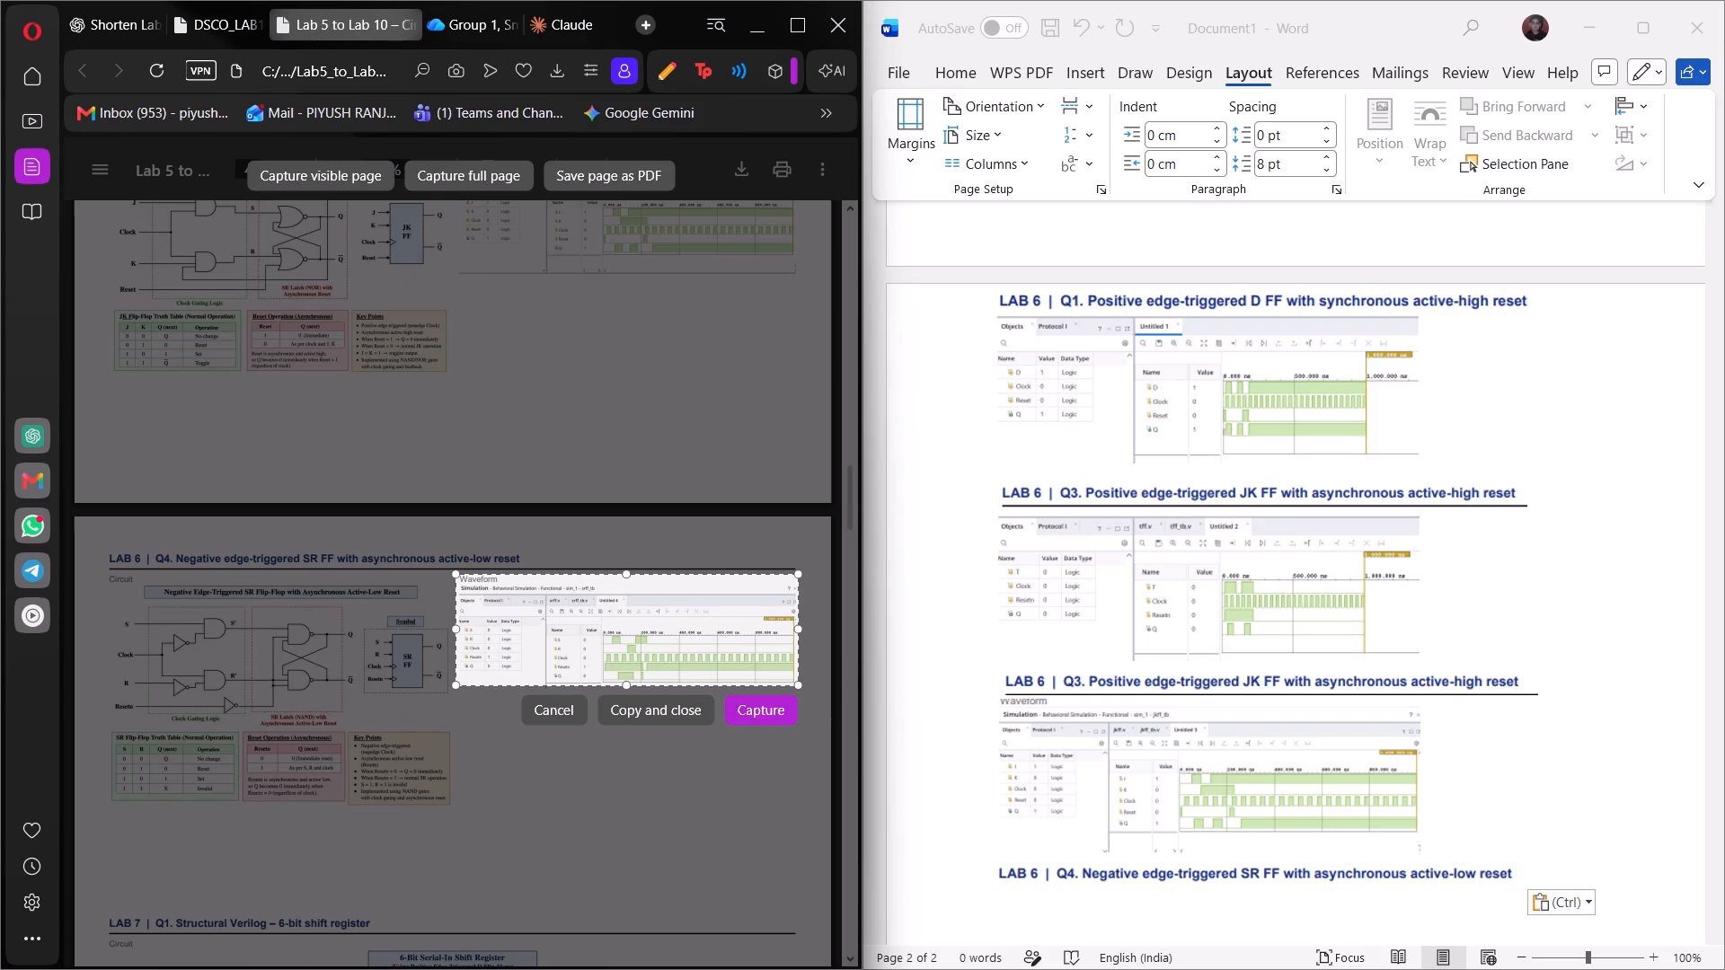
pyautogui.click(802, 630)
pyautogui.click(666, 713)
pyautogui.click(1549, 868)
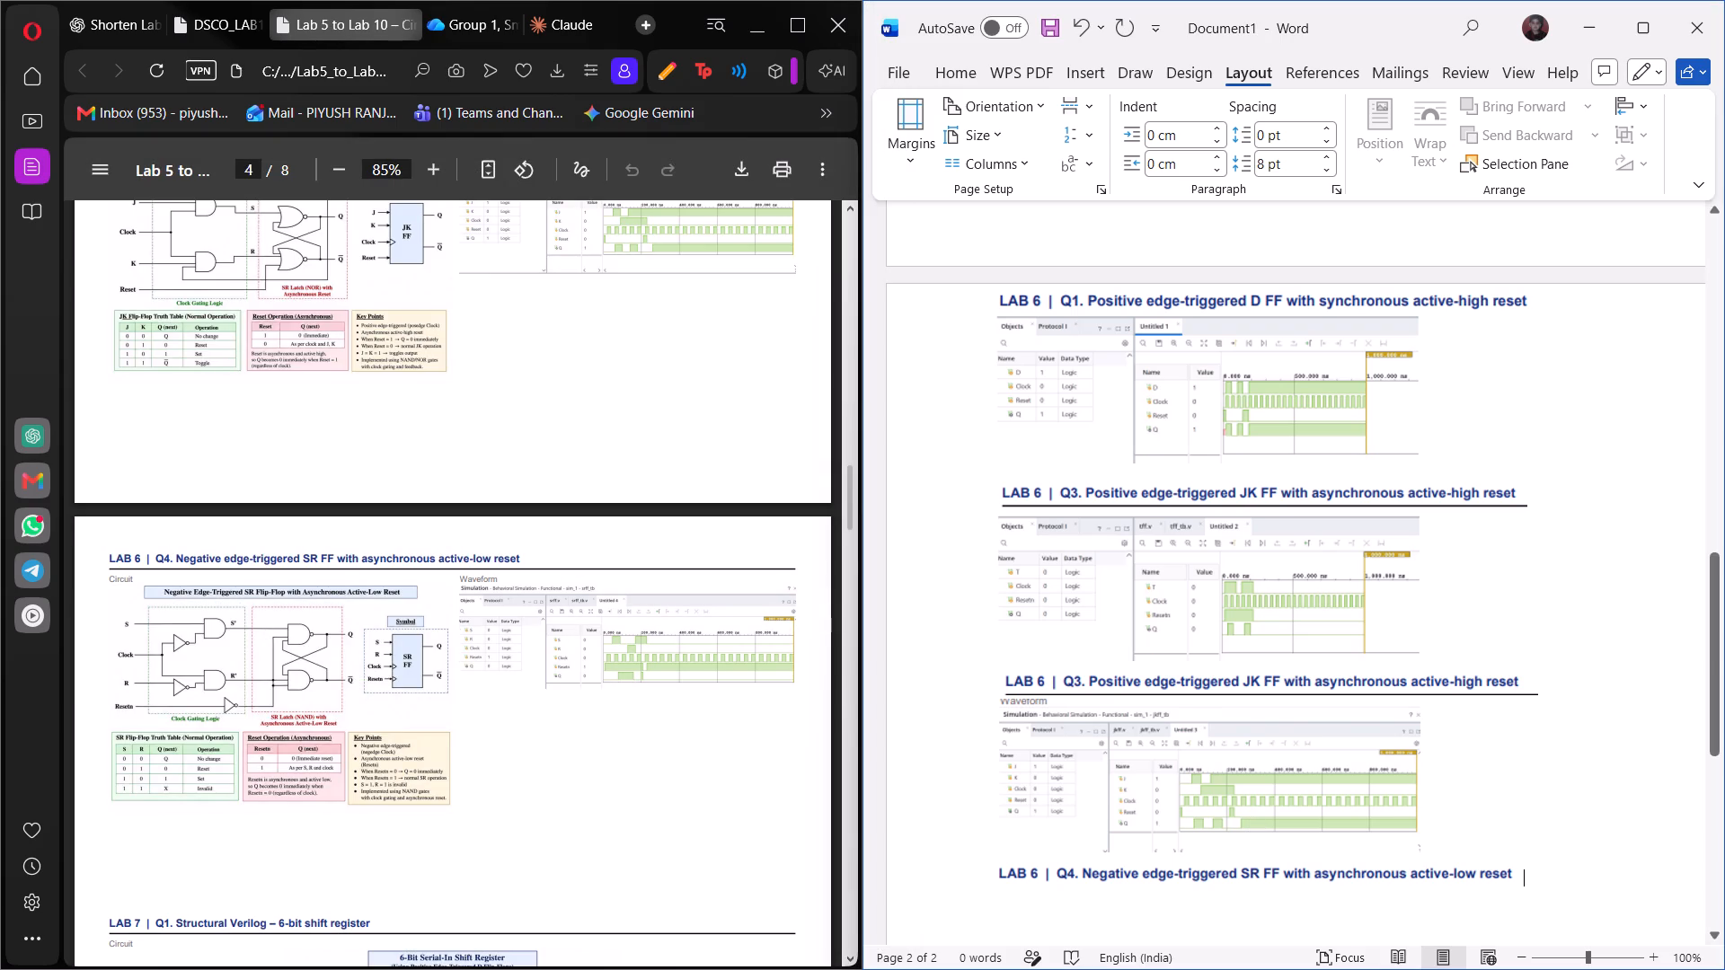
# Paste the snapped LAB 6 Q4 SR FF waveform image below its heading in Word.
pyautogui.hotkey('ctrl', 'v')
# Snap the LAB 7 Q1 Structural Verilog – 6-bit shift register heading from the PDF and paste it below the SR FF waveform in Word.
pyautogui.scroll(-2, 772, 629)
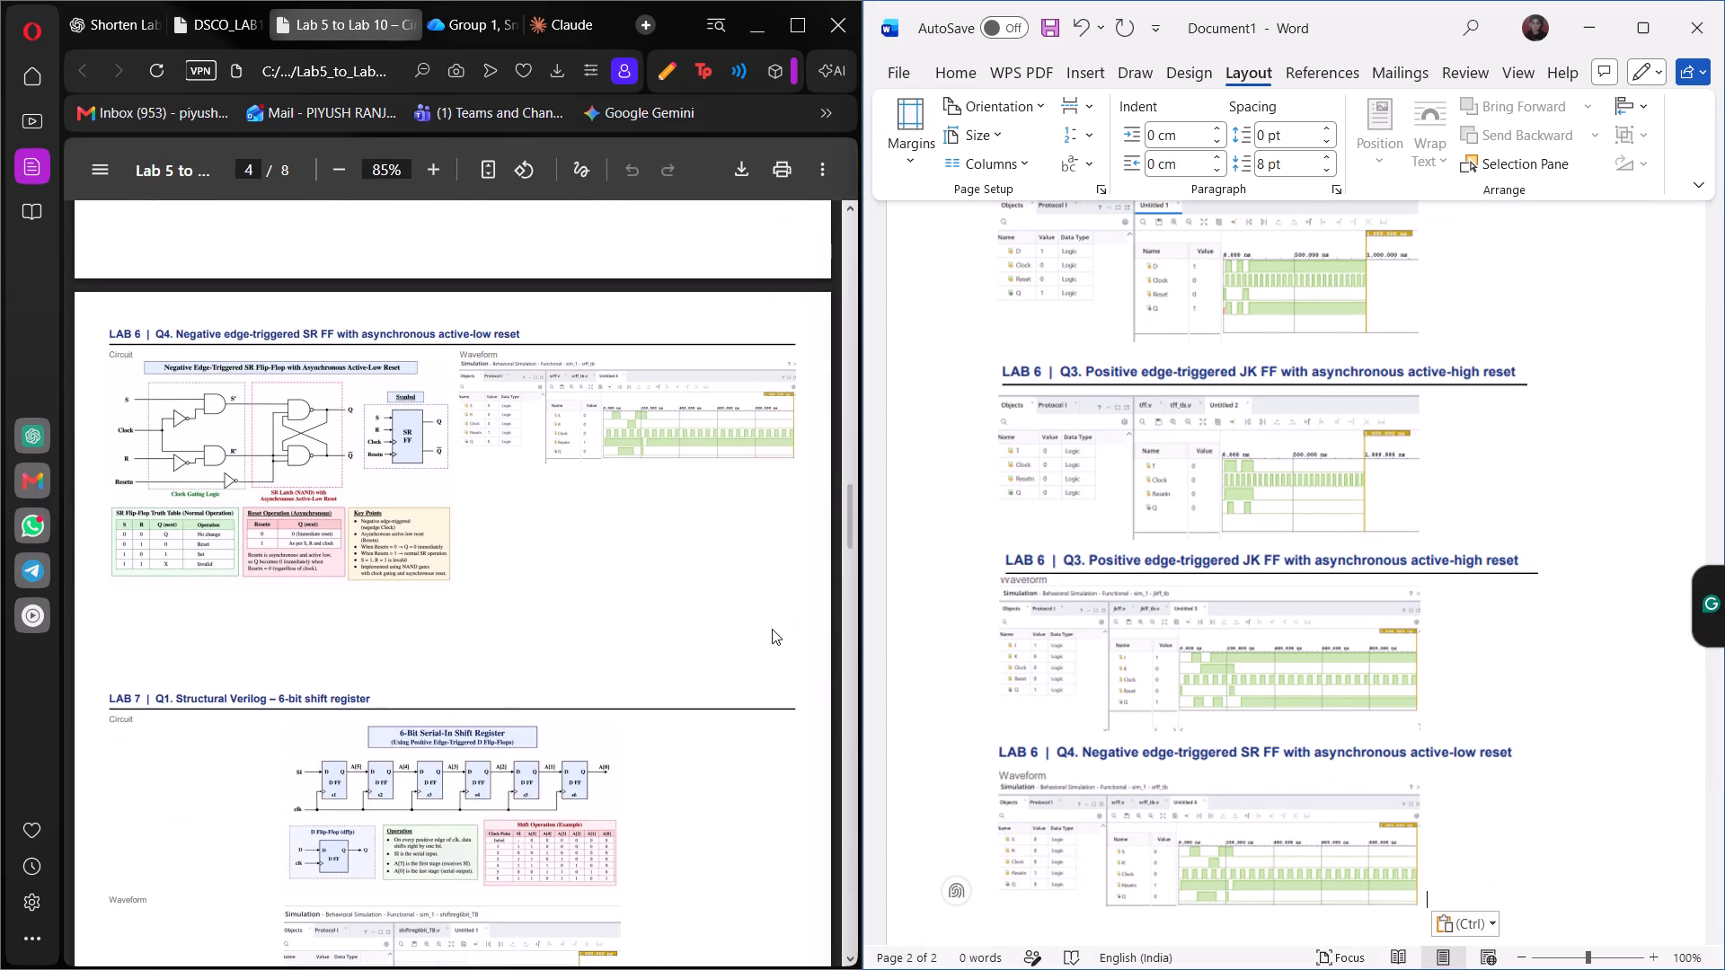
pyautogui.scroll(-2, 772, 629)
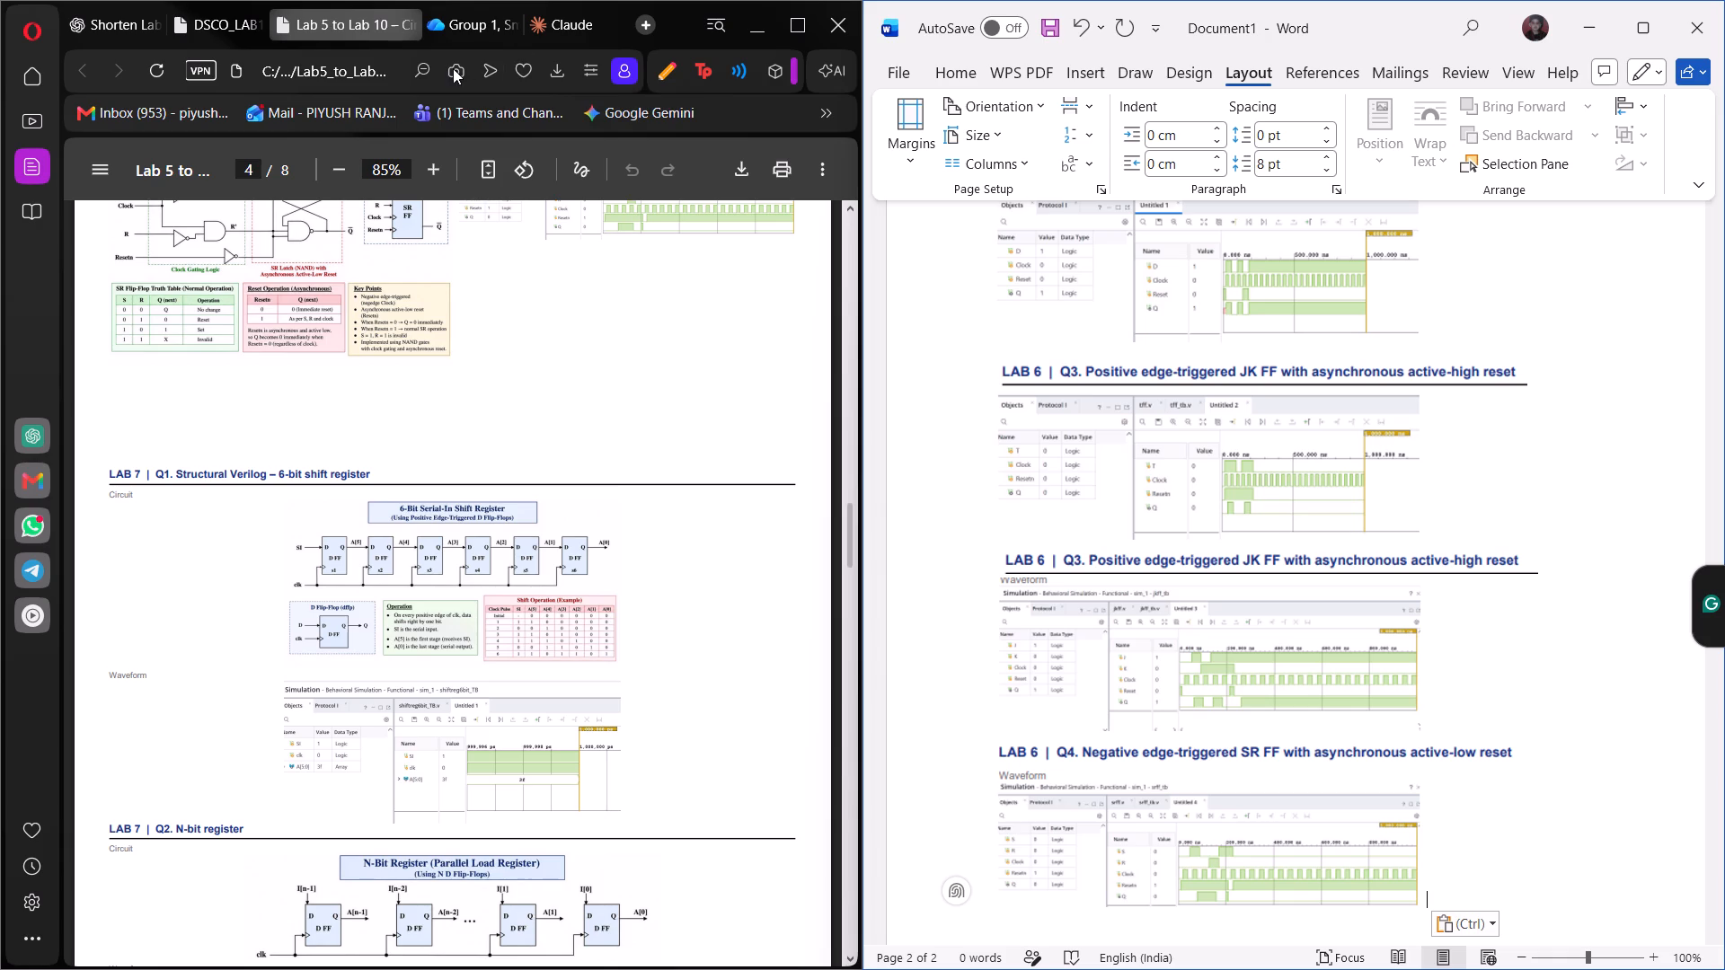
pyautogui.click(446, 68)
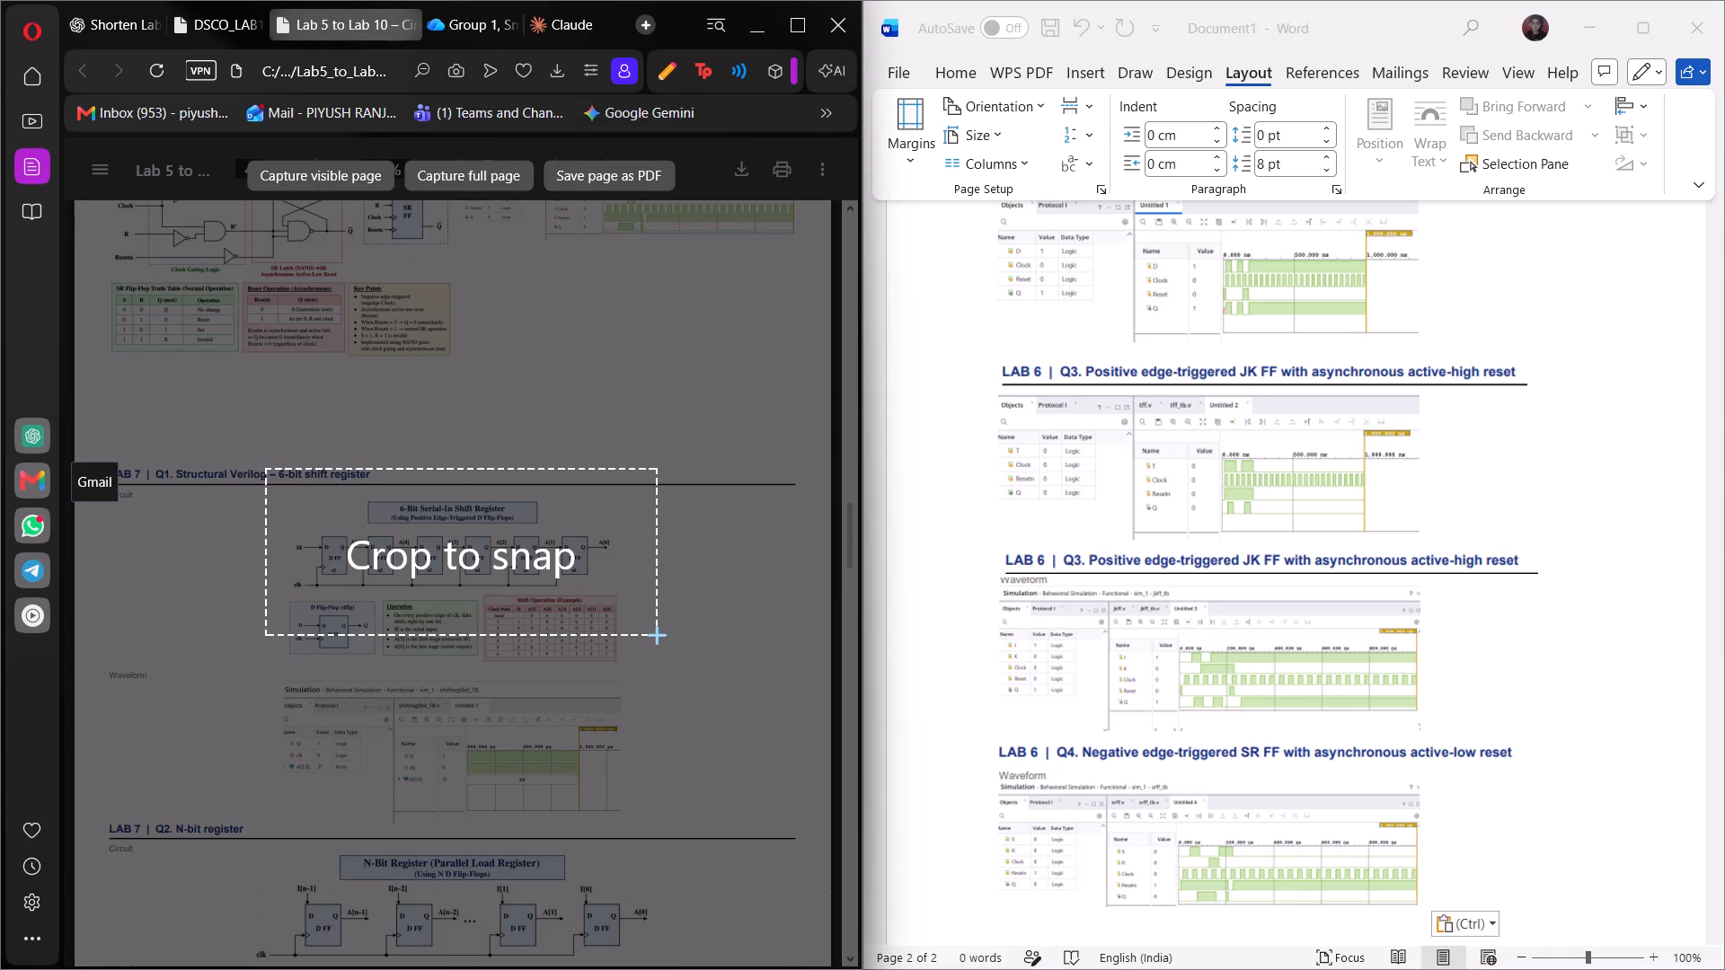
pyautogui.moveTo(372, 460); pyautogui.dragTo(102, 460)
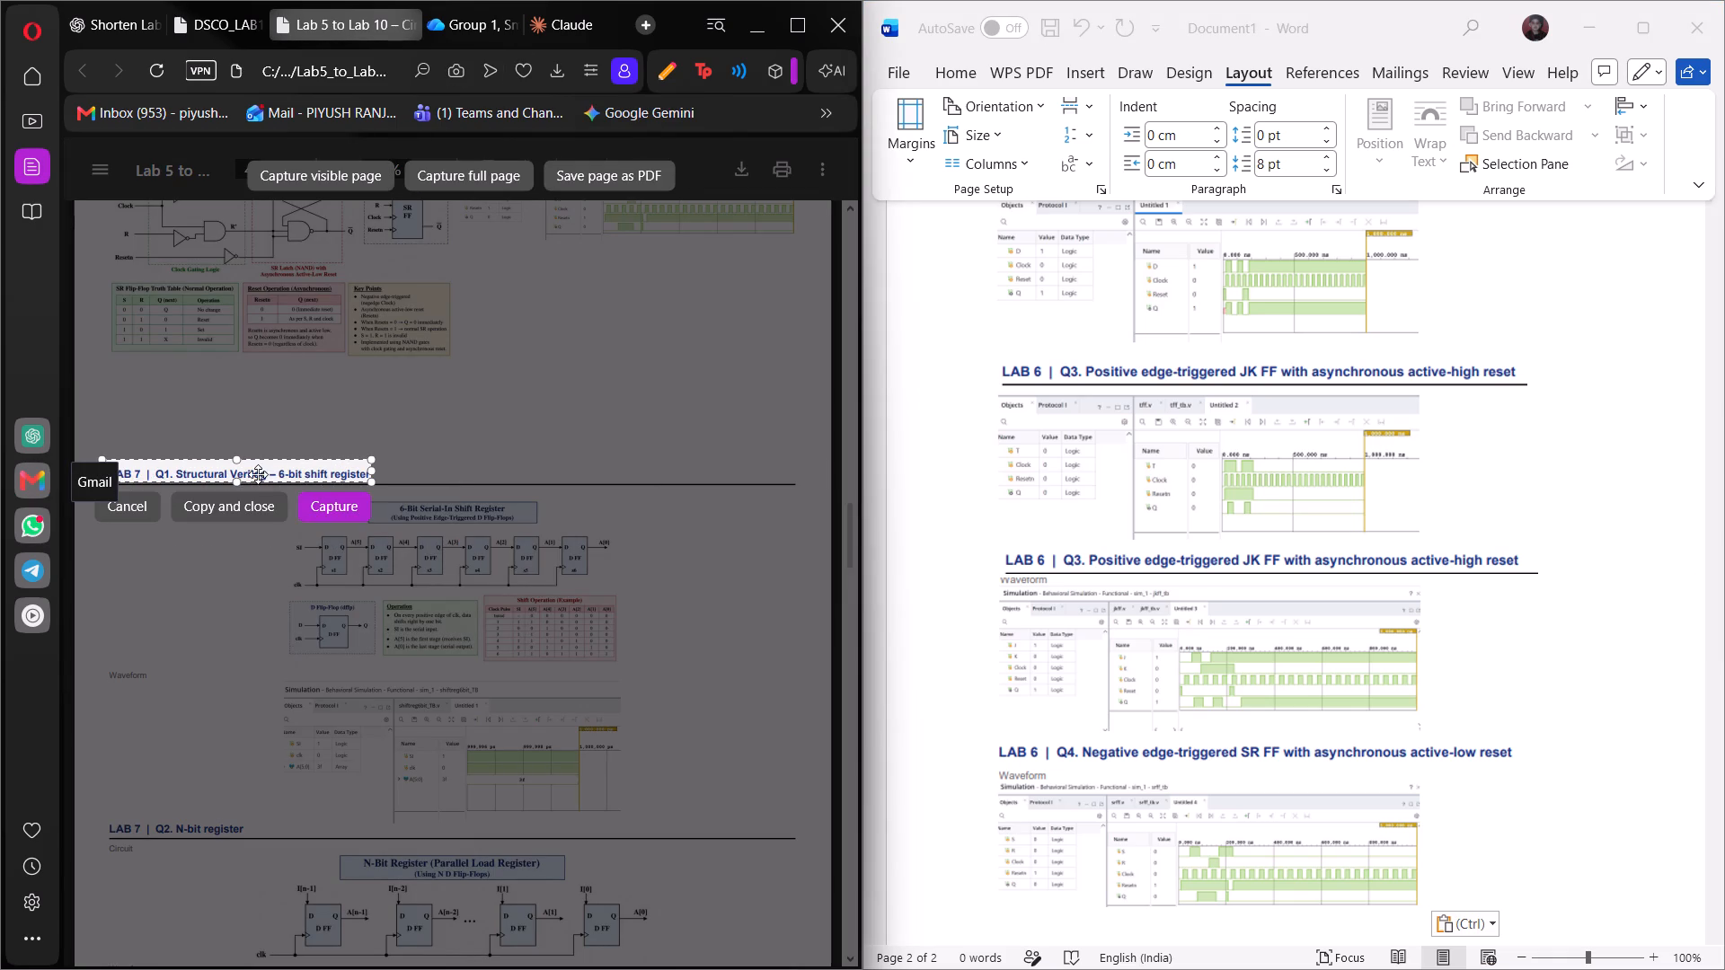
pyautogui.click(250, 497)
pyautogui.click(1464, 900)
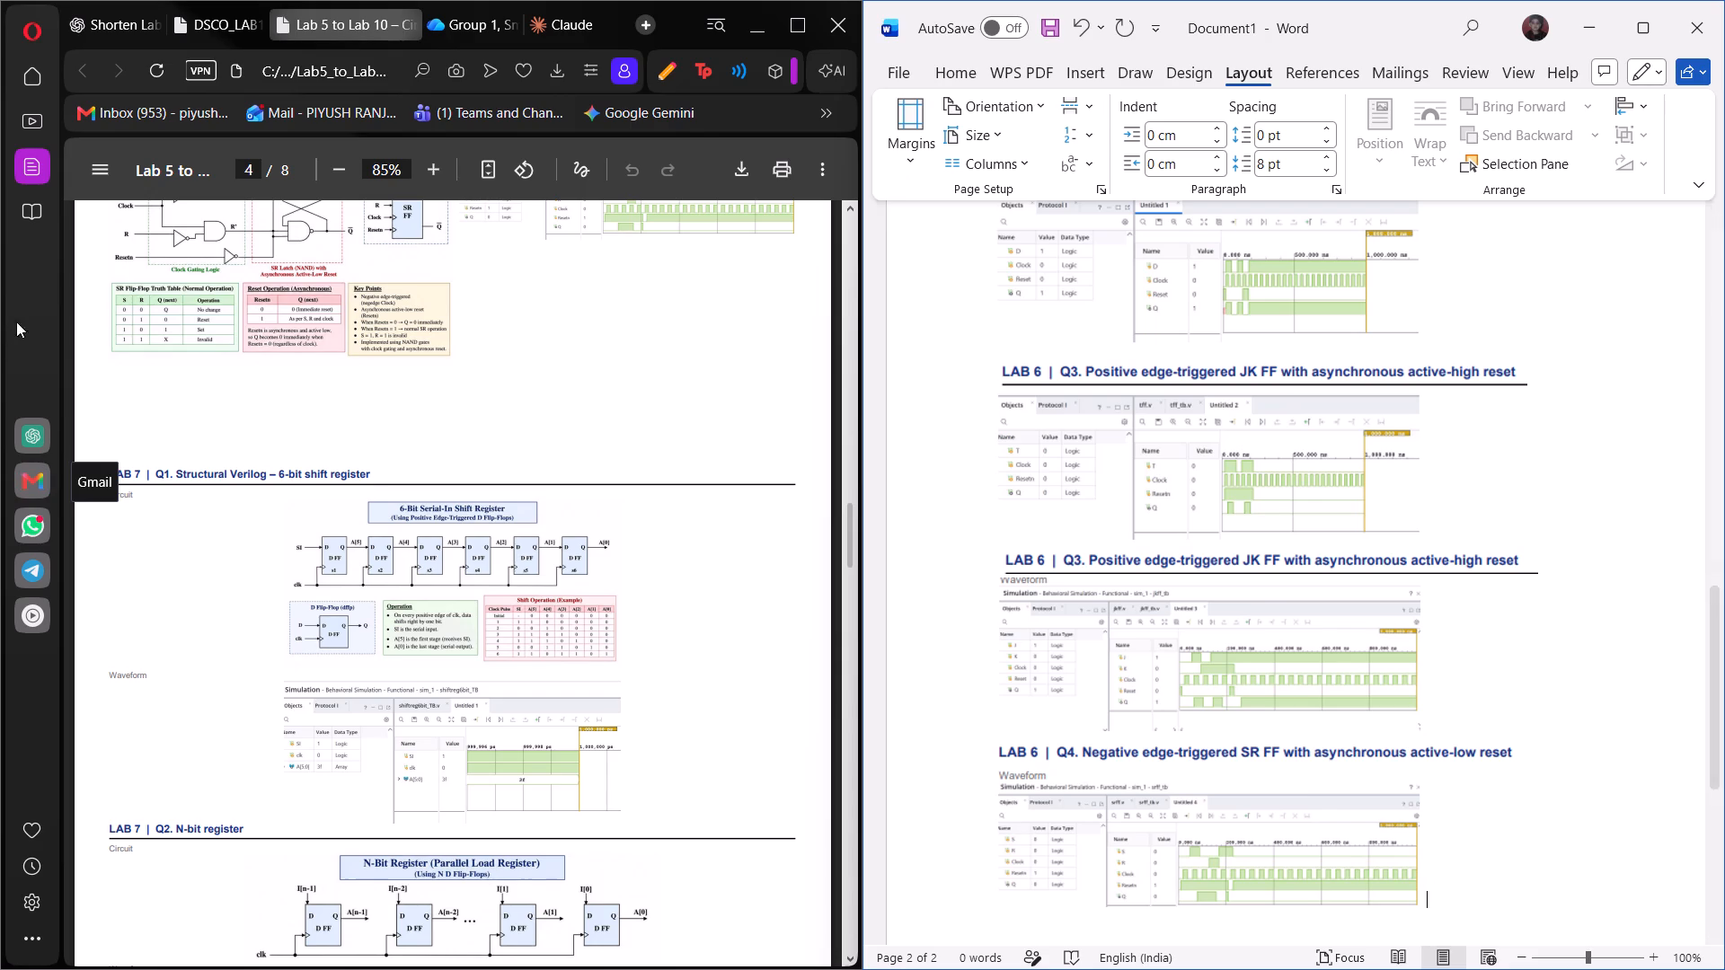
pyautogui.hotkey('ctrl', 'v')
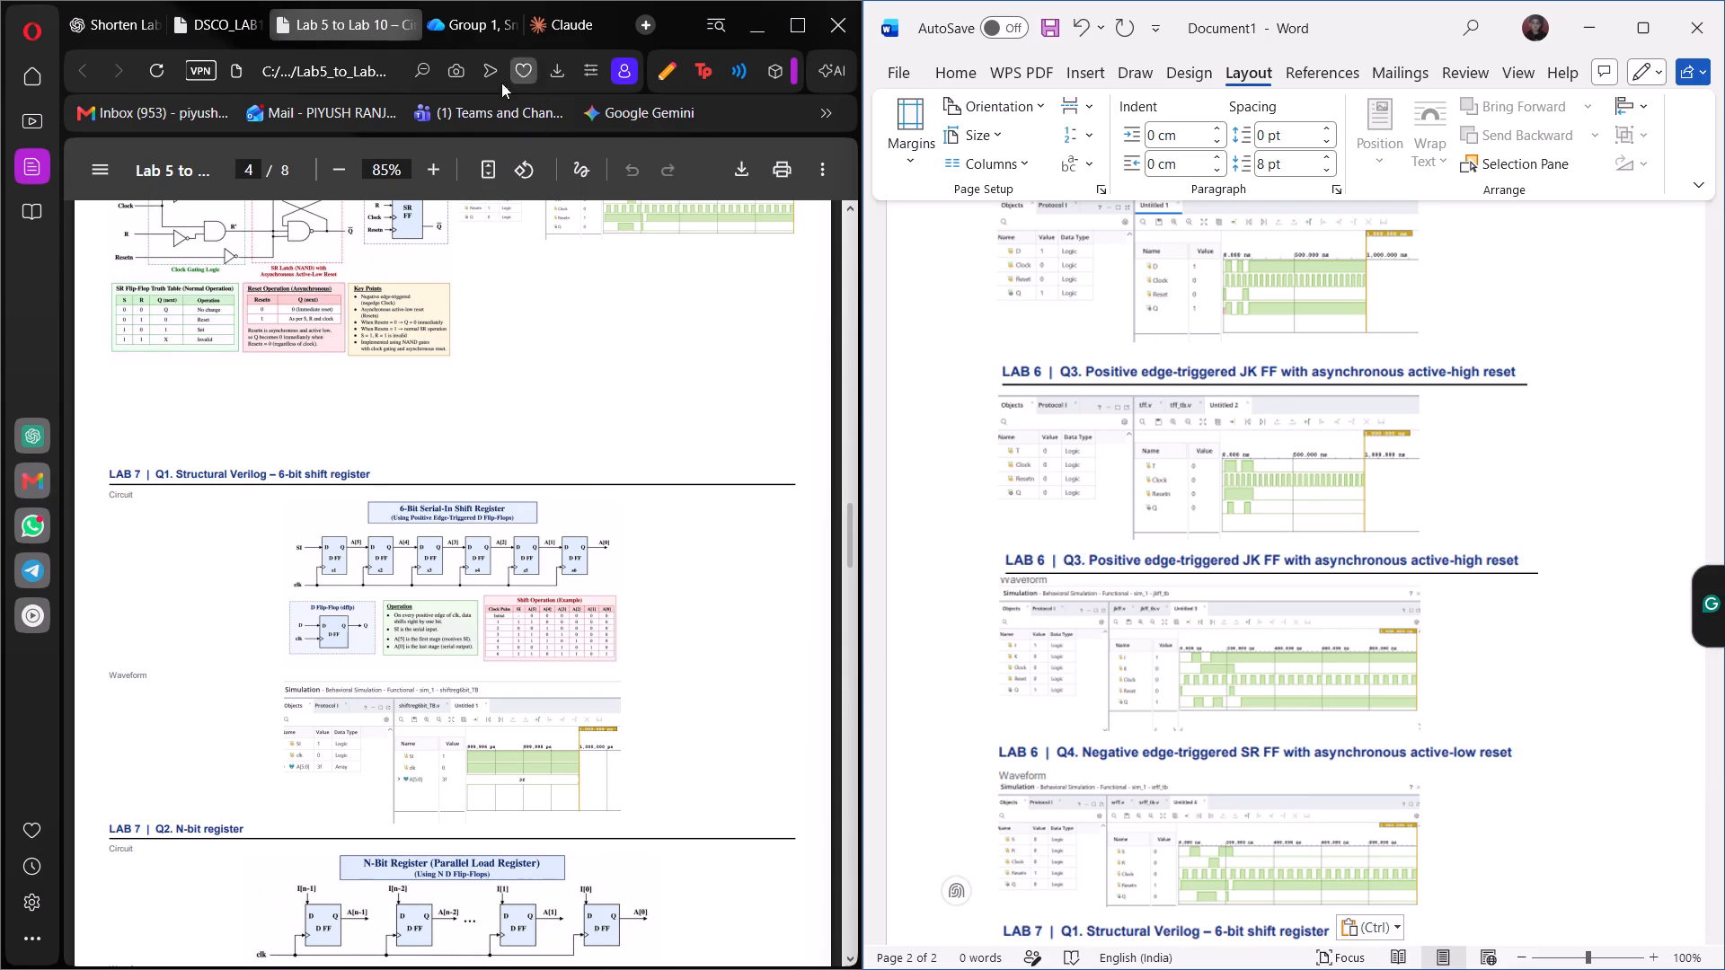
# Snap the LAB 7 Q1 6-bit shift register waveform image from the PDF.
pyautogui.click(455, 75)
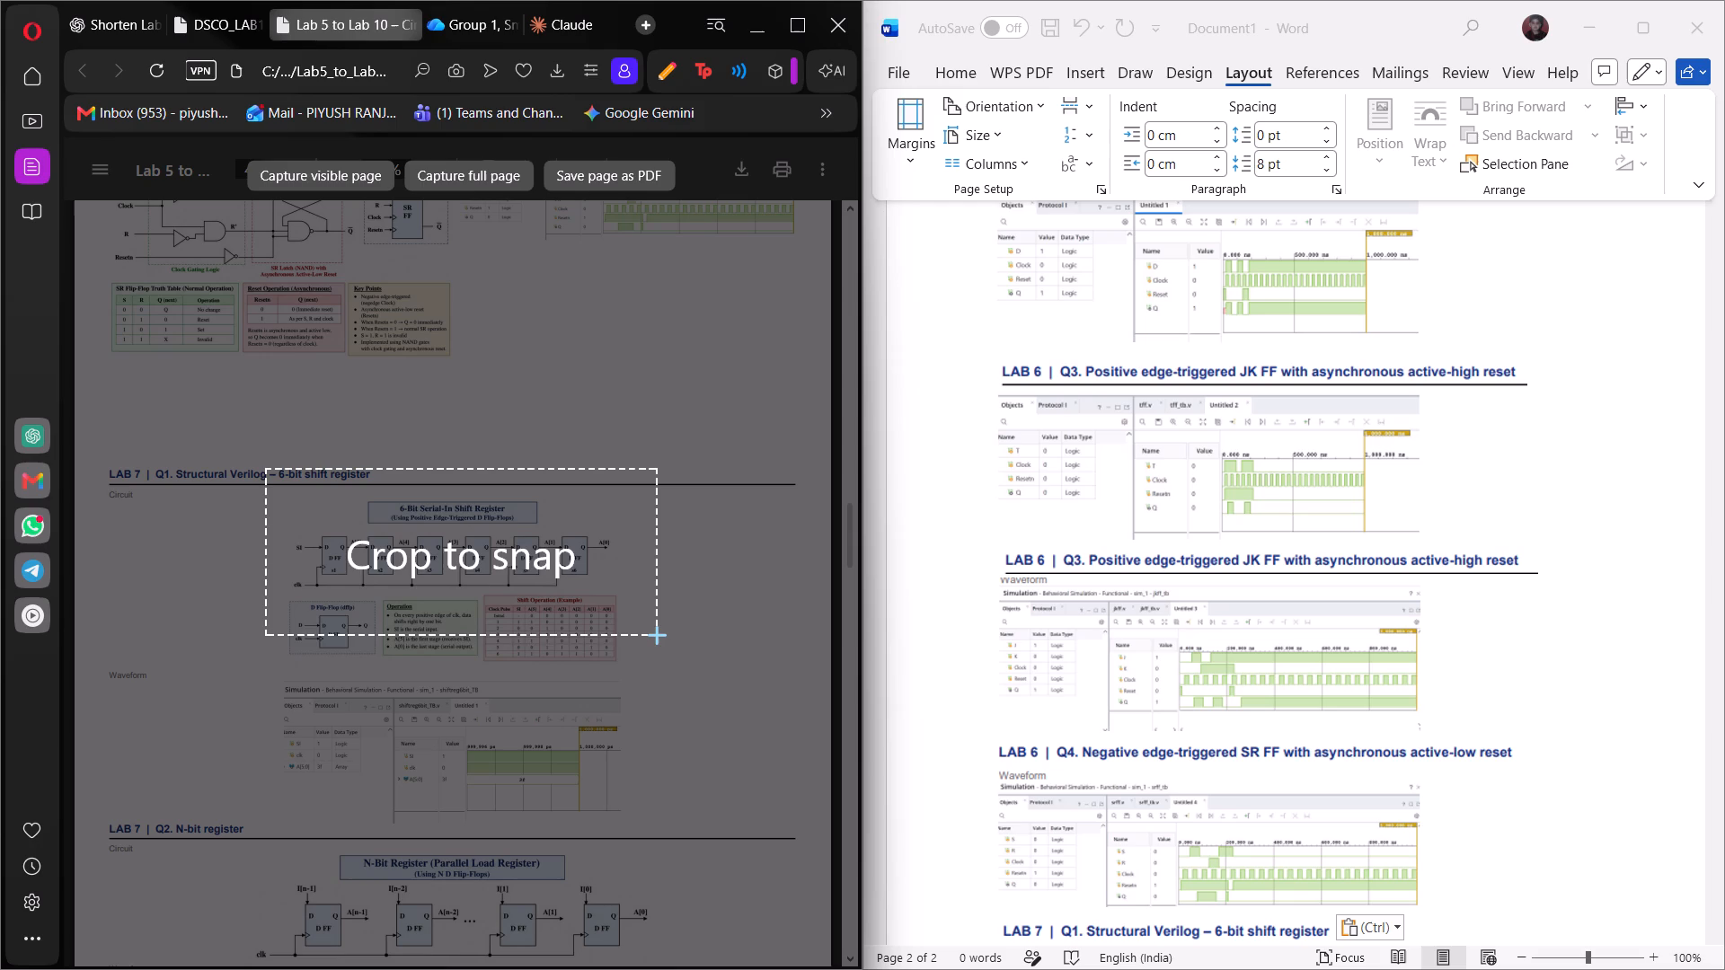
# Snap the LAB 7 Q1 6-bit shift register waveform image from the PDF and paste it below its heading in Word.
pyautogui.moveTo(282, 698); pyautogui.dragTo(634, 816)
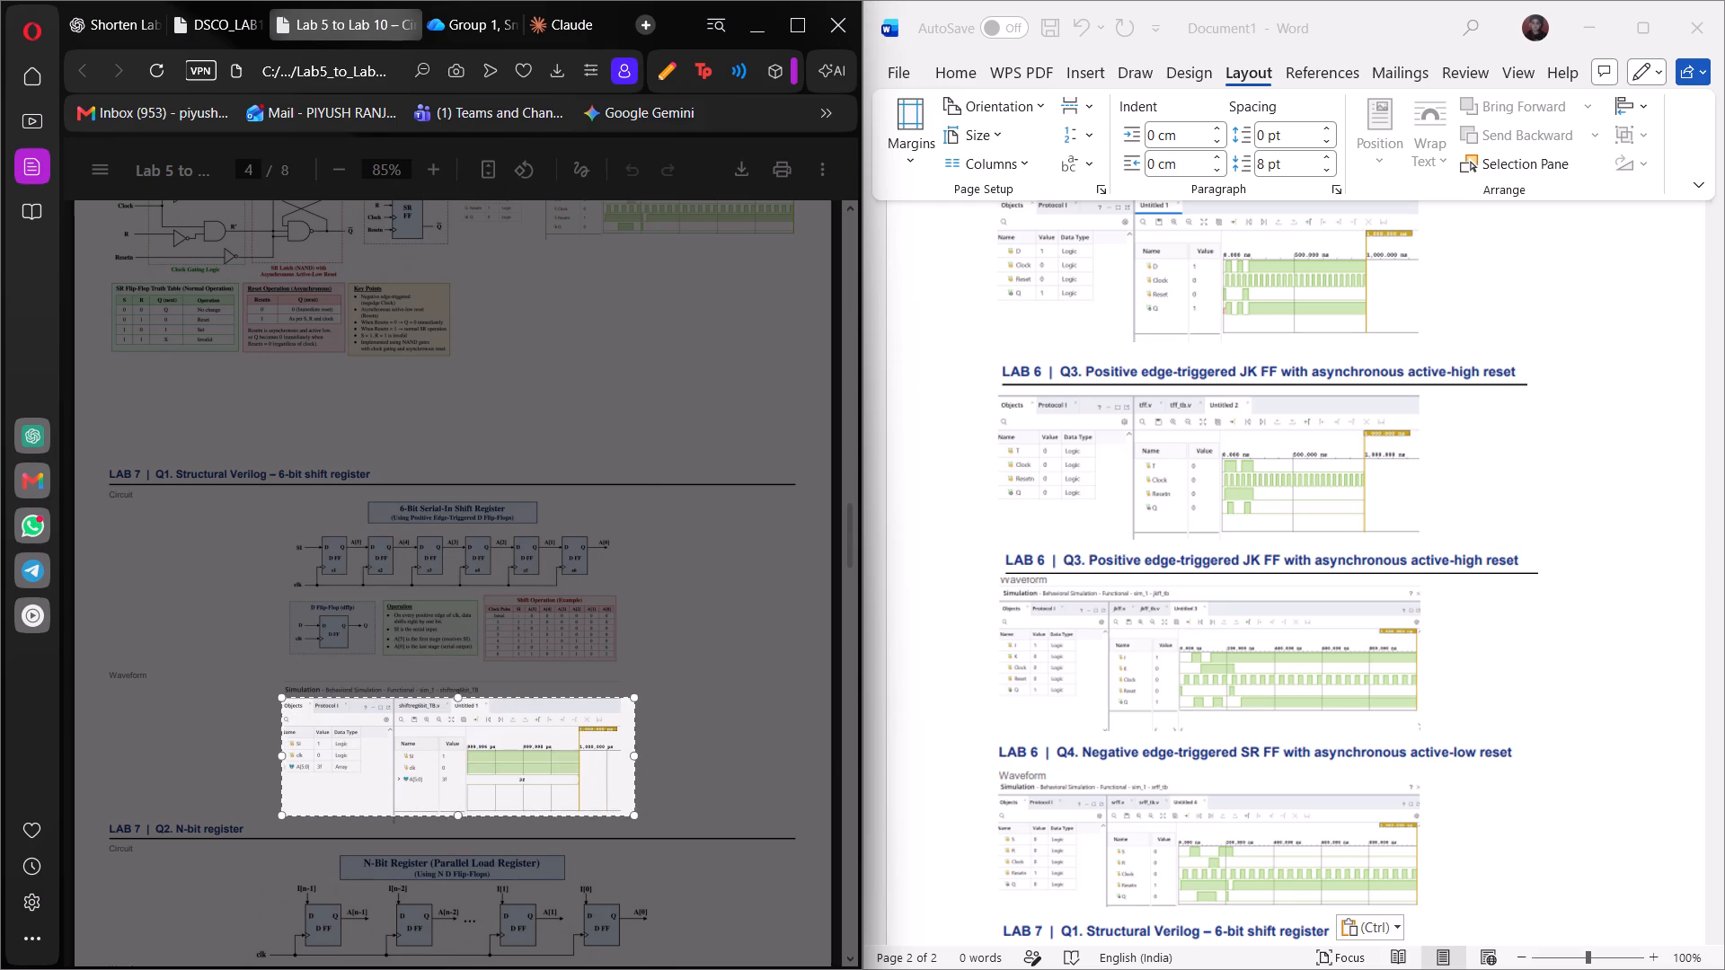
pyautogui.moveTo(634, 816); pyautogui.dragTo(632, 816)
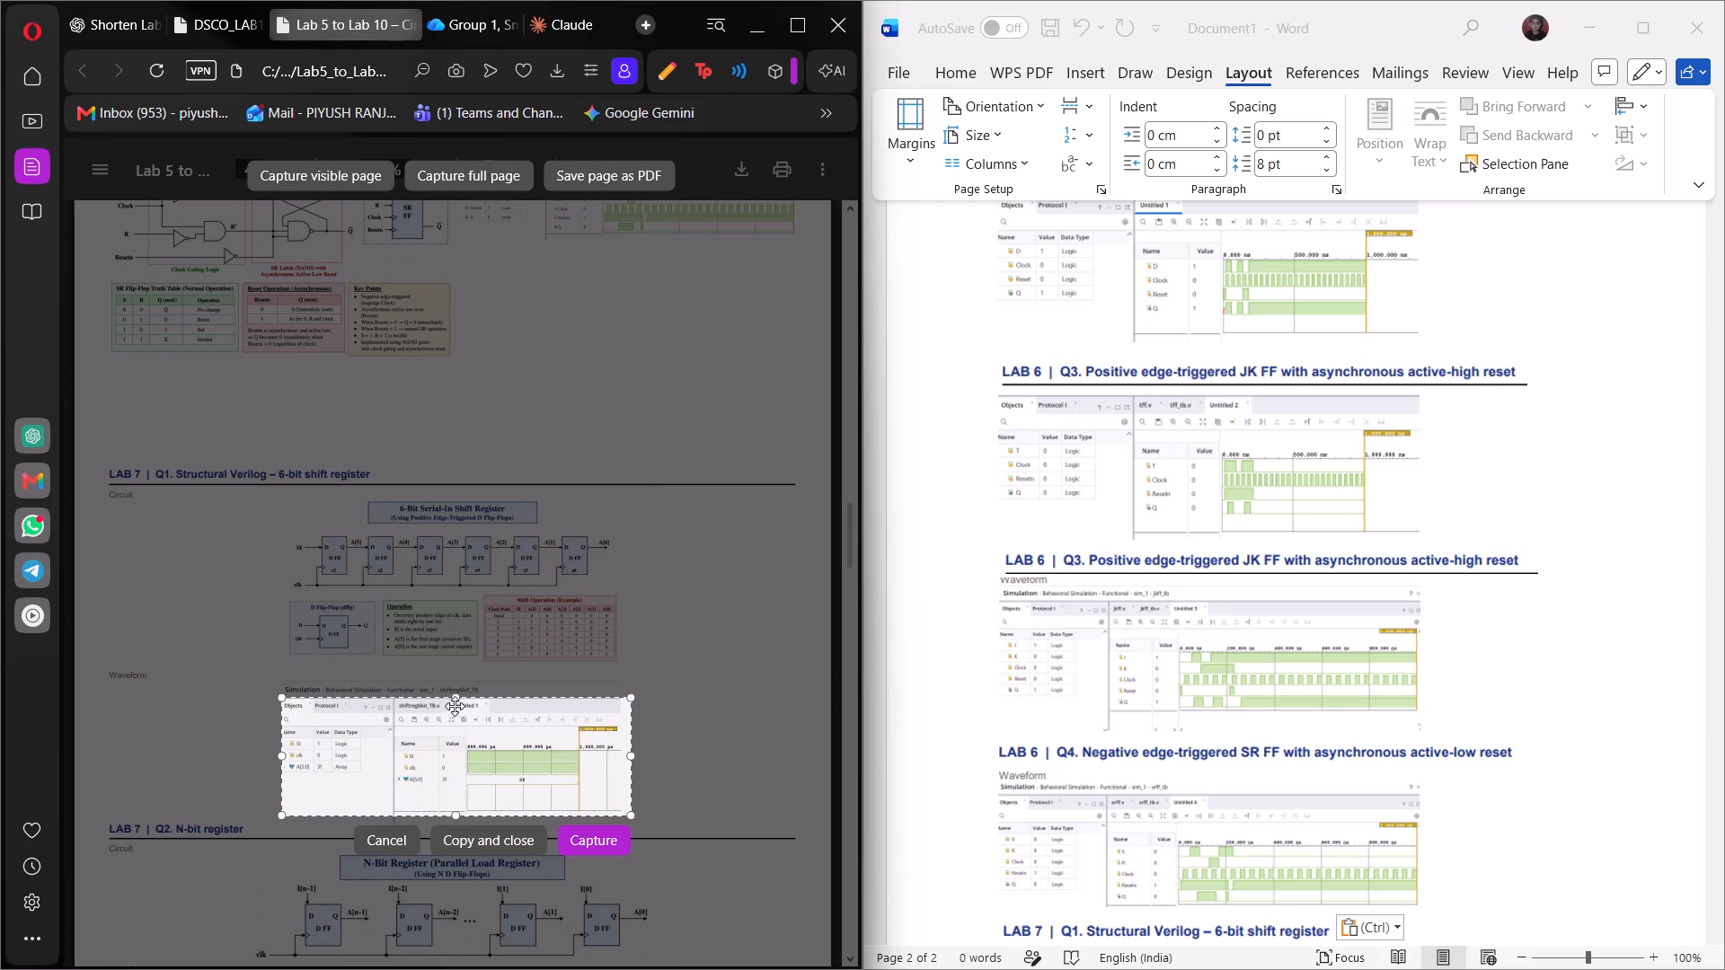
pyautogui.click(479, 845)
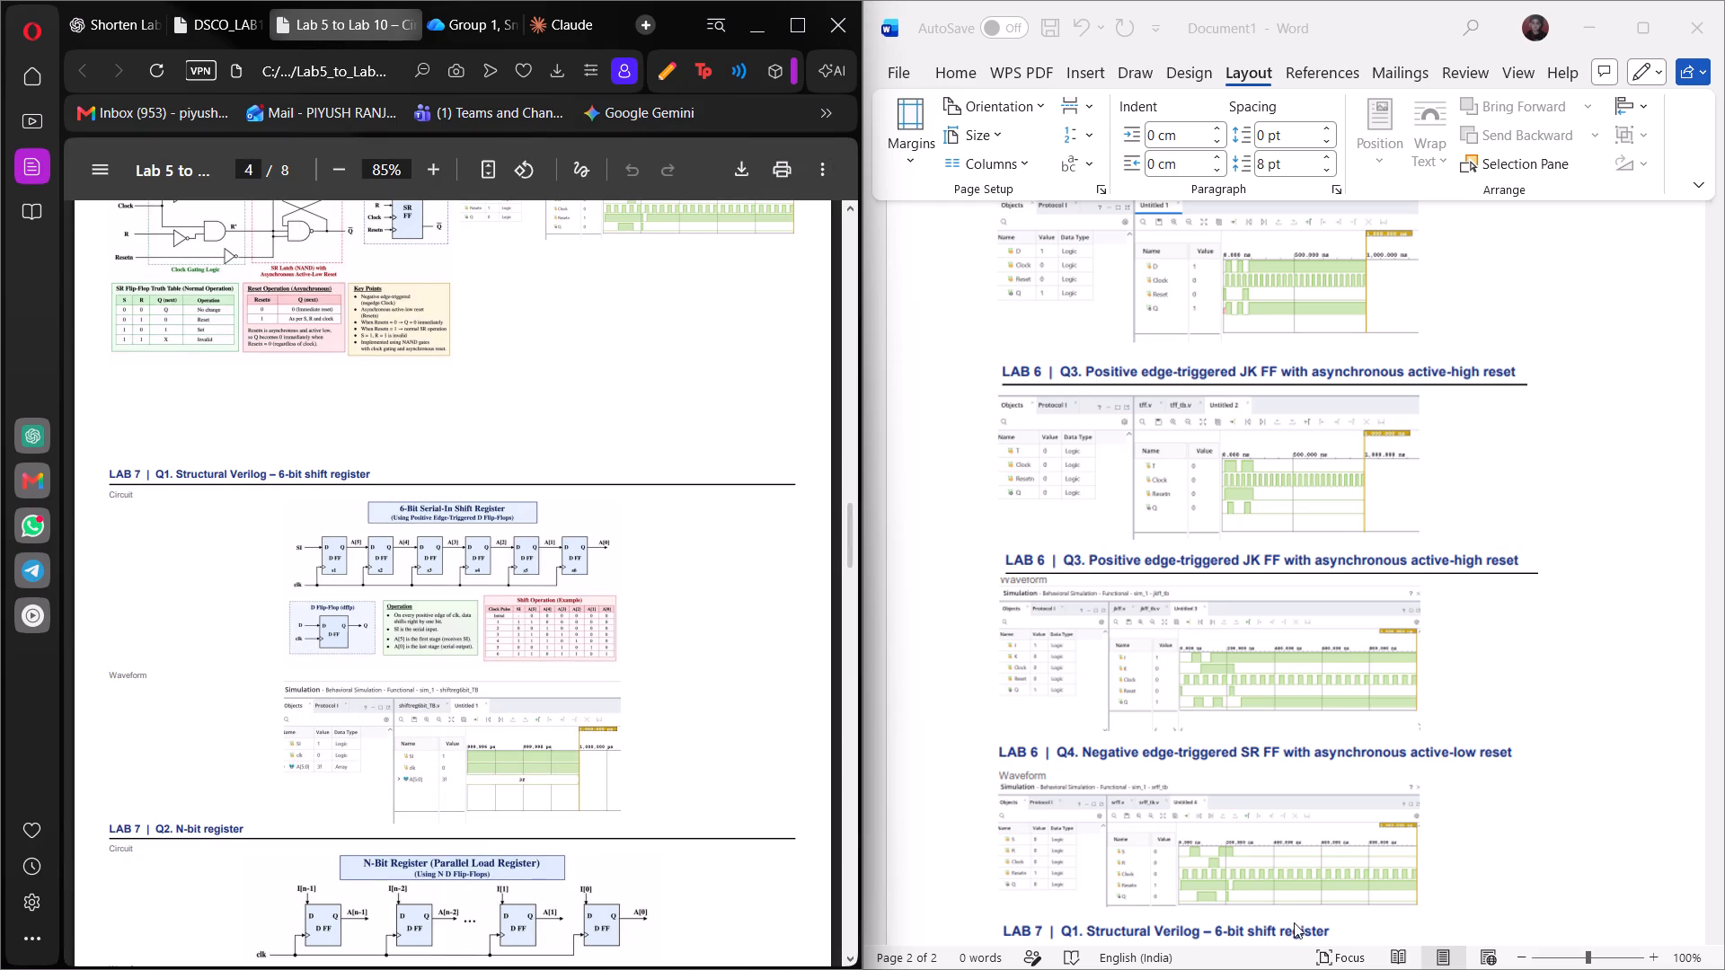
pyautogui.click(1480, 905)
pyautogui.hotkey('ctrl', 'v')
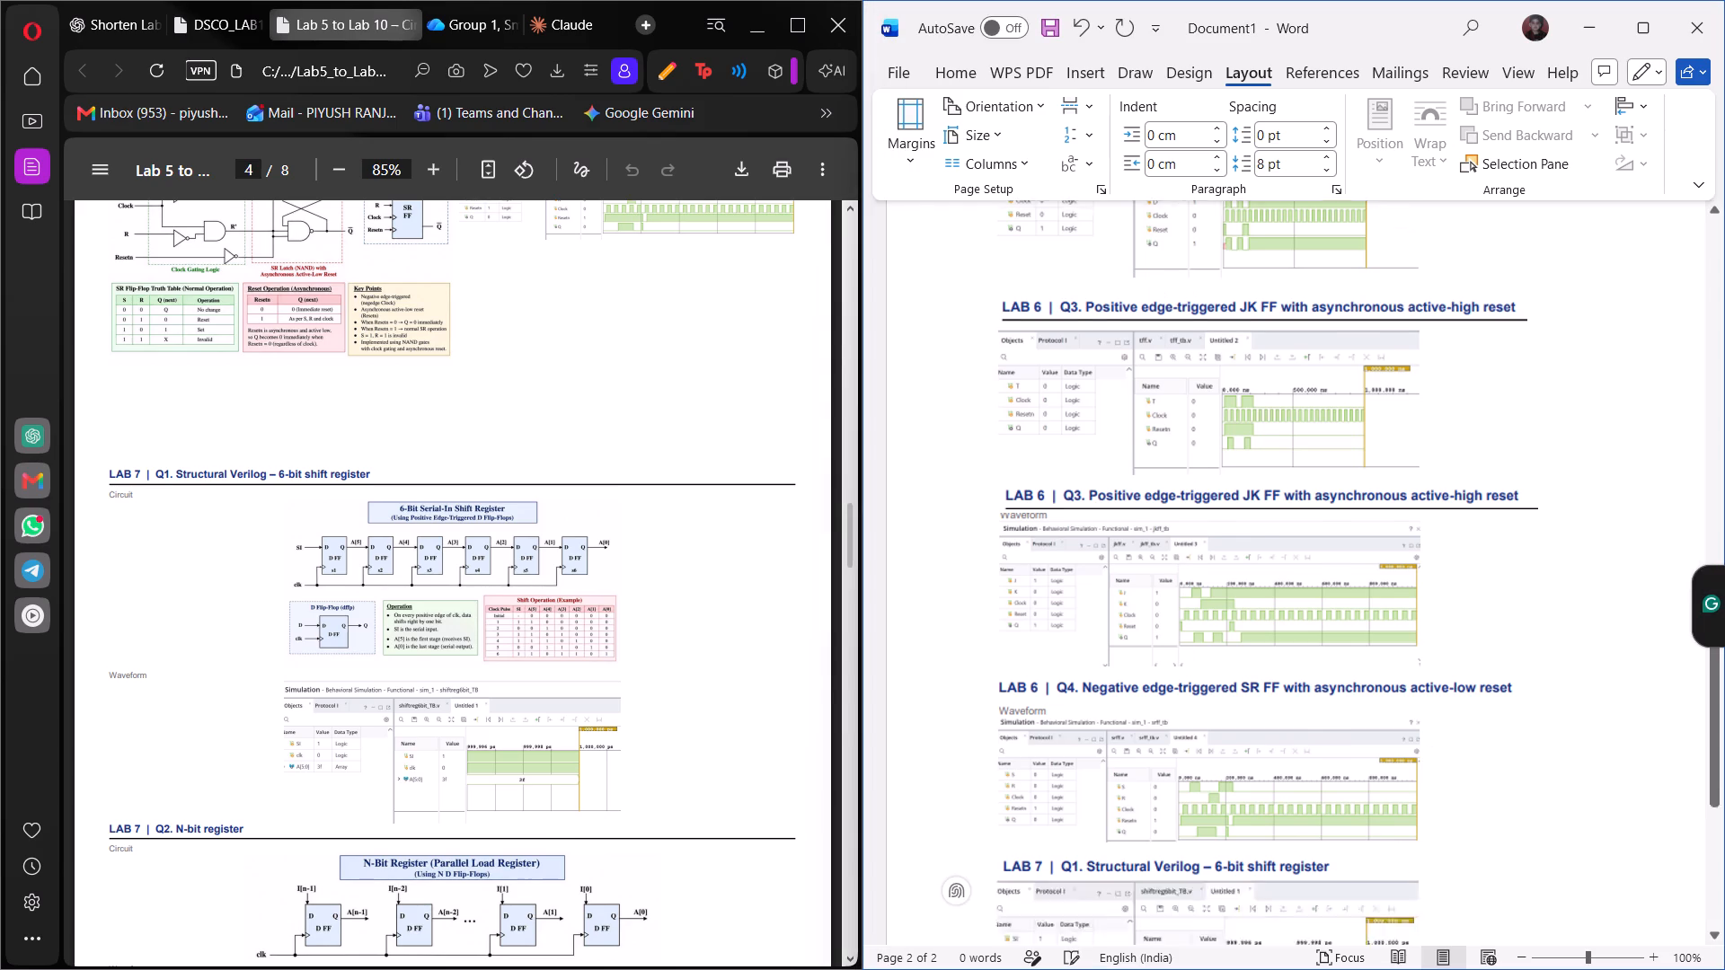
pyautogui.scroll(-3, 1419, 873)
pyautogui.scroll(-9, 1302, 806)
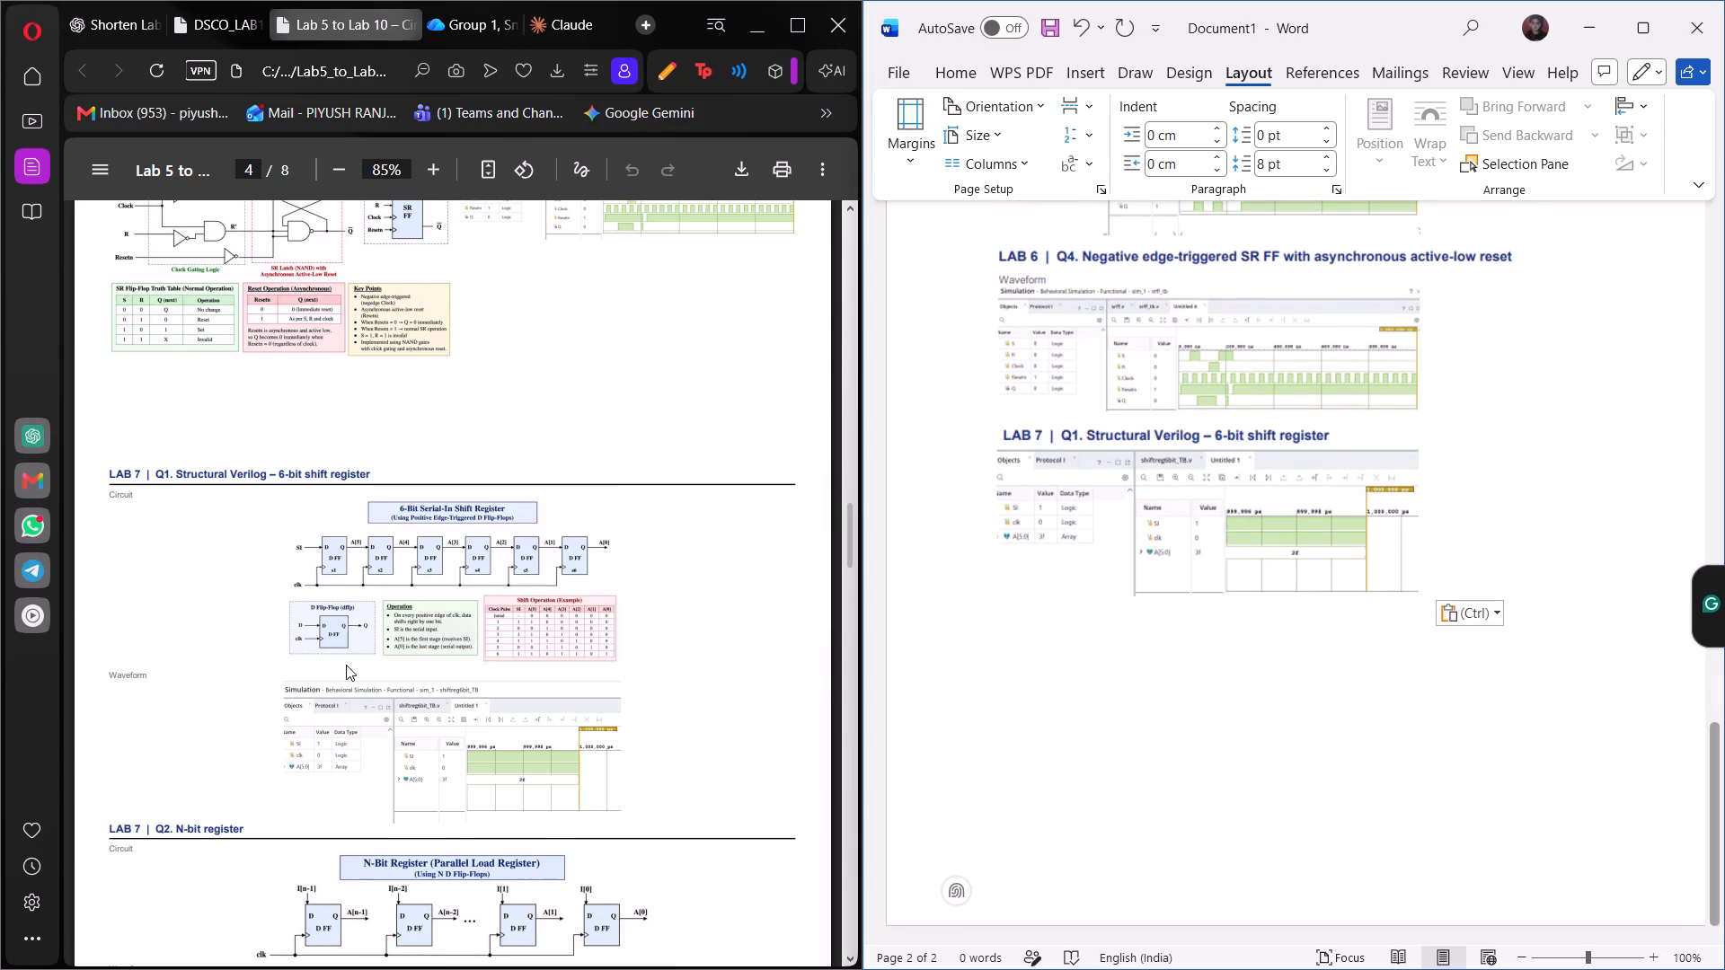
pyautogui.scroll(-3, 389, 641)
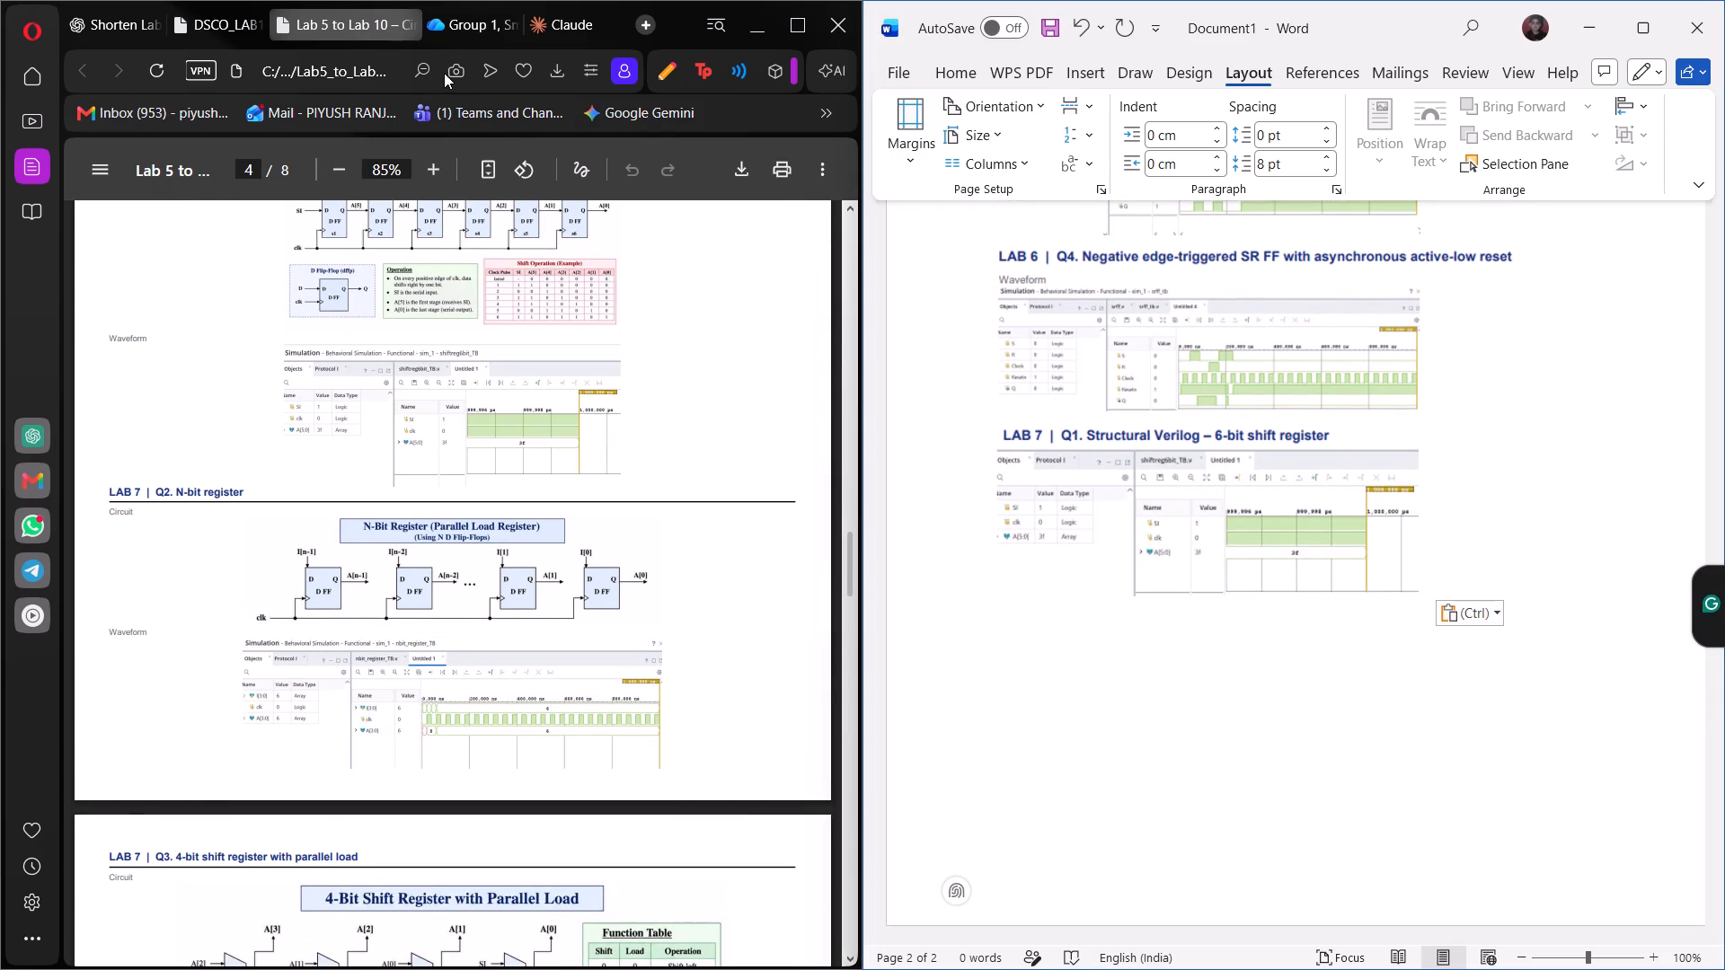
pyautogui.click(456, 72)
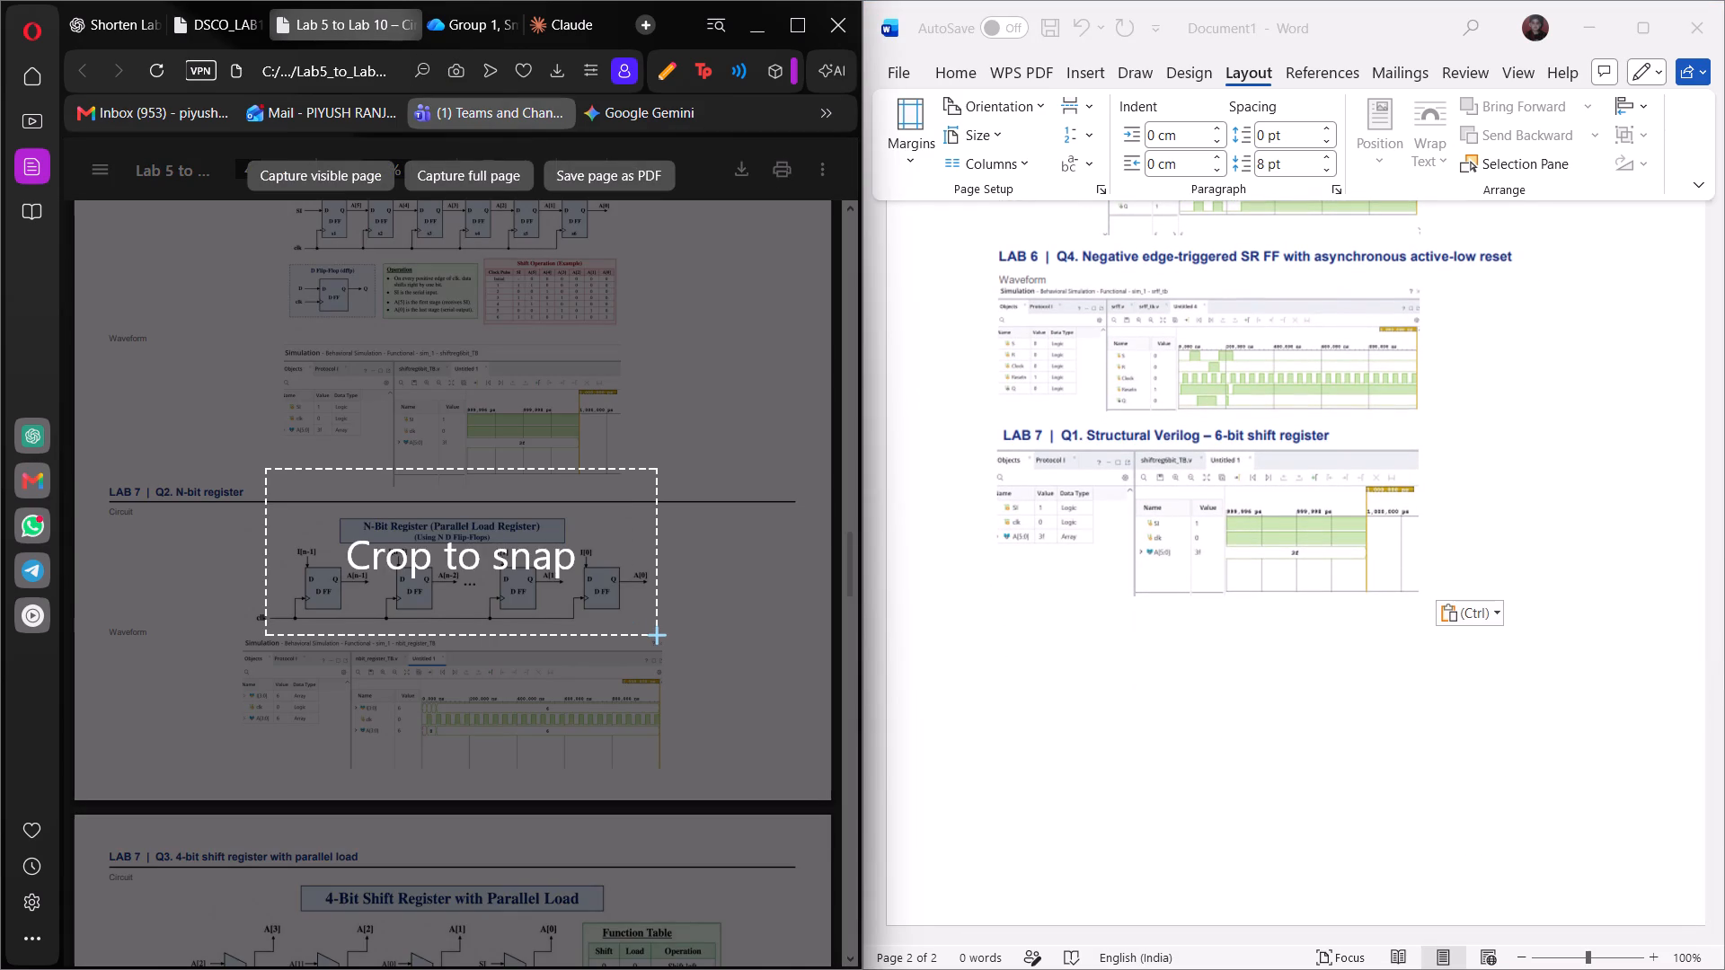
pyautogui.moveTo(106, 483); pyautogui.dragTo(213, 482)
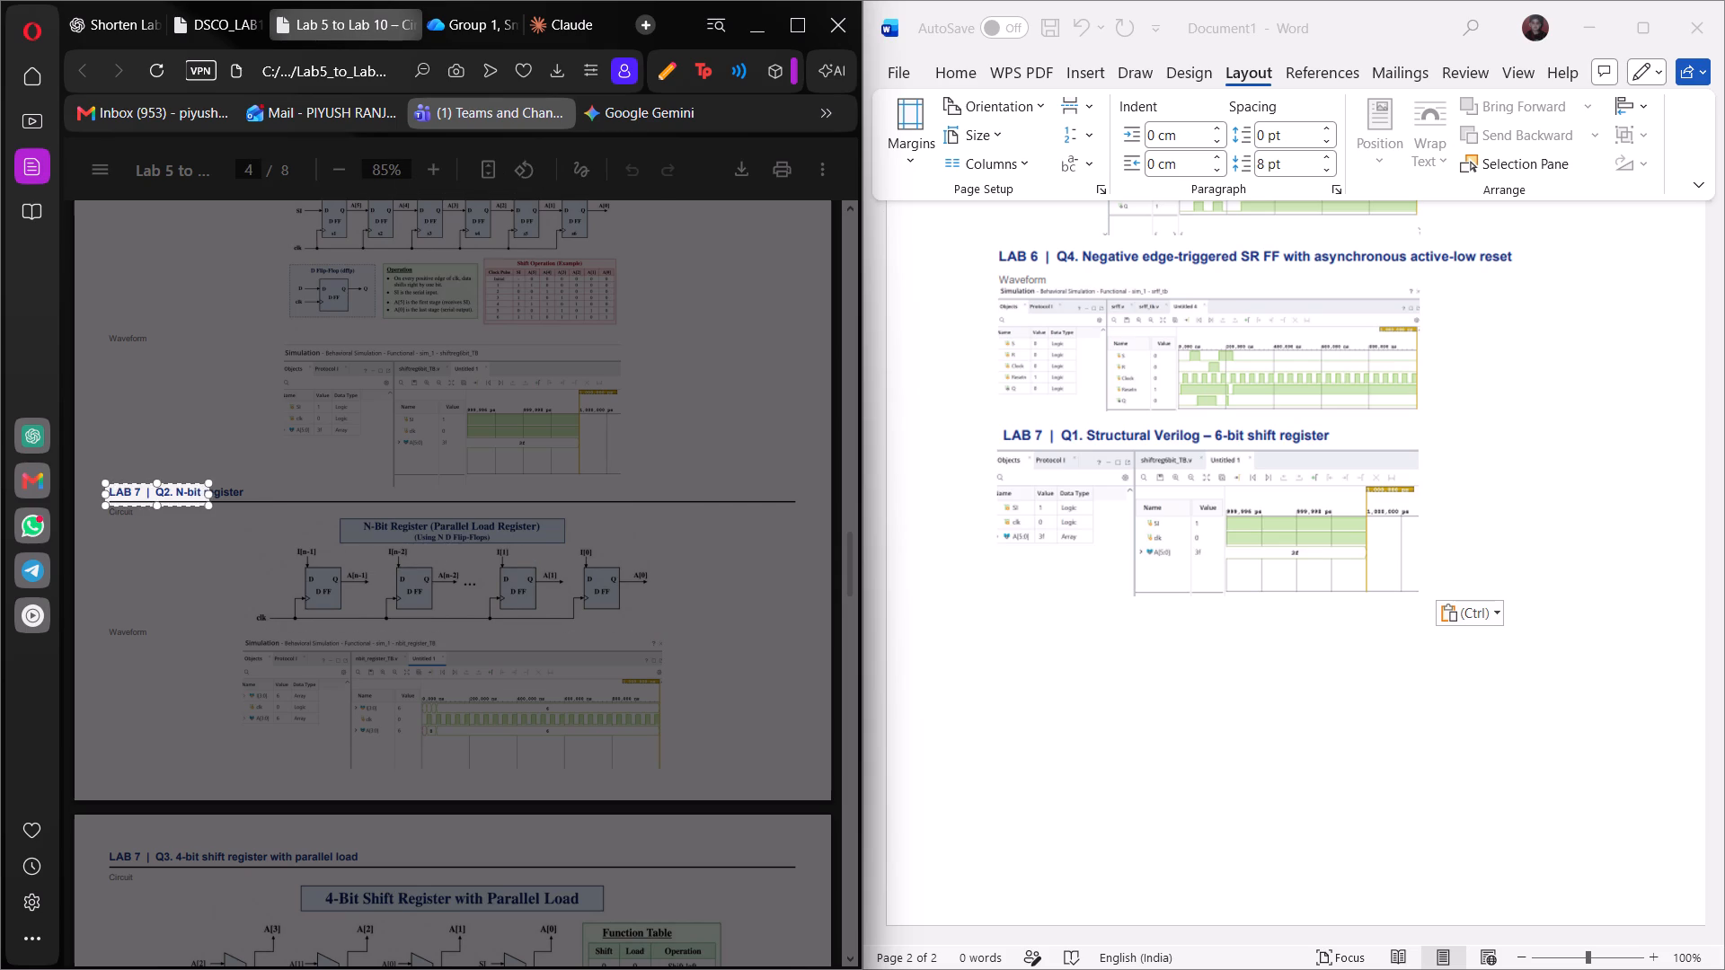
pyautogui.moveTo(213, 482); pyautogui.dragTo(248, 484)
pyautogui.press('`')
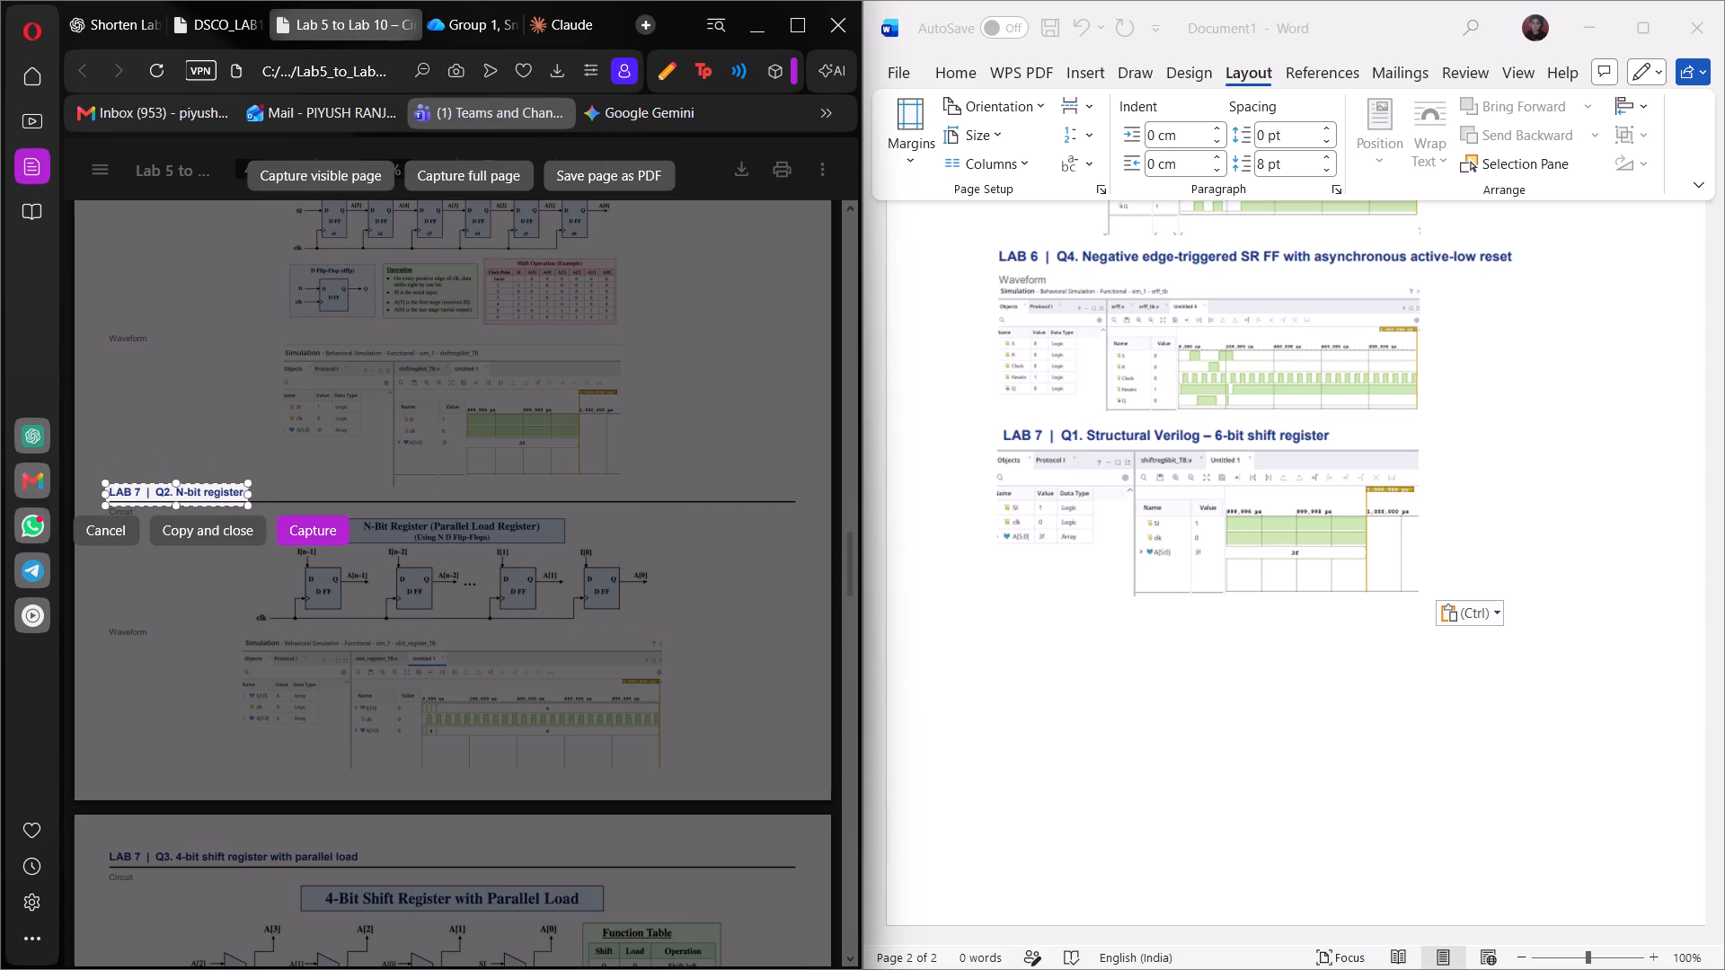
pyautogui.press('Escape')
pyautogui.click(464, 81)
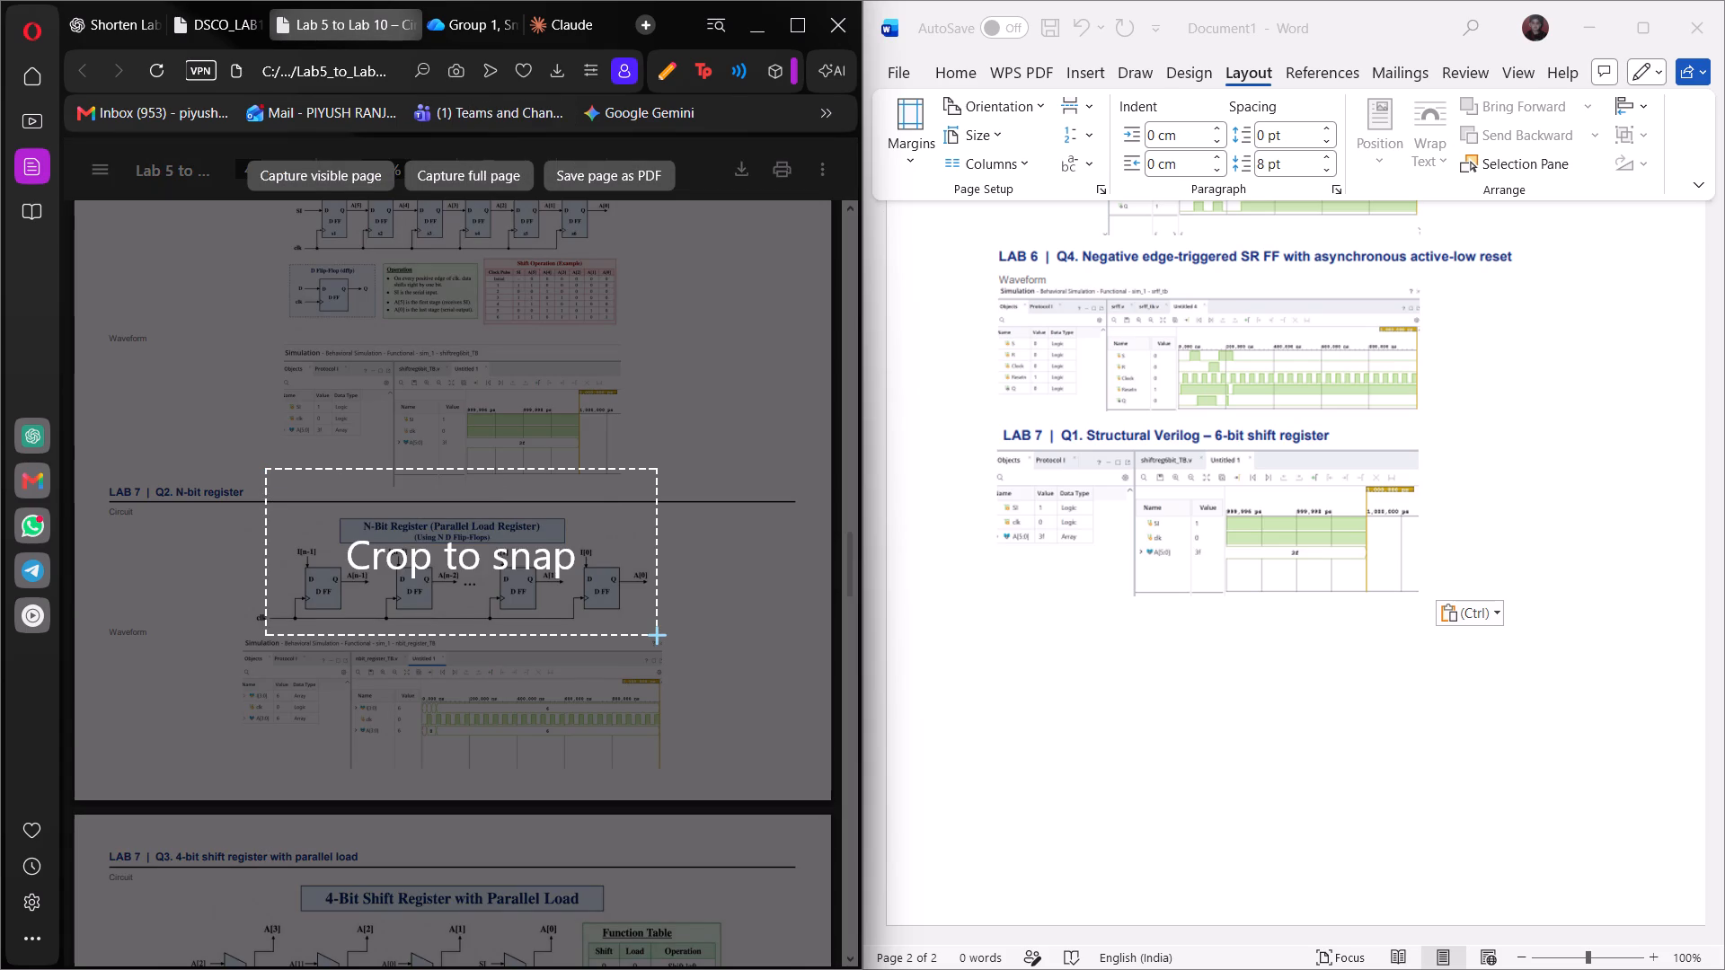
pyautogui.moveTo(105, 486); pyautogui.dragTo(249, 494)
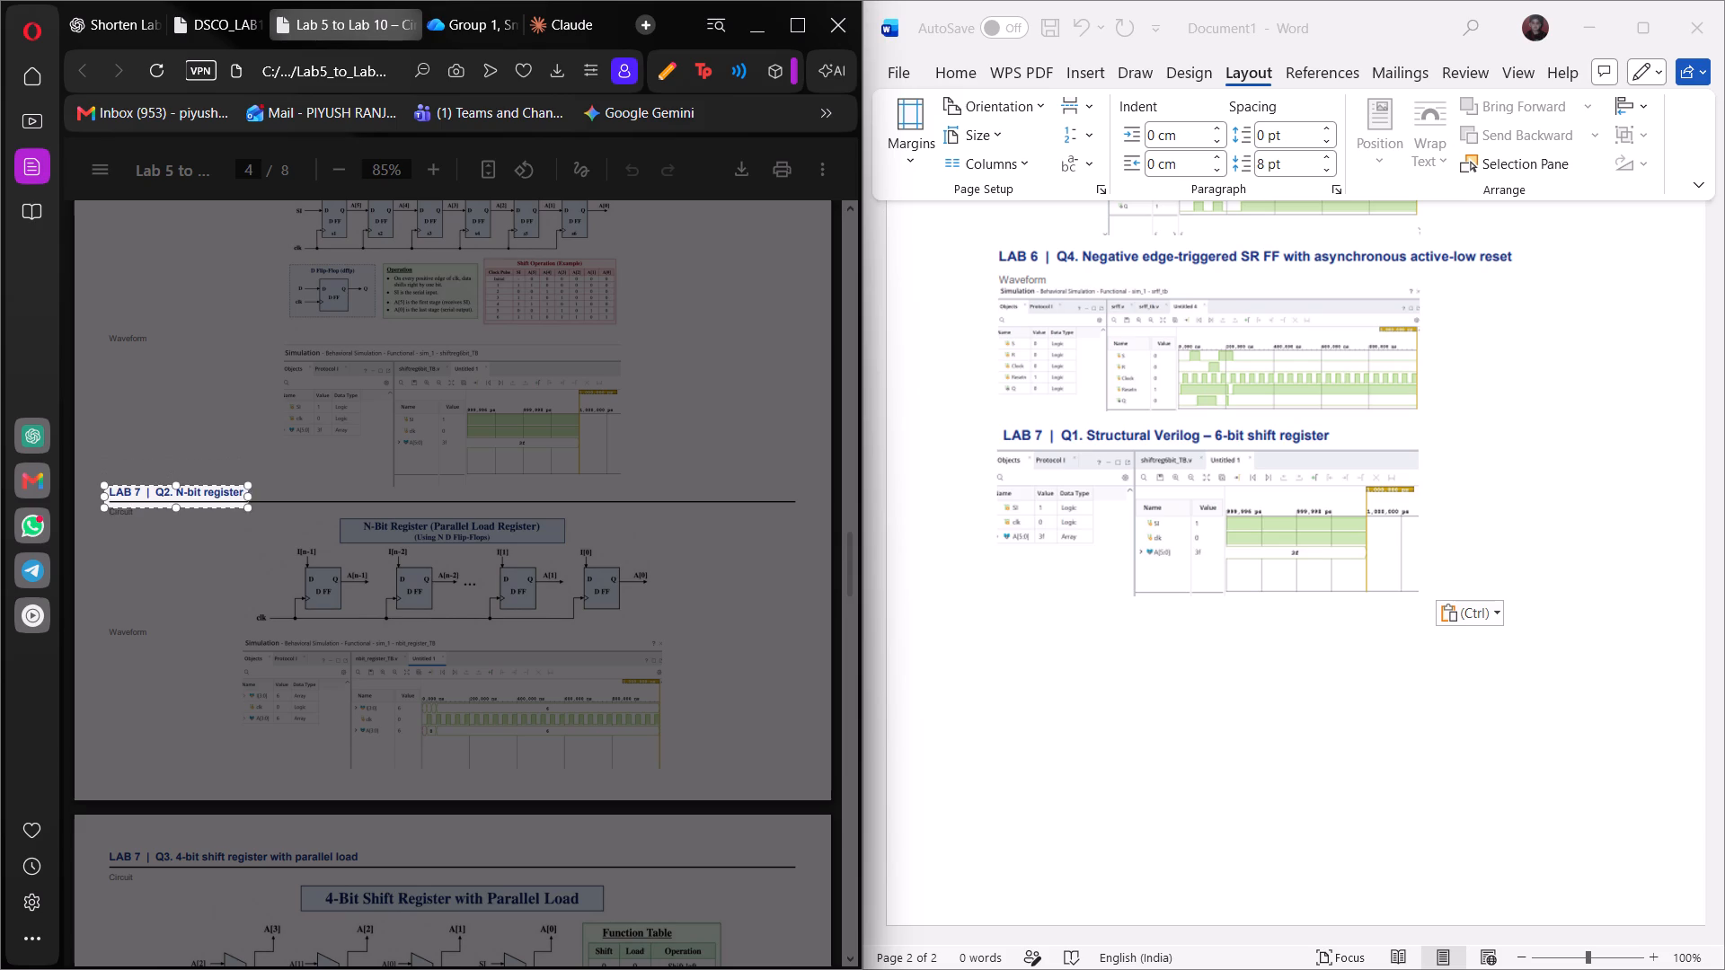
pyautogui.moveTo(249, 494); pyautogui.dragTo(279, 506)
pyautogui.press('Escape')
# Snap the LAB 7 Q2 N-bit register heading from the PDF and copy it.
pyautogui.click(457, 71)
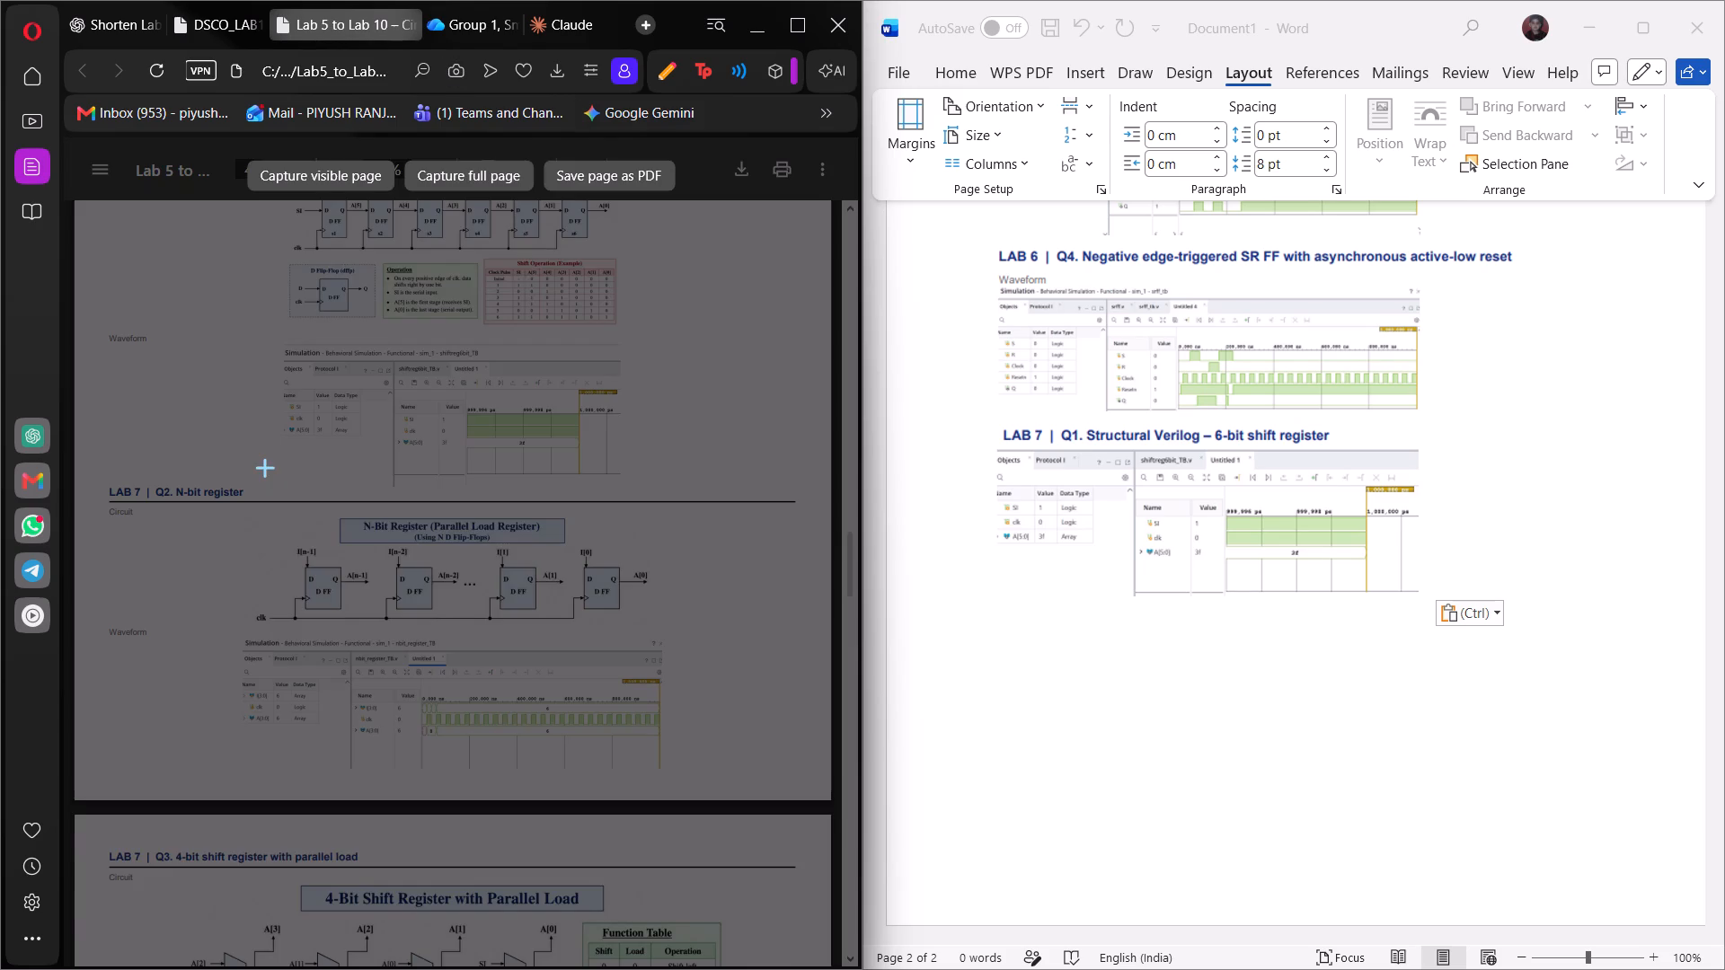
pyautogui.moveTo(164, 587); pyautogui.dragTo(562, 744)
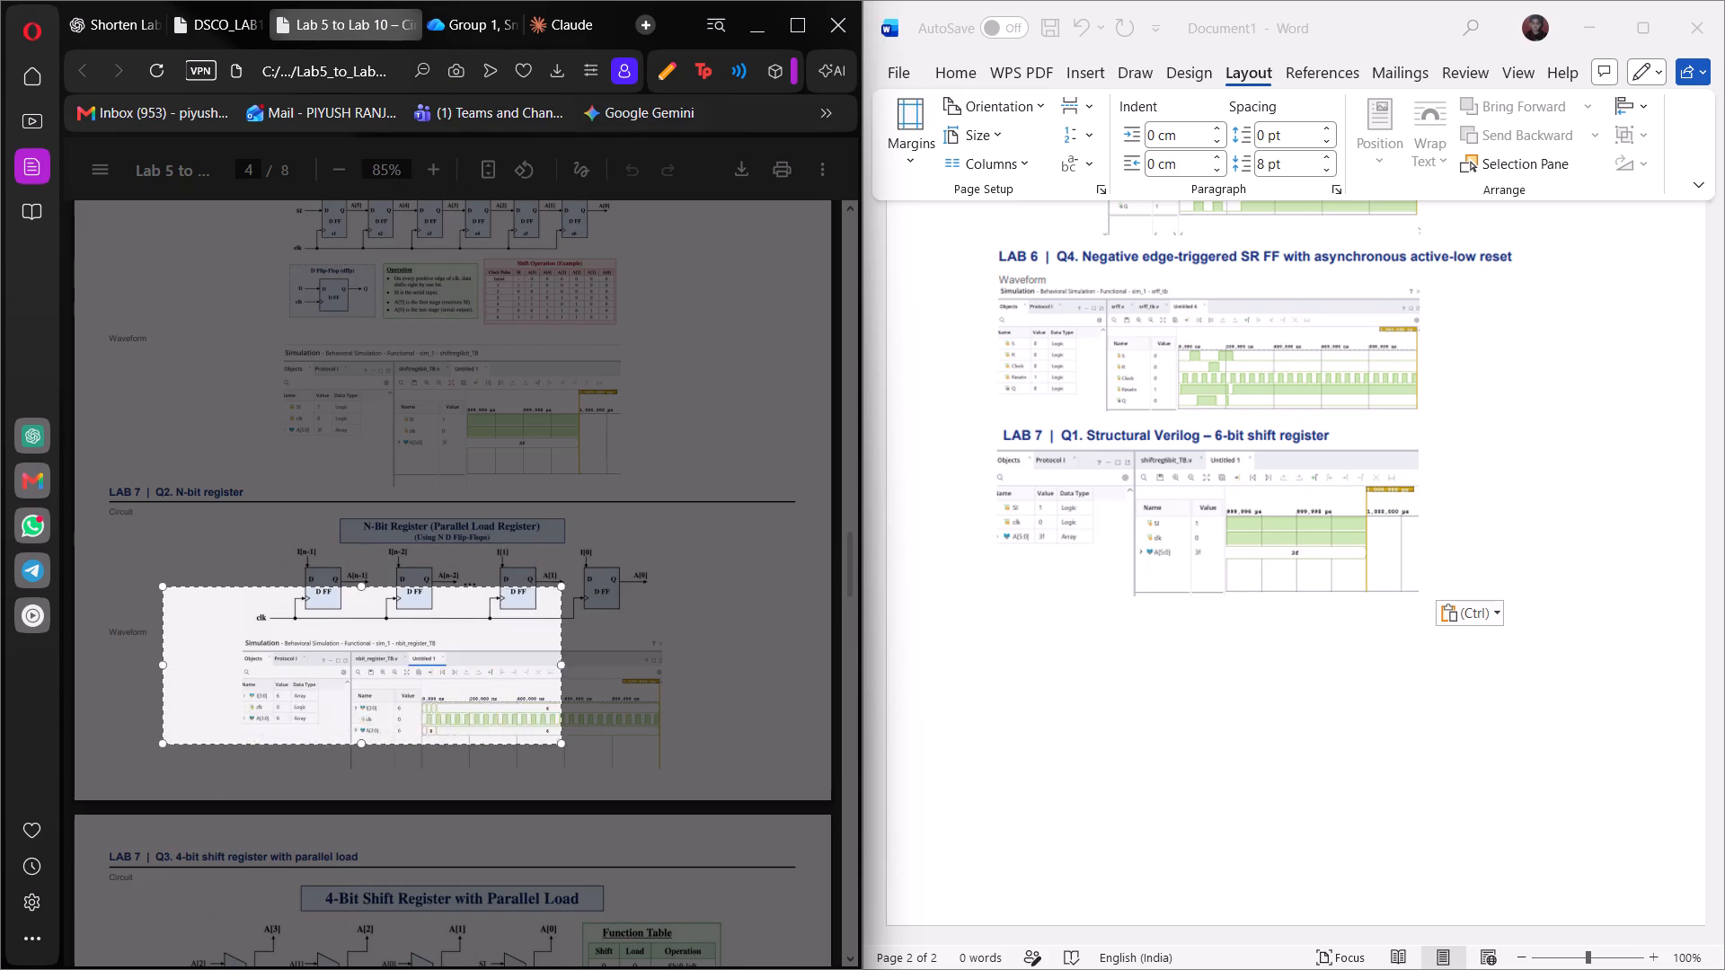
pyautogui.moveTo(562, 744); pyautogui.dragTo(91, 482)
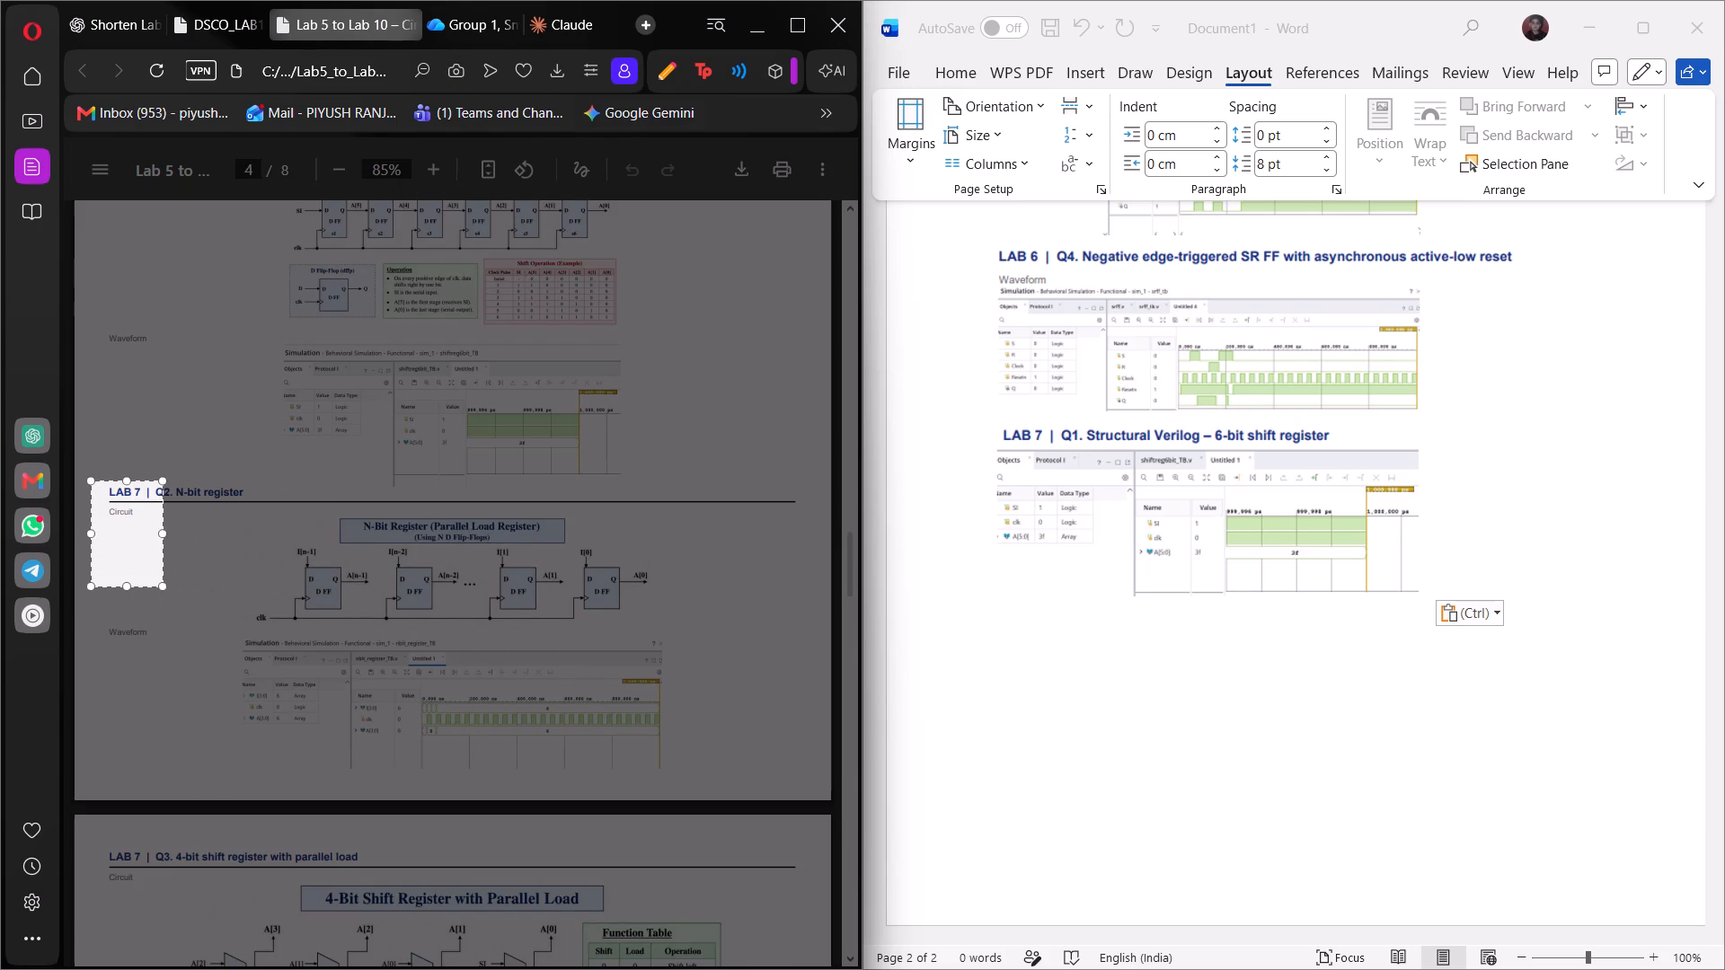
pyautogui.moveTo(91, 482); pyautogui.dragTo(98, 480)
pyautogui.moveTo(128, 585); pyautogui.dragTo(126, 489)
pyautogui.moveTo(159, 488); pyautogui.dragTo(187, 486)
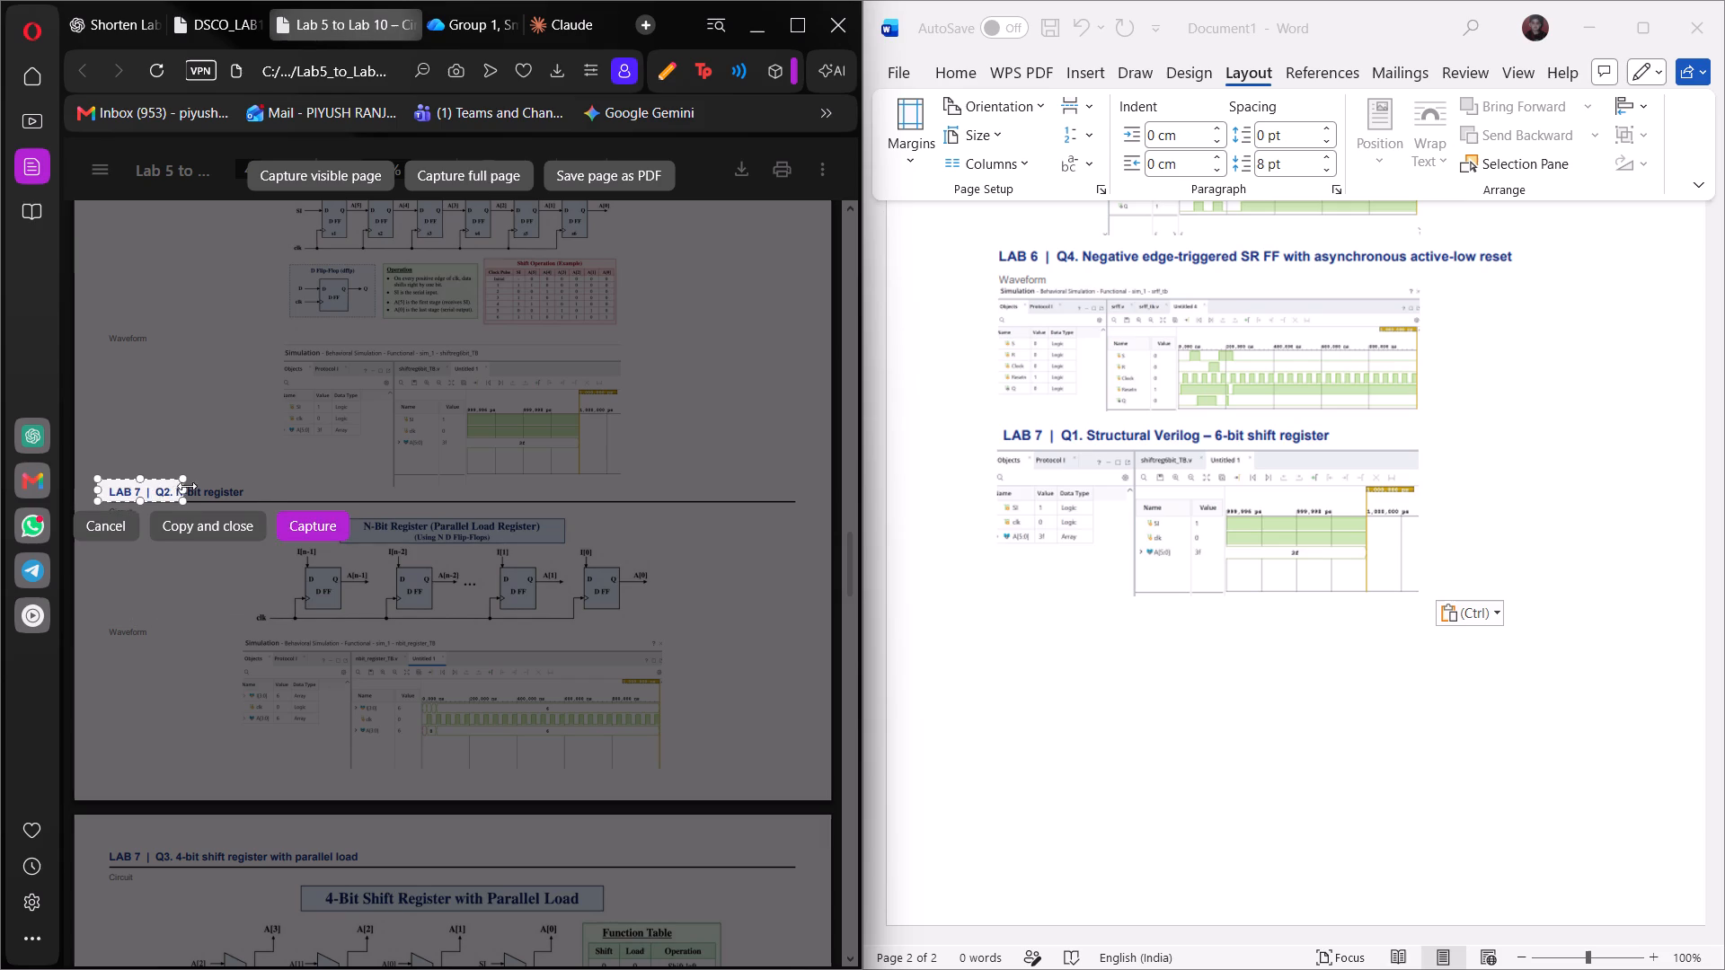
pyautogui.moveTo(187, 486); pyautogui.dragTo(243, 474)
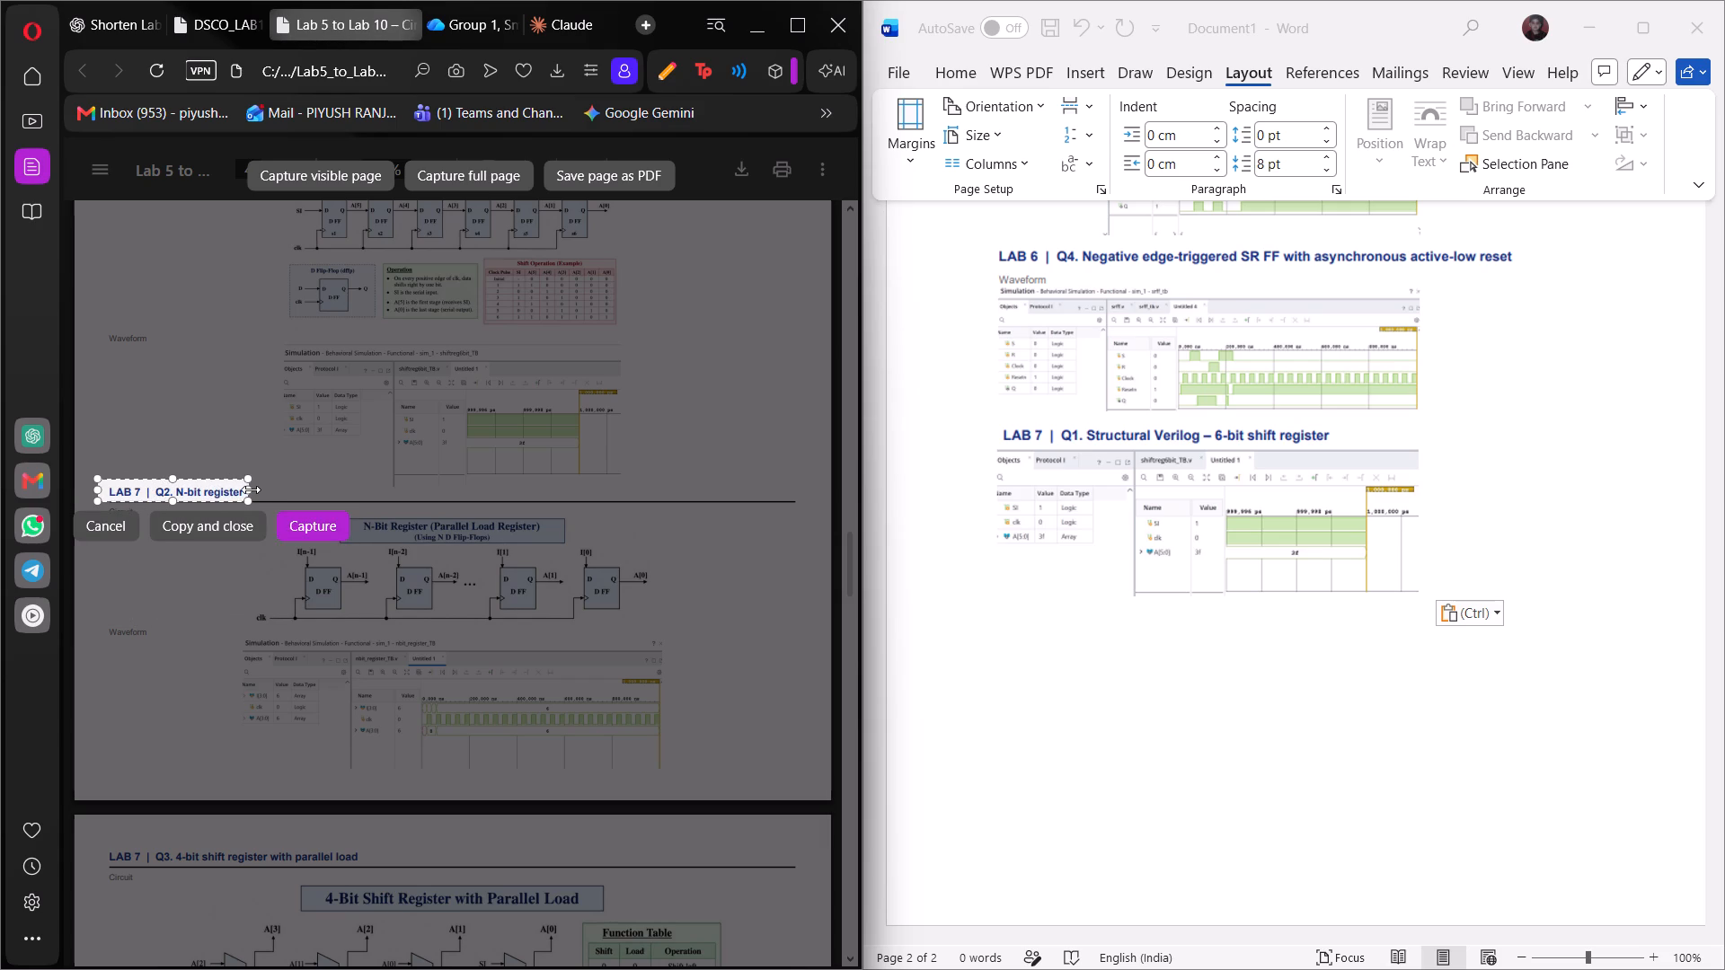
pyautogui.click(251, 489)
pyautogui.click(235, 516)
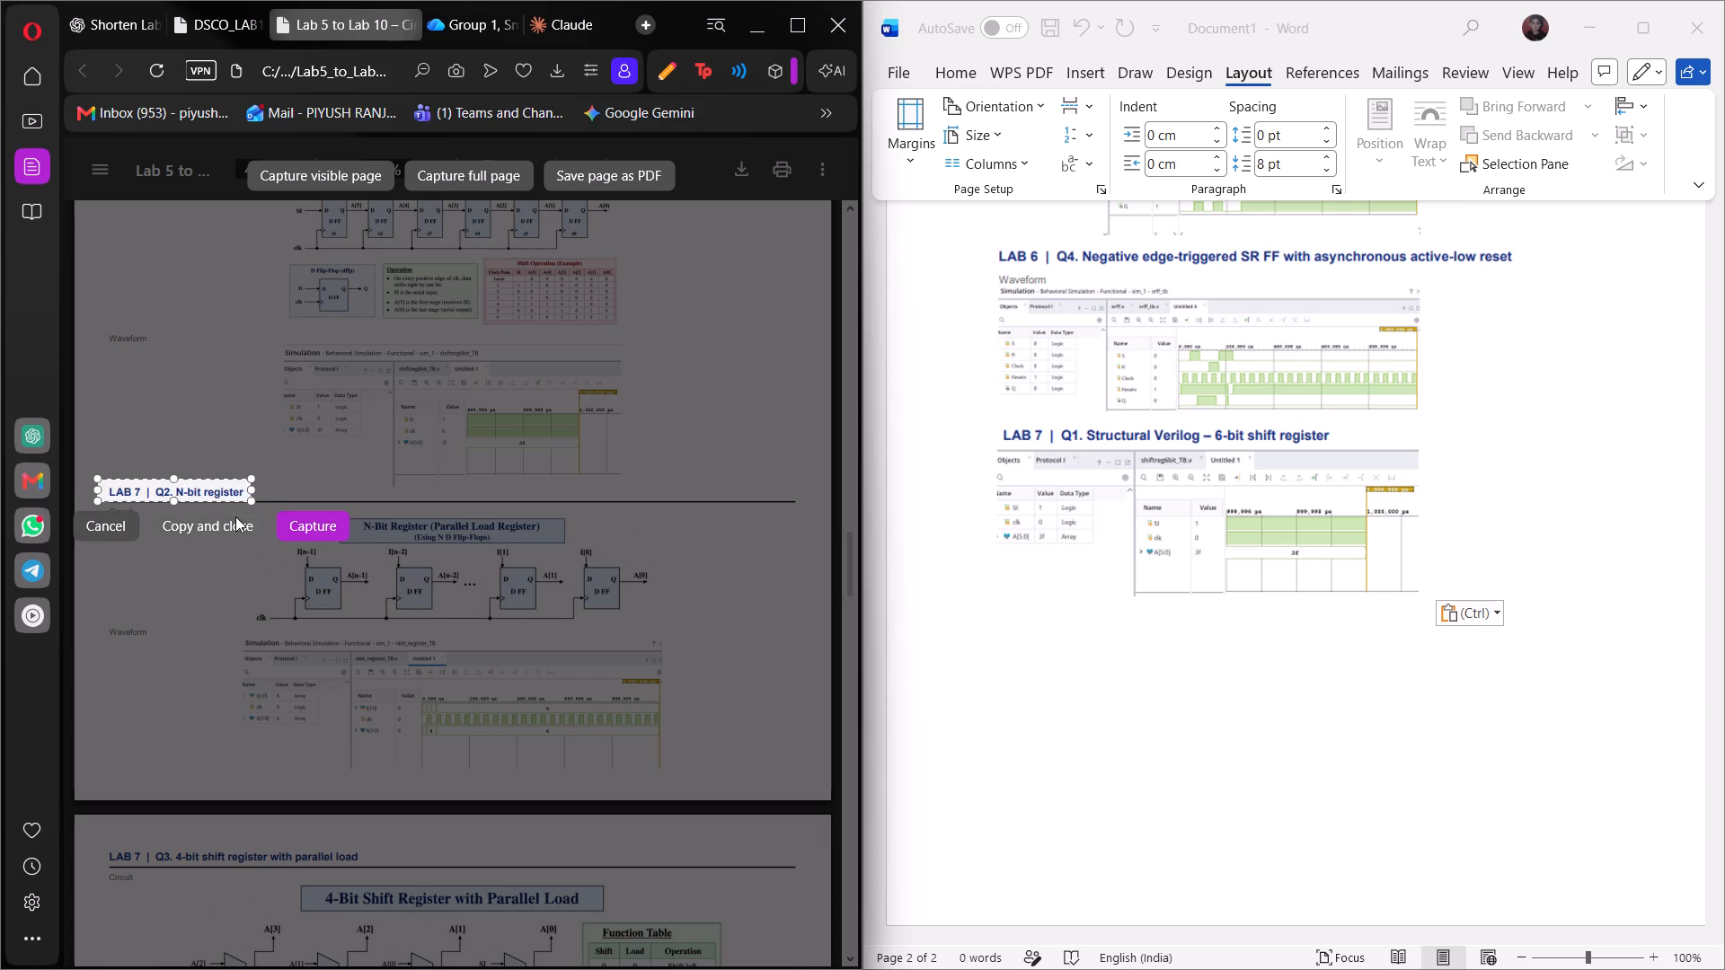
# Paste the copied N-bit register heading on a new line below the LAB 7 Q1 shift register waveform in Word.
pyautogui.moveTo(1527, 573); pyautogui.dragTo(1555, 567)
pyautogui.hotkey('ctrl', 'v')
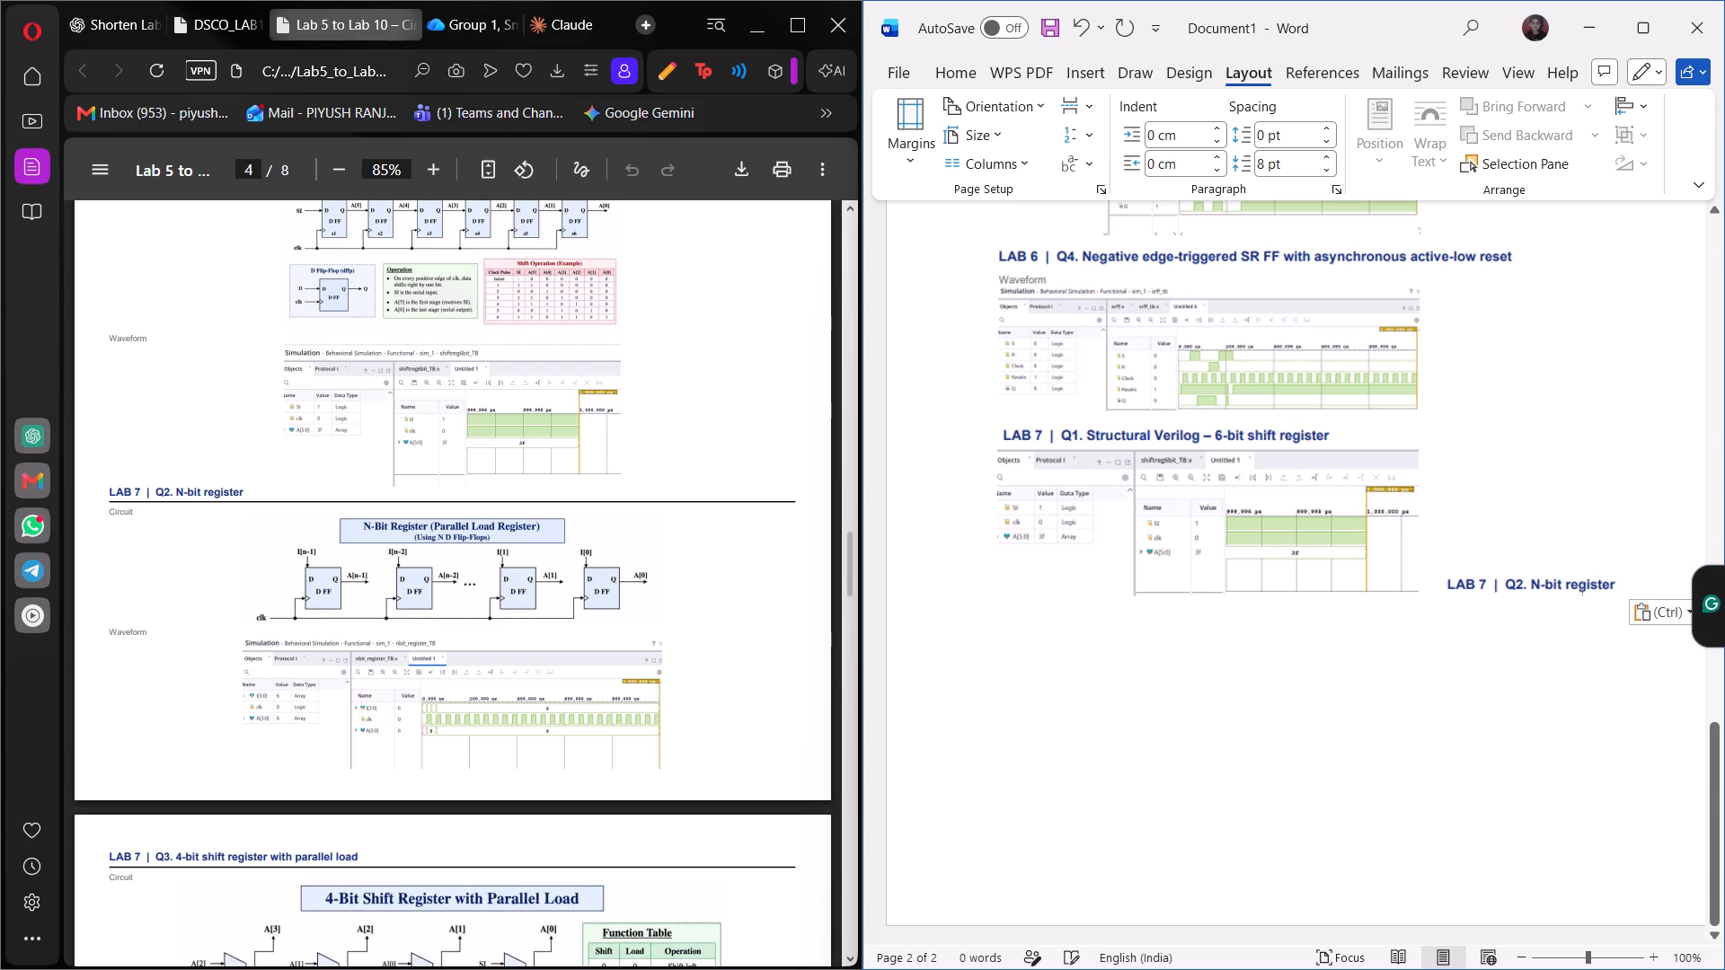
pyautogui.hotkey('ctrl', 'z')
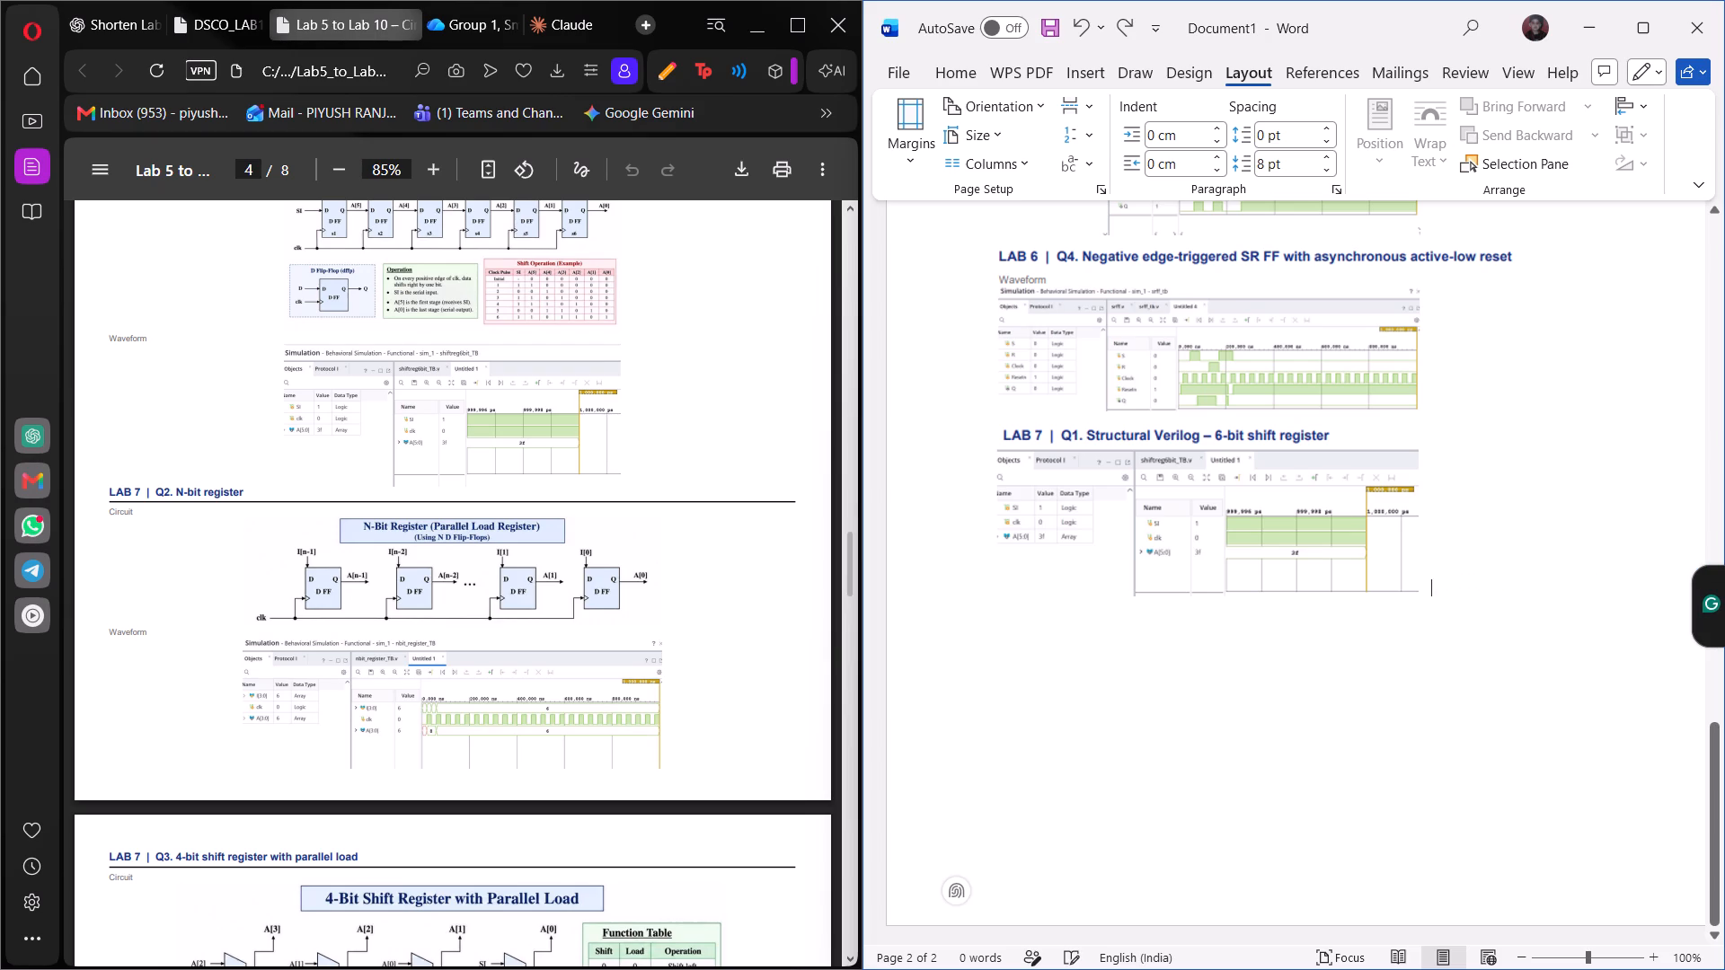
pyautogui.click(1479, 601)
pyautogui.hotkey('ctrl', 'v')
pyautogui.hotkey('ctrl', 'z')
pyautogui.press('Return')
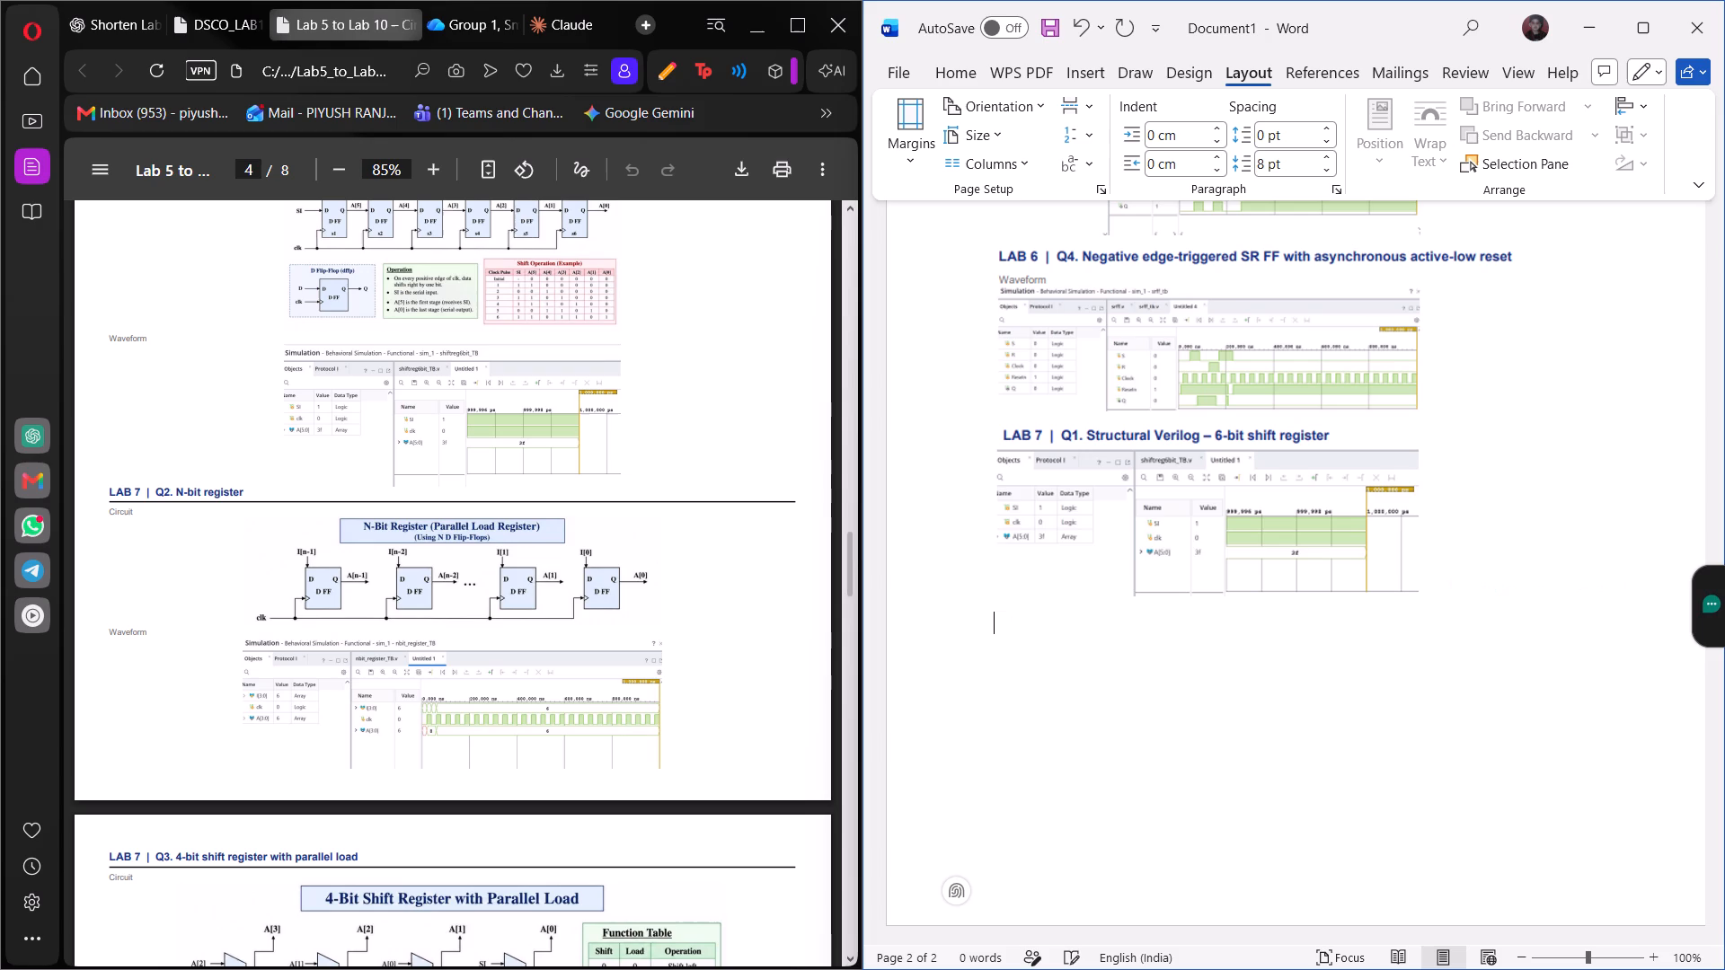
pyautogui.hotkey('ctrl', 'v')
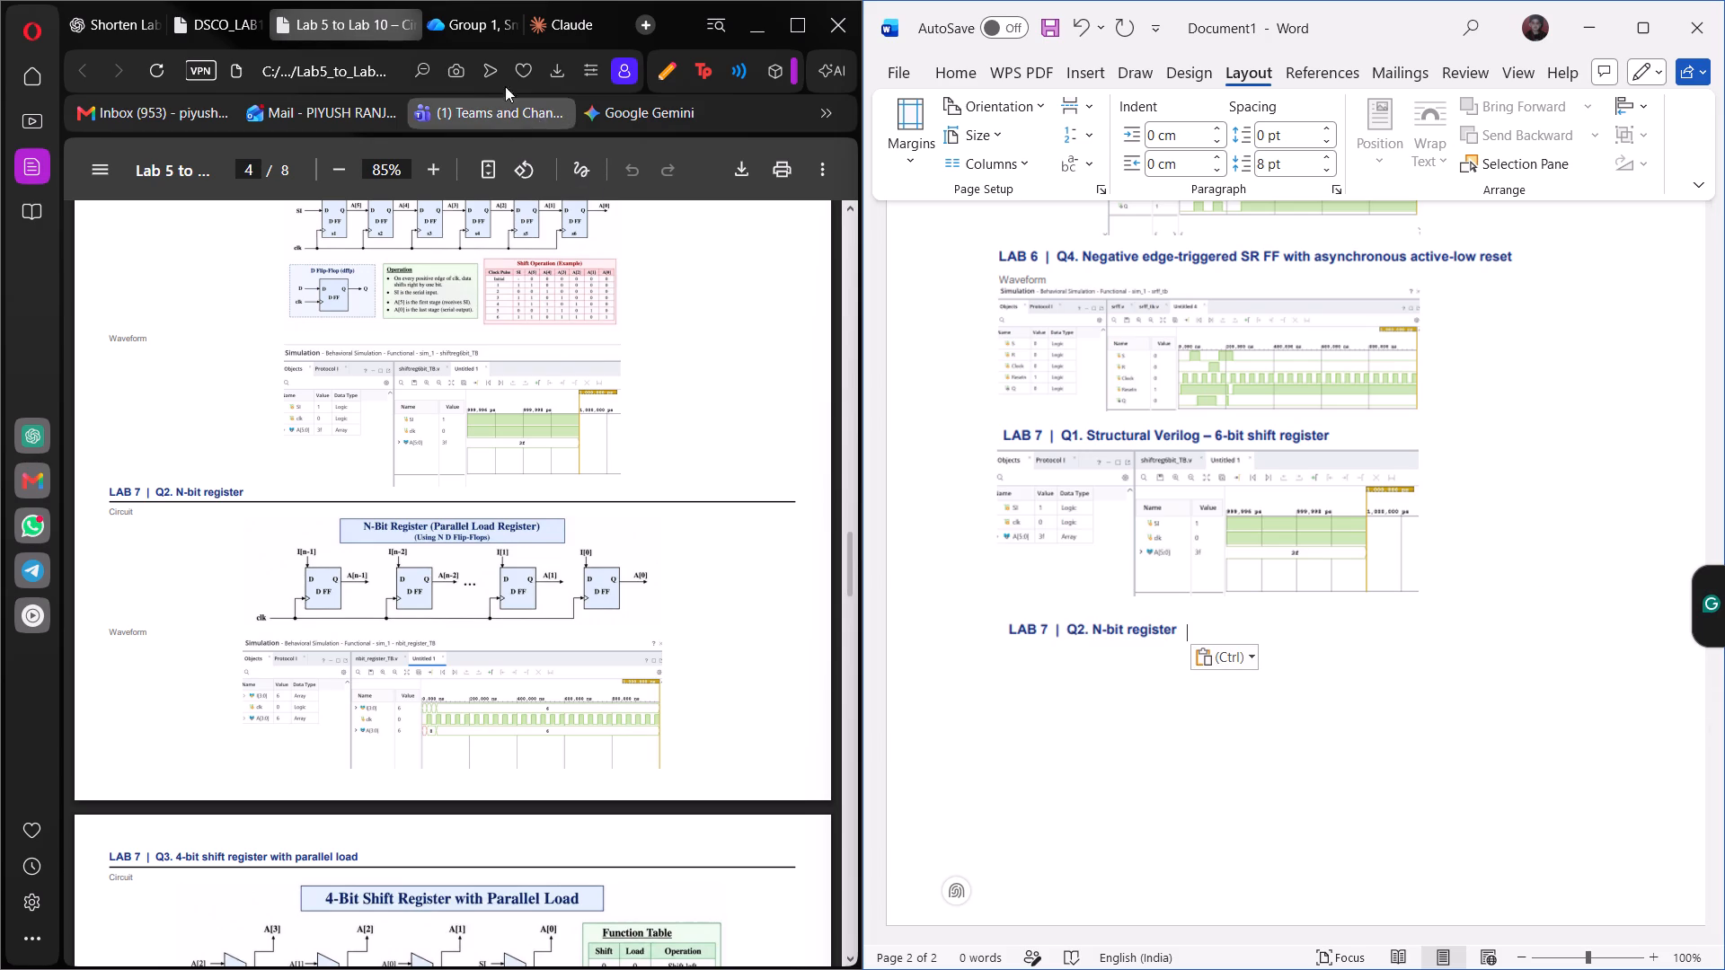
# Snap the LAB 7 Q2 N-bit register waveform image from the PDF and paste it below its heading in Word.
pyautogui.click(455, 65)
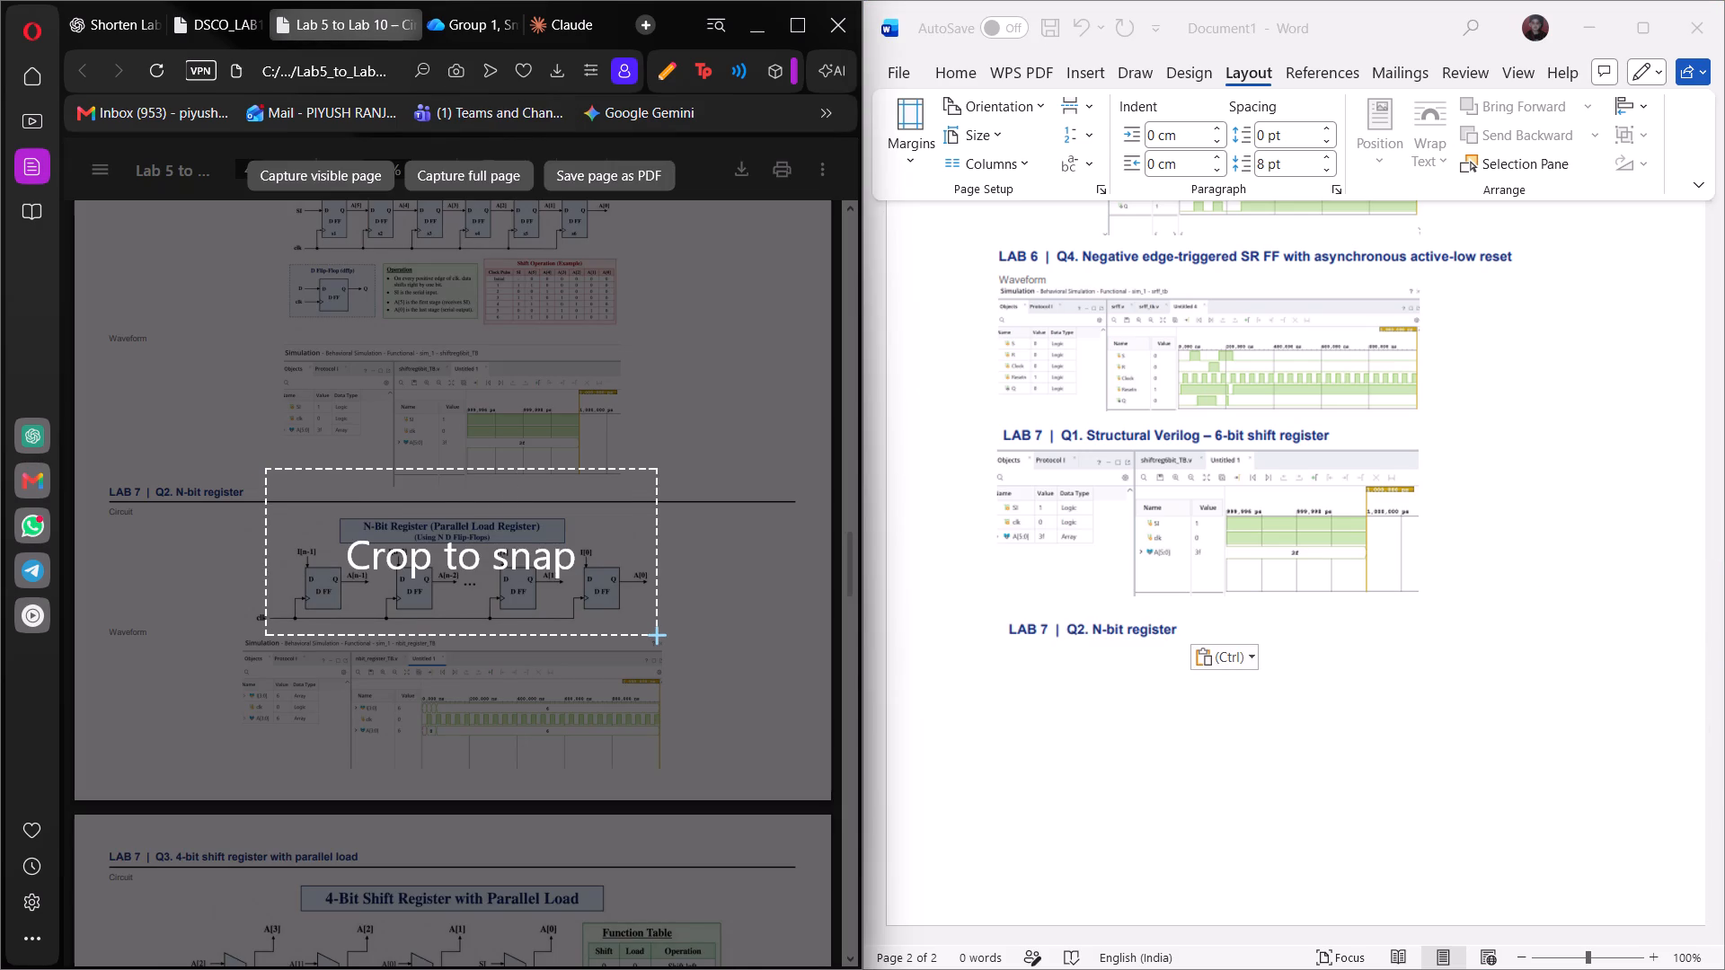
pyautogui.moveTo(241, 648); pyautogui.dragTo(671, 774)
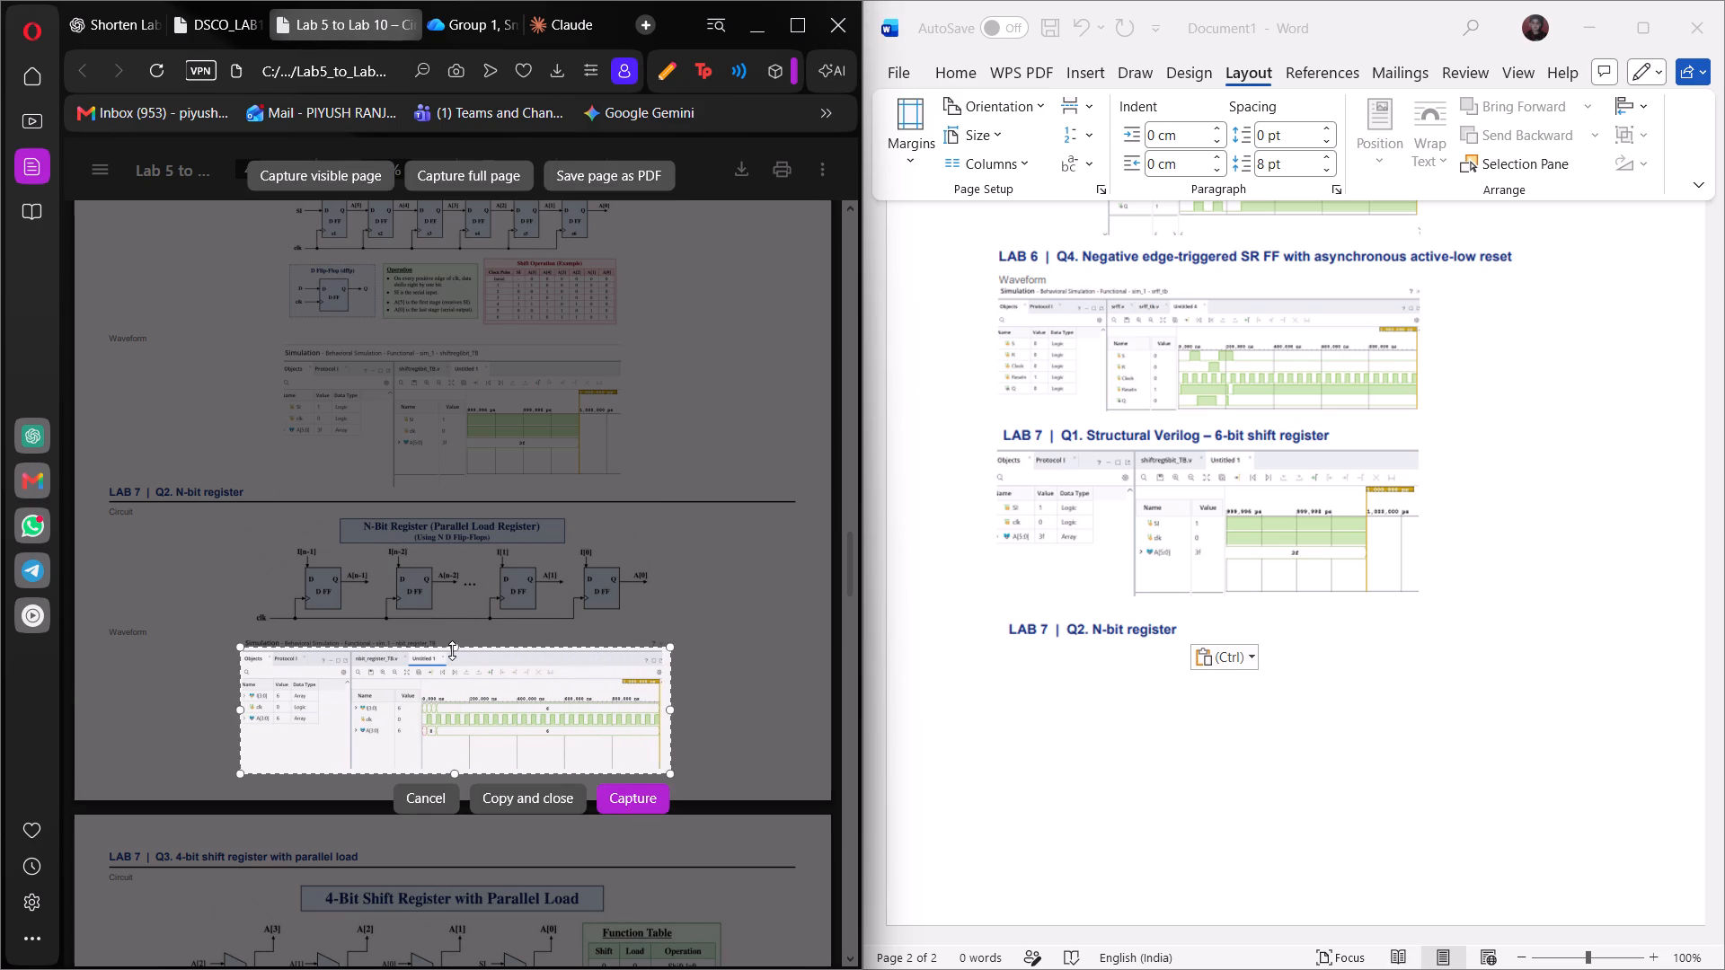
pyautogui.moveTo(451, 650); pyautogui.dragTo(451, 640)
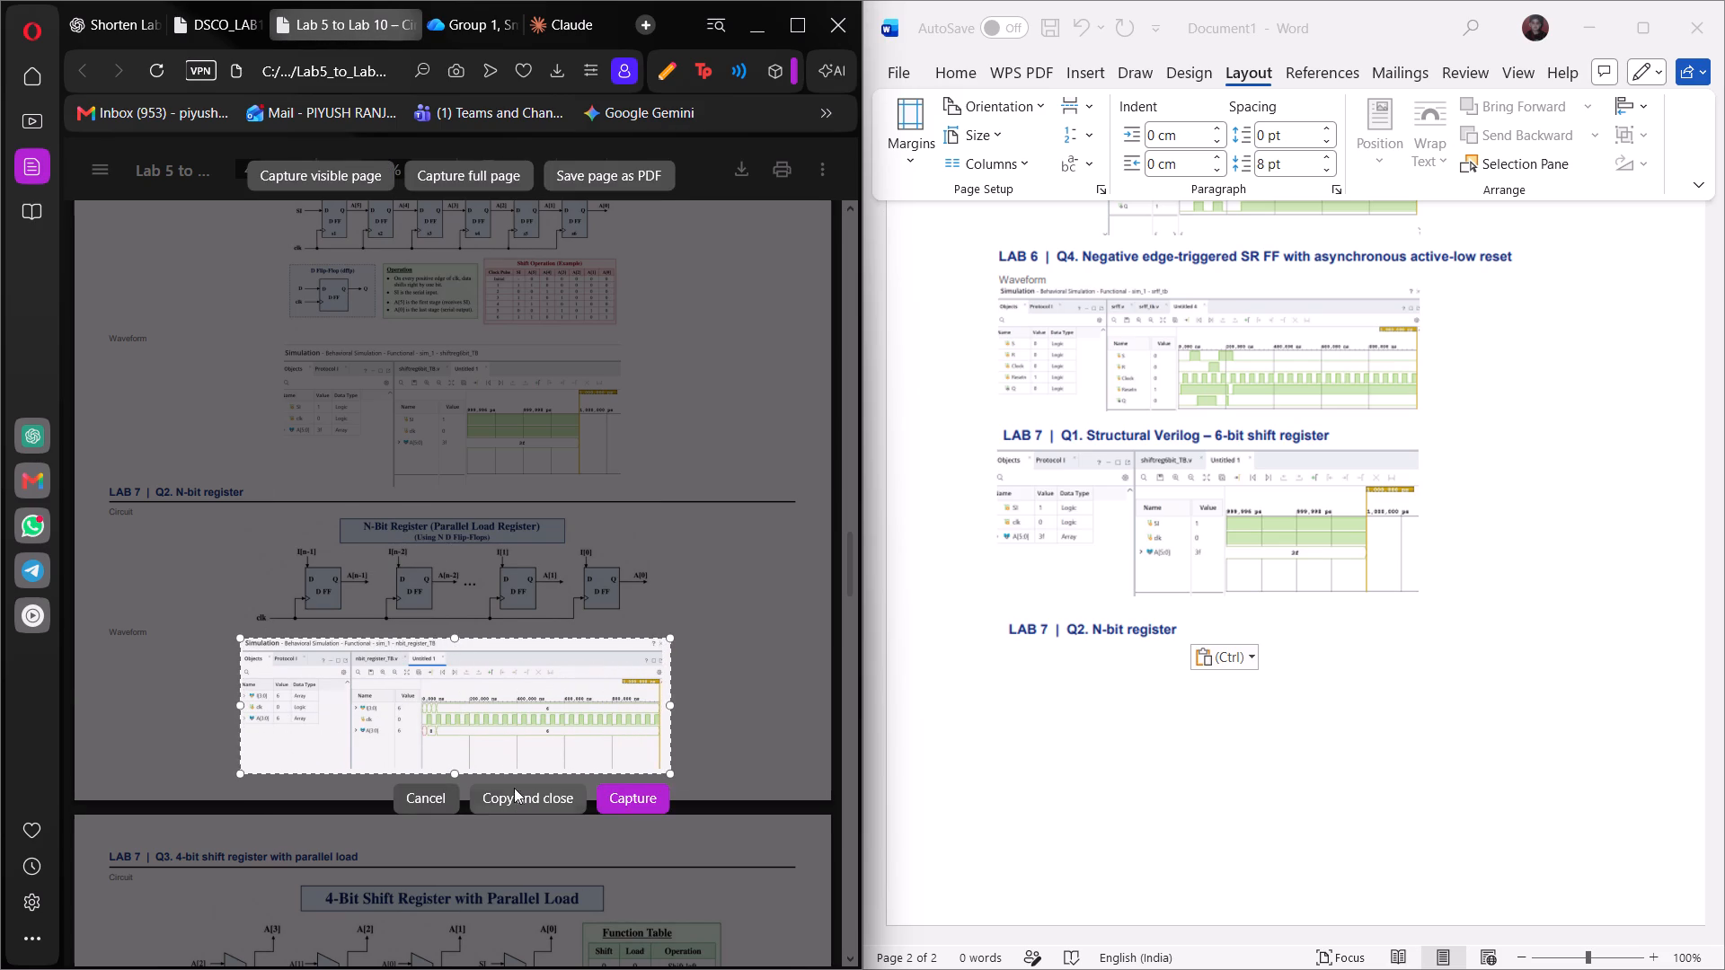
pyautogui.click(244, 709)
pyautogui.click(530, 798)
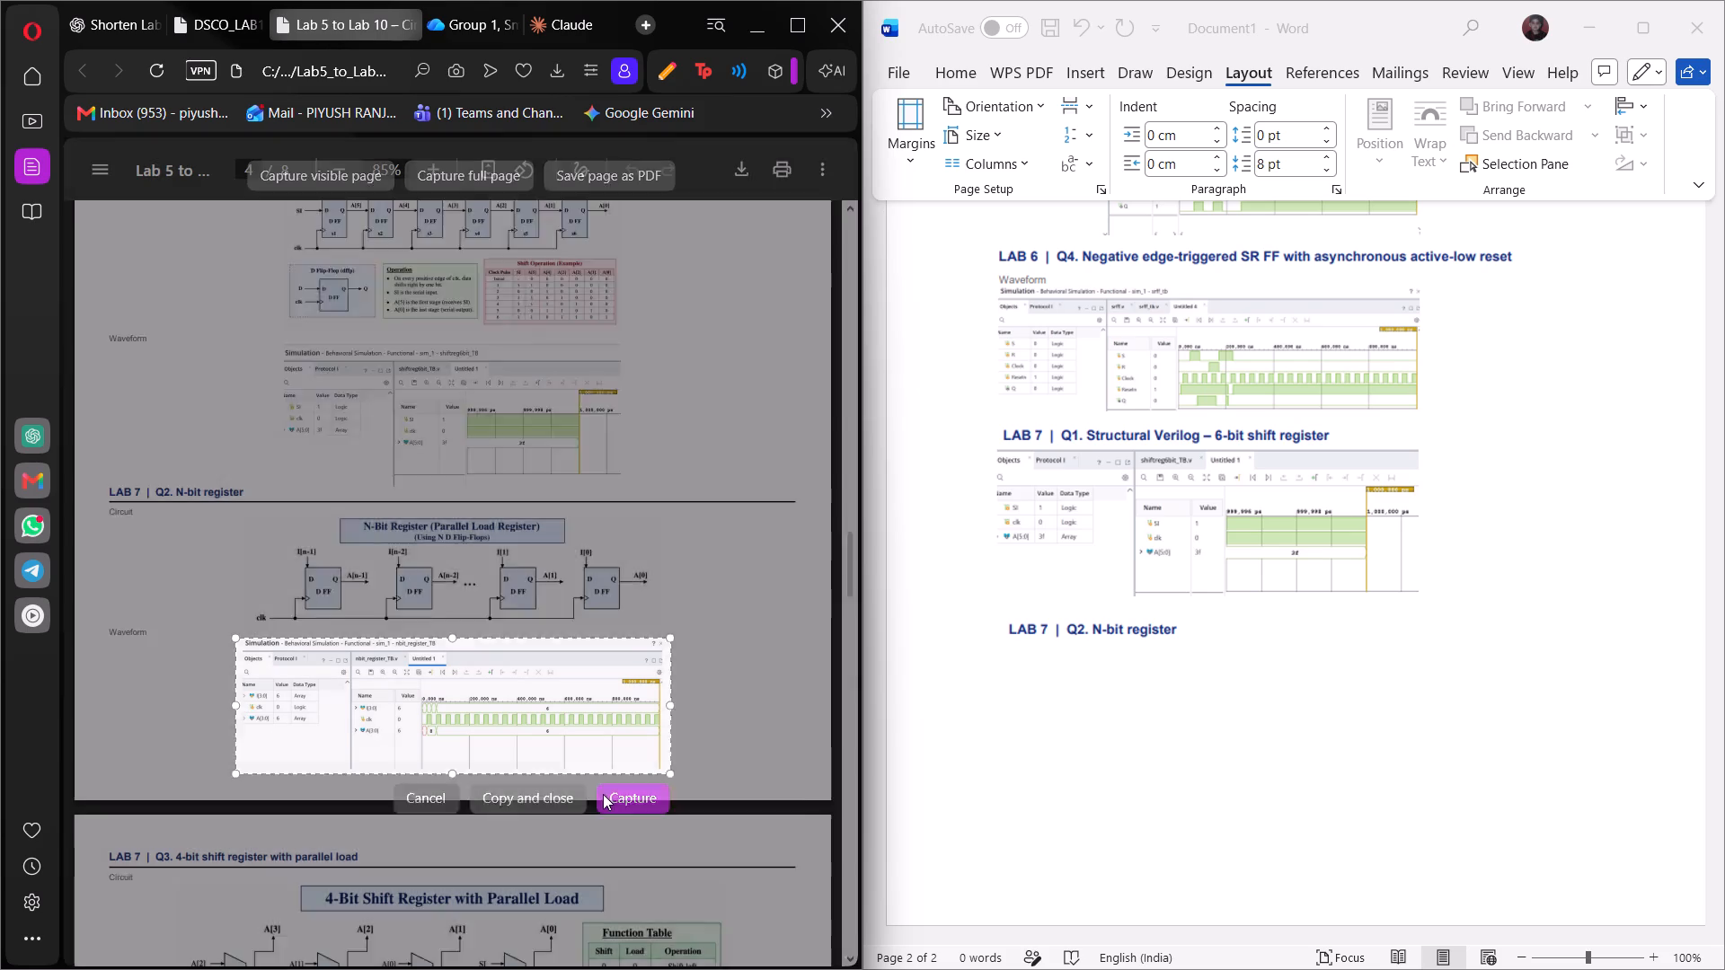
pyautogui.click(1162, 661)
pyautogui.hotkey('ctrl', 'v')
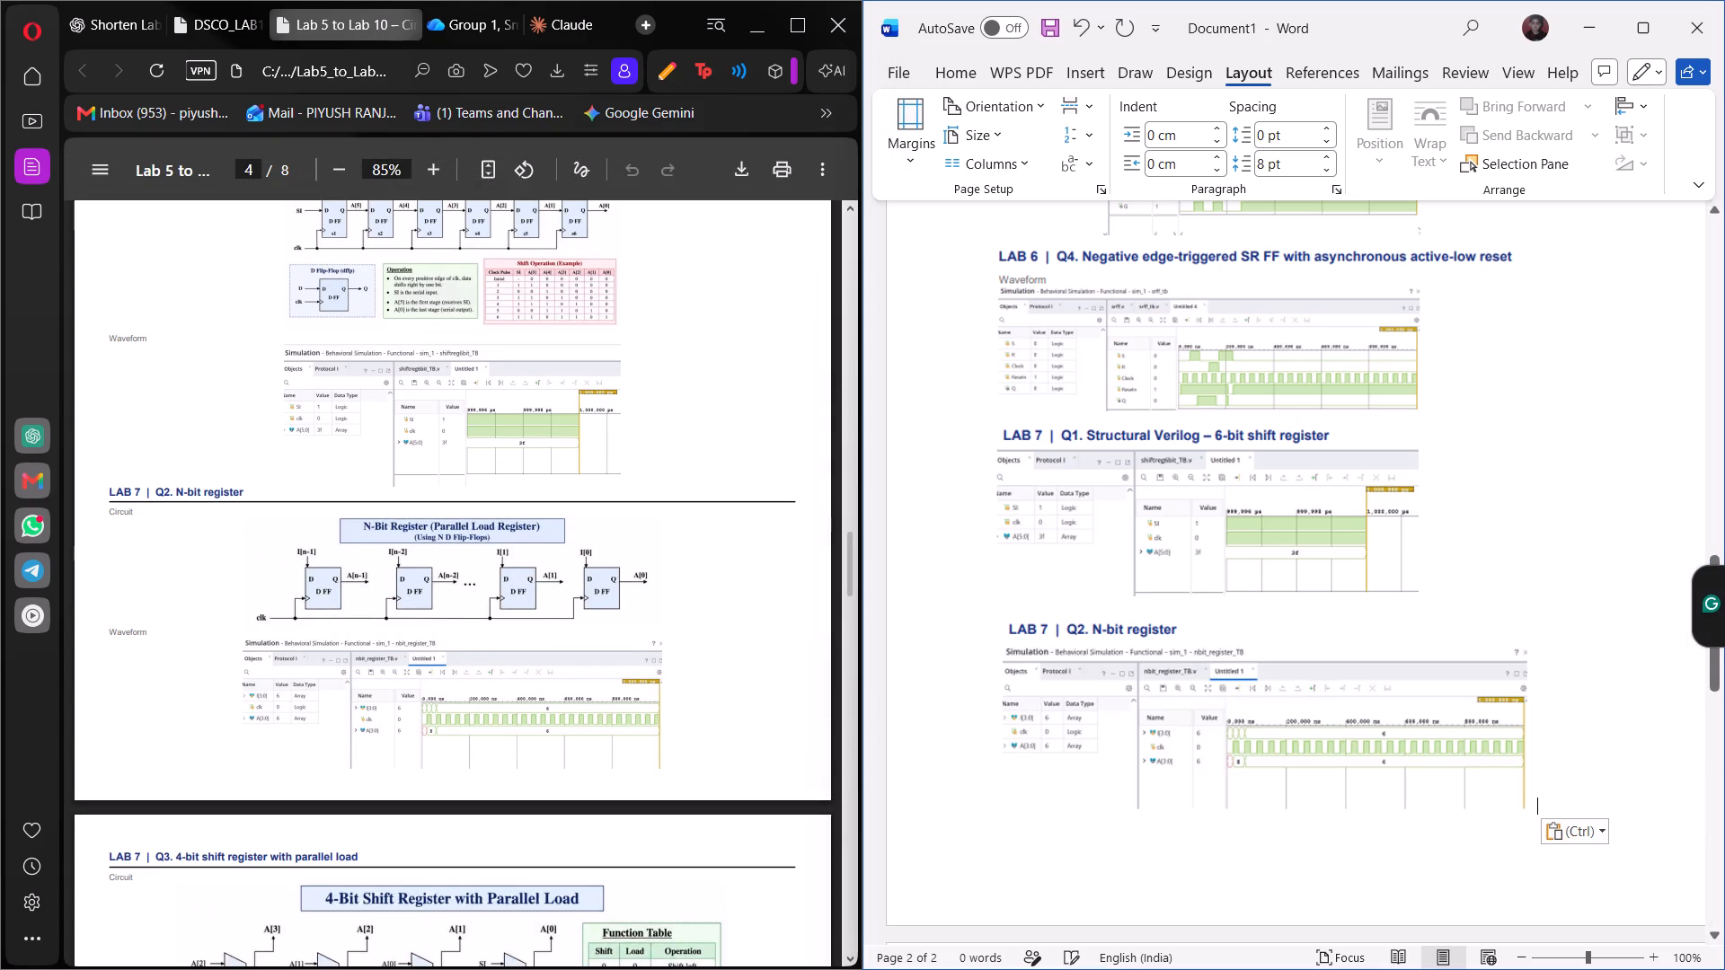
# Snap the LAB 7 Q3 4-bit shift register with parallel load heading from the PDF and paste it at the top of page 3 in Word.
pyautogui.scroll(-3, 396, 580)
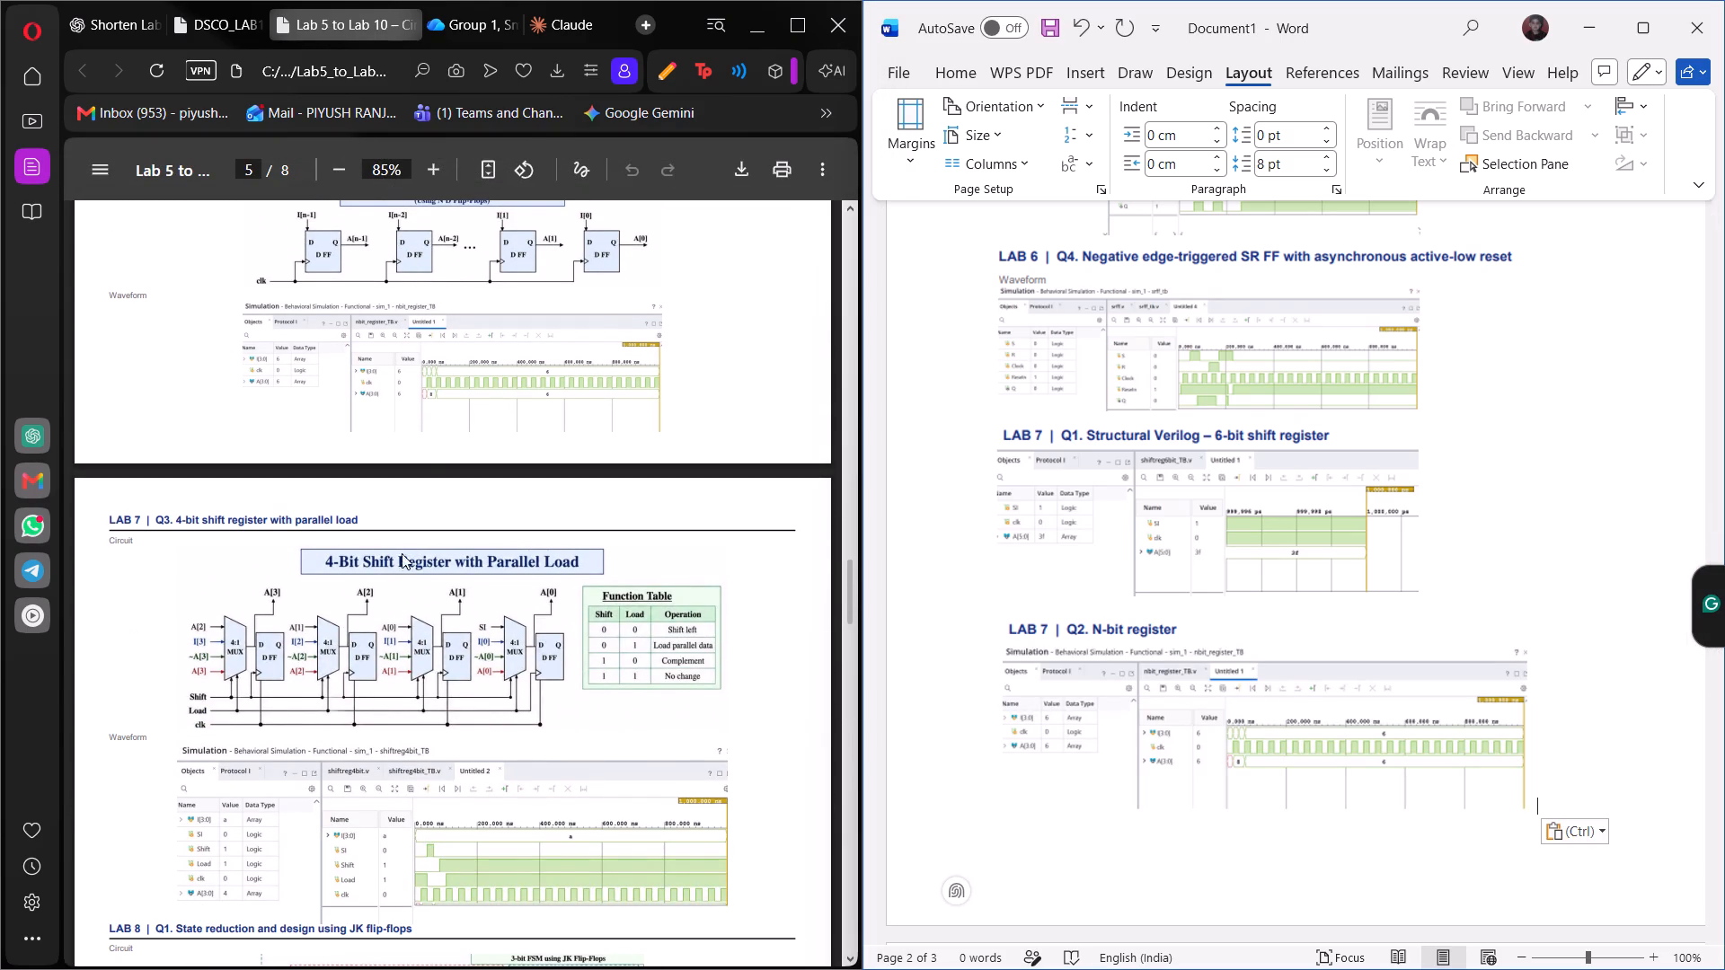
pyautogui.click(465, 75)
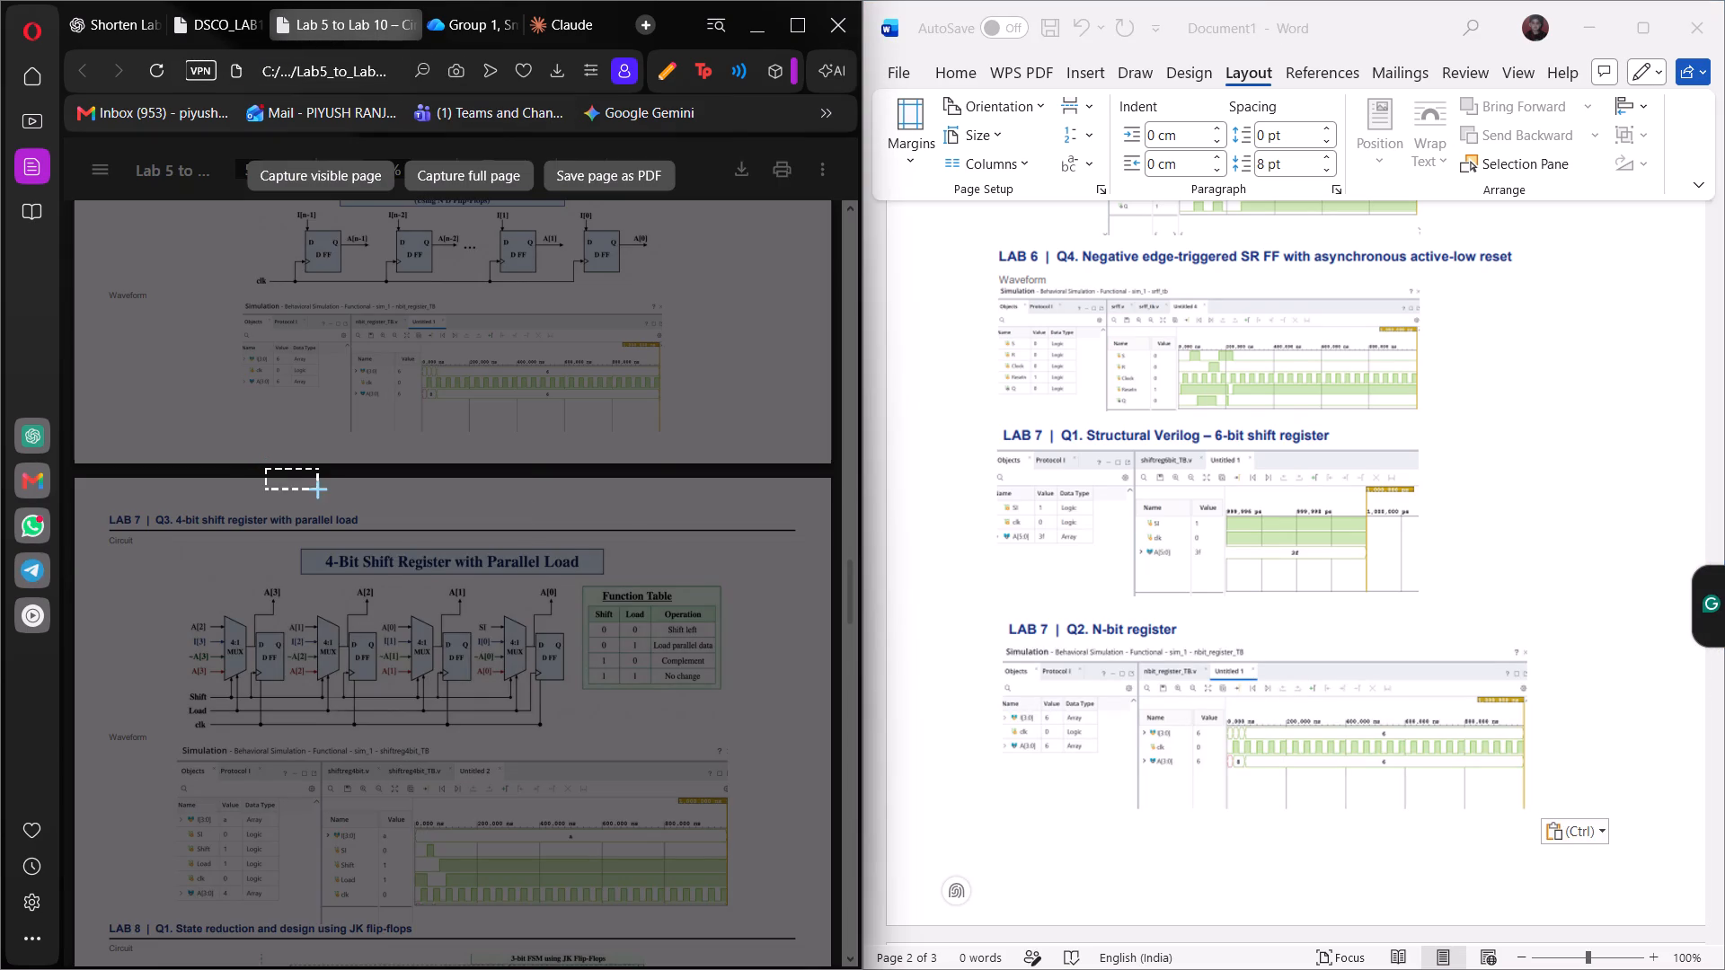
pyautogui.moveTo(103, 511); pyautogui.dragTo(106, 511)
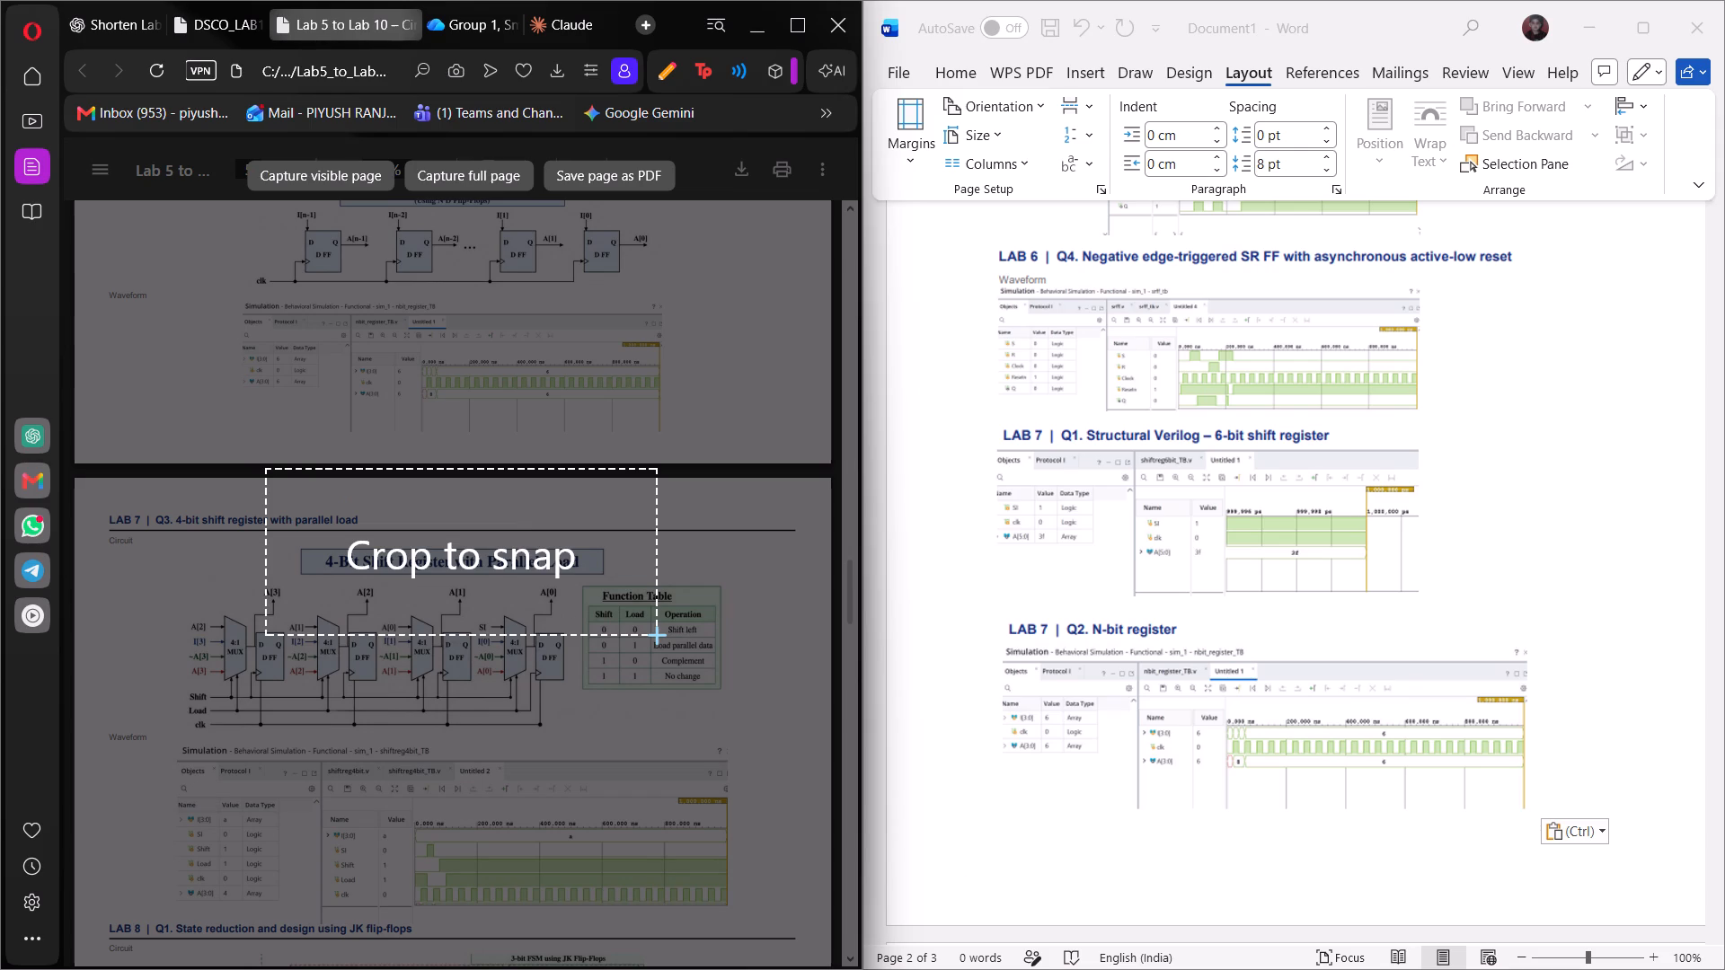
pyautogui.moveTo(106, 511); pyautogui.dragTo(369, 524)
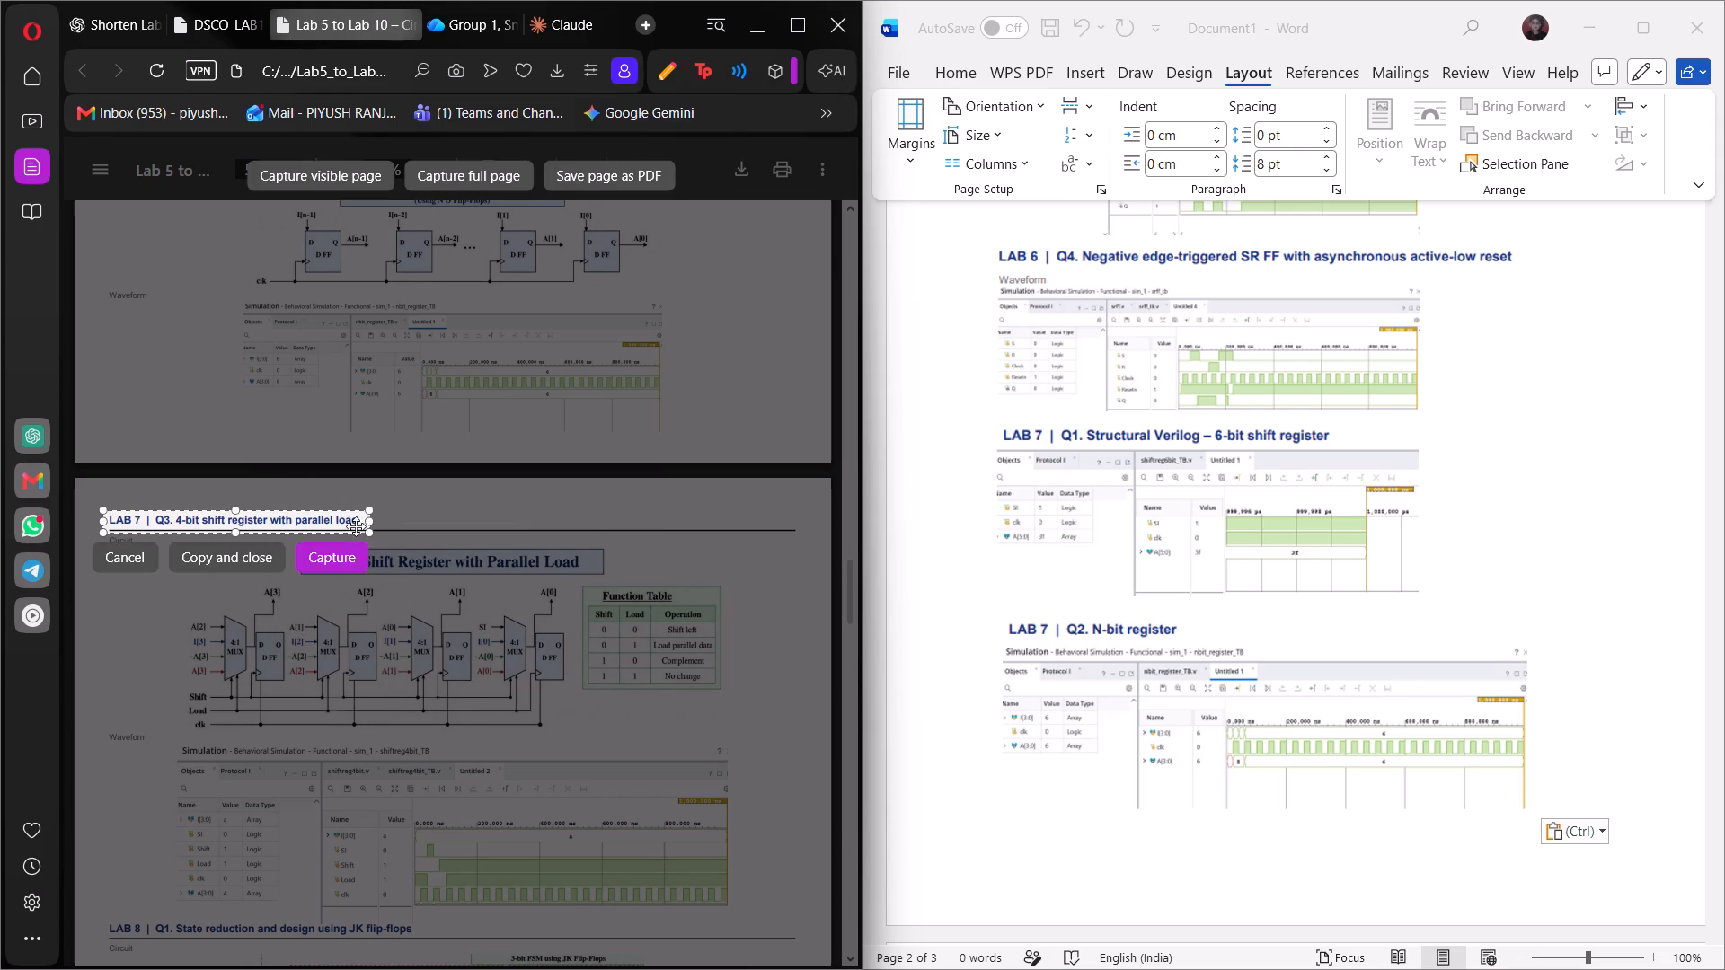
pyautogui.click(272, 547)
pyautogui.click(1599, 805)
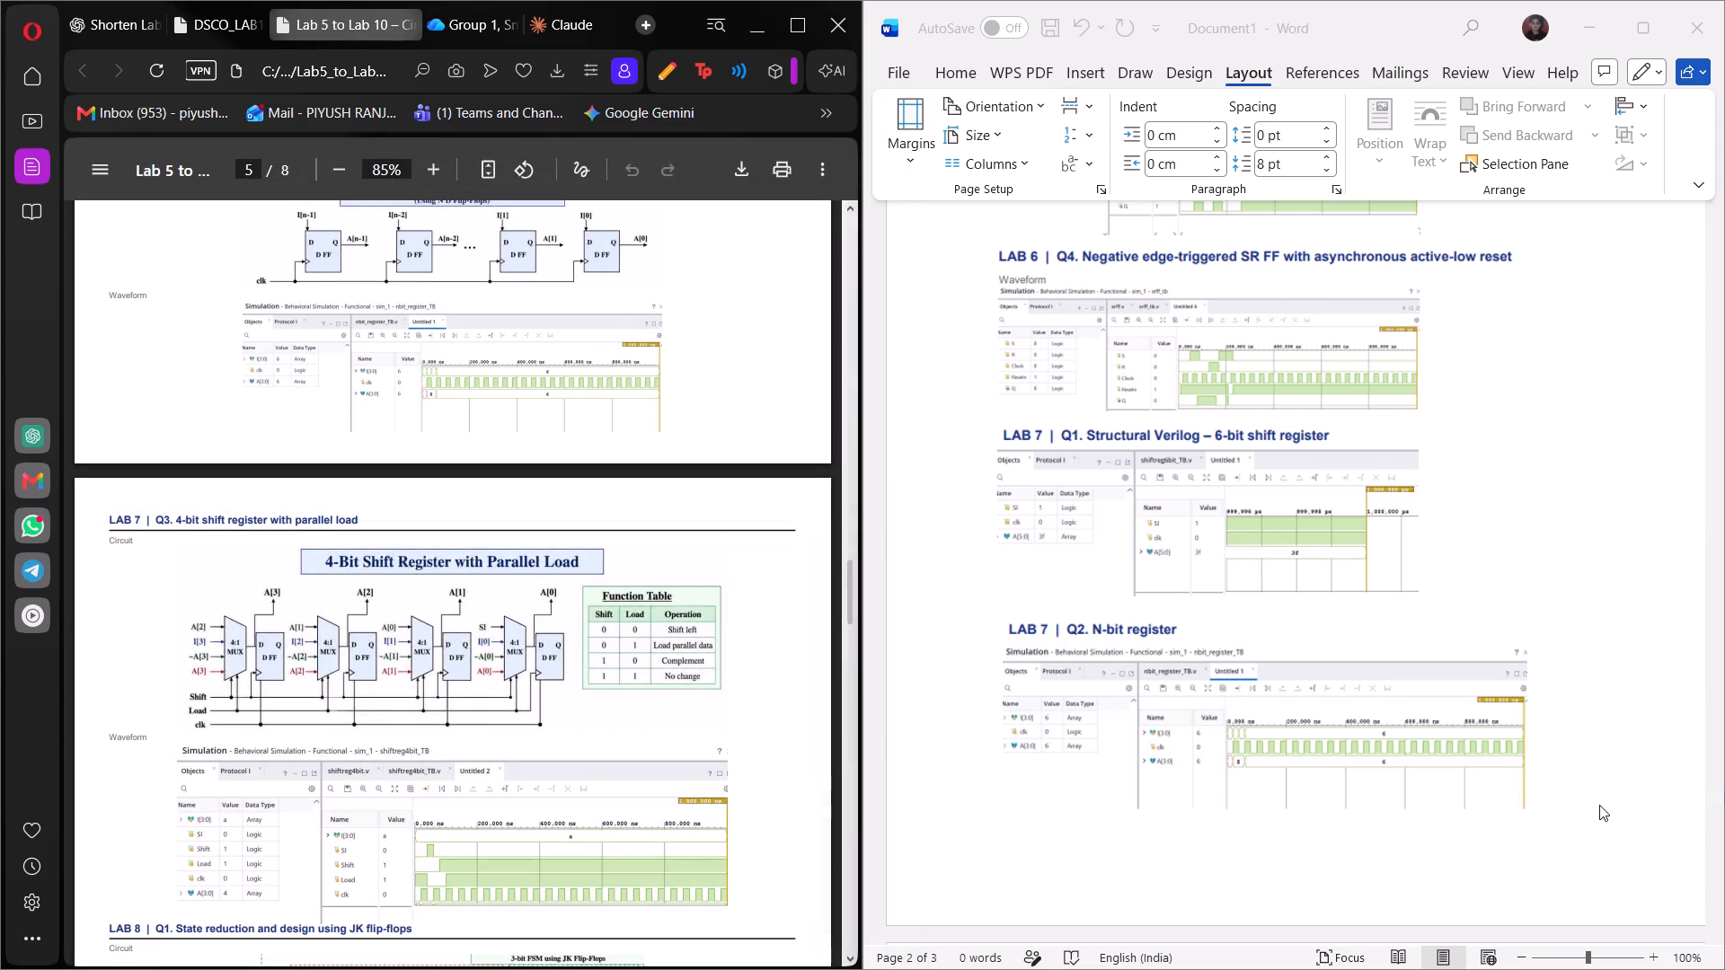
pyautogui.hotkey('ctrl', 'v')
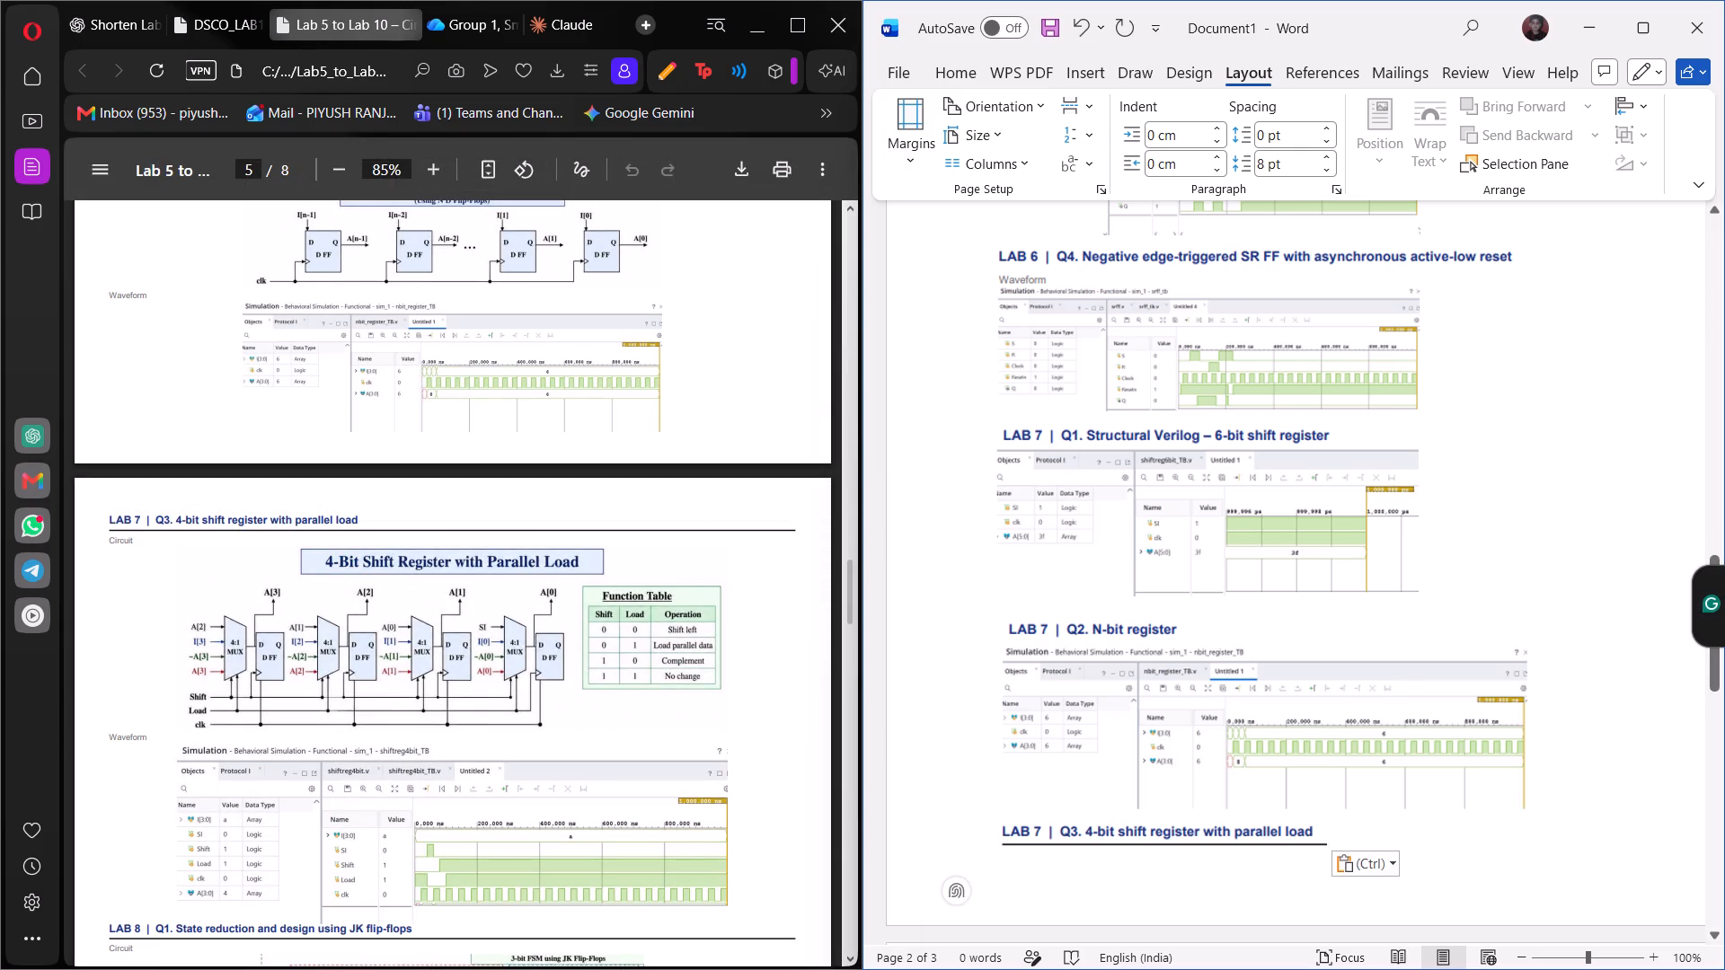
pyautogui.hotkey('ctrl', 'z')
pyautogui.press('Return')
pyautogui.press('Return')
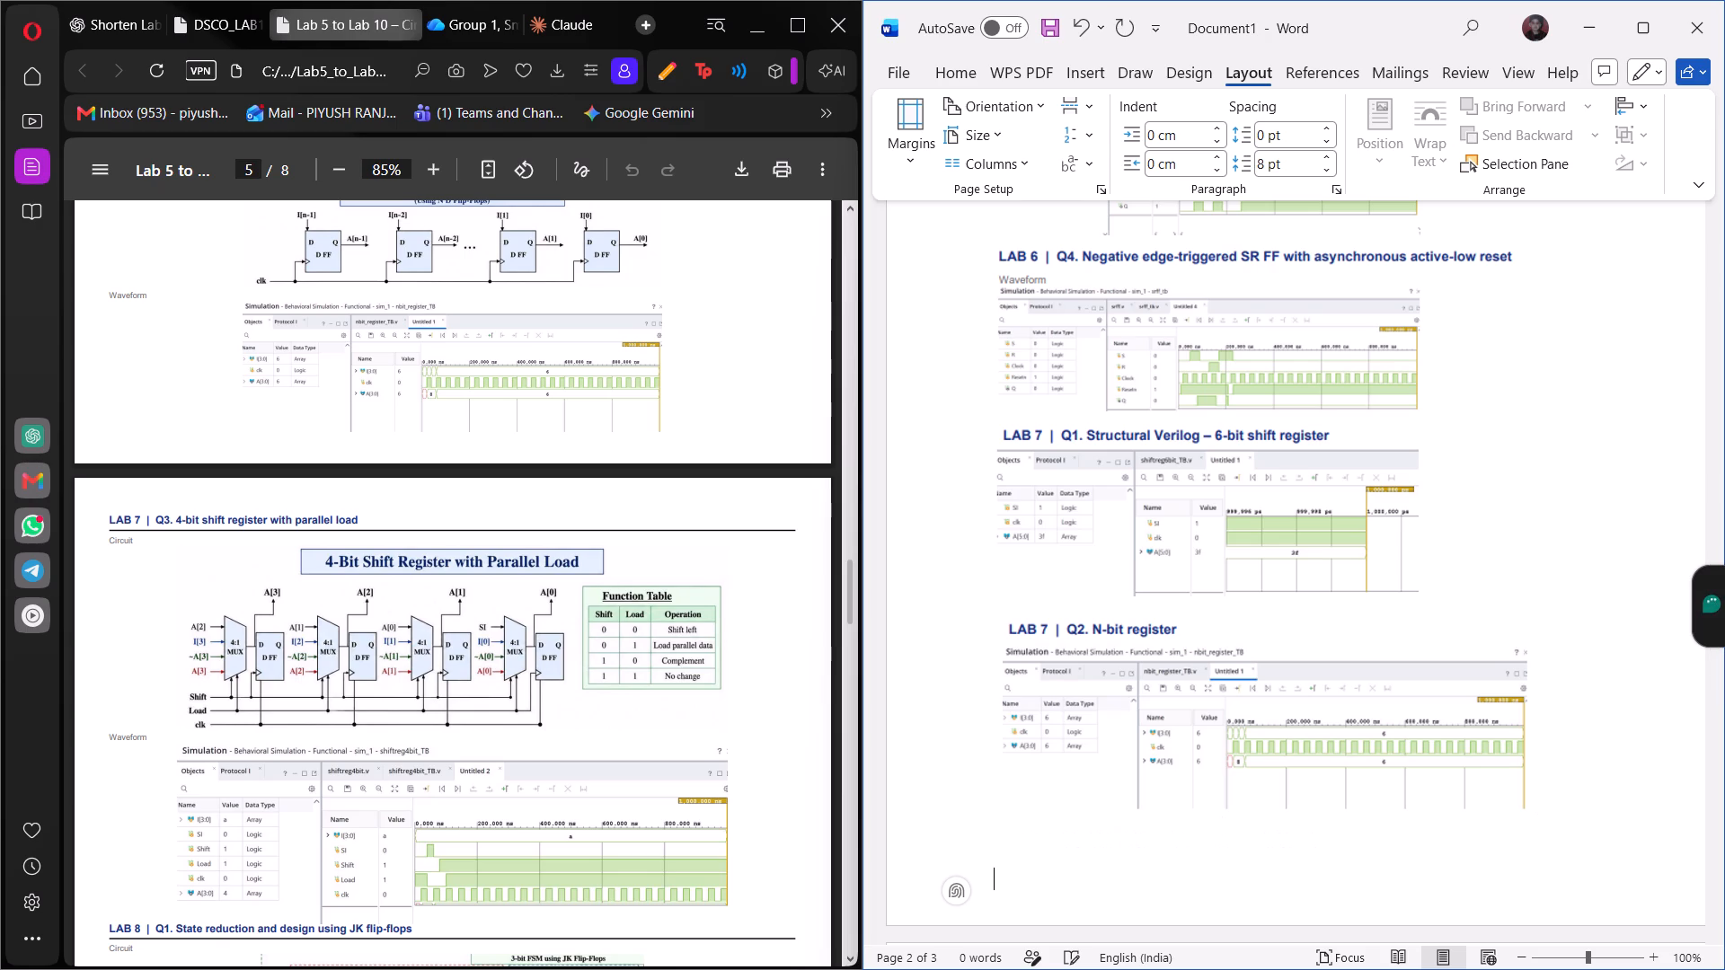
pyautogui.hotkey('ctrl', 'v')
pyautogui.hotkey('ctrl', 'z')
pyautogui.press('Return')
pyautogui.hotkey('ctrl', 'v')
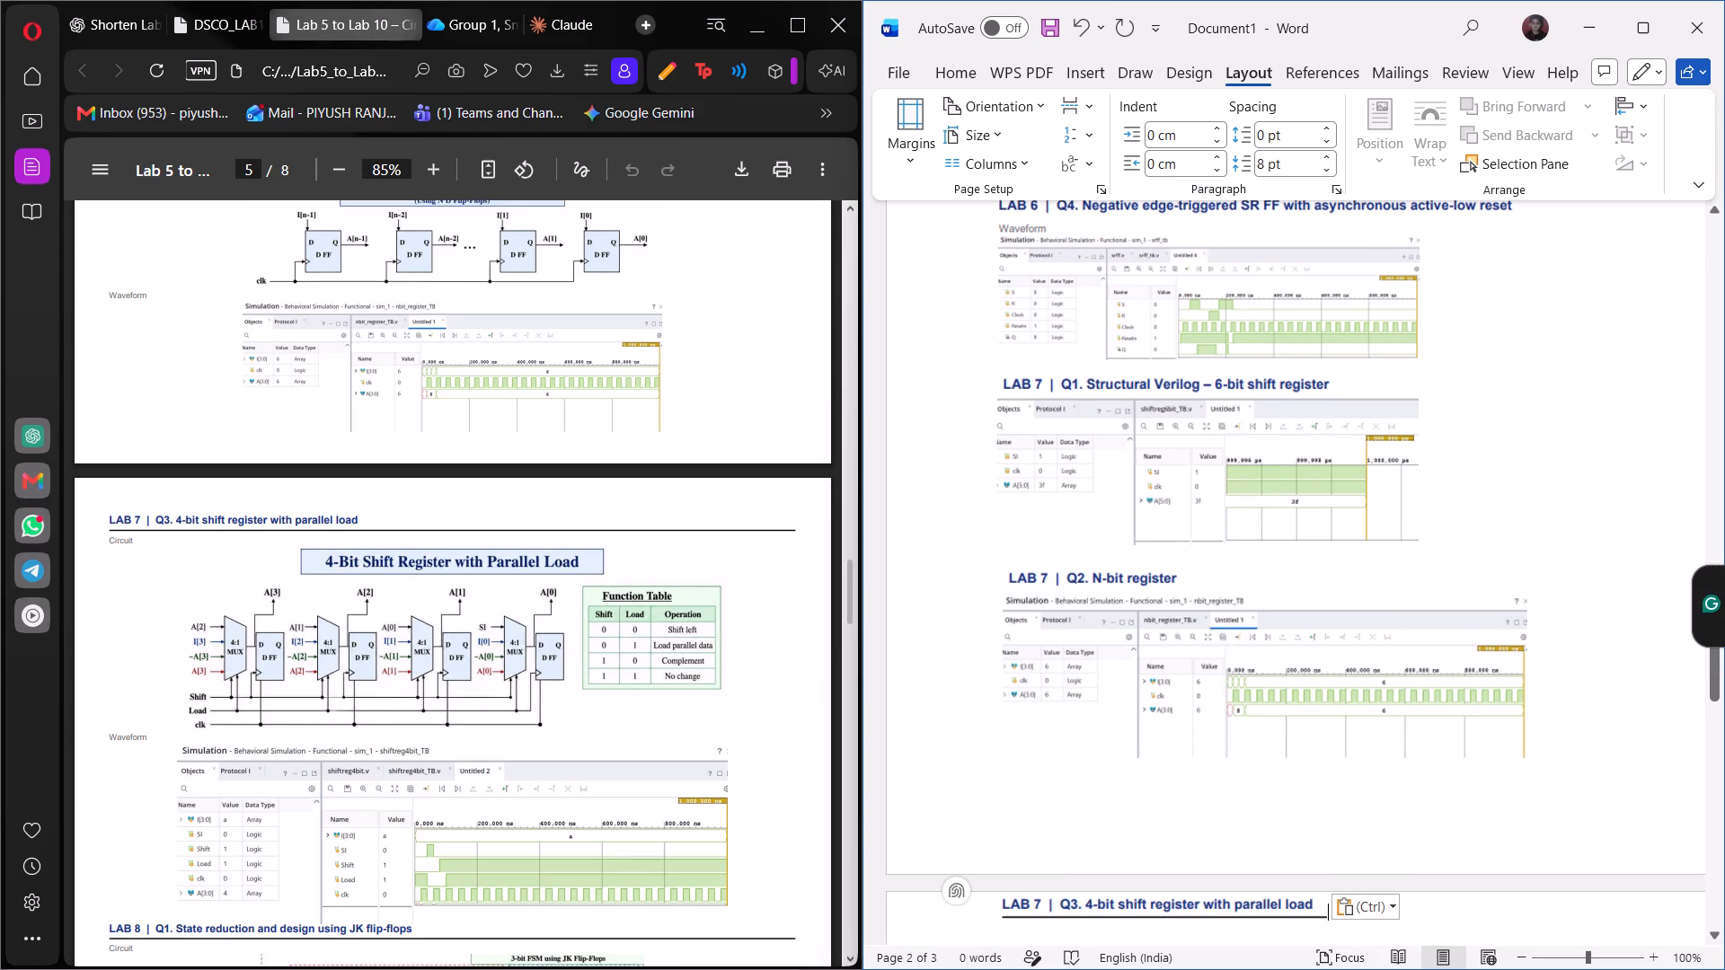
# Snap the LAB 7 Q3 4-bit shift register waveform image from the PDF and paste it below its heading in Word.
pyautogui.click(457, 63)
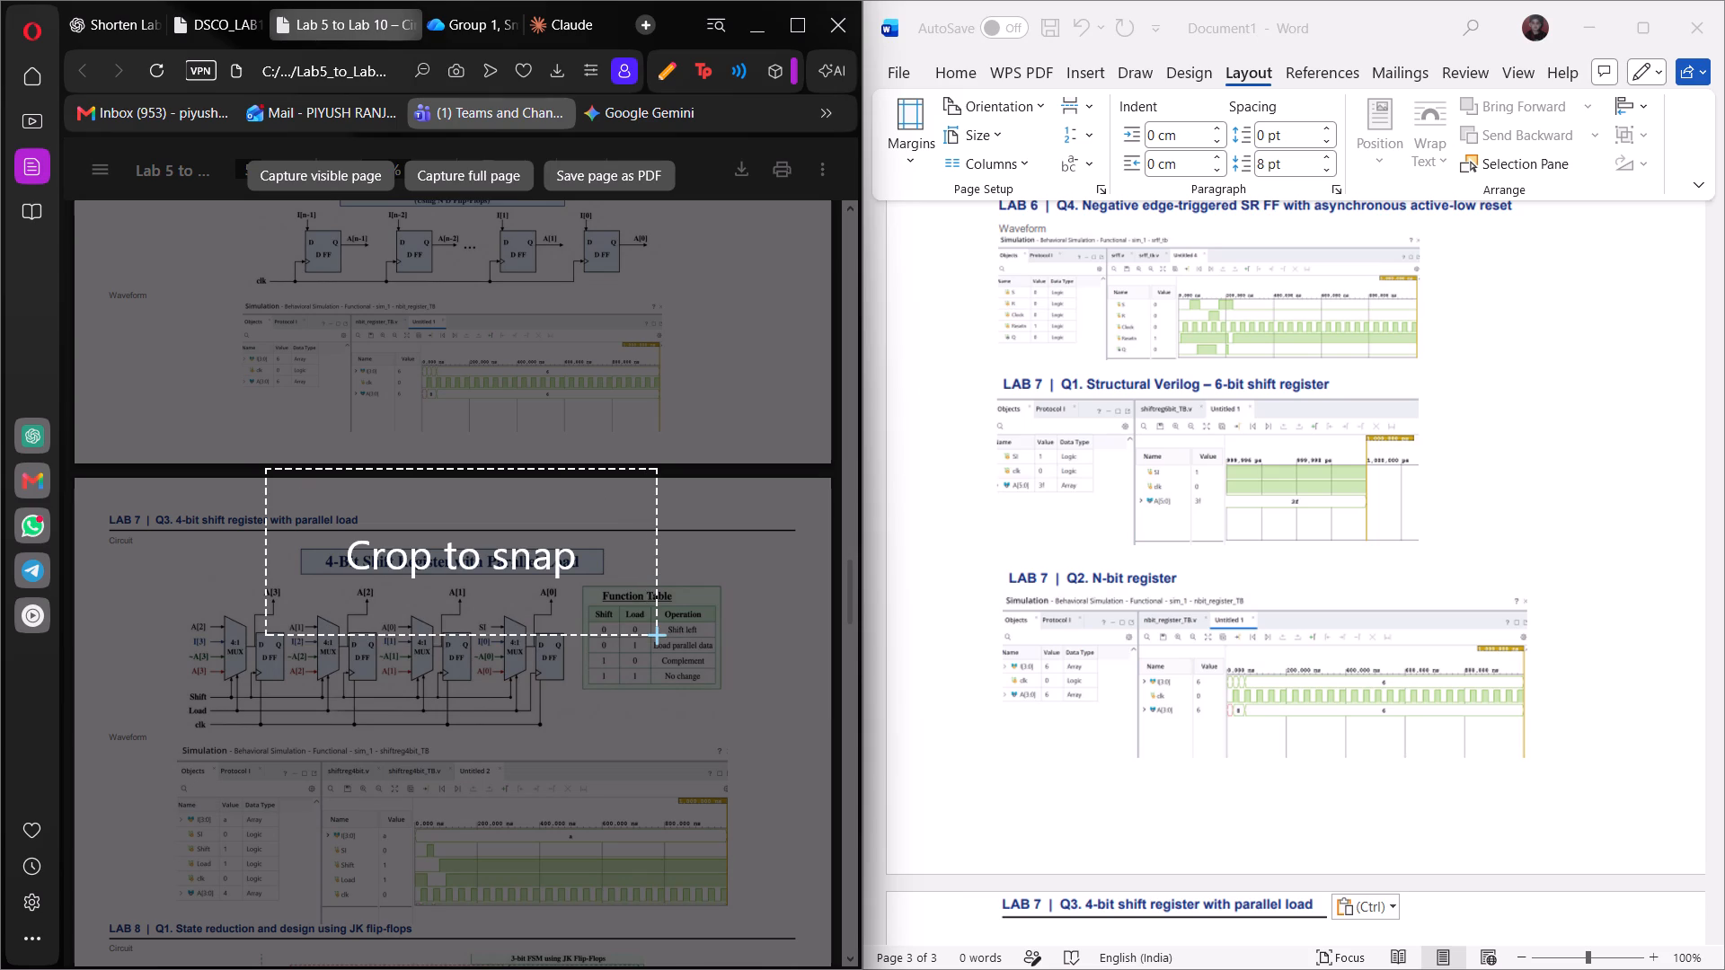
pyautogui.moveTo(180, 757); pyautogui.dragTo(202, 781)
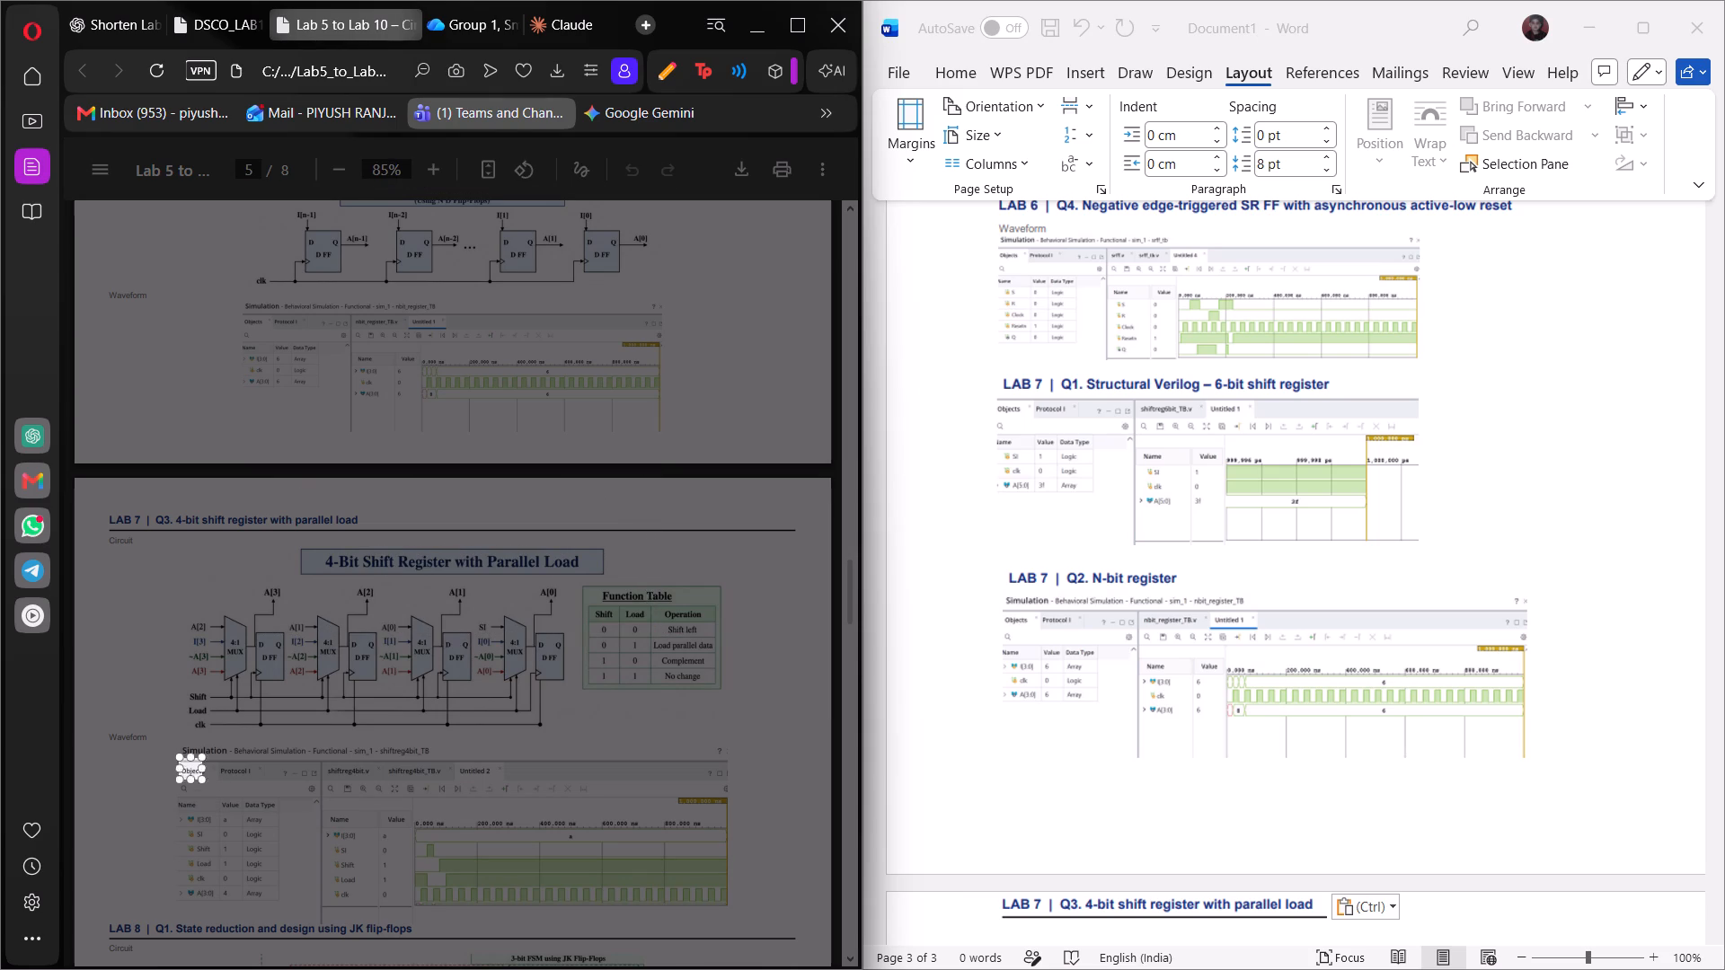
pyautogui.moveTo(202, 781); pyautogui.dragTo(739, 912)
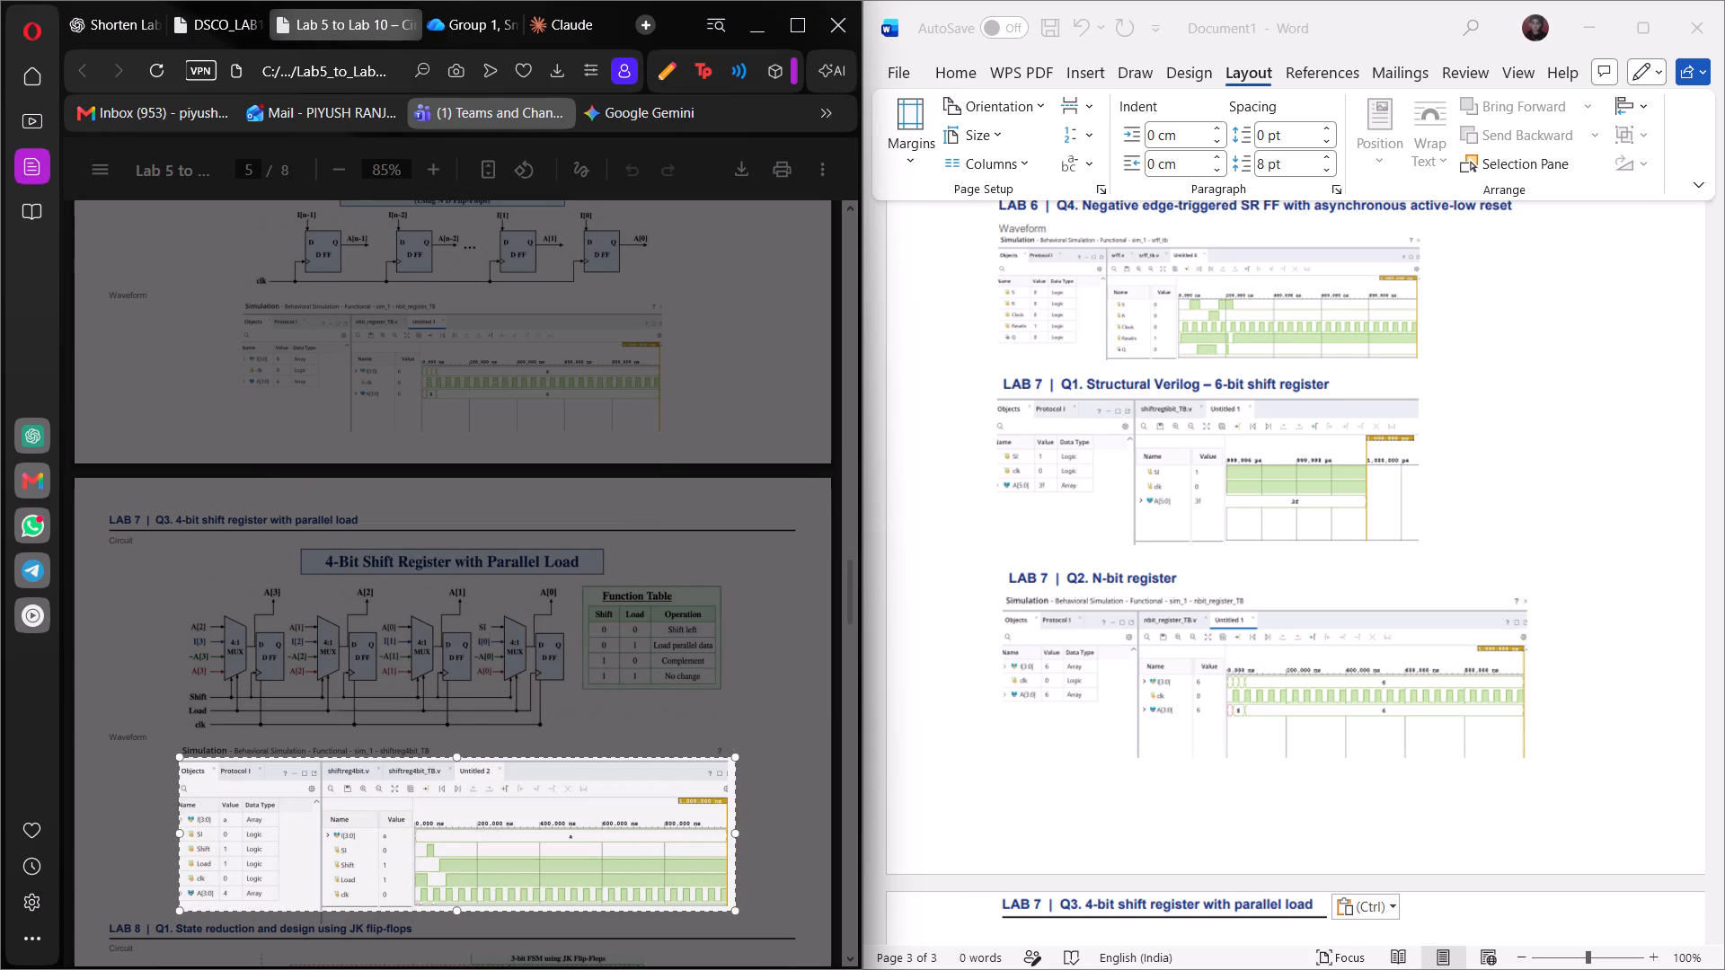
pyautogui.moveTo(739, 912); pyautogui.dragTo(736, 913)
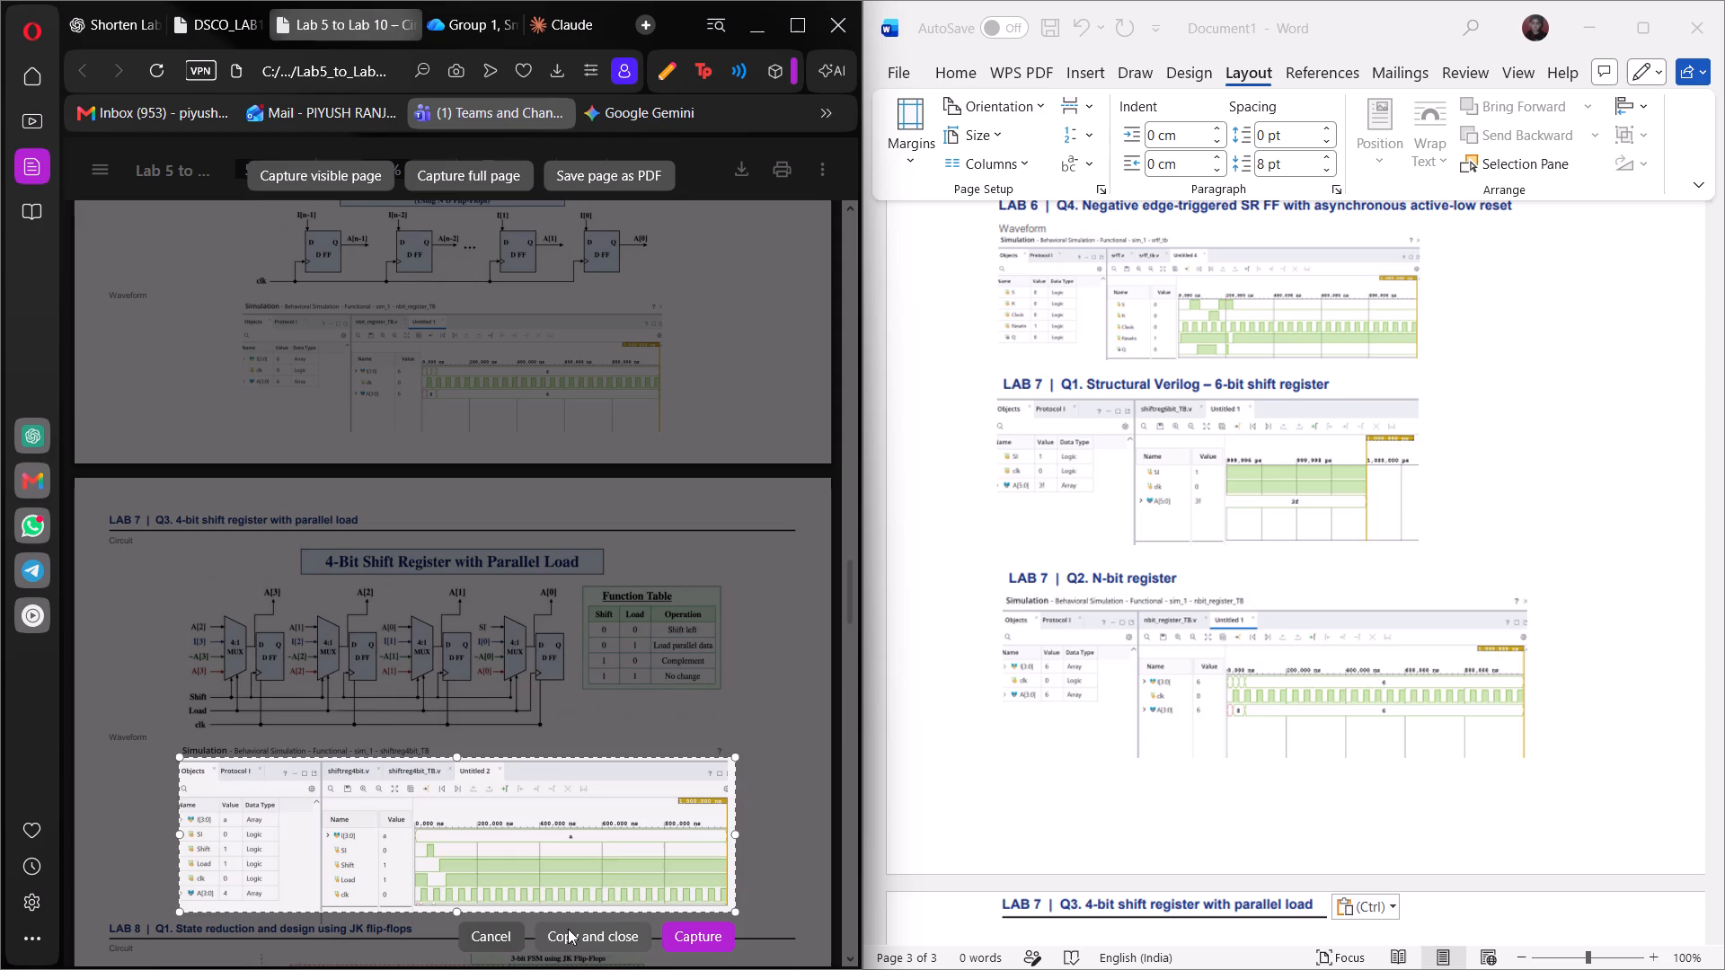
pyautogui.click(564, 930)
pyautogui.click(1362, 903)
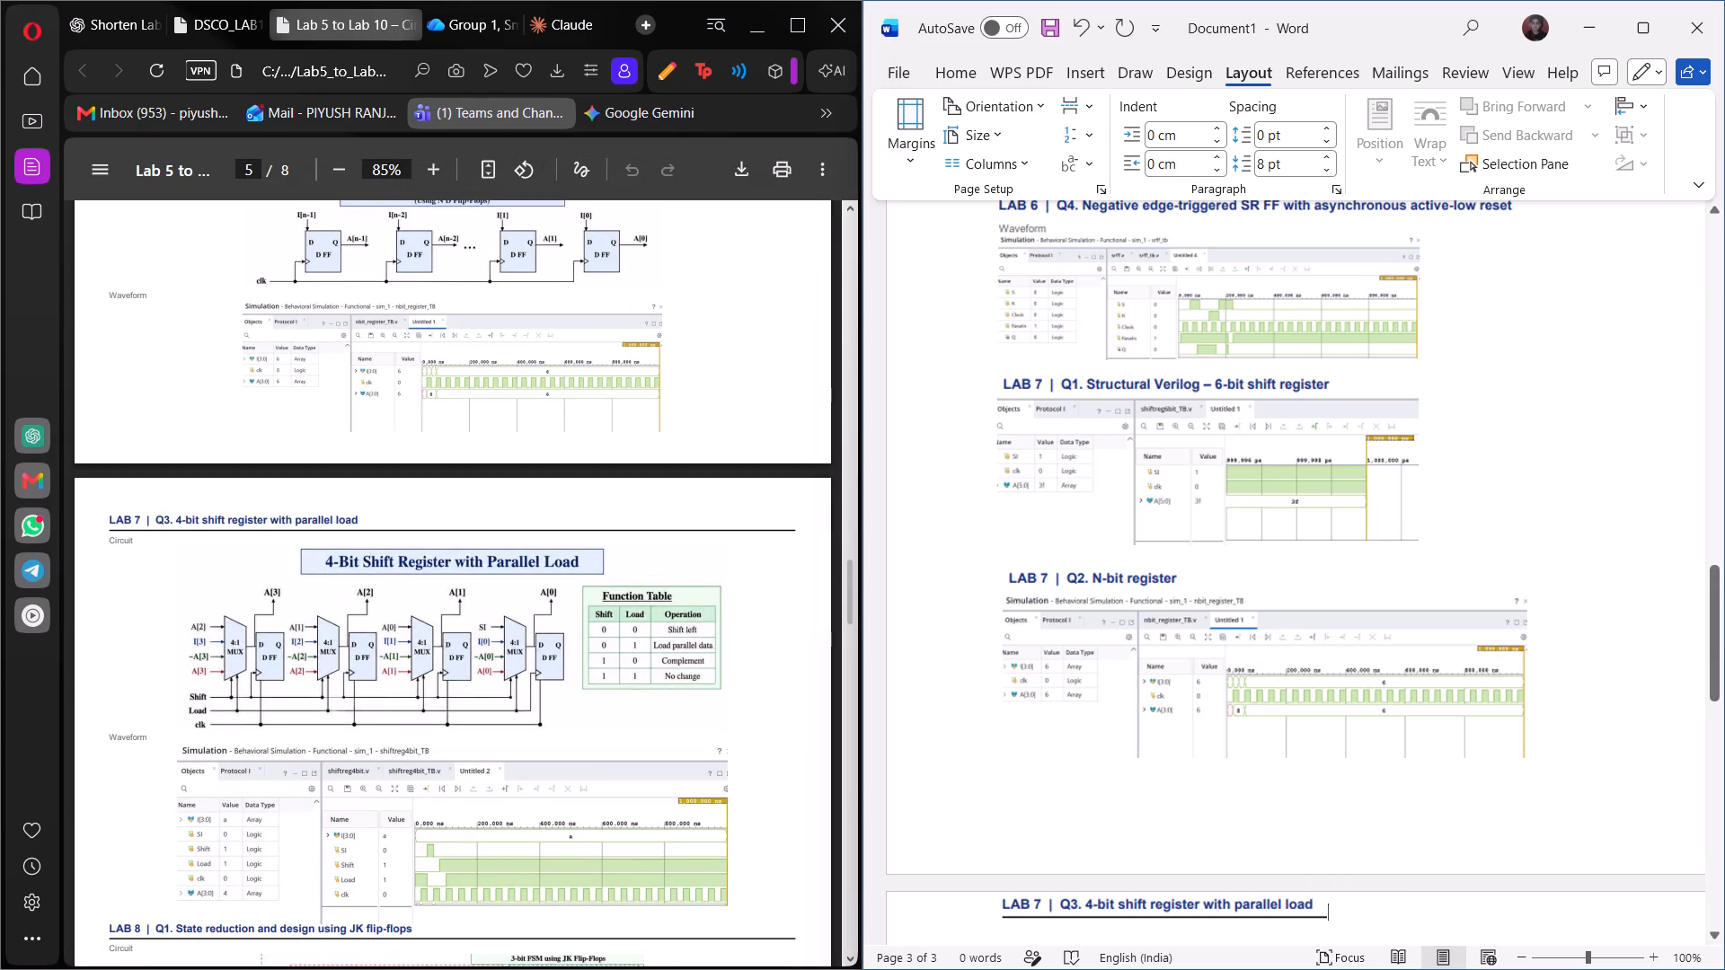
pyautogui.hotkey('ctrl', 'v')
# Snap the LAB 8 Q1 state reduction and JK flip-flops heading from the PDF and paste it below the LAB 7 Q3 waveform in Word.
pyautogui.scroll(-3, 507, 582)
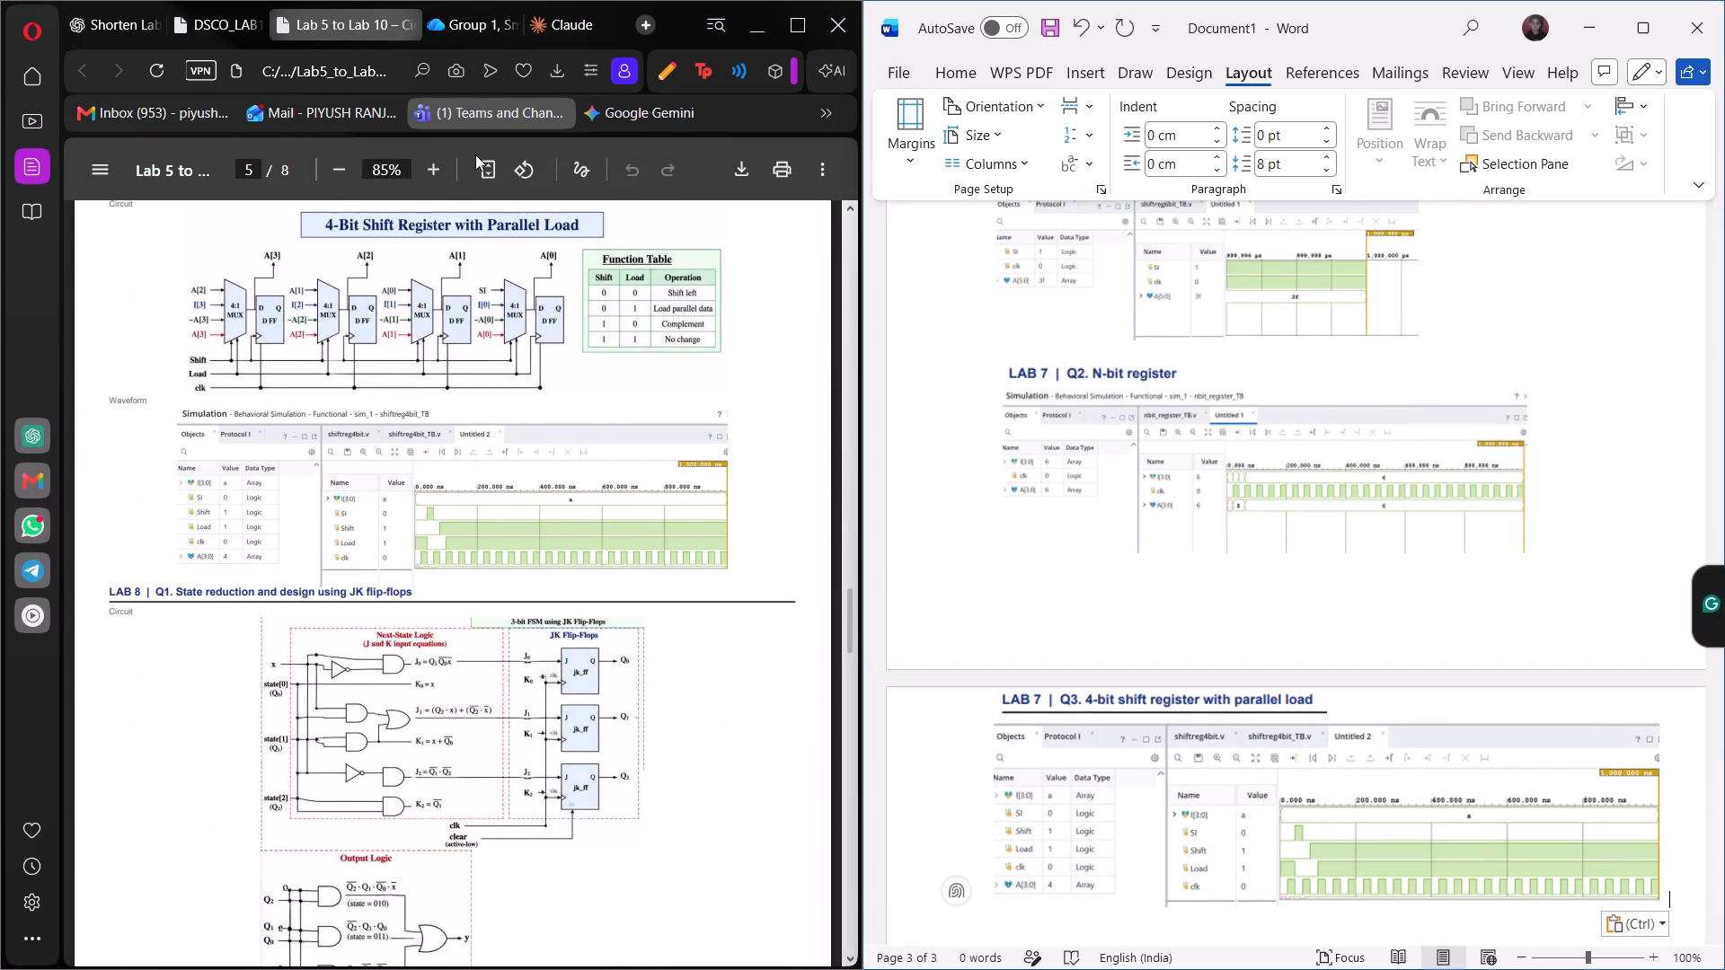
pyautogui.click(456, 82)
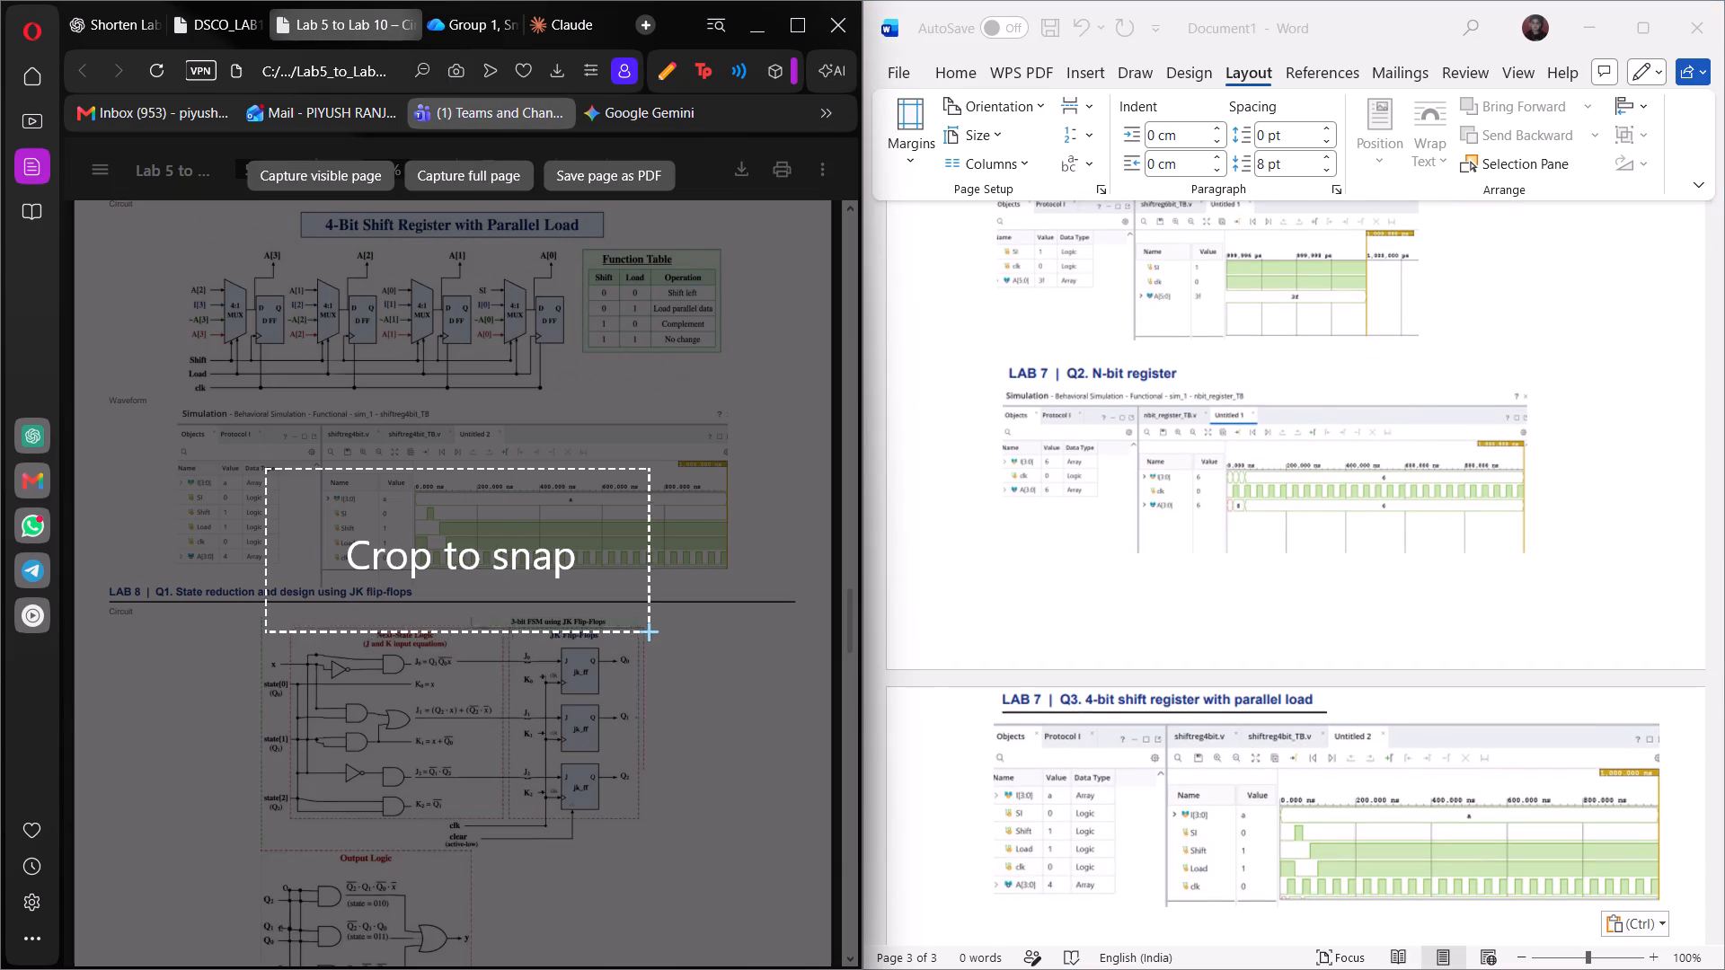
pyautogui.moveTo(106, 586); pyautogui.dragTo(326, 594)
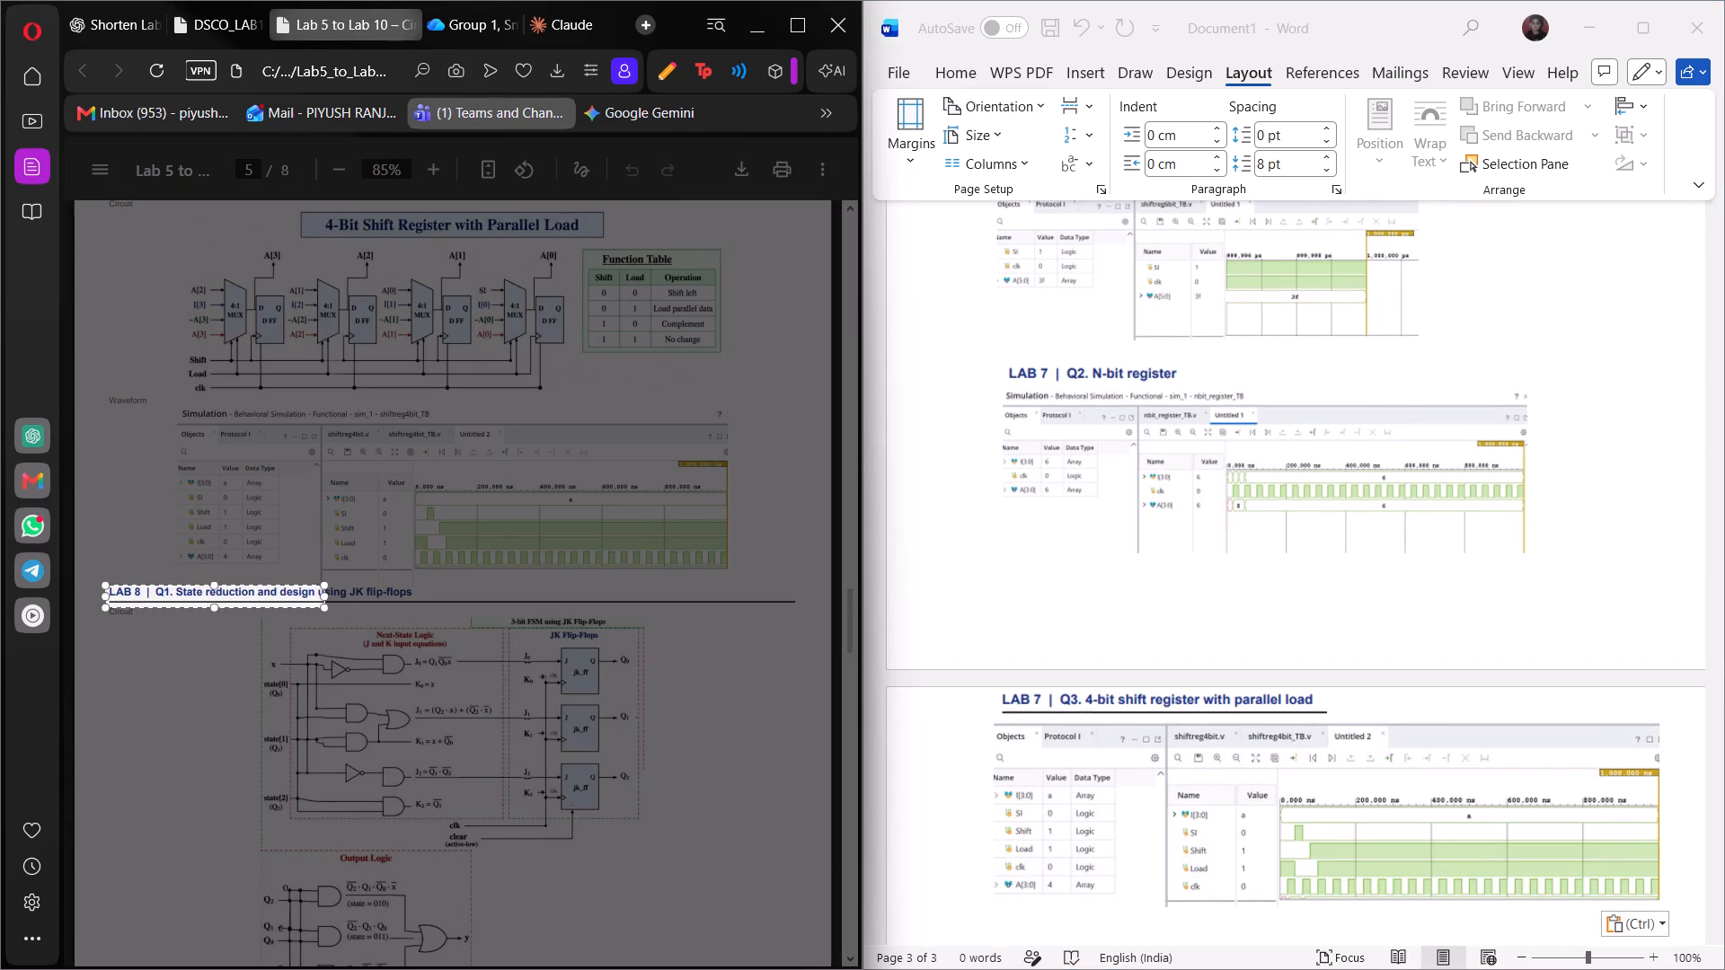
pyautogui.moveTo(326, 594); pyautogui.dragTo(420, 593)
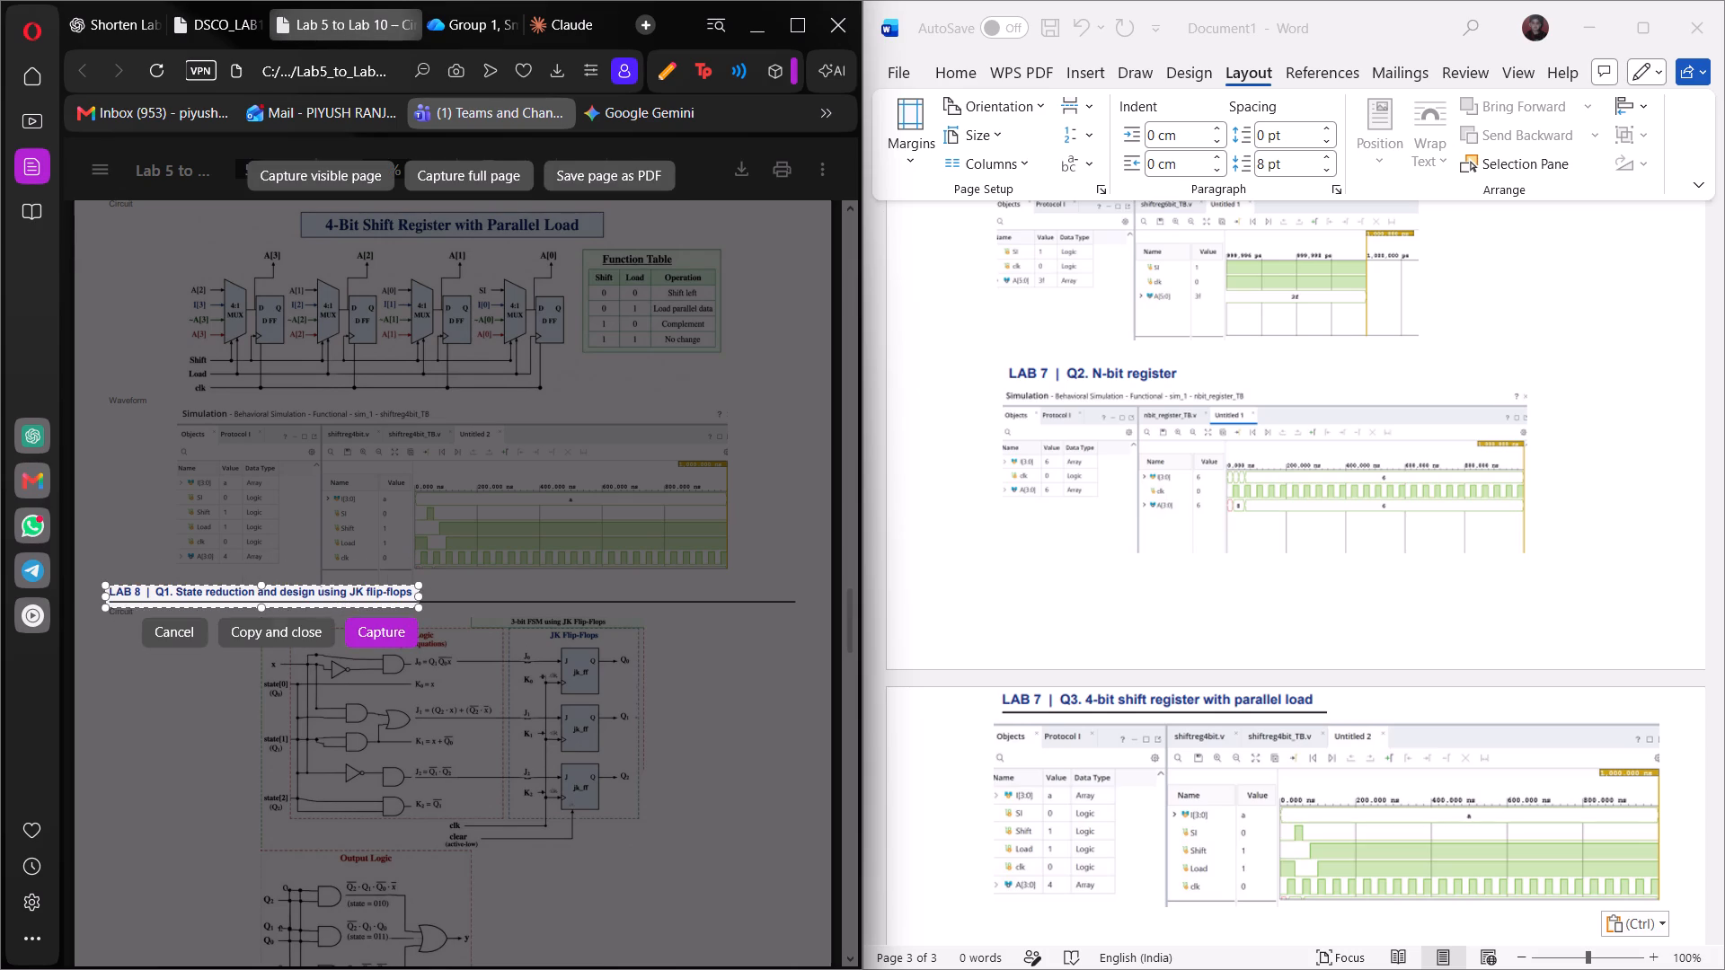
pyautogui.click(300, 622)
pyautogui.click(1670, 886)
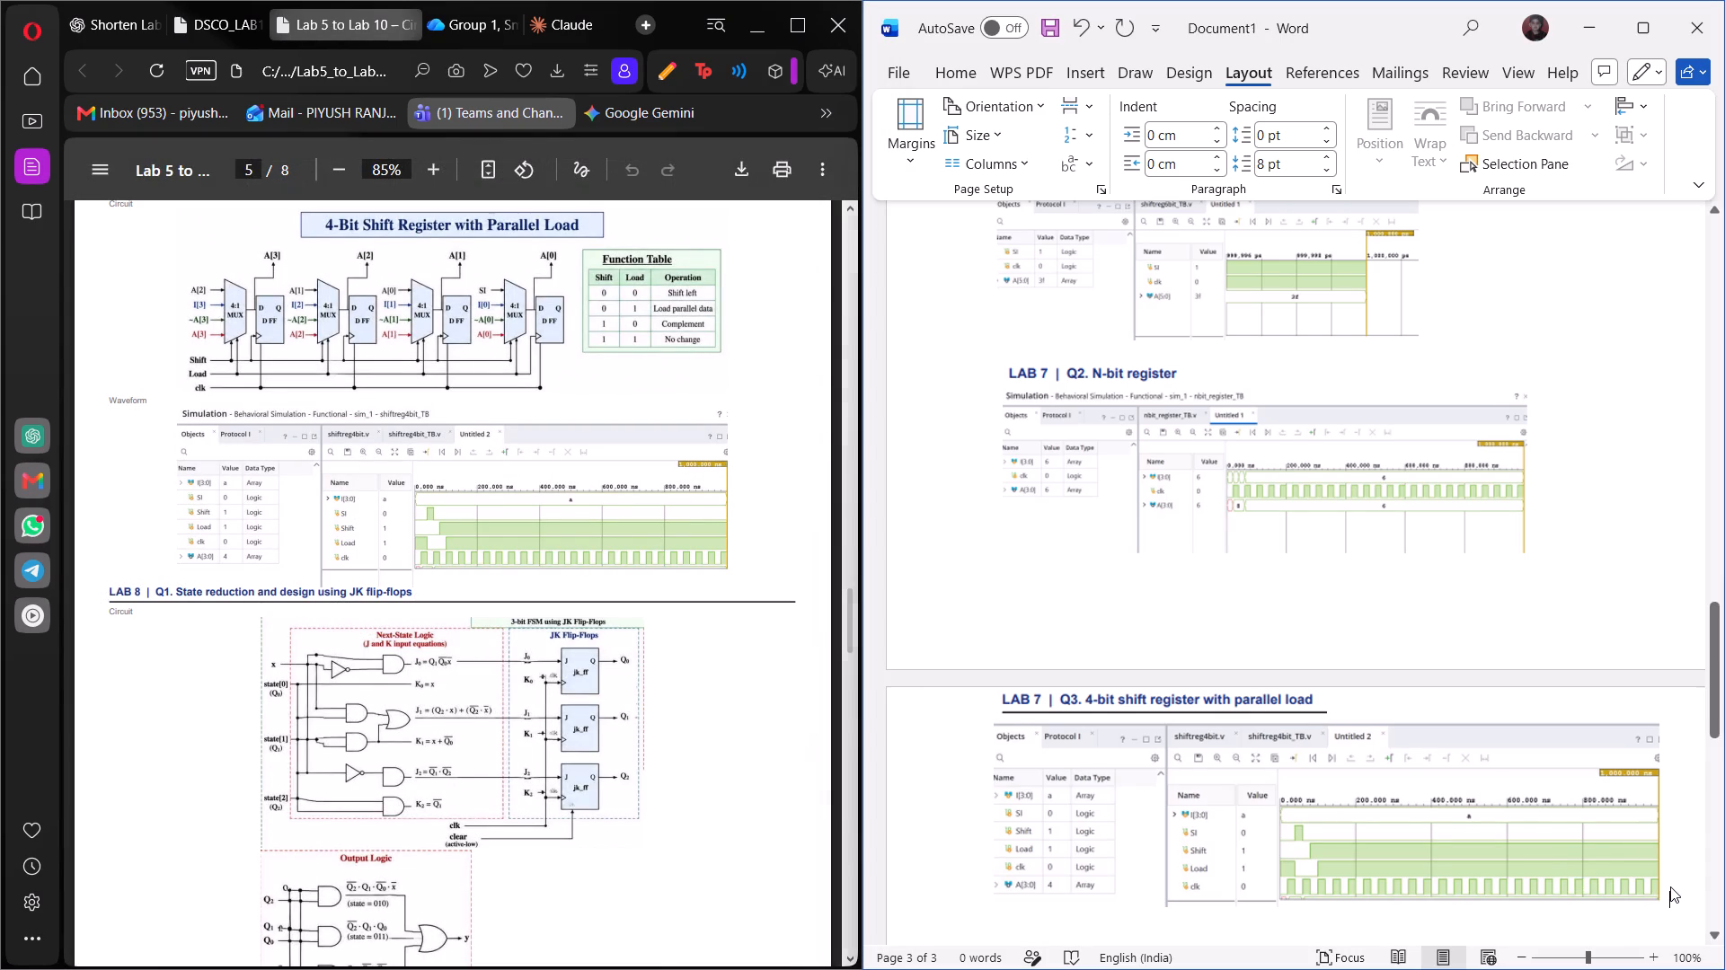
pyautogui.hotkey('ctrl', 'v')
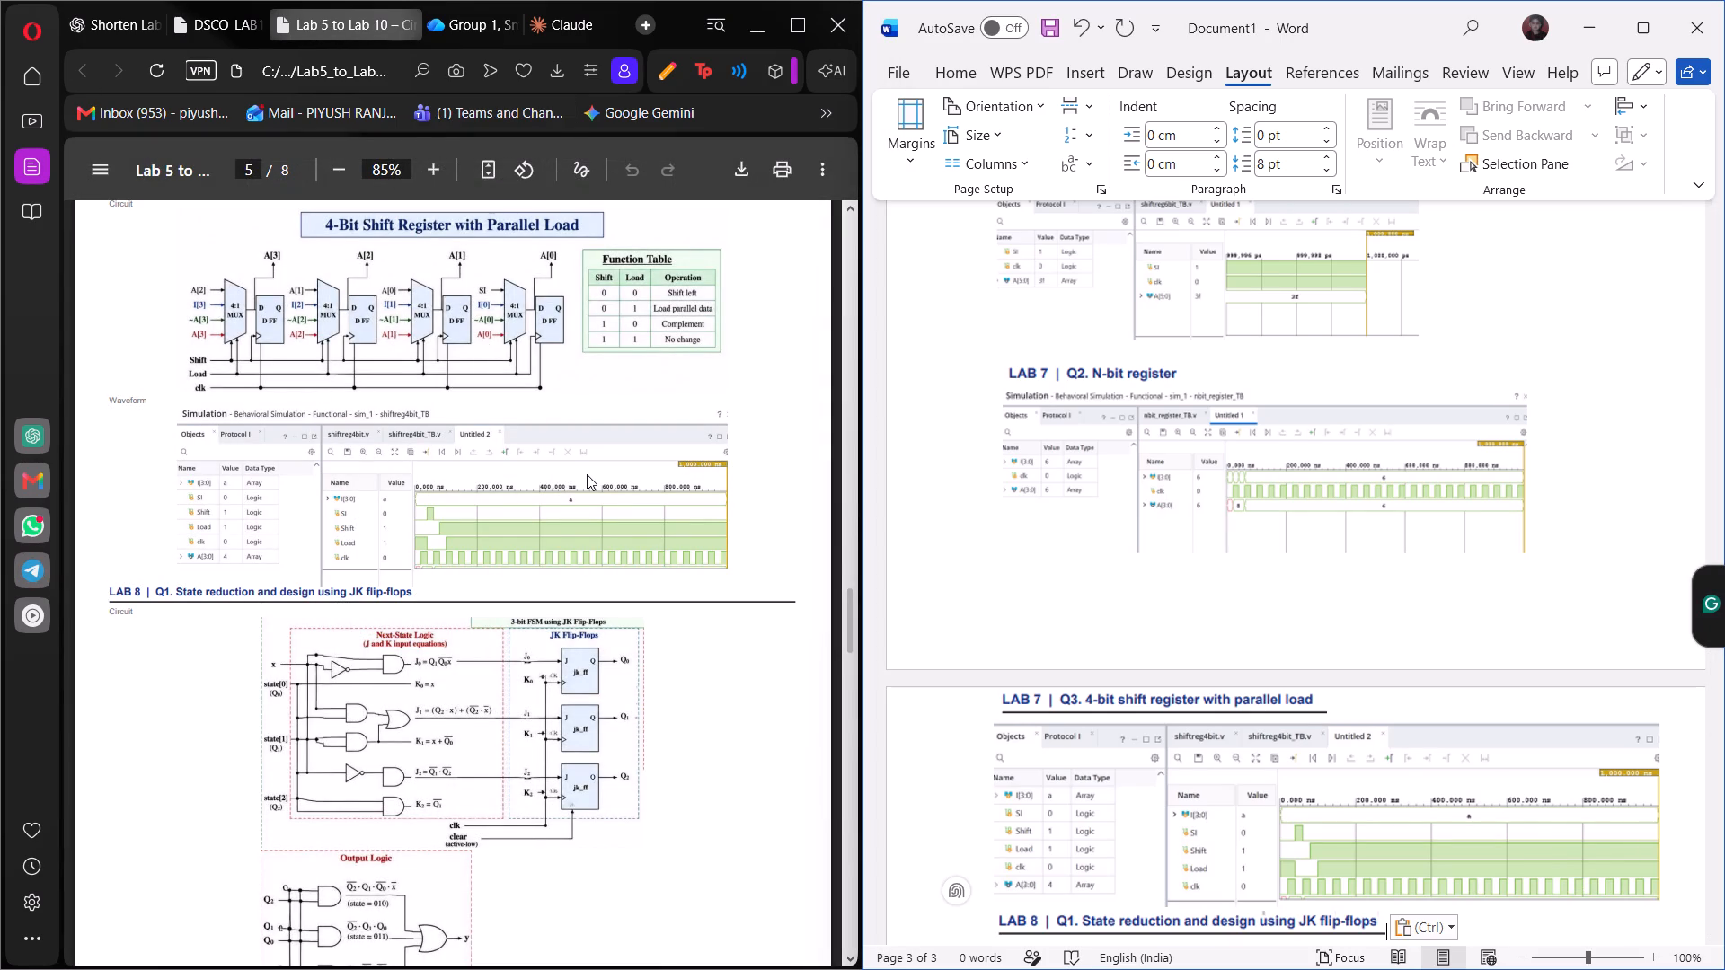
# Snap the LAB 8 Q1 JK flip-flops waveform image from the PDF and paste it on a new line below its heading in Word.
pyautogui.scroll(-4, 587, 474)
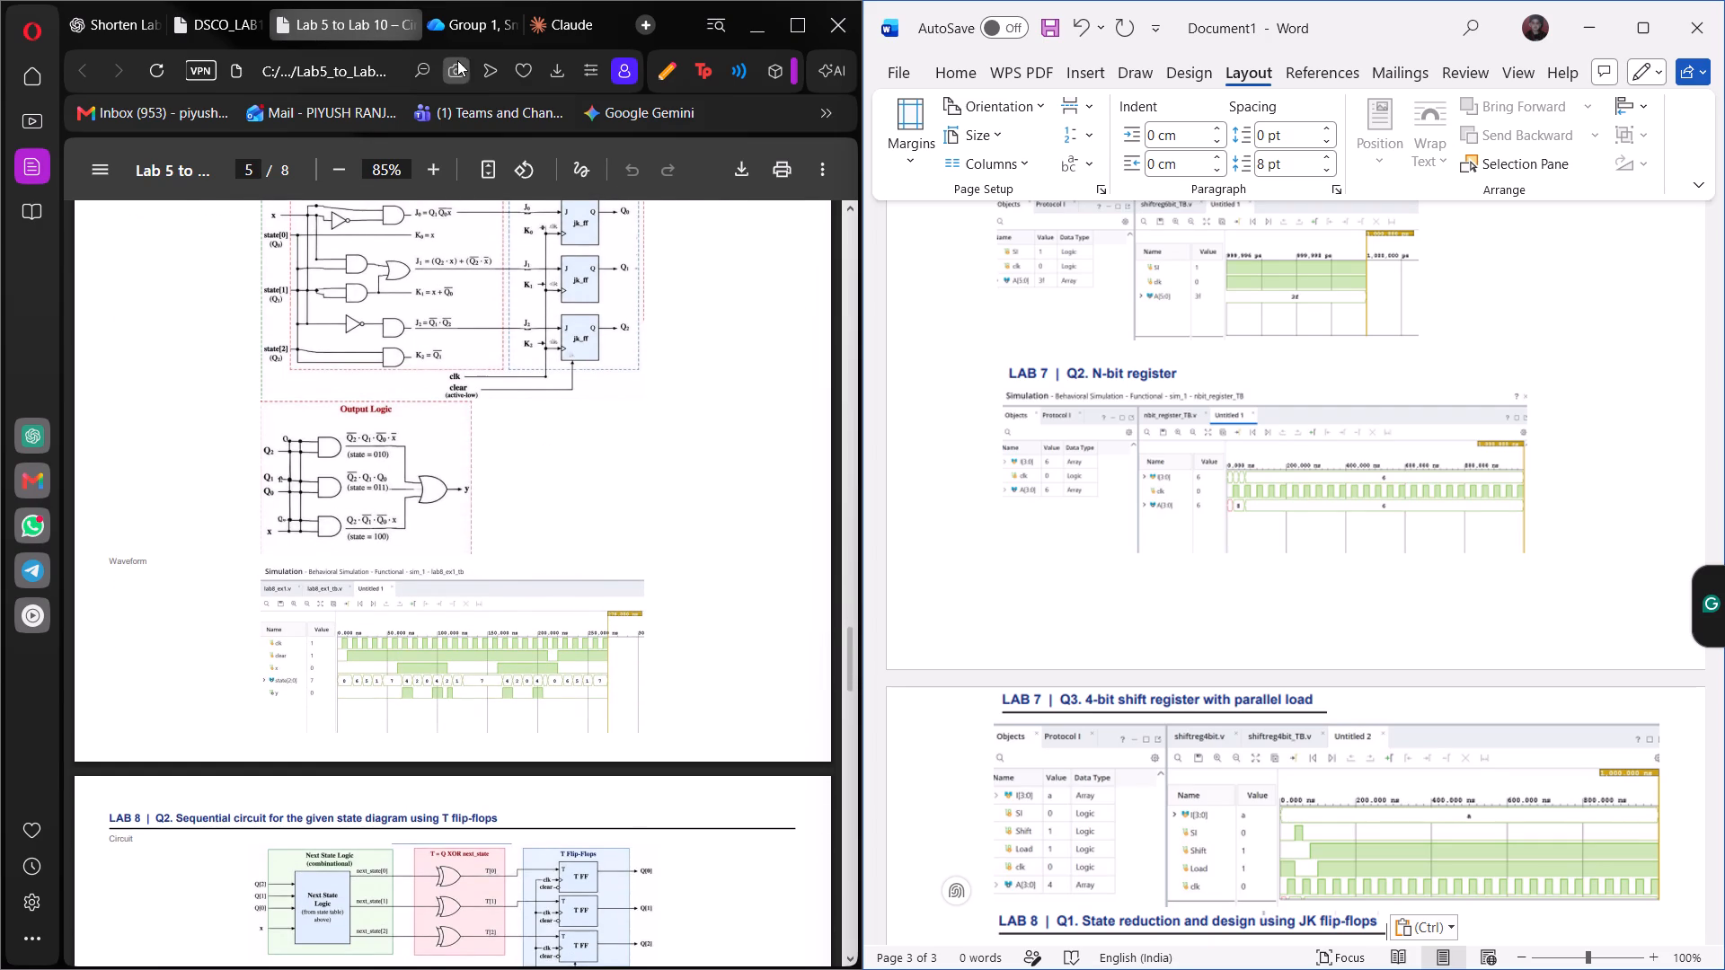
pyautogui.click(456, 68)
pyautogui.moveTo(259, 579); pyautogui.dragTo(261, 585)
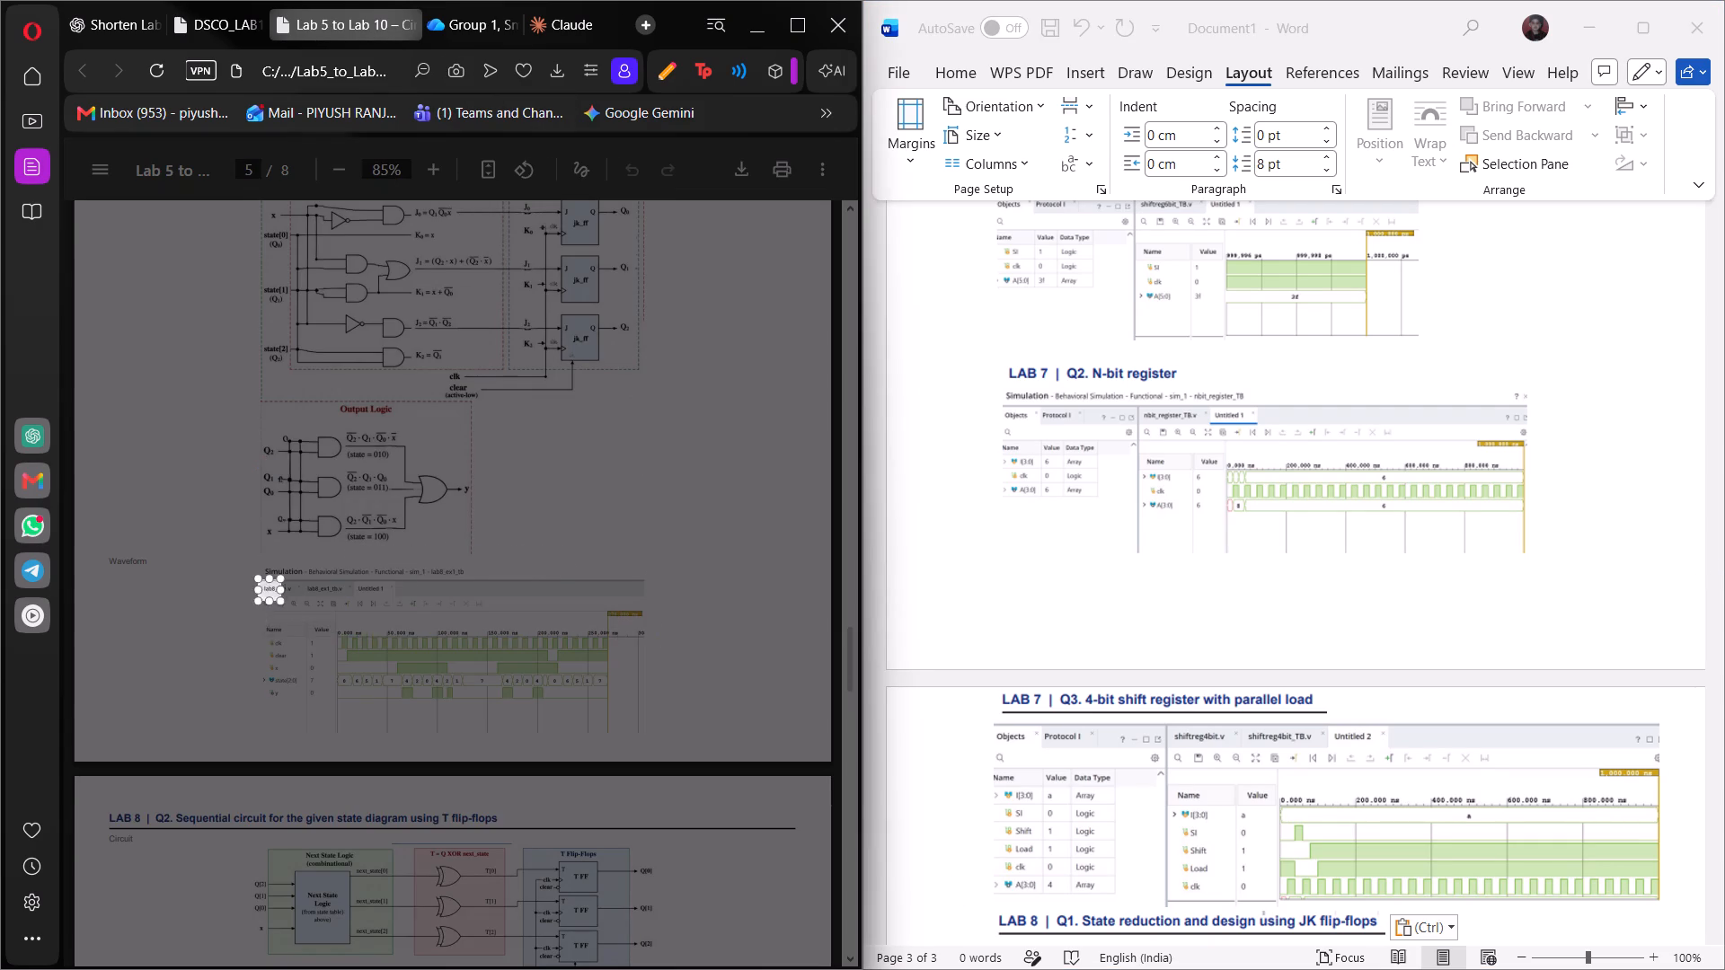
pyautogui.moveTo(261, 585); pyautogui.dragTo(645, 741)
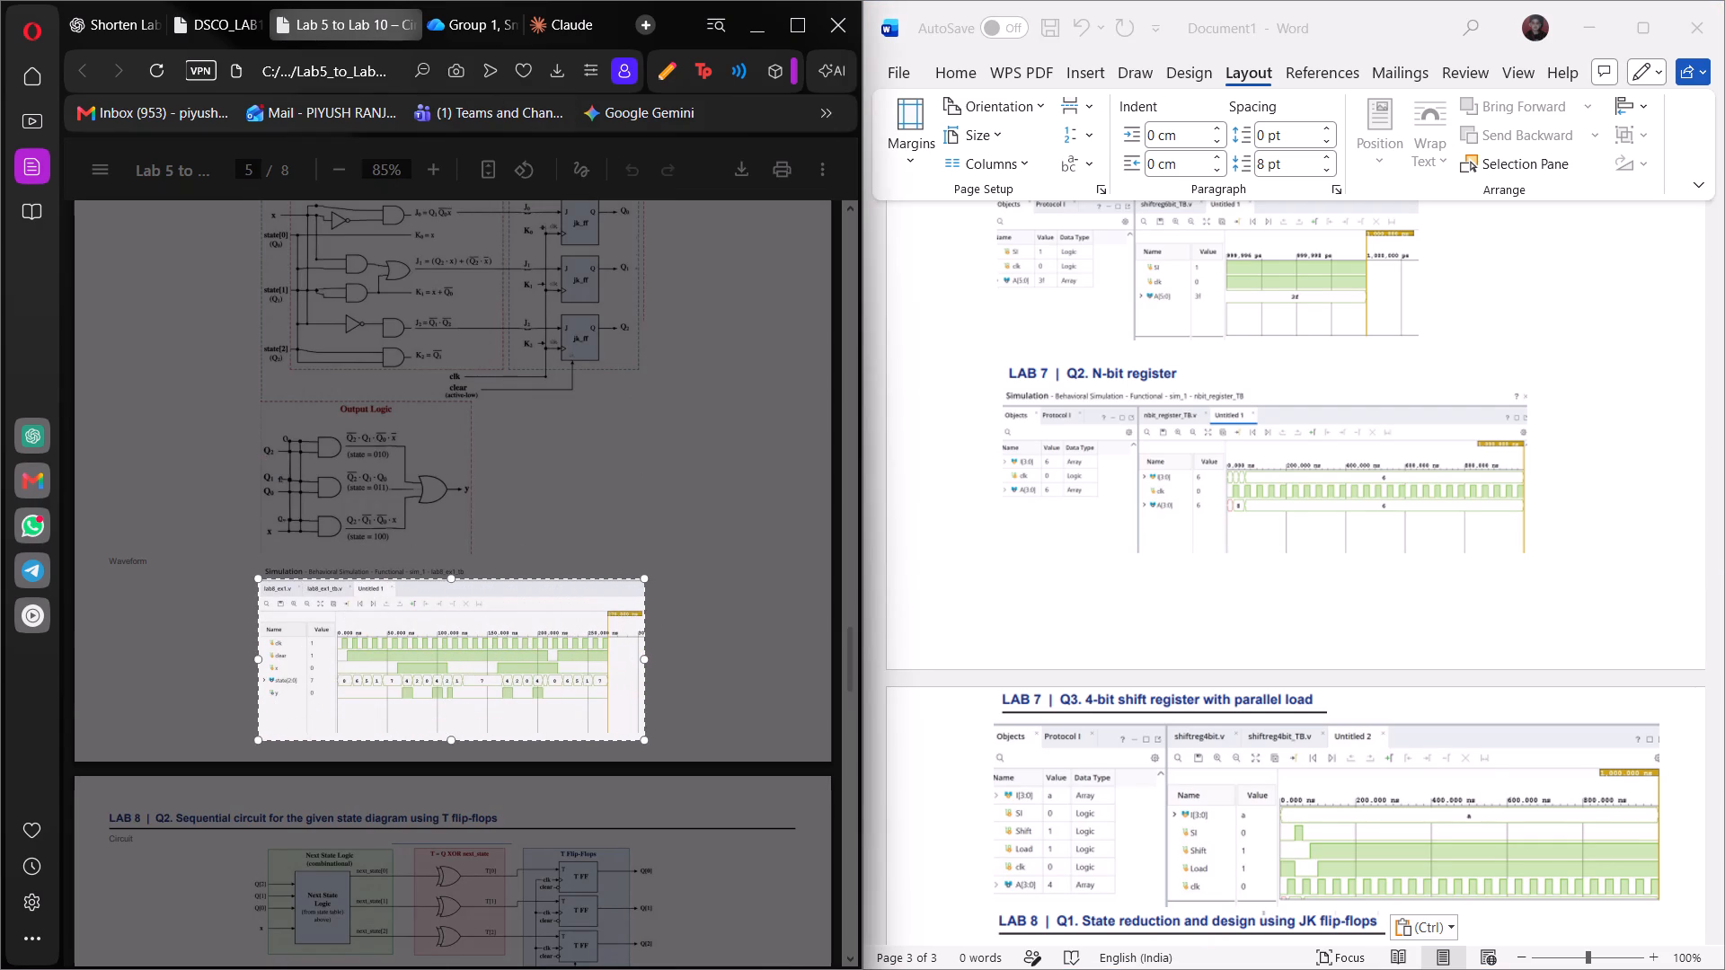
pyautogui.moveTo(645, 741); pyautogui.dragTo(646, 738)
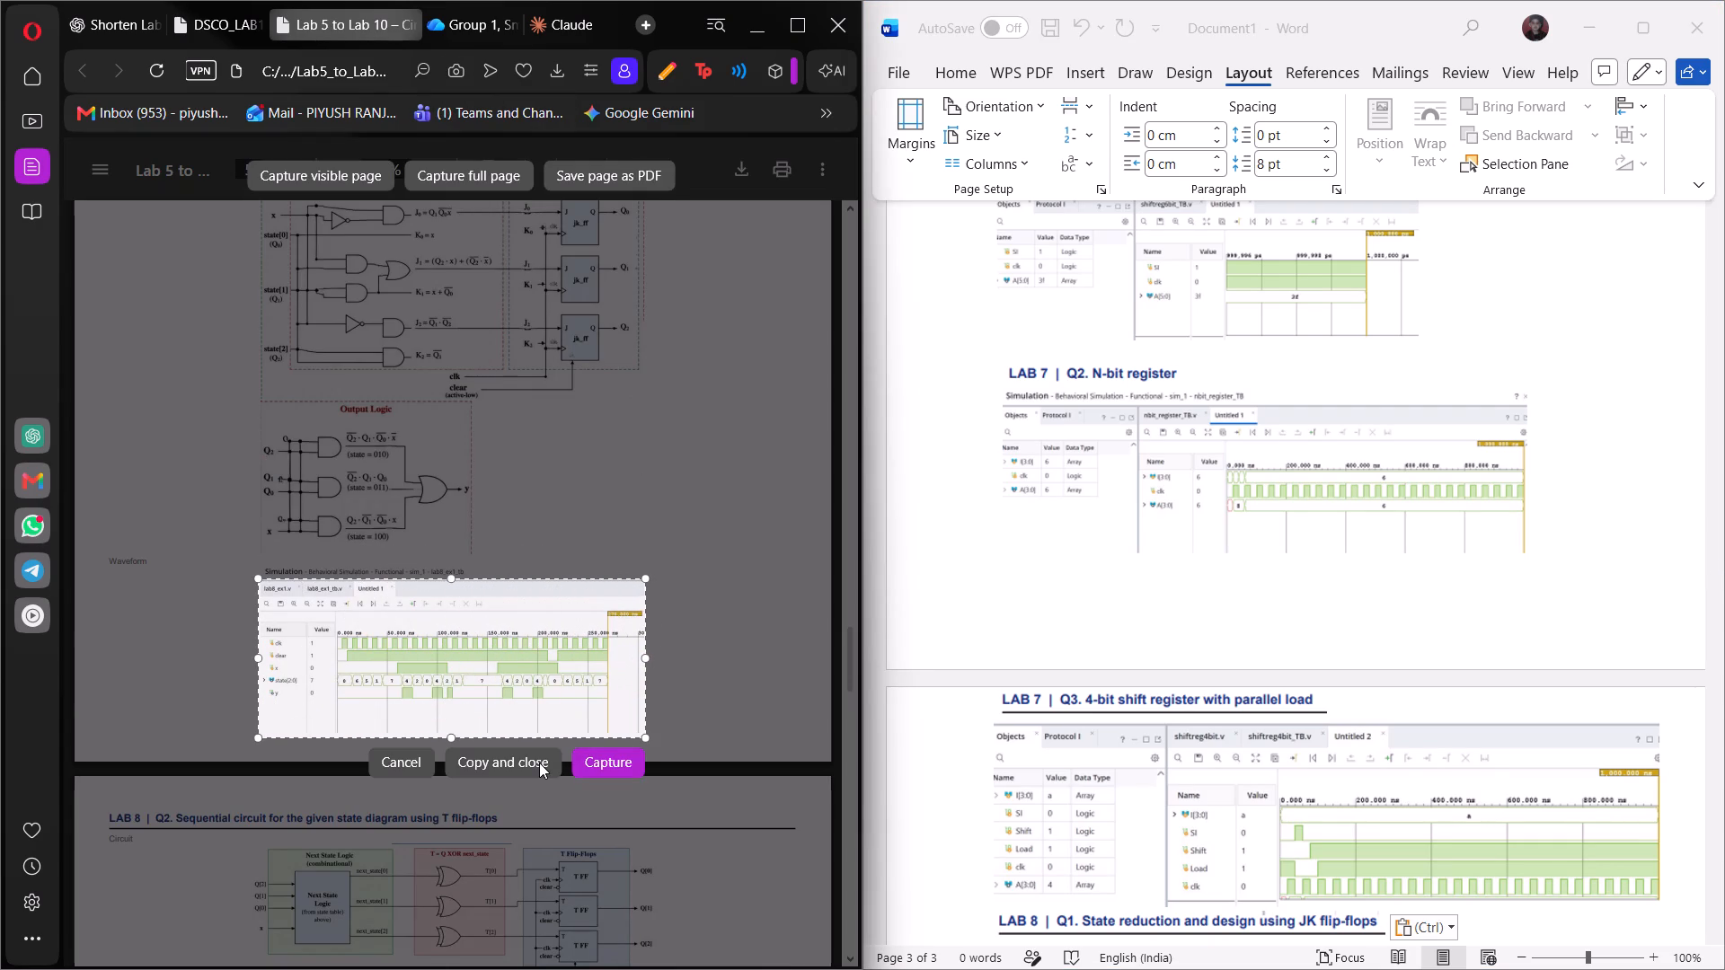
pyautogui.click(471, 761)
pyautogui.scroll(-3, 1418, 765)
pyautogui.click(1476, 805)
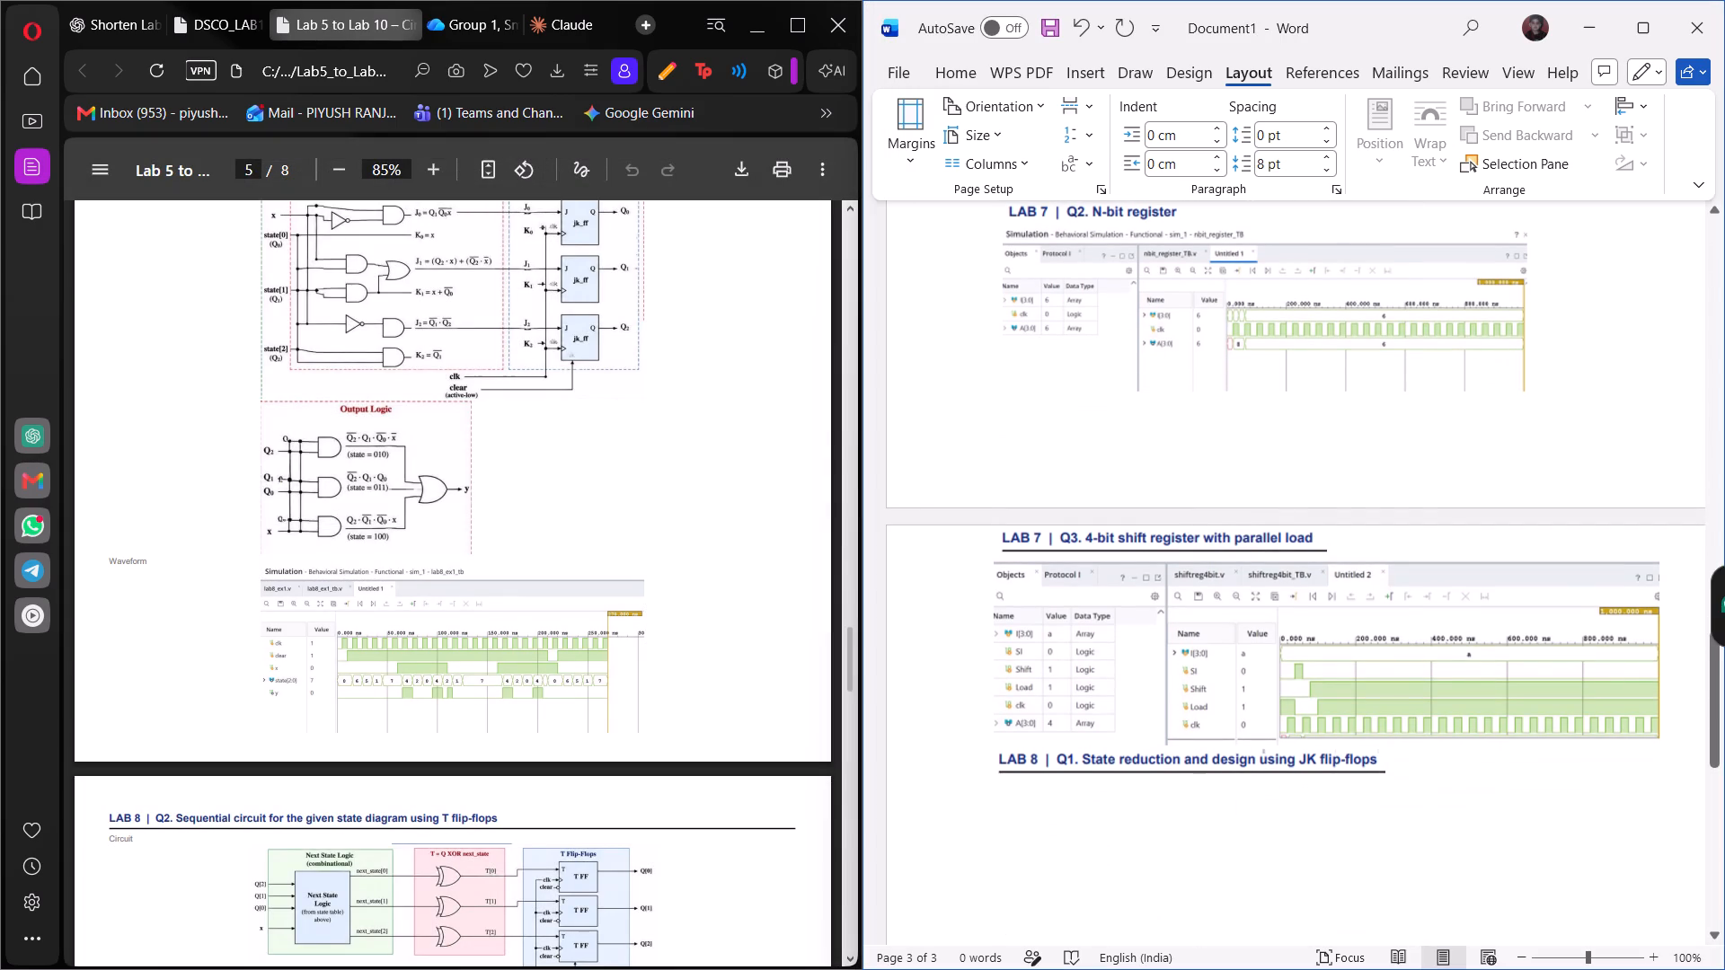
pyautogui.press('Return')
pyautogui.hotkey('ctrl', 'v')
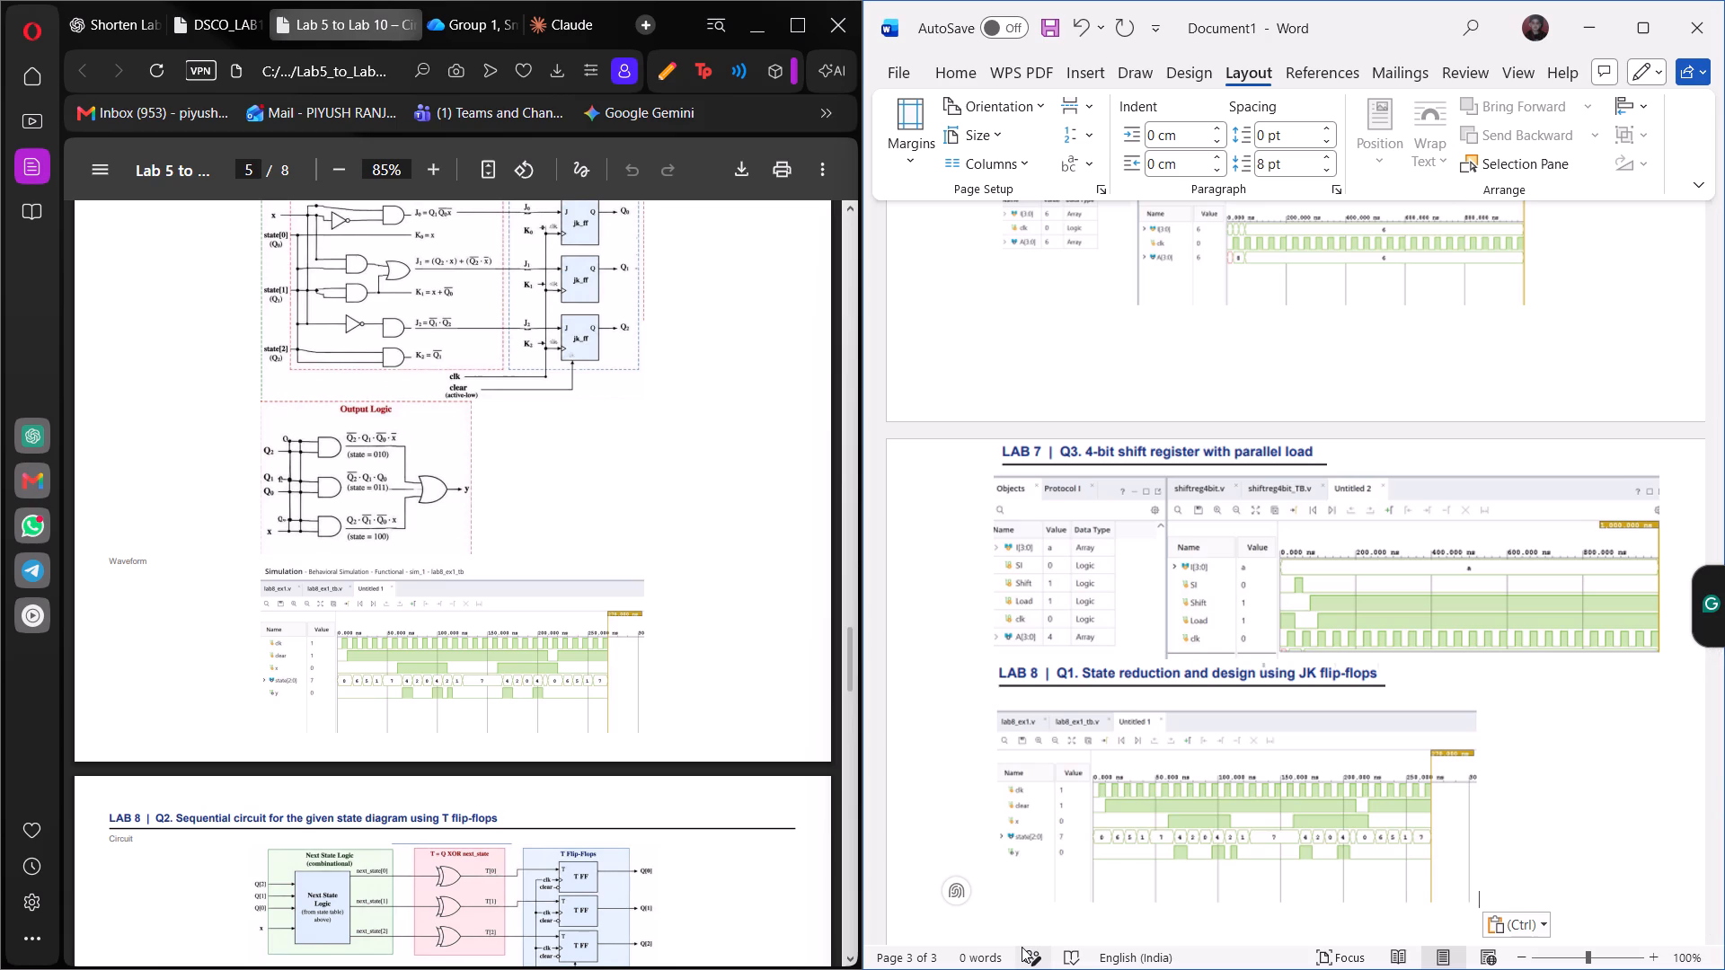
# Snap the LAB 8 Q2 T flip-flops sequential circuit heading from the PDF and paste it below the LAB 8 Q1 waveform in Word.
pyautogui.scroll(-1, 1177, 549)
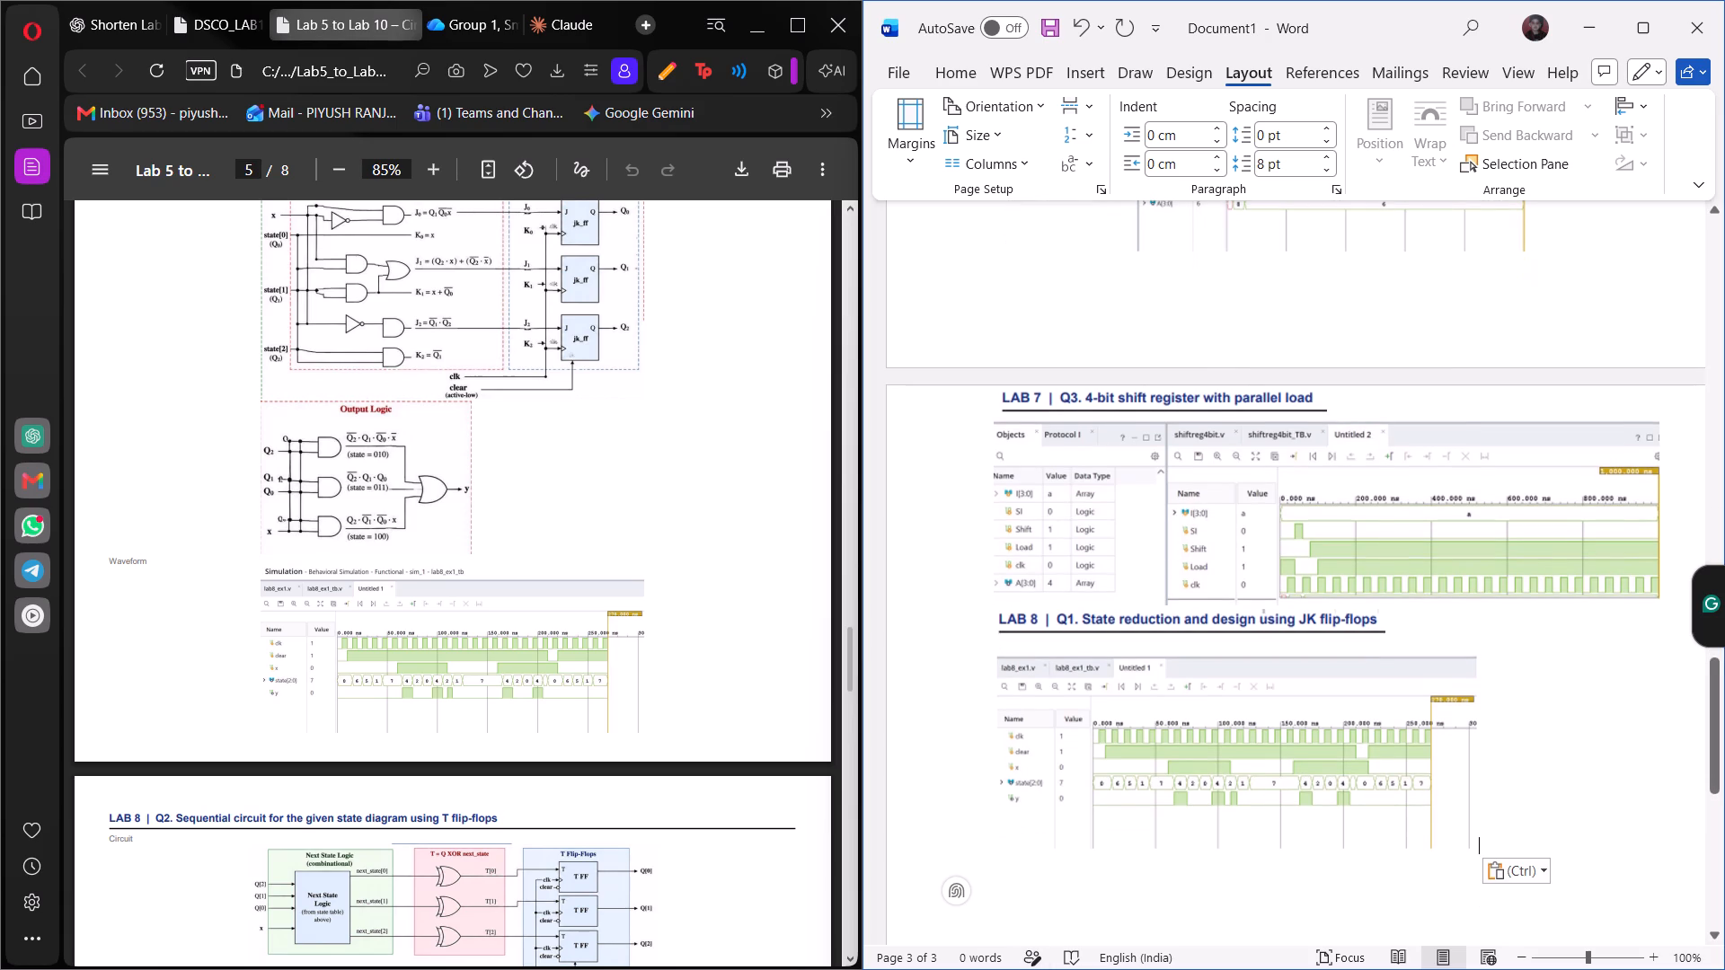
pyautogui.scroll(-3, 585, 548)
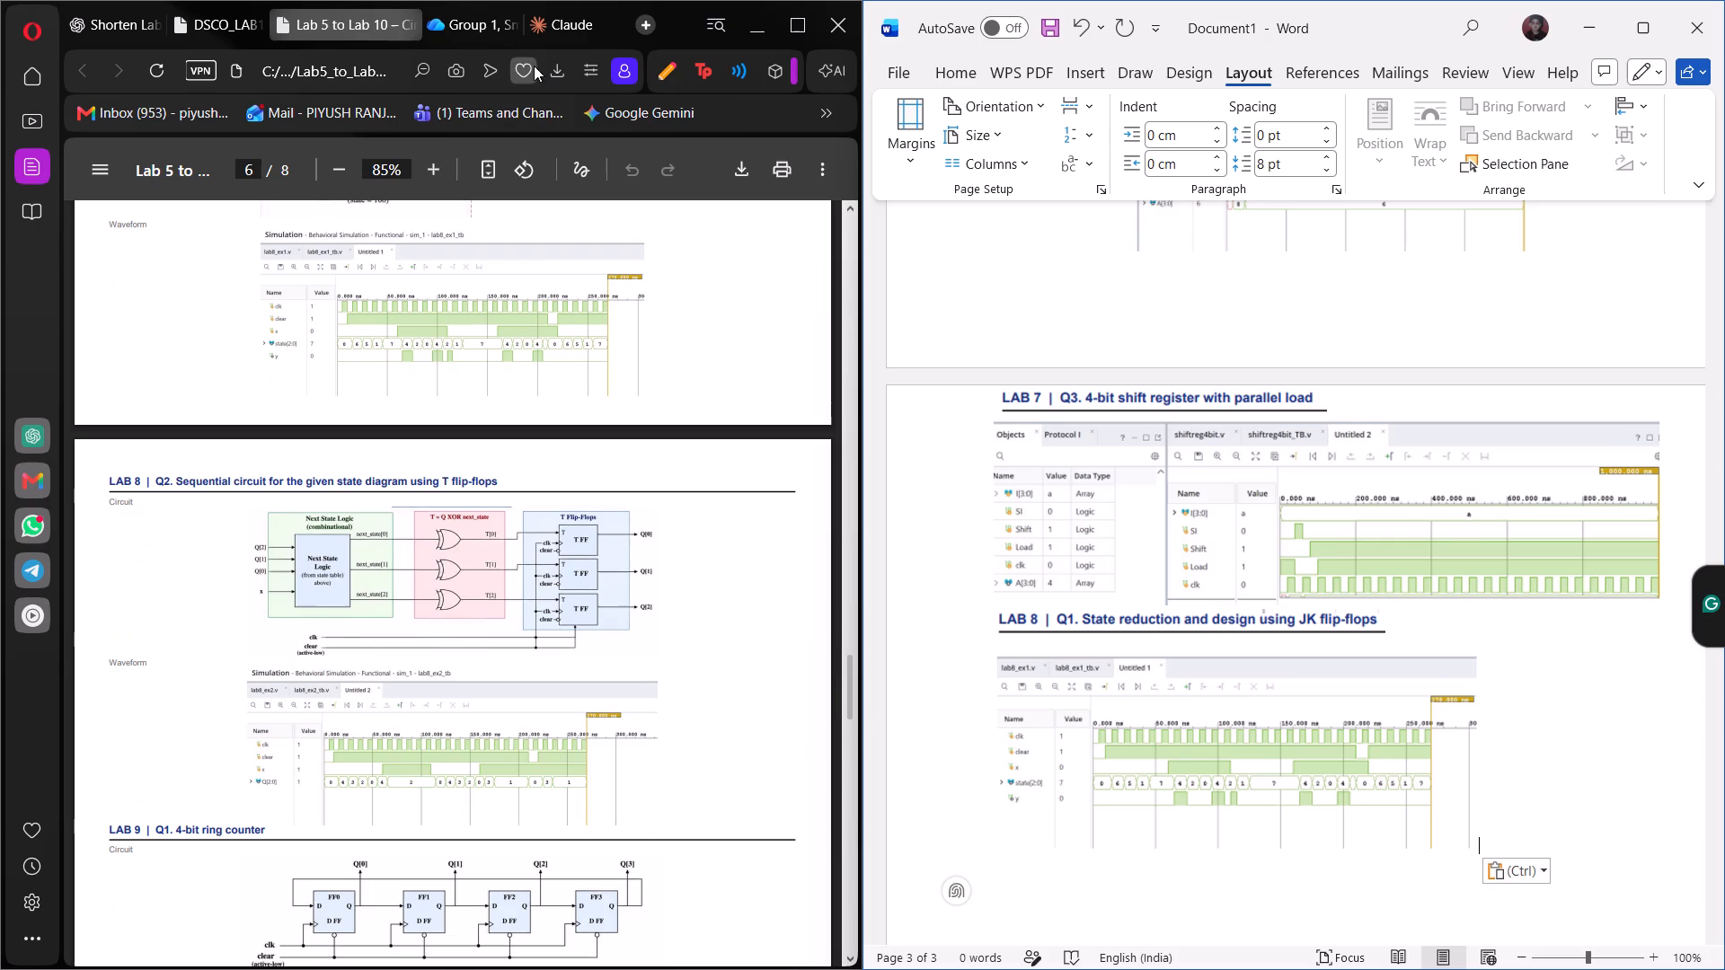
pyautogui.click(454, 70)
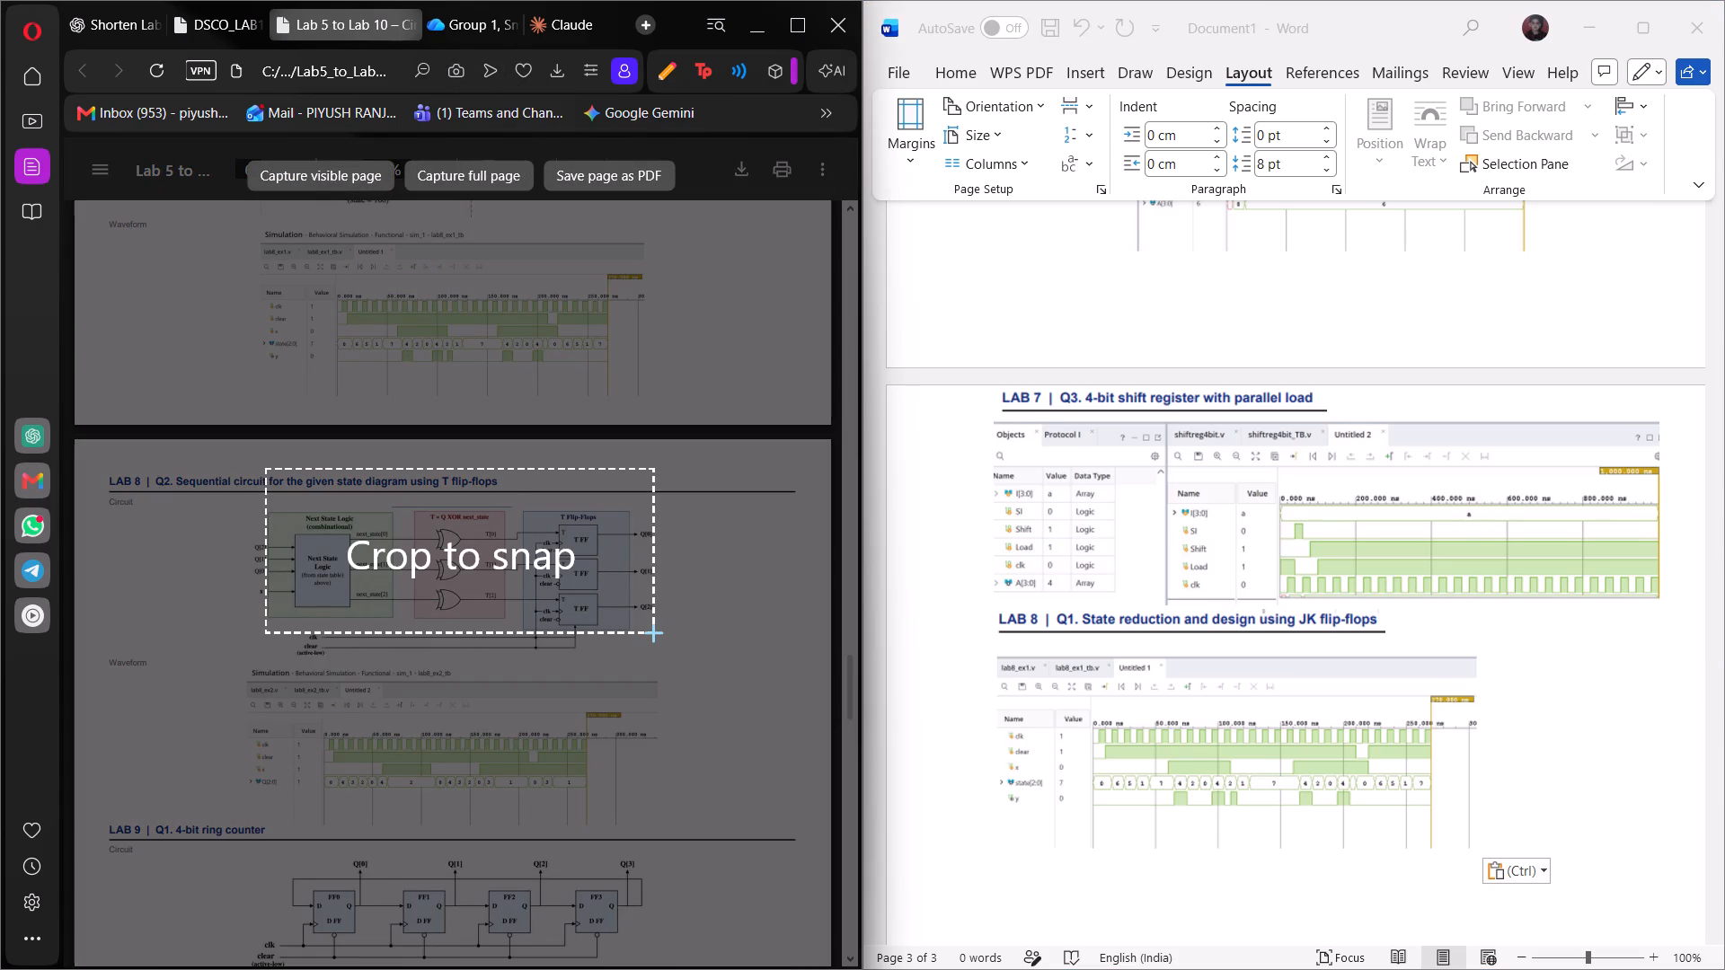
pyautogui.moveTo(103, 470); pyautogui.dragTo(493, 496)
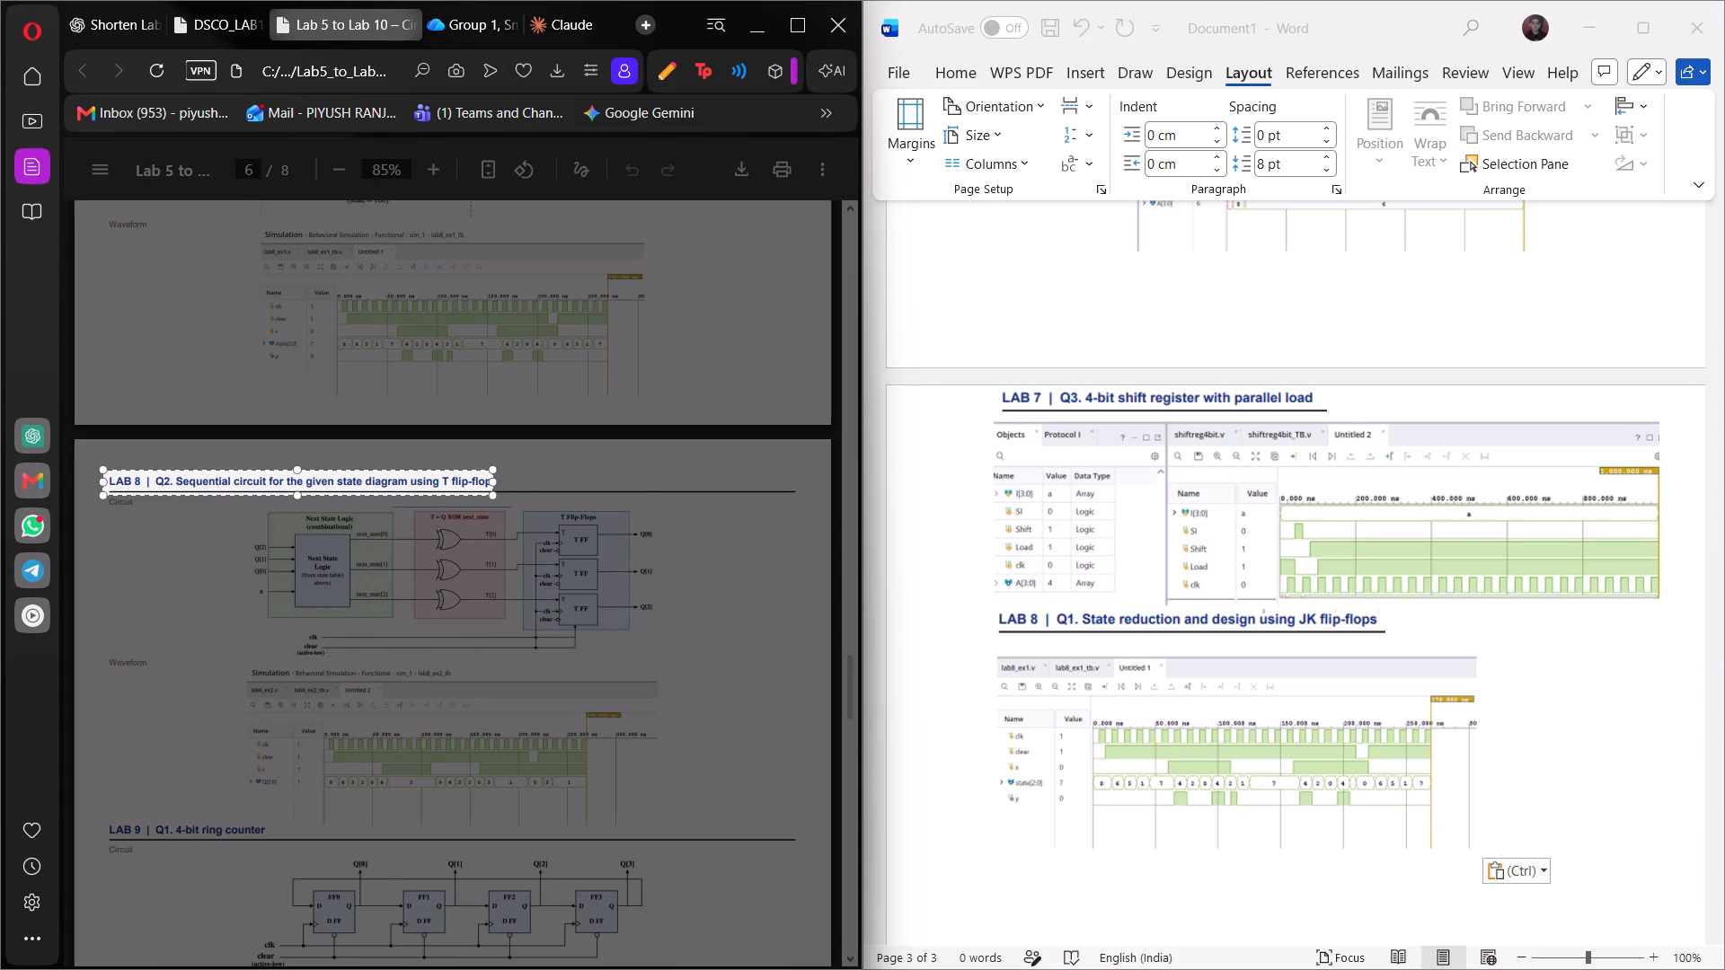
pyautogui.moveTo(493, 496); pyautogui.dragTo(506, 496)
pyautogui.click(398, 516)
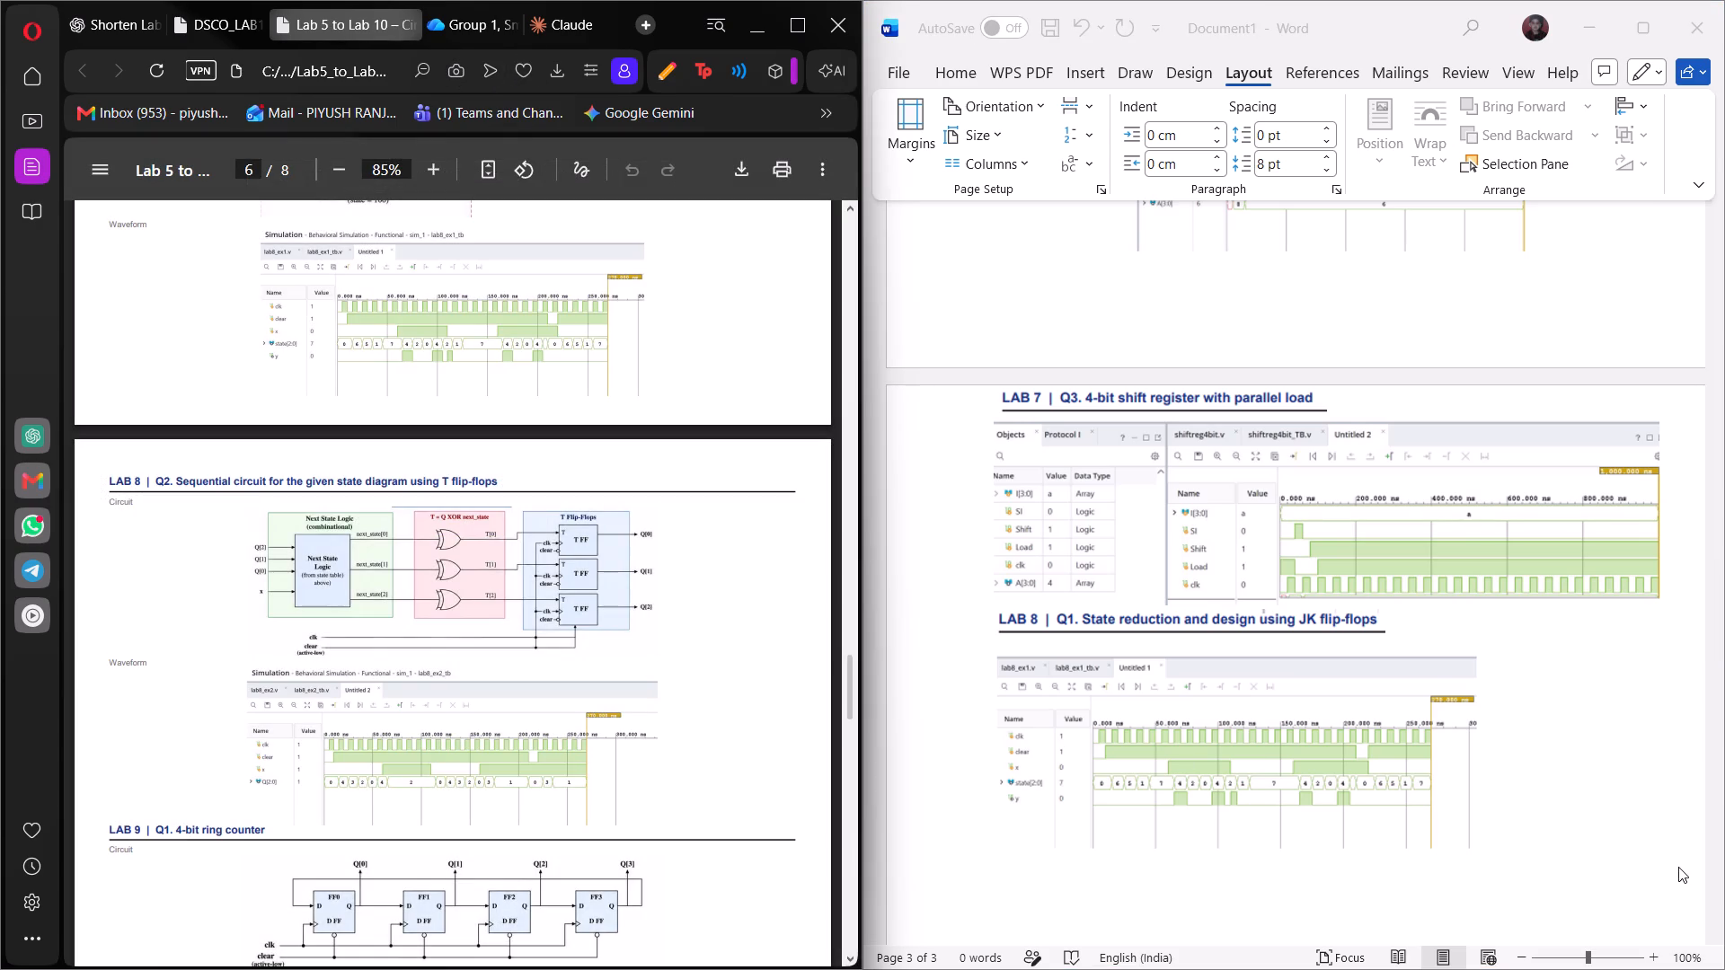
pyautogui.click(1597, 842)
pyautogui.hotkey('ctrl', 'v')
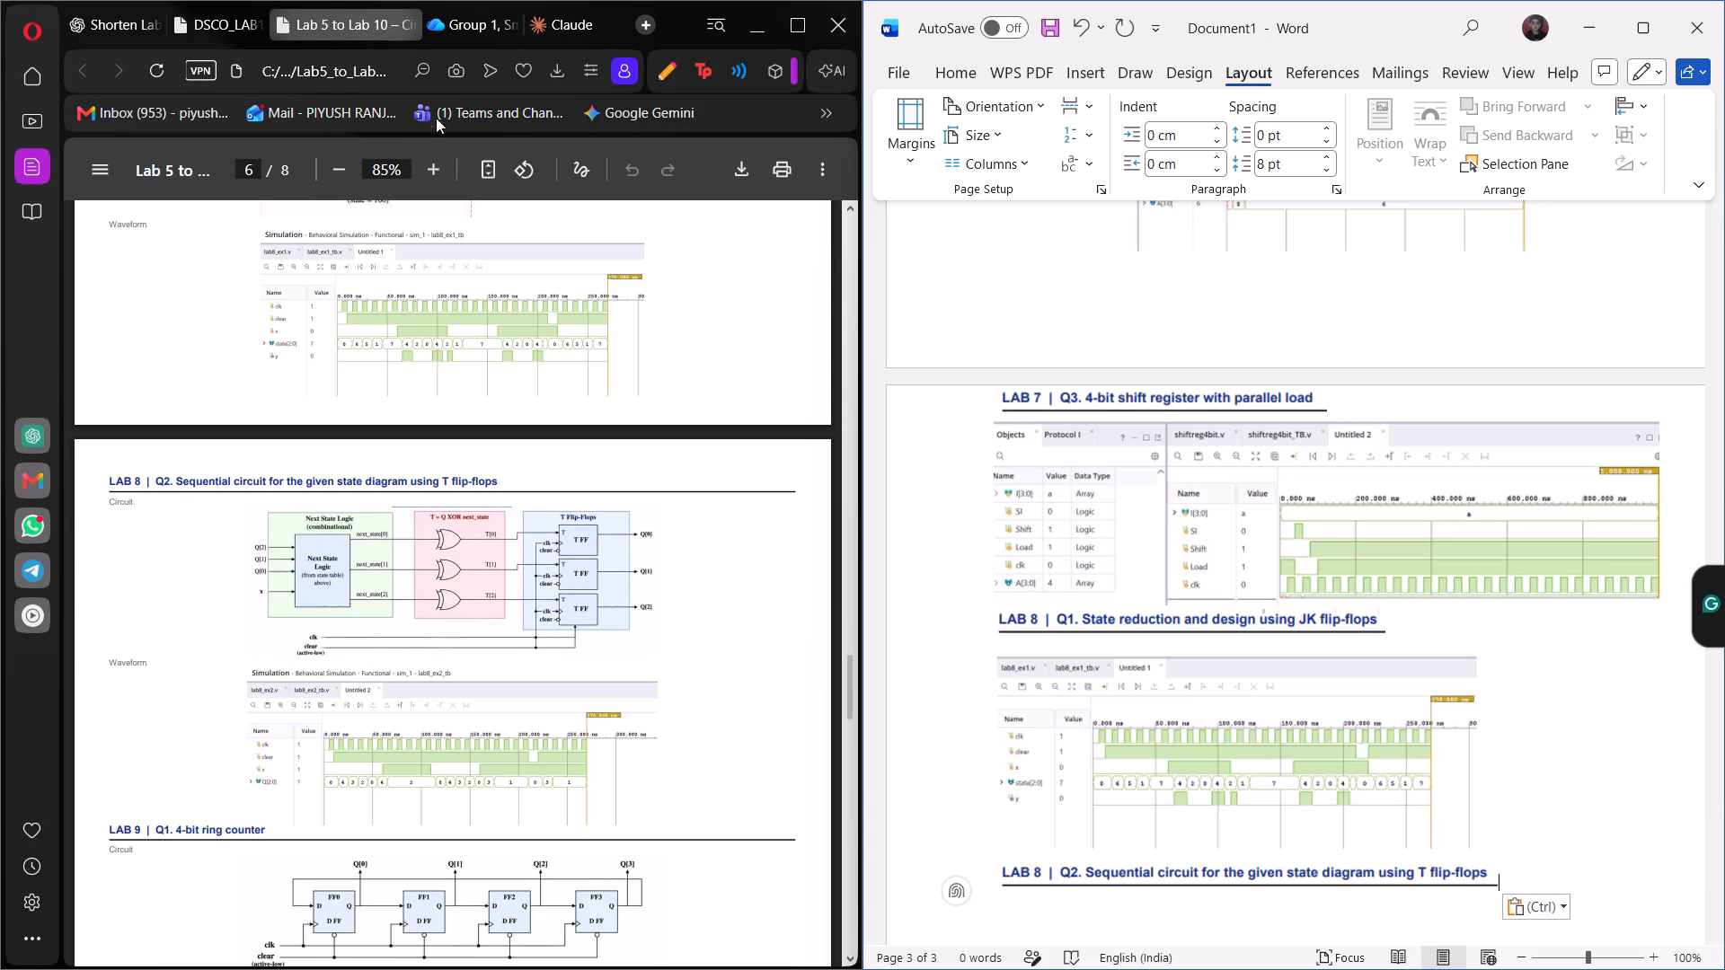
# Snap the LAB 8 Q2 T flip-flops waveform image from the PDF and paste it below its heading in Word.
pyautogui.click(449, 74)
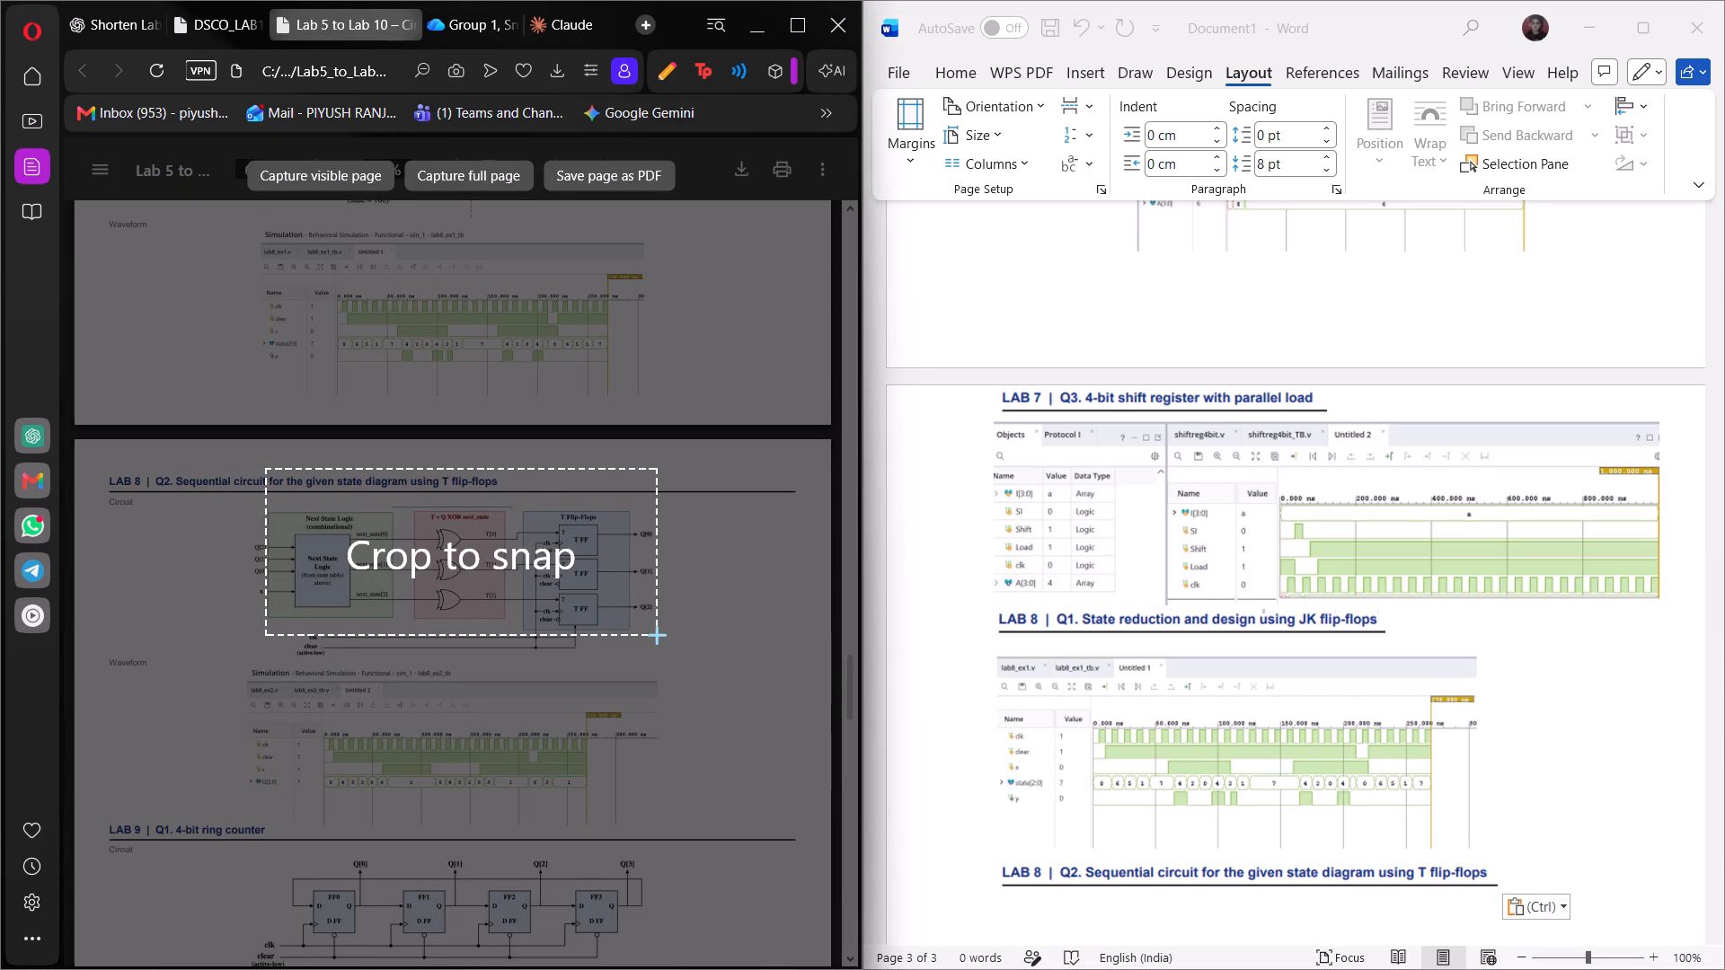
pyautogui.moveTo(243, 679); pyautogui.dragTo(646, 808)
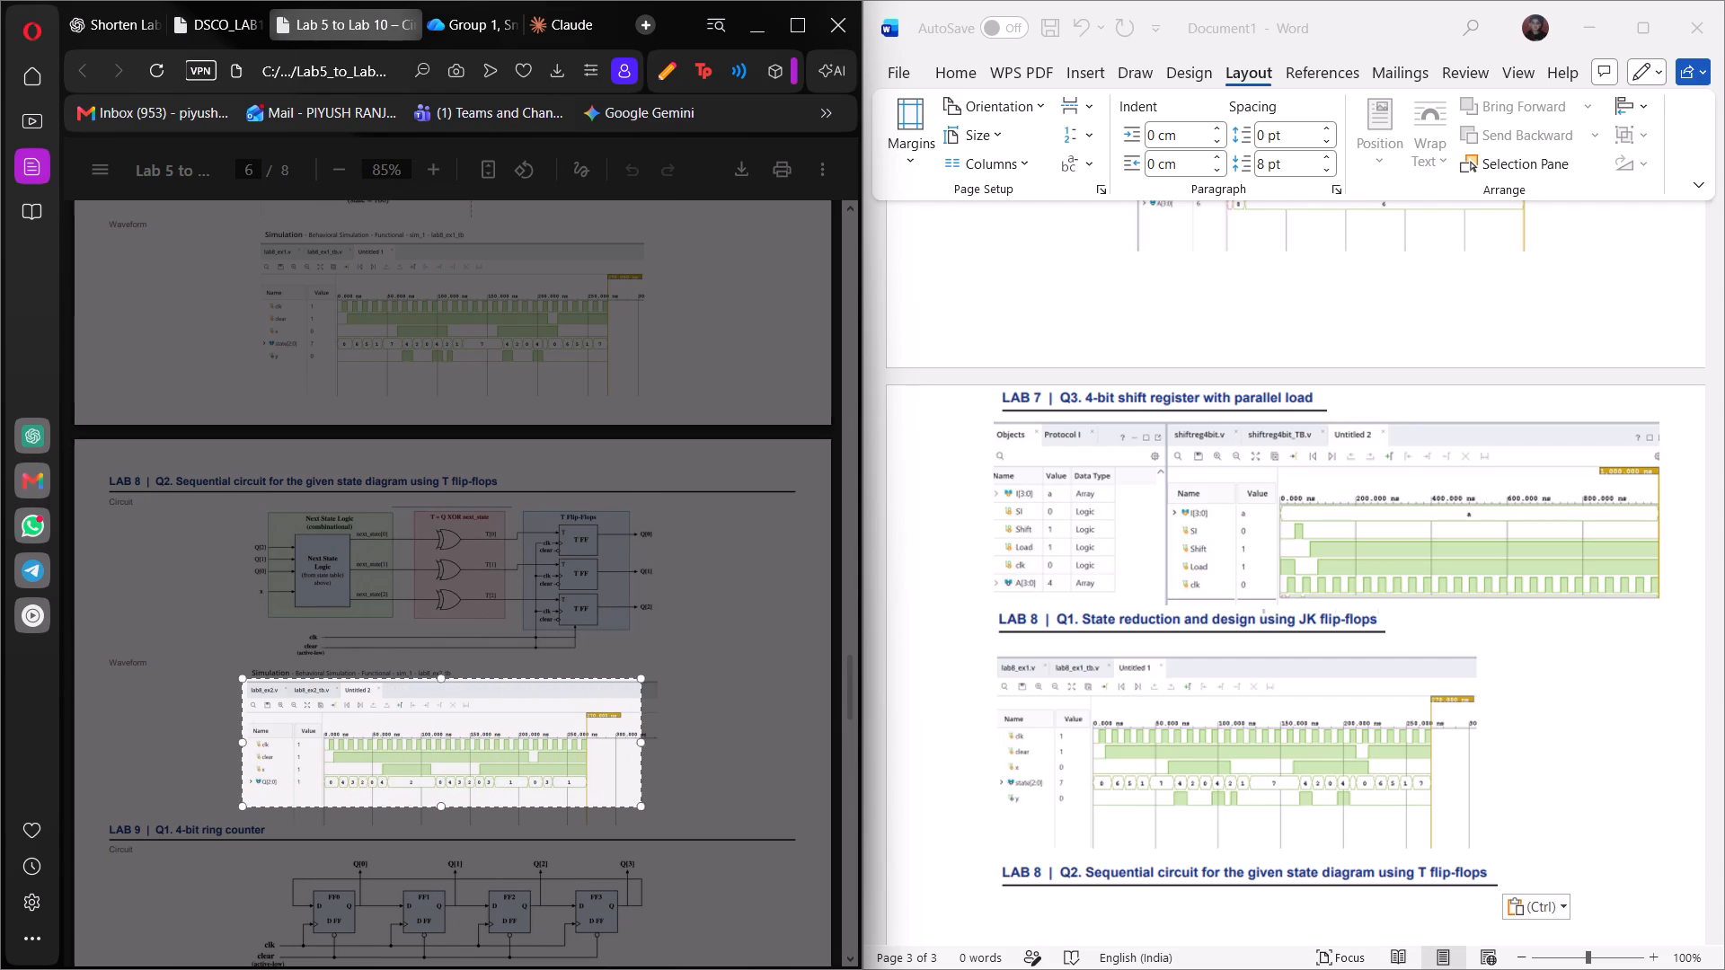
pyautogui.moveTo(646, 808); pyautogui.dragTo(664, 816)
pyautogui.click(524, 830)
pyautogui.click(1510, 890)
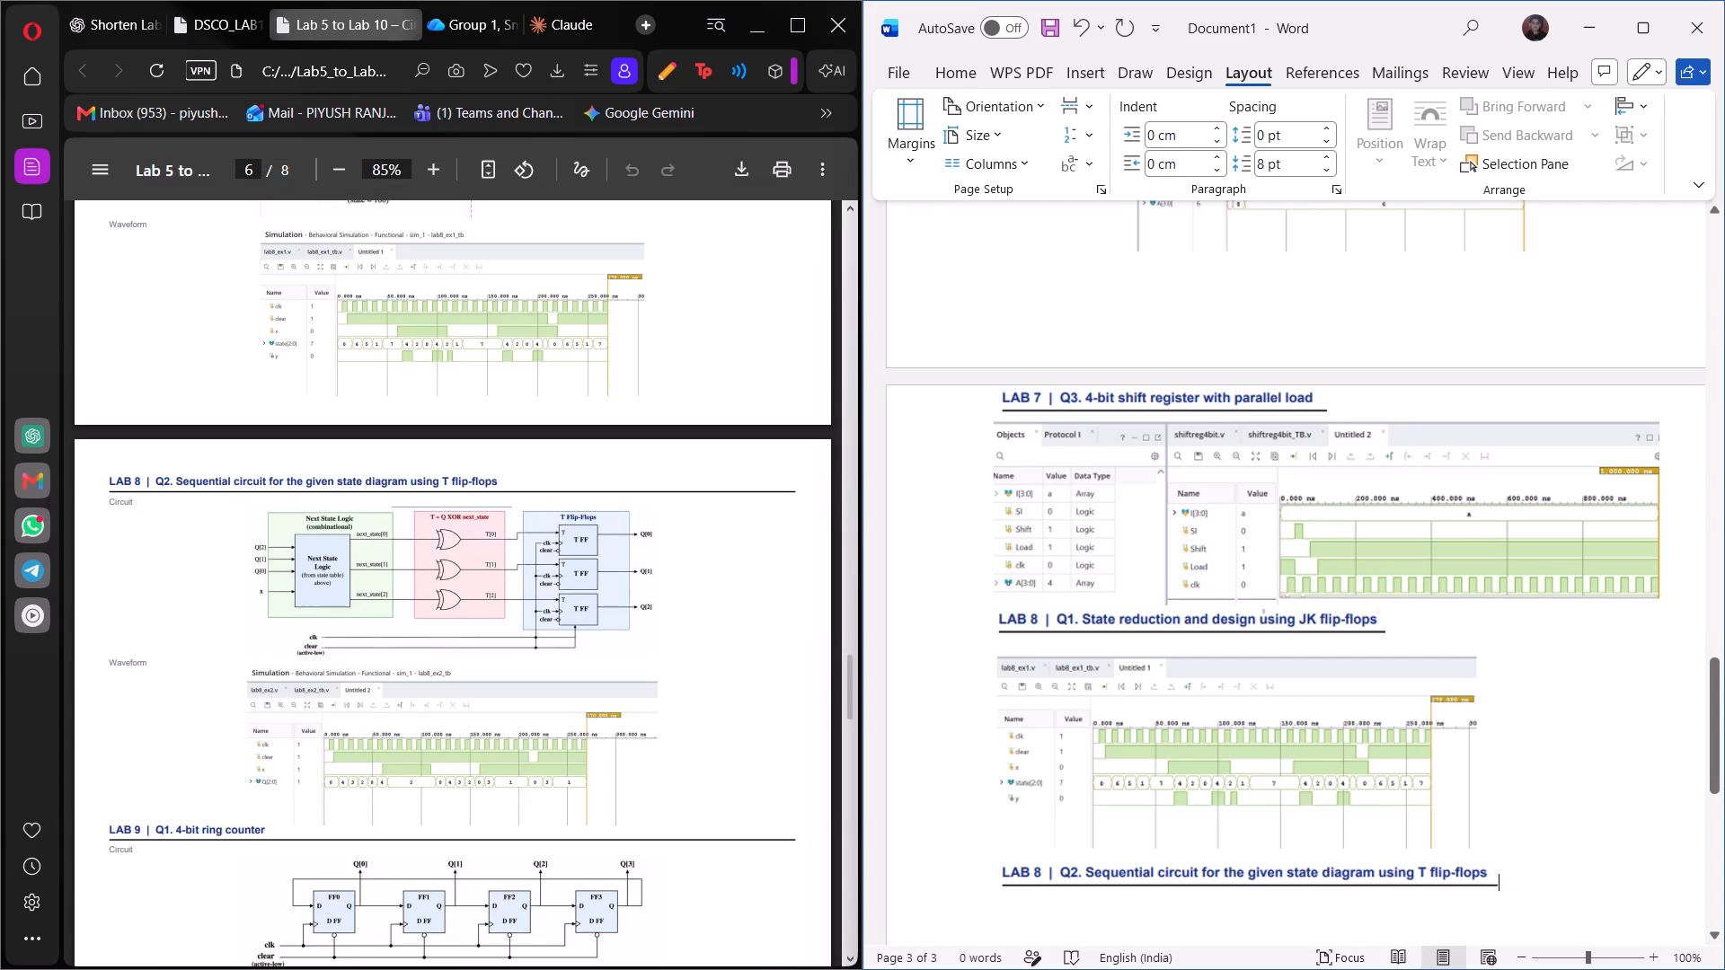
pyautogui.hotkey('ctrl', 'v')
# Snap the LAB 9 Q1 4-bit ring counter heading from the PDF and paste it below the LAB 8 Q2 waveform in Word.
pyautogui.scroll(-3, 531, 618)
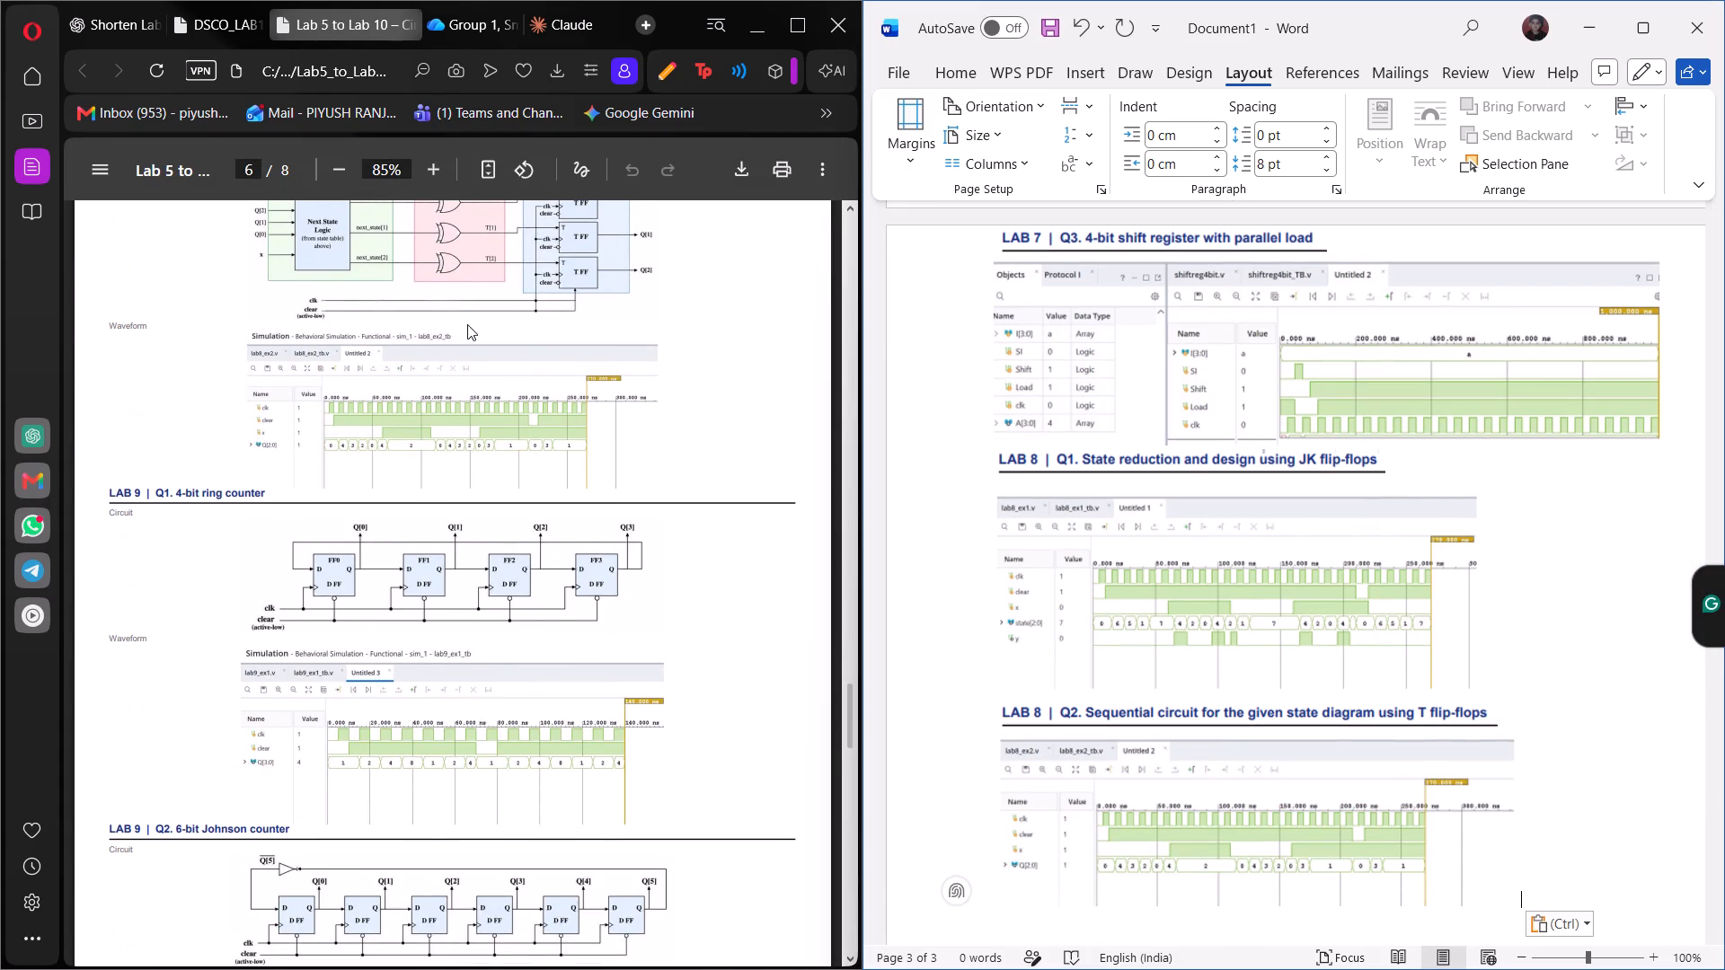
pyautogui.click(464, 71)
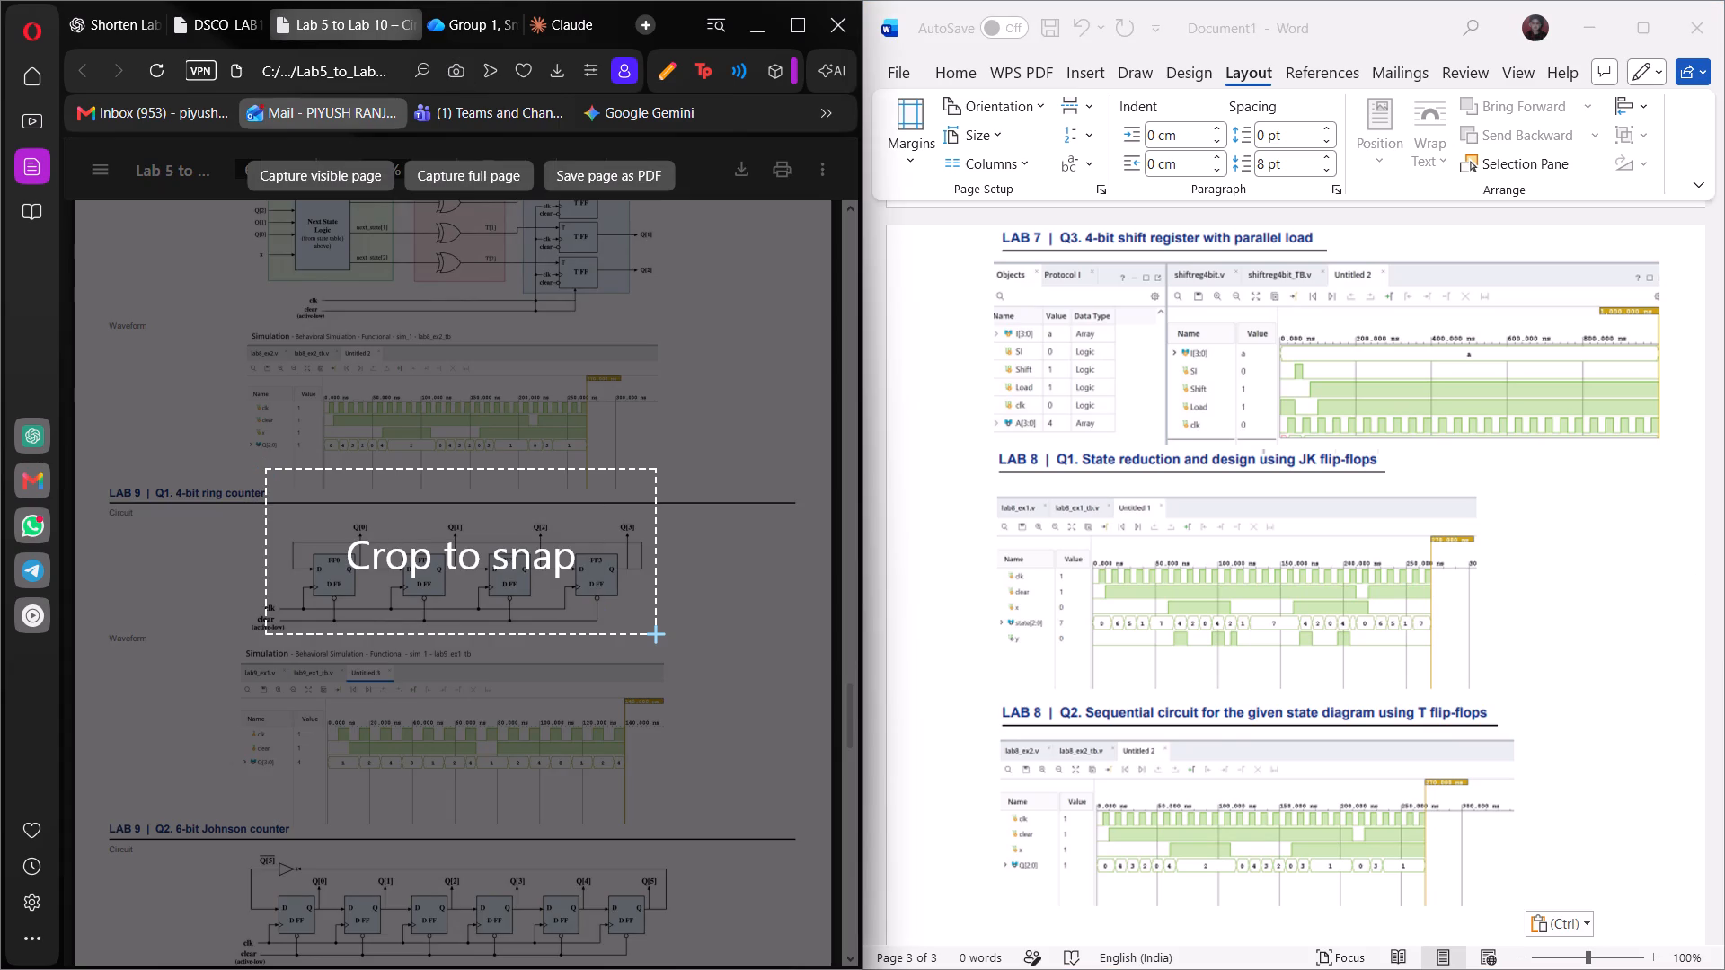
pyautogui.moveTo(105, 487); pyautogui.dragTo(258, 510)
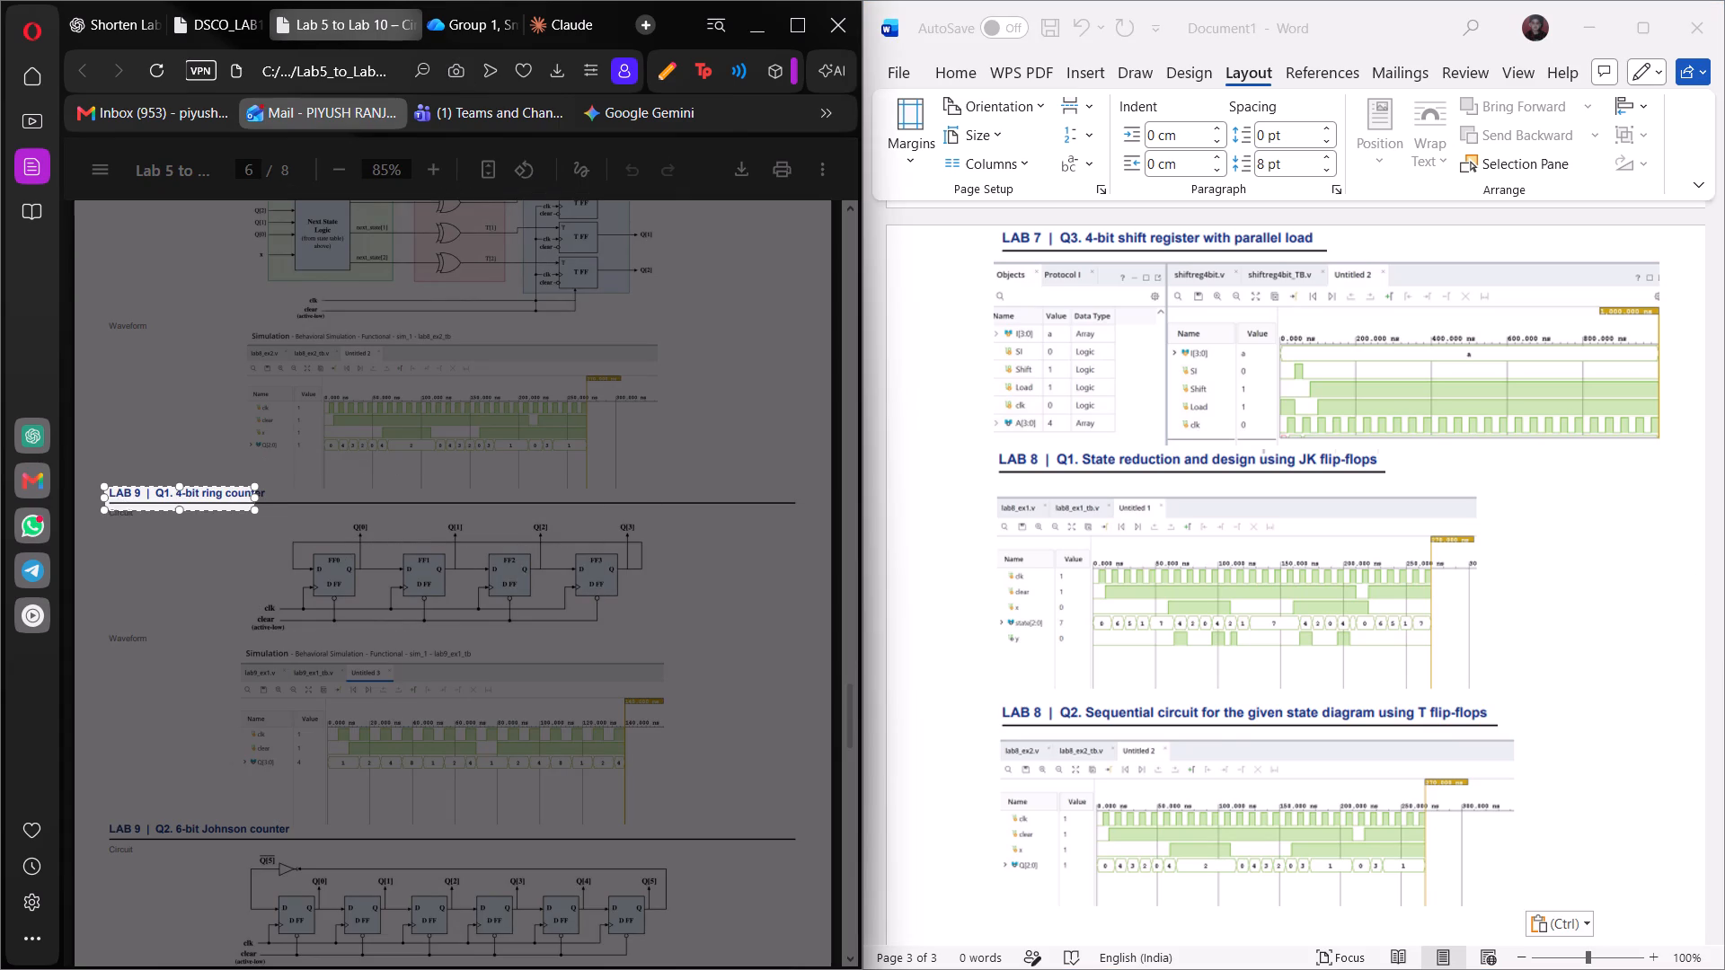
pyautogui.moveTo(258, 510); pyautogui.dragTo(273, 494)
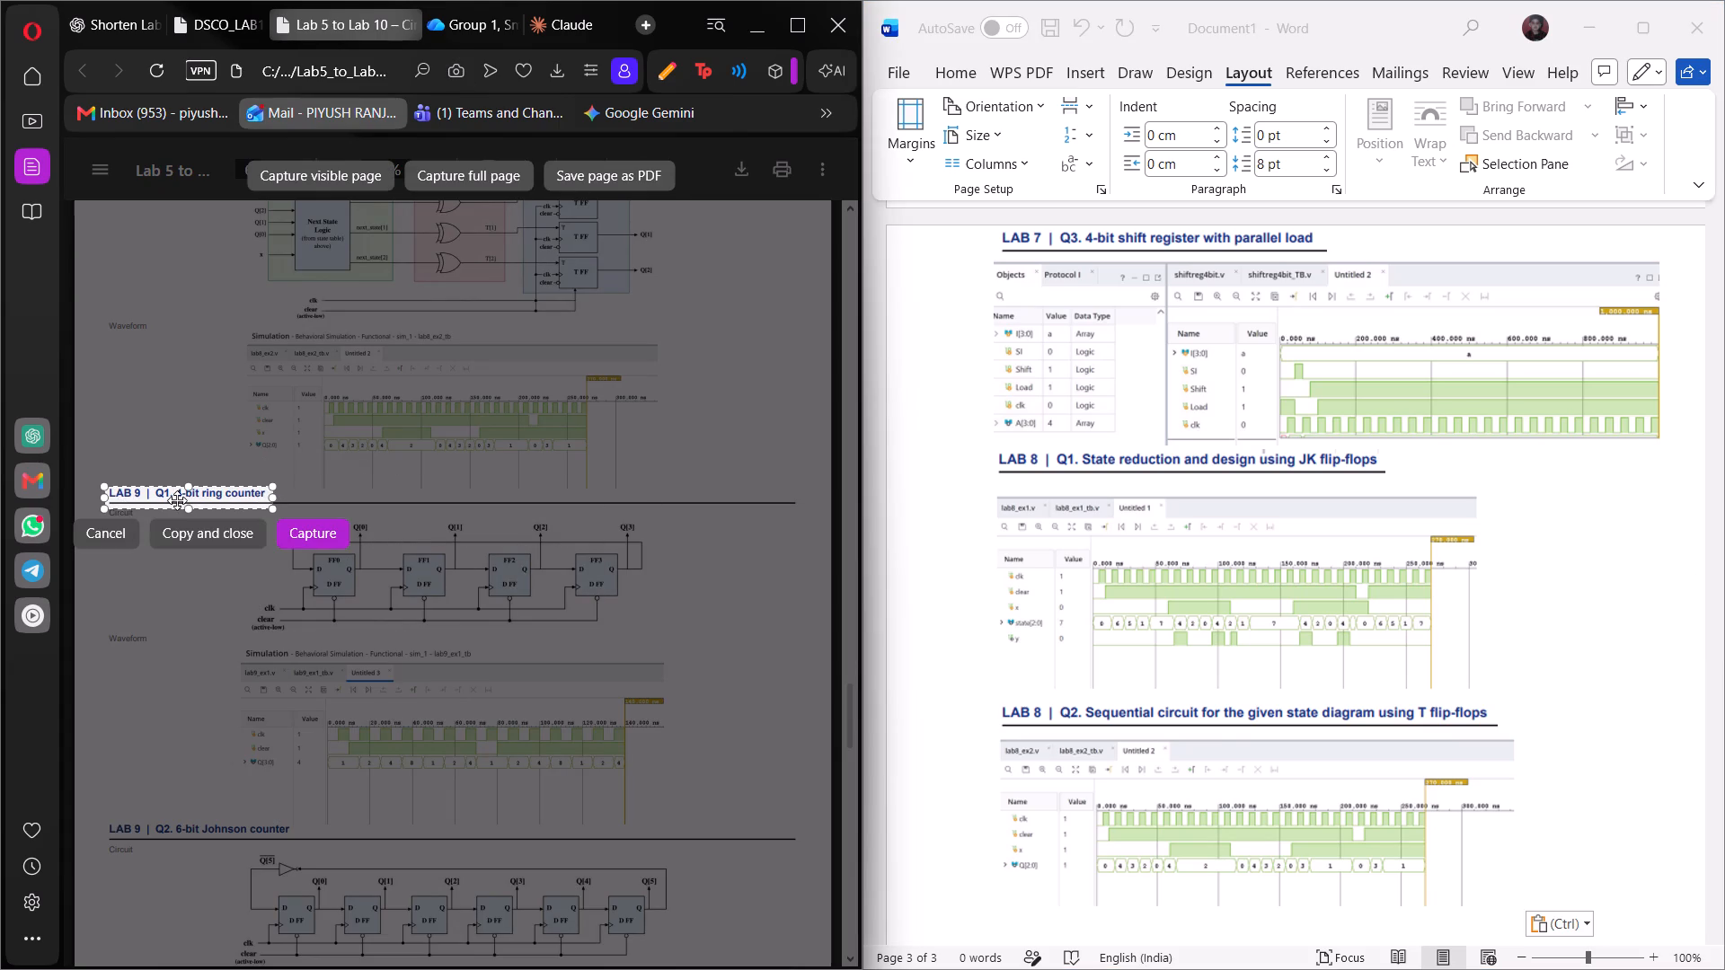
pyautogui.click(193, 493)
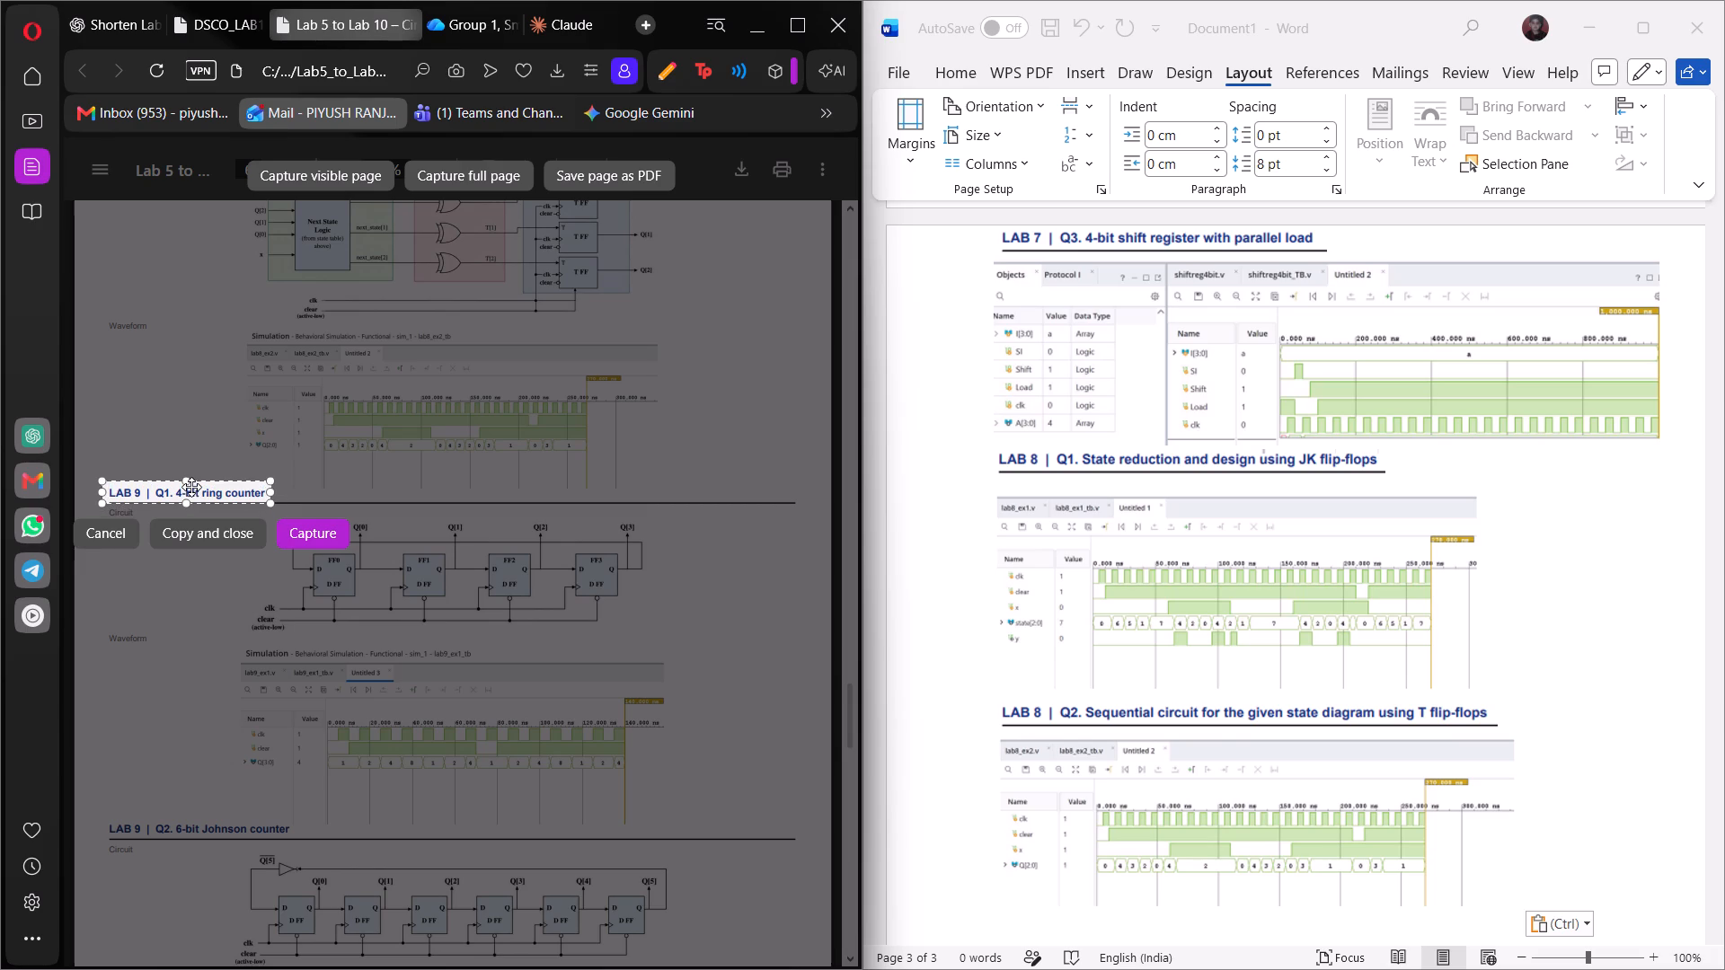
pyautogui.click(200, 535)
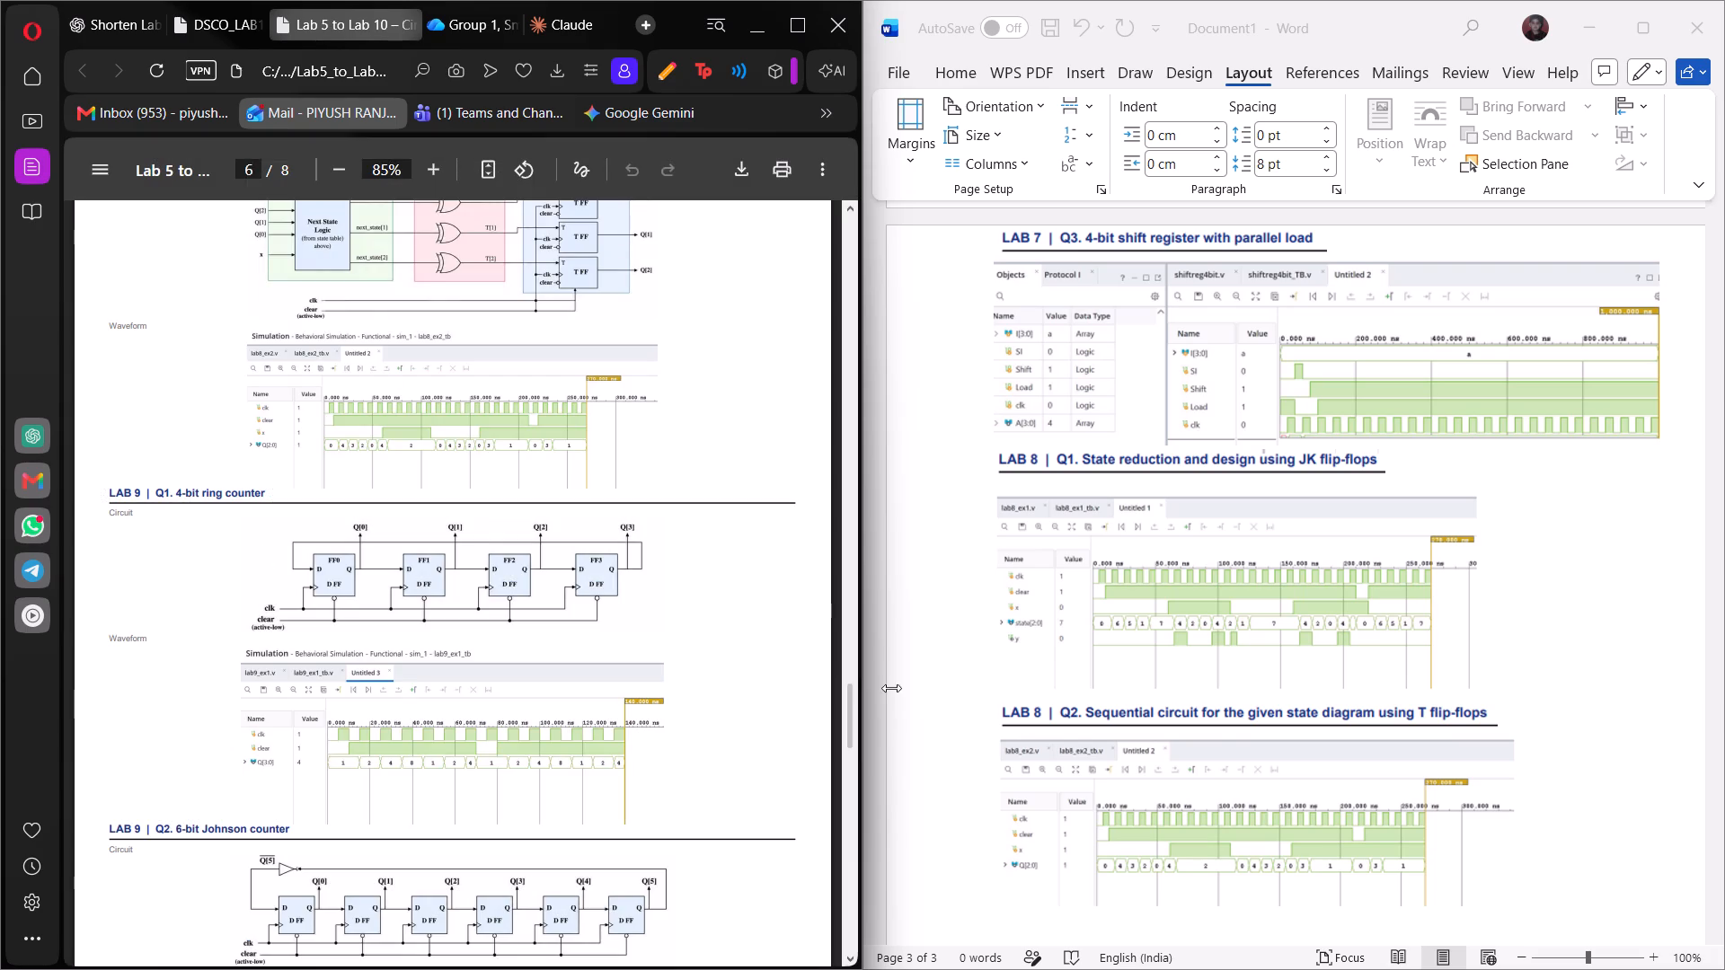
pyautogui.click(1548, 888)
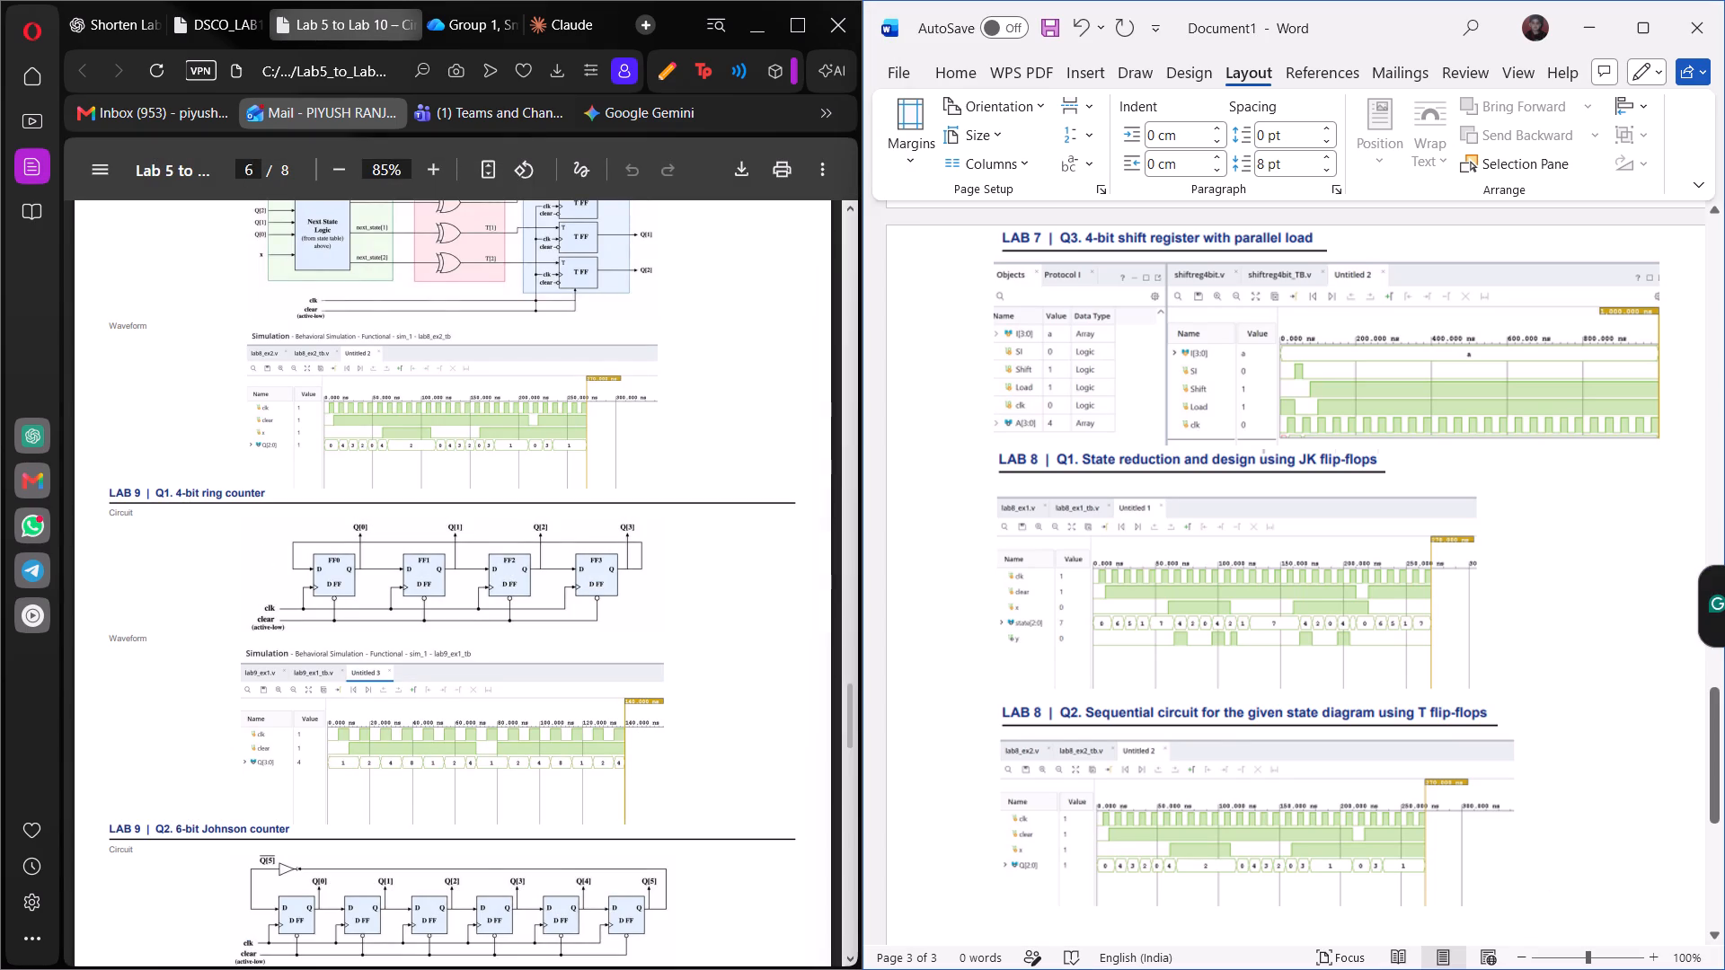
pyautogui.hotkey('ctrl', 'v')
# Snap the LAB 9 Q1 4-bit ring counter waveform image from the PDF and paste it below its heading in Word.
pyautogui.click(459, 65)
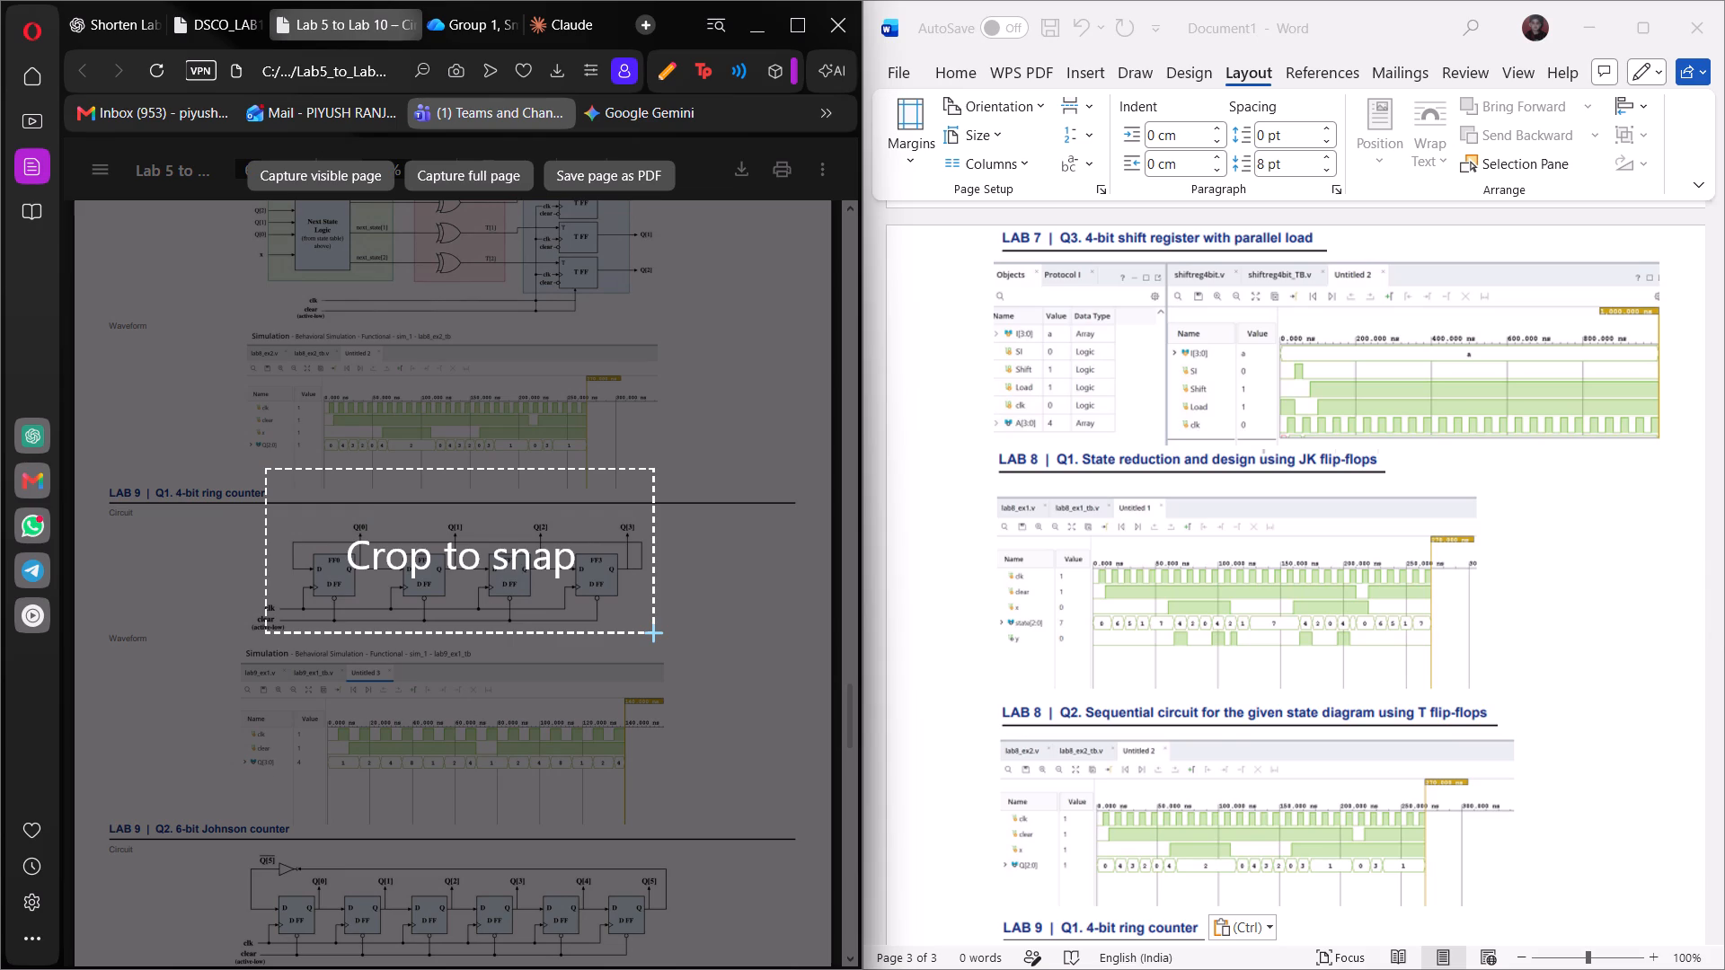
pyautogui.moveTo(238, 661); pyautogui.dragTo(632, 774)
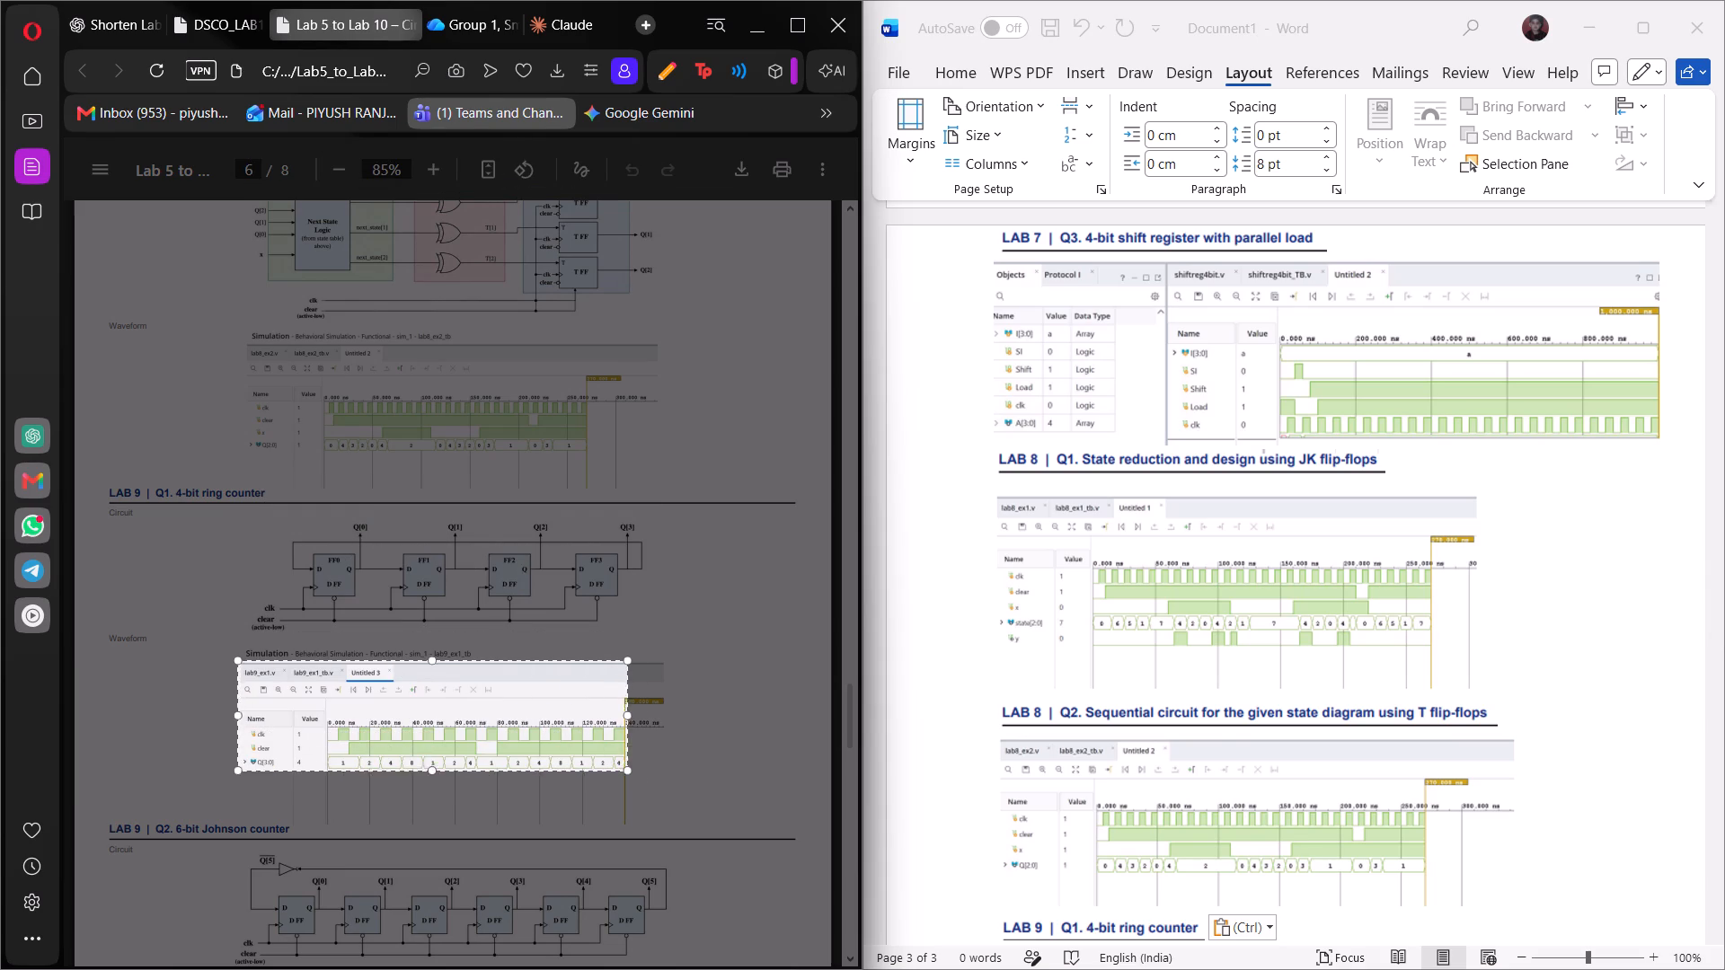
pyautogui.moveTo(632, 774); pyautogui.dragTo(670, 788)
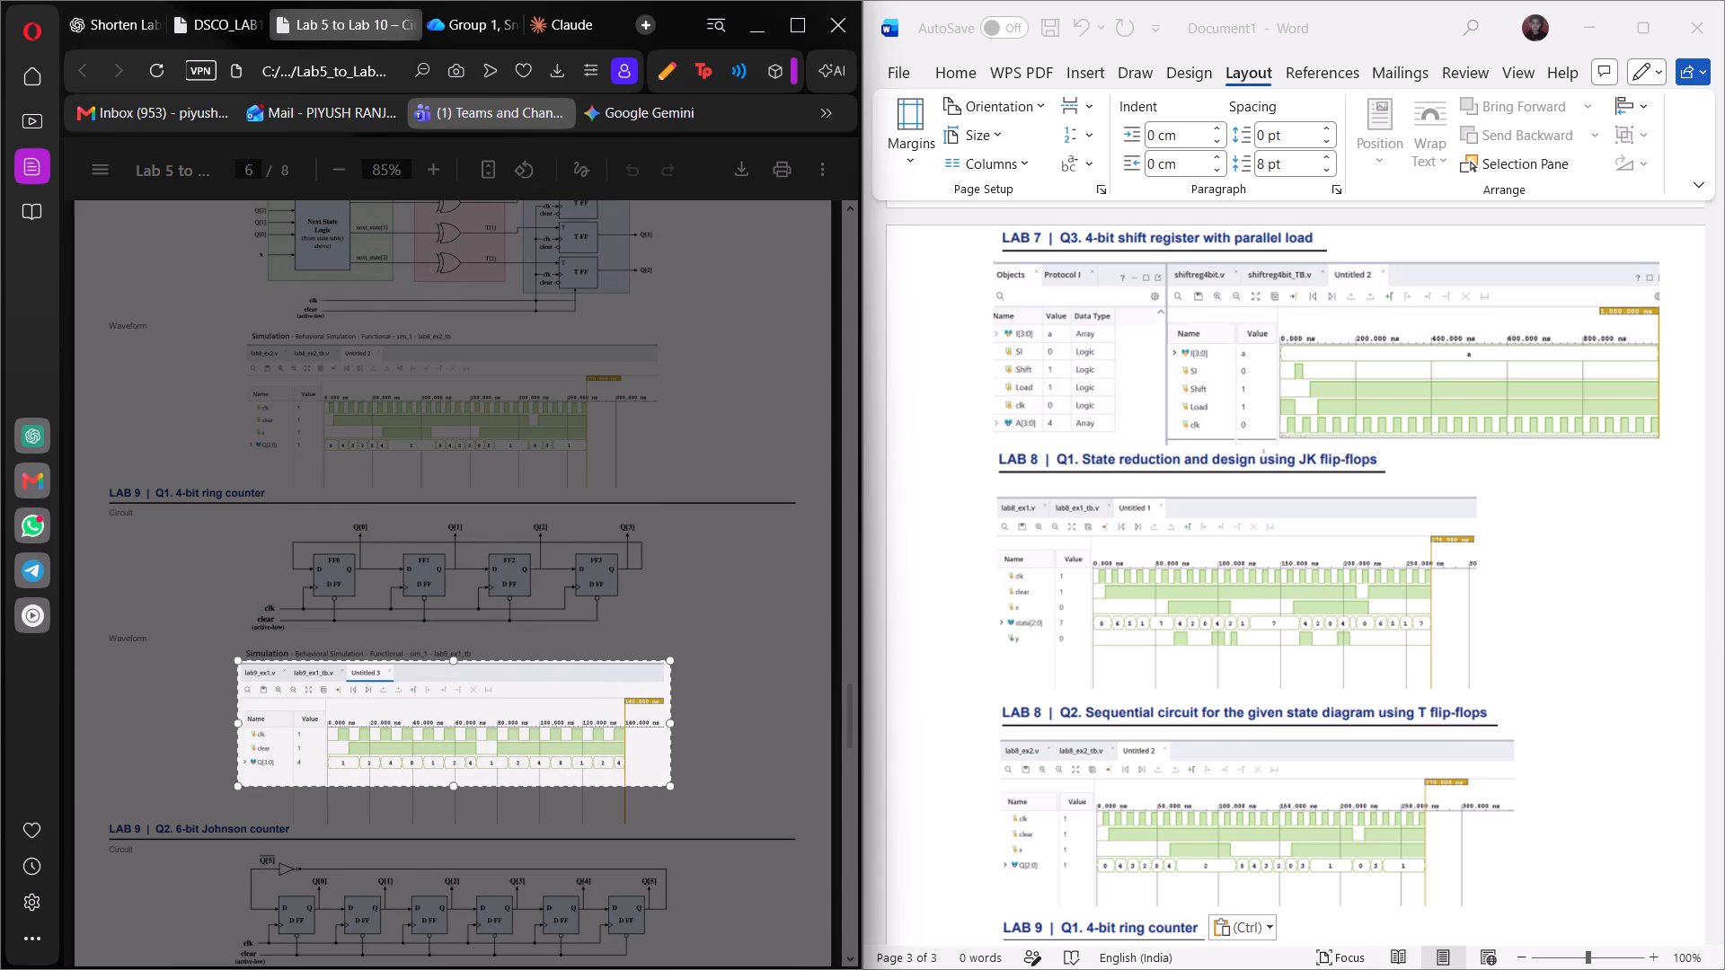
pyautogui.moveTo(670, 788); pyautogui.dragTo(669, 788)
pyautogui.click(569, 809)
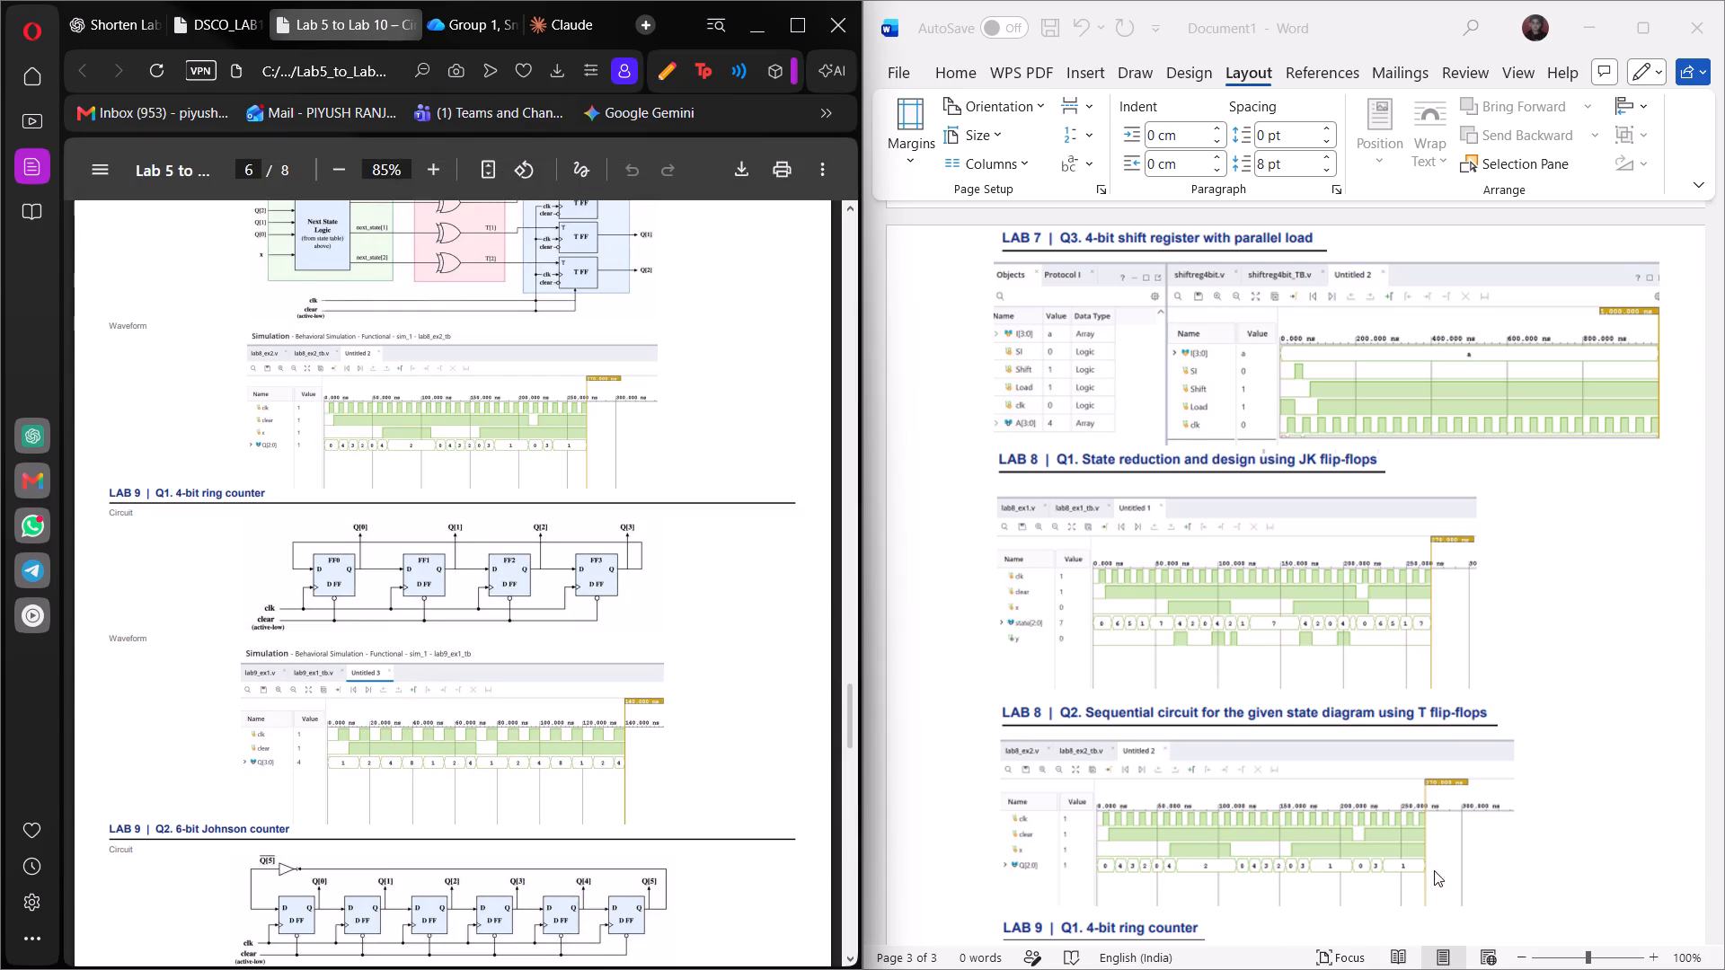
pyautogui.scroll(-2, 1526, 832)
pyautogui.click(1512, 862)
pyautogui.hotkey('ctrl', 'v')
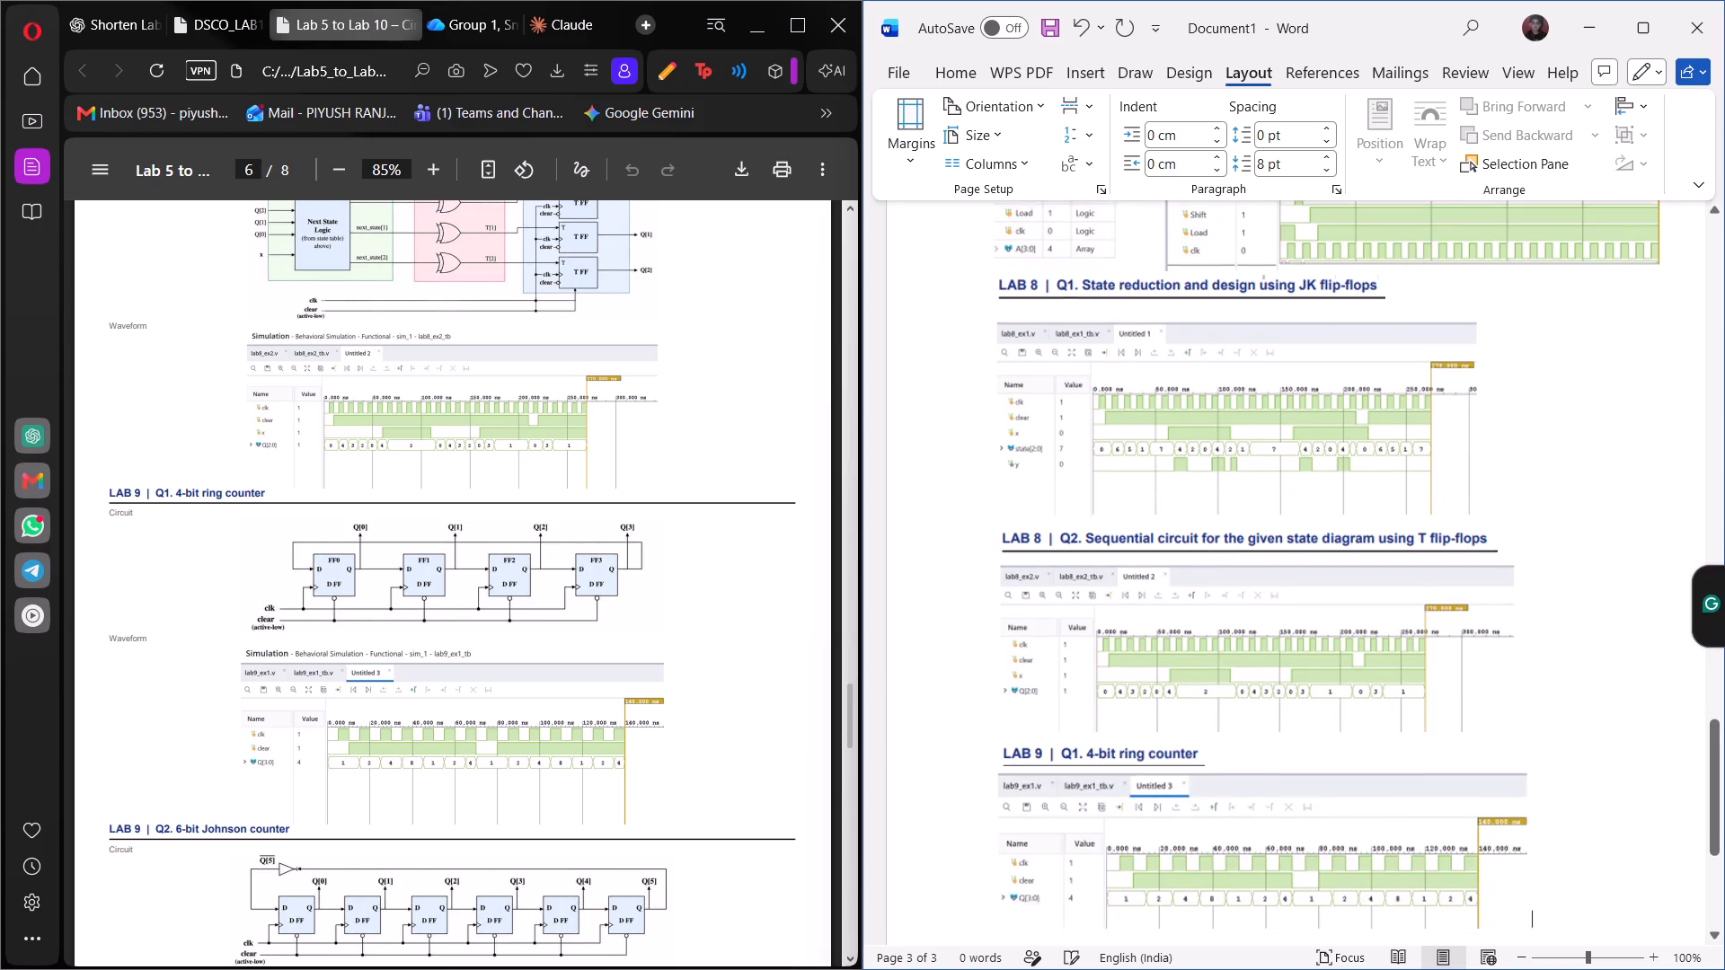
# Snap the LAB 9 Q2 6-bit Johnson counter heading from the PDF and paste it below the LAB 9 Q1 waveform in Word.
pyautogui.scroll(-4, 1266, 606)
pyautogui.scroll(-3, 1005, 634)
pyautogui.scroll(-5, 1177, 639)
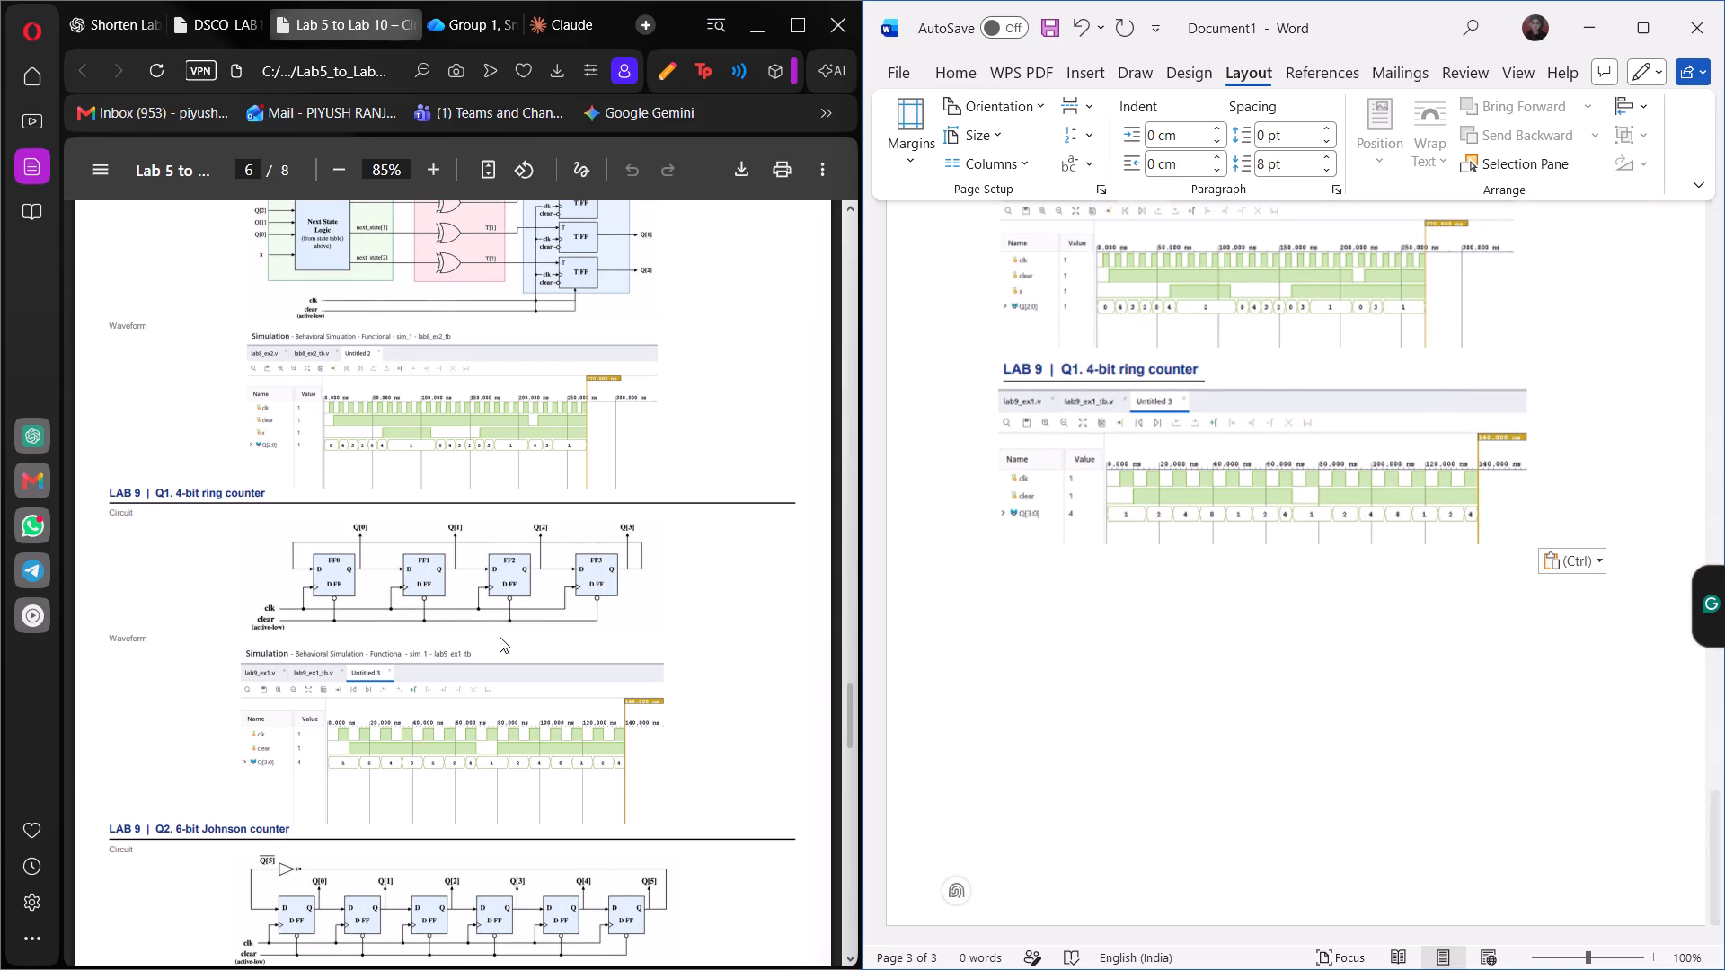
pyautogui.scroll(-4, 501, 636)
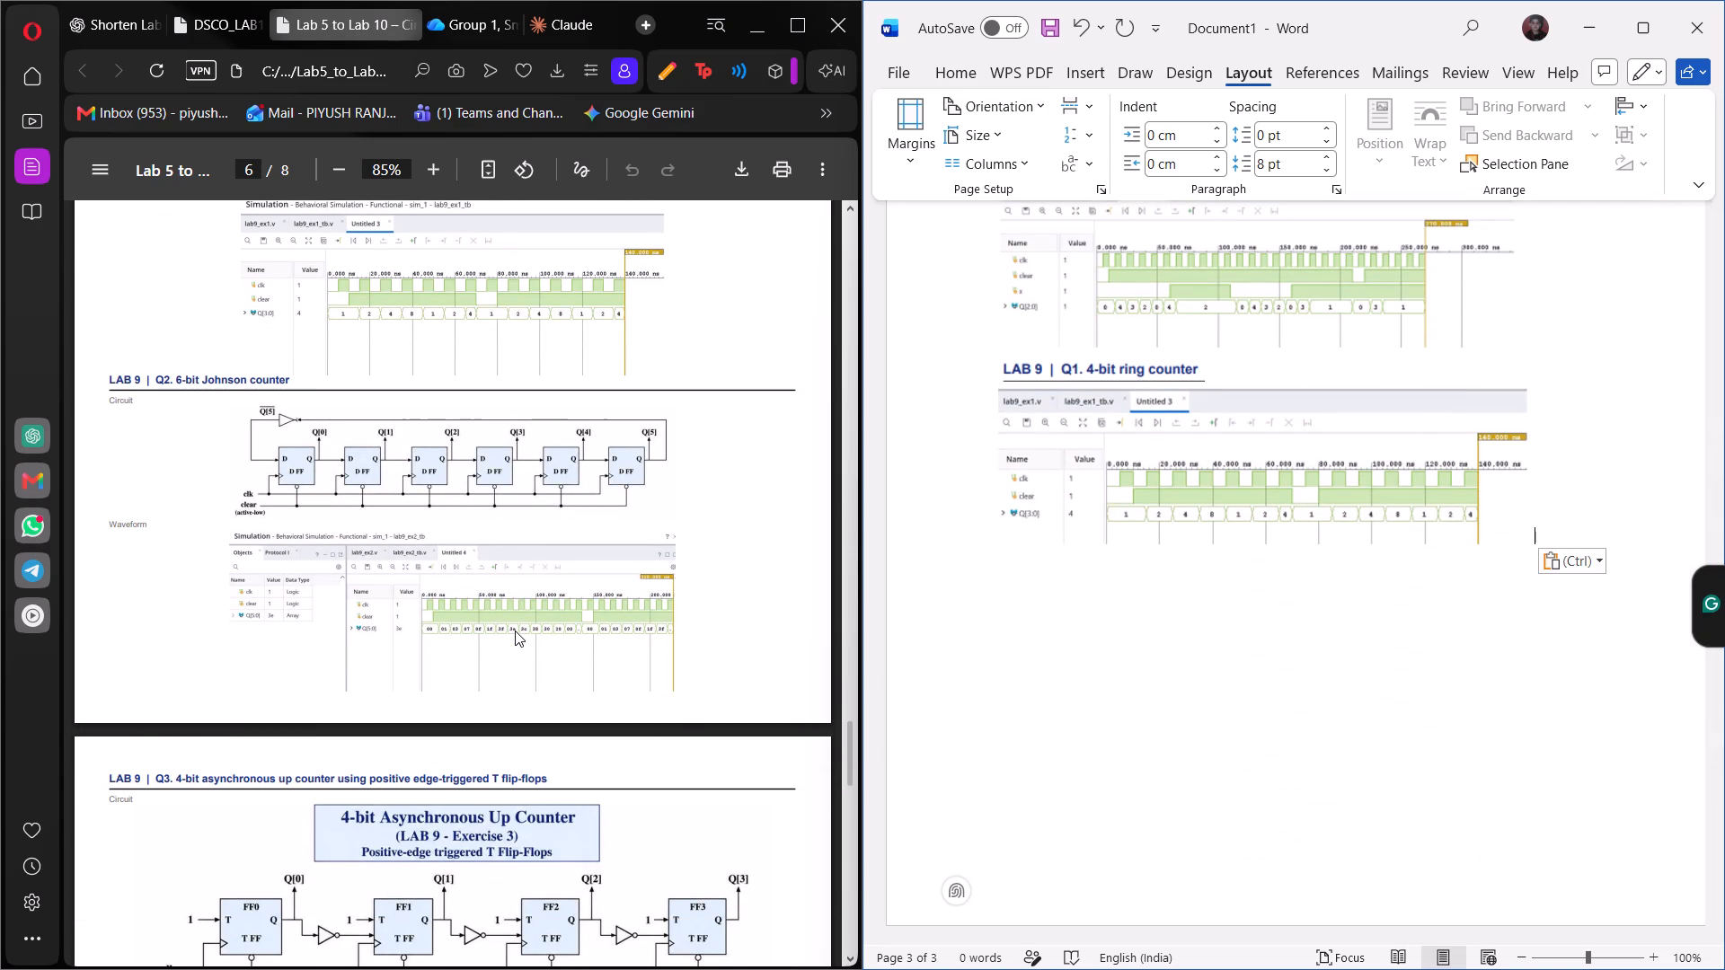
pyautogui.click(1184, 761)
pyautogui.click(457, 78)
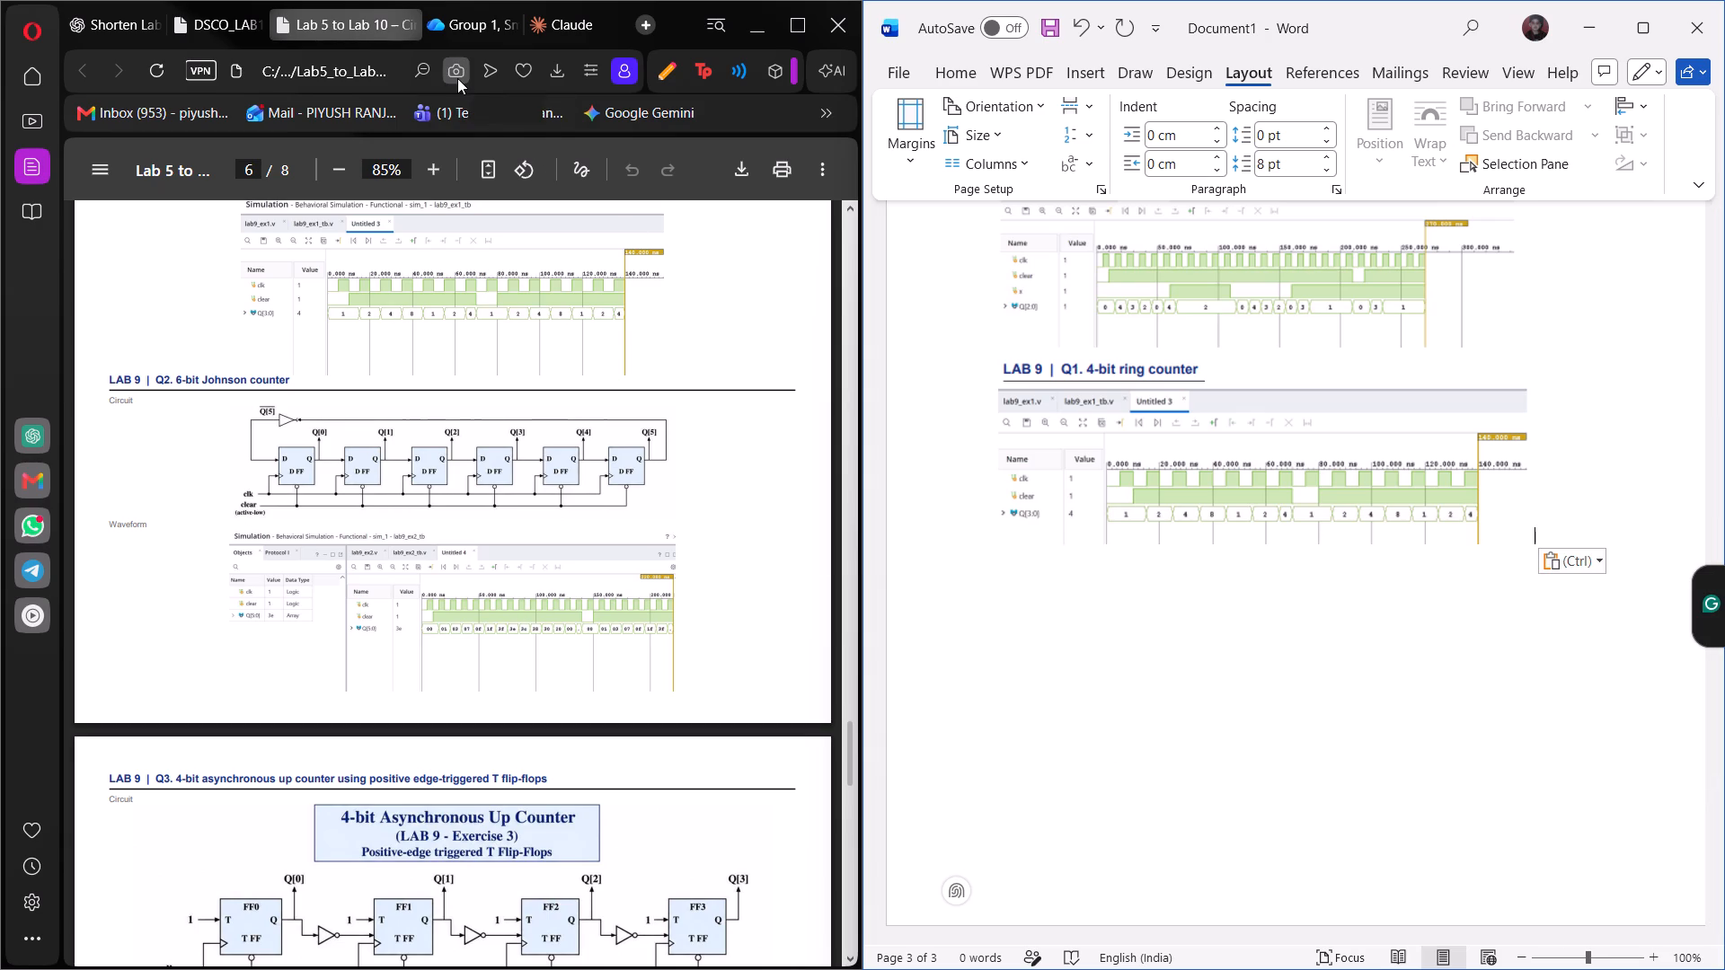
pyautogui.moveTo(102, 368); pyautogui.dragTo(137, 383)
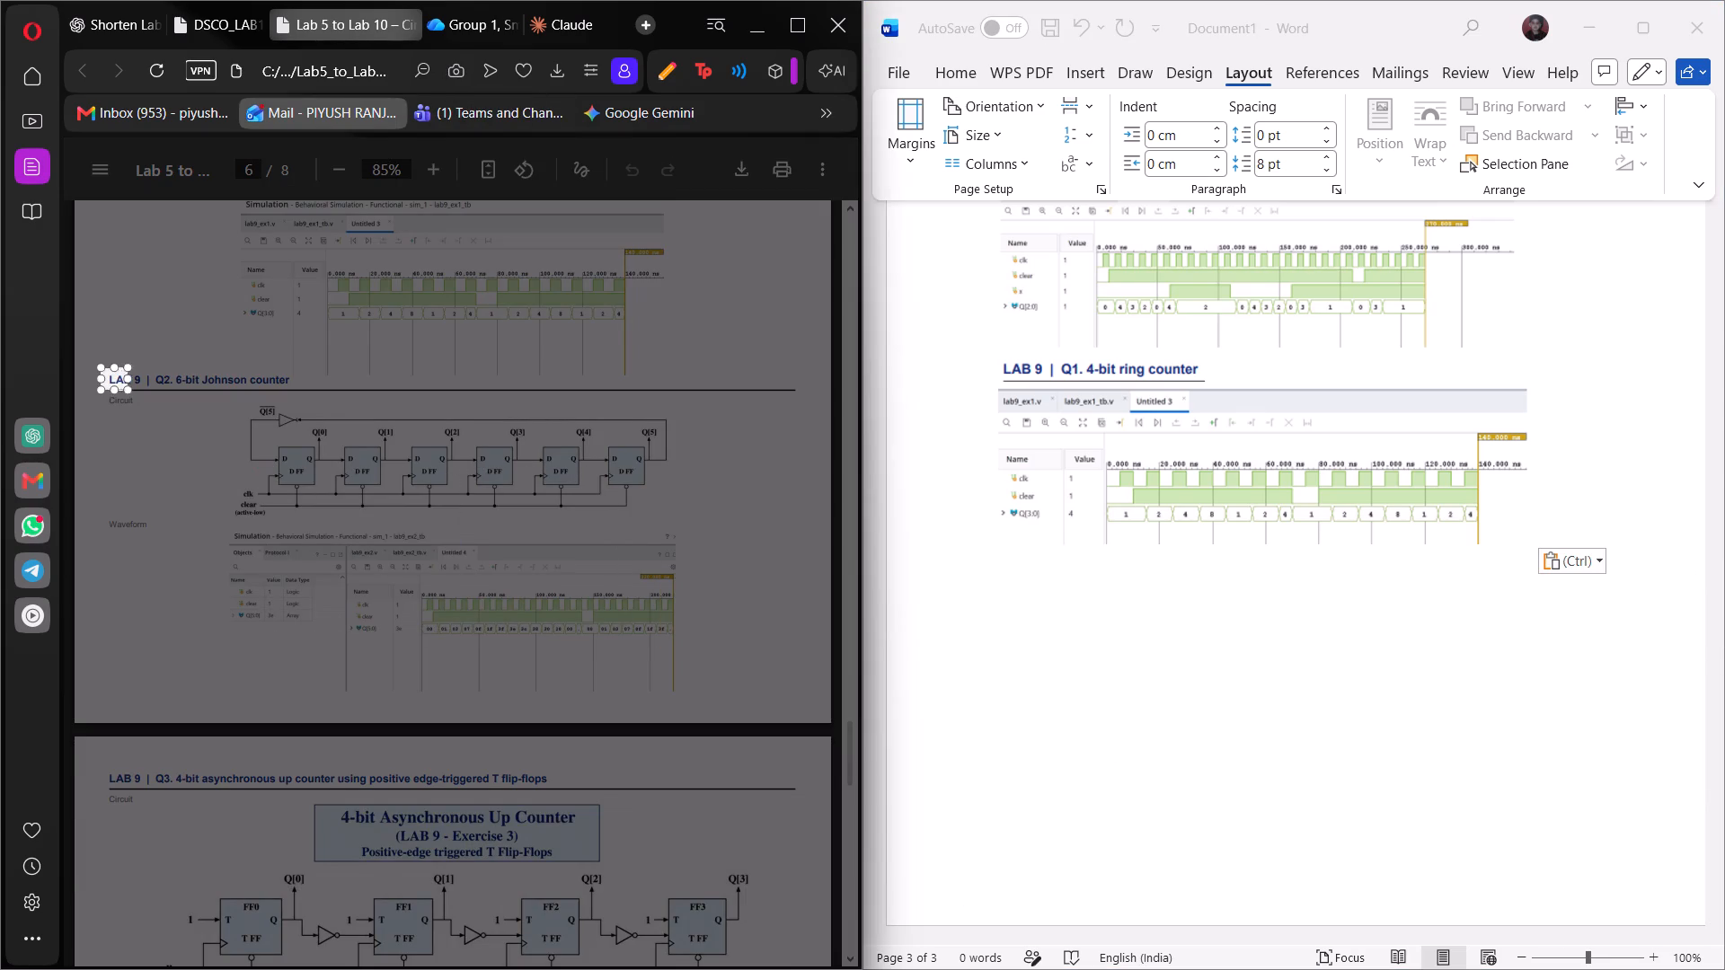
pyautogui.moveTo(137, 383); pyautogui.dragTo(299, 390)
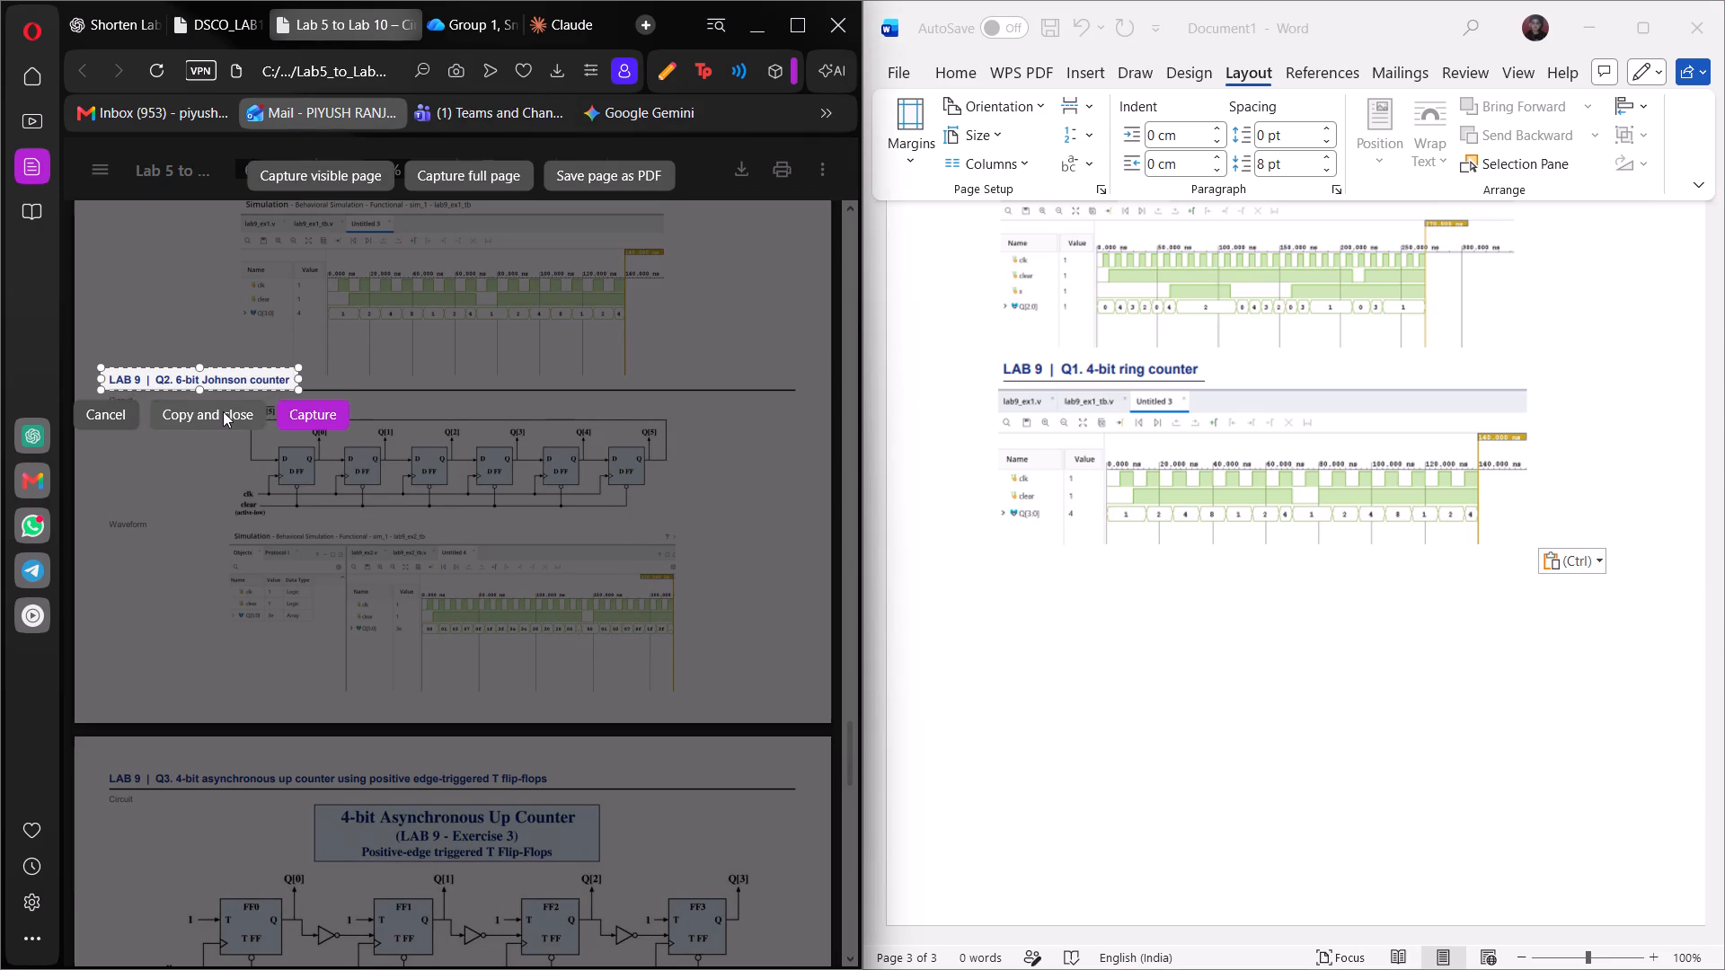
pyautogui.click(223, 411)
pyautogui.click(1584, 543)
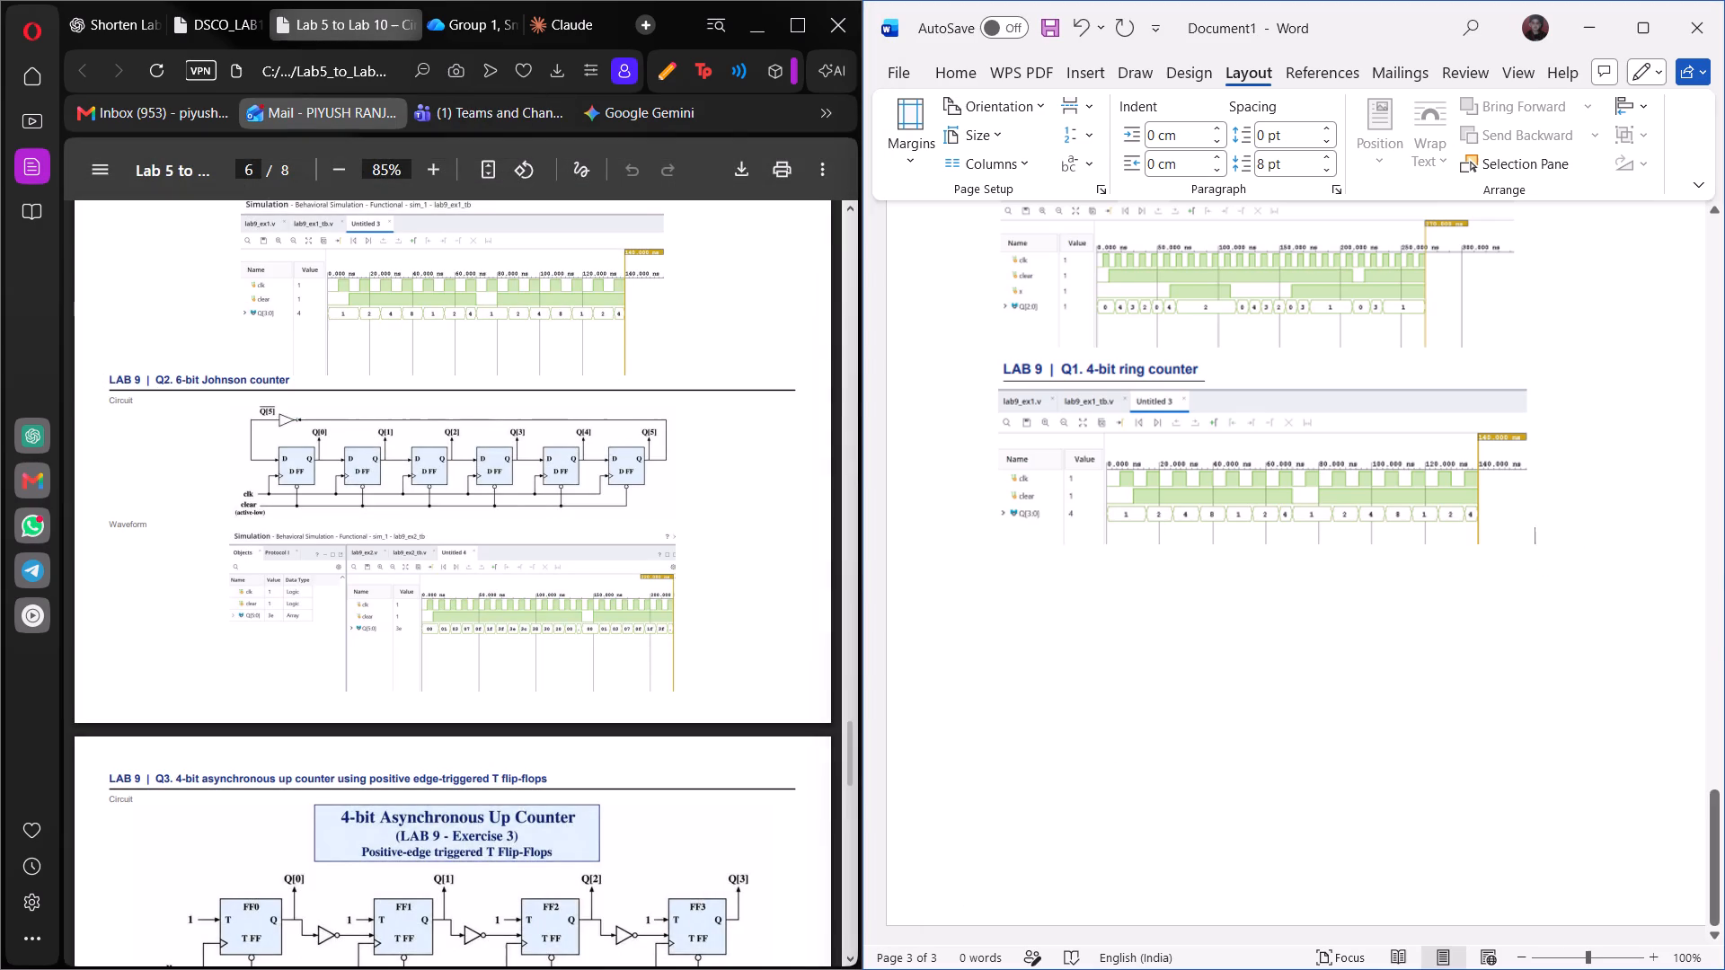
pyautogui.hotkey('ctrl', 'v')
# Snap the LAB 9 Q2 6-bit Johnson counter waveform image from the PDF and paste it below its heading in Word.
pyautogui.click(465, 56)
pyautogui.click(465, 70)
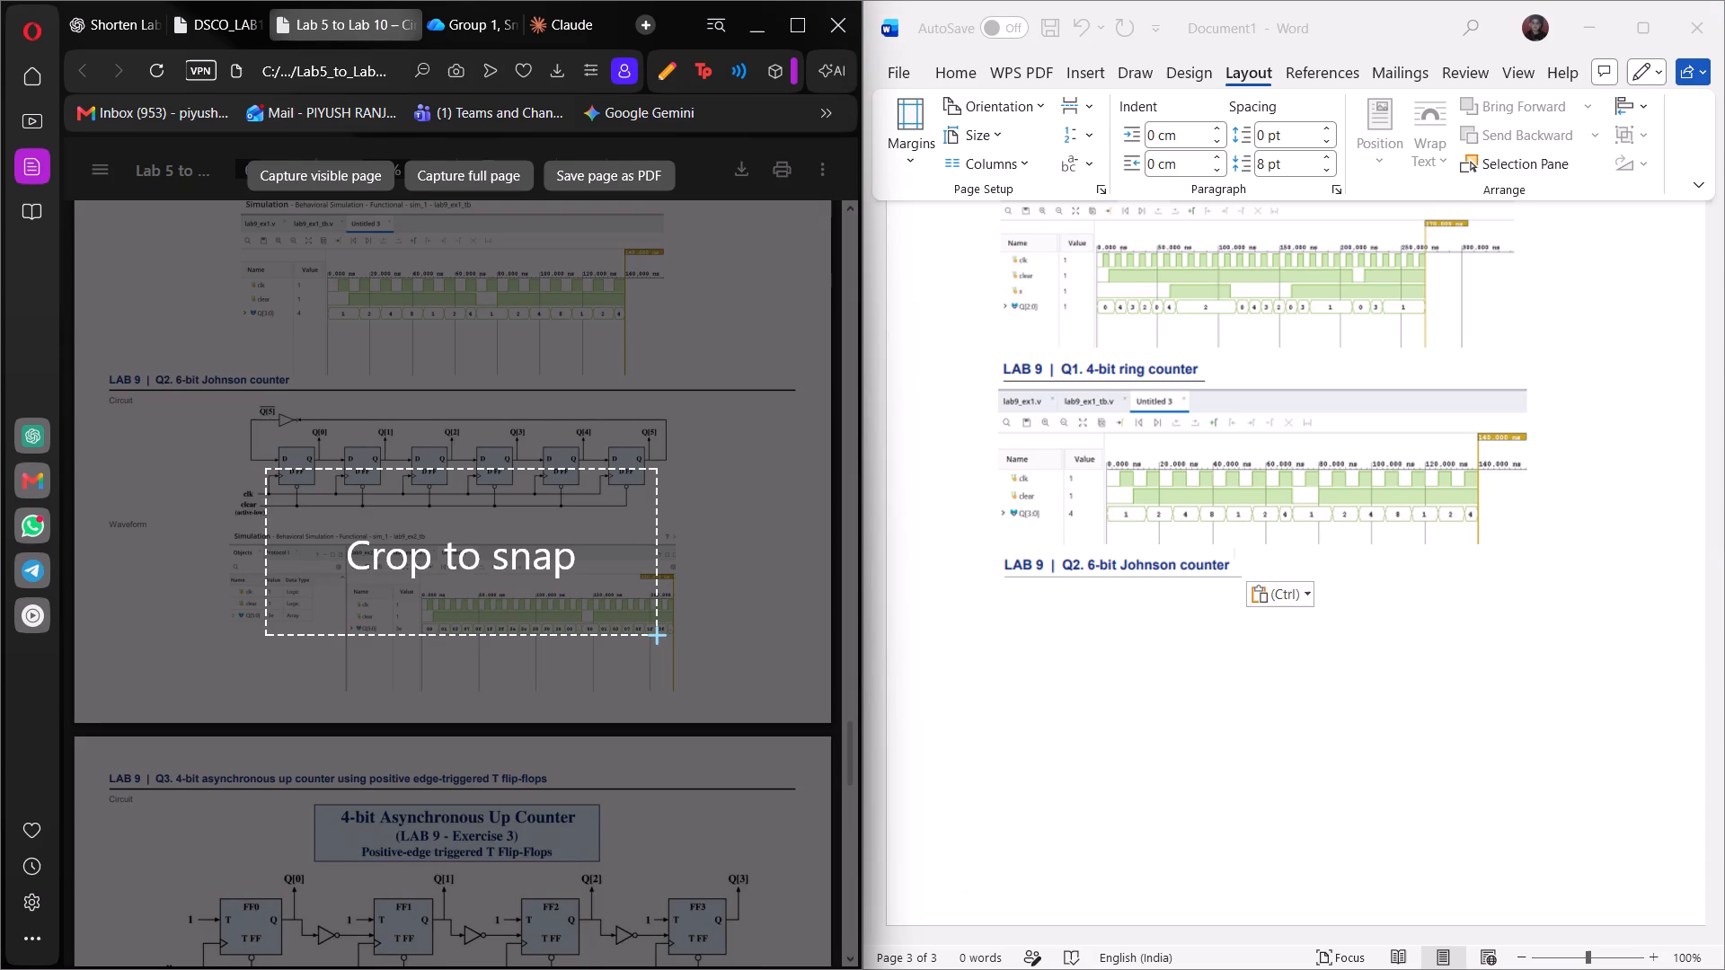
pyautogui.moveTo(220, 536); pyautogui.dragTo(677, 676)
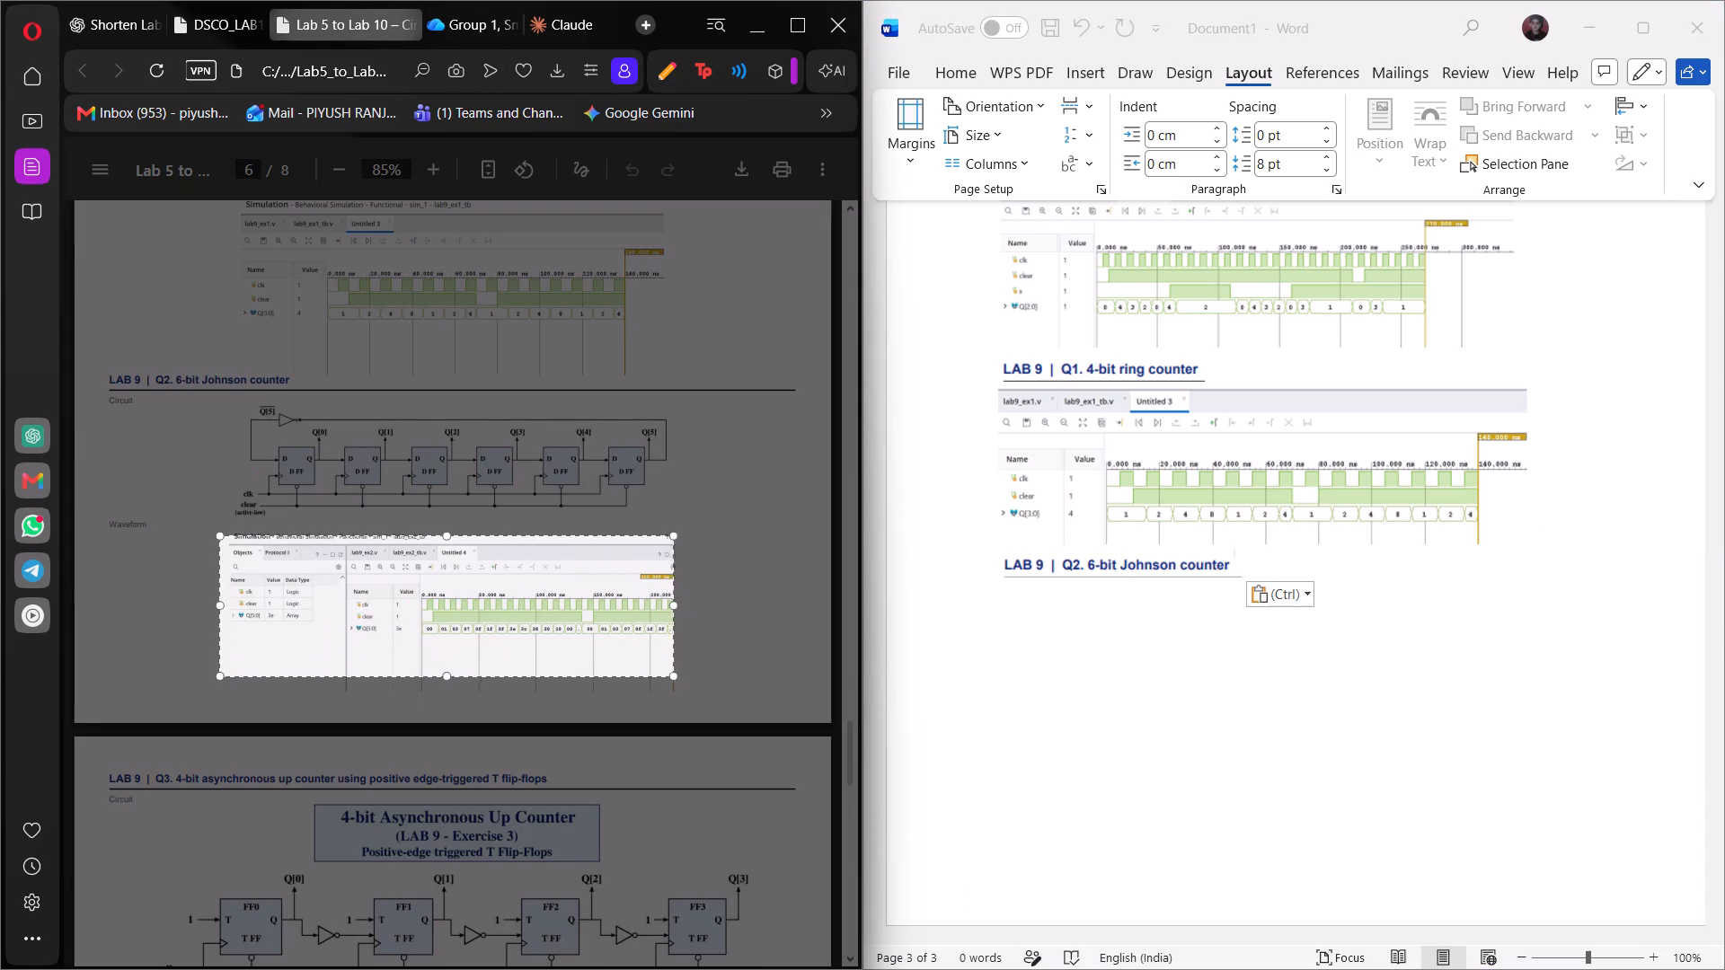
pyautogui.moveTo(677, 676); pyautogui.dragTo(686, 687)
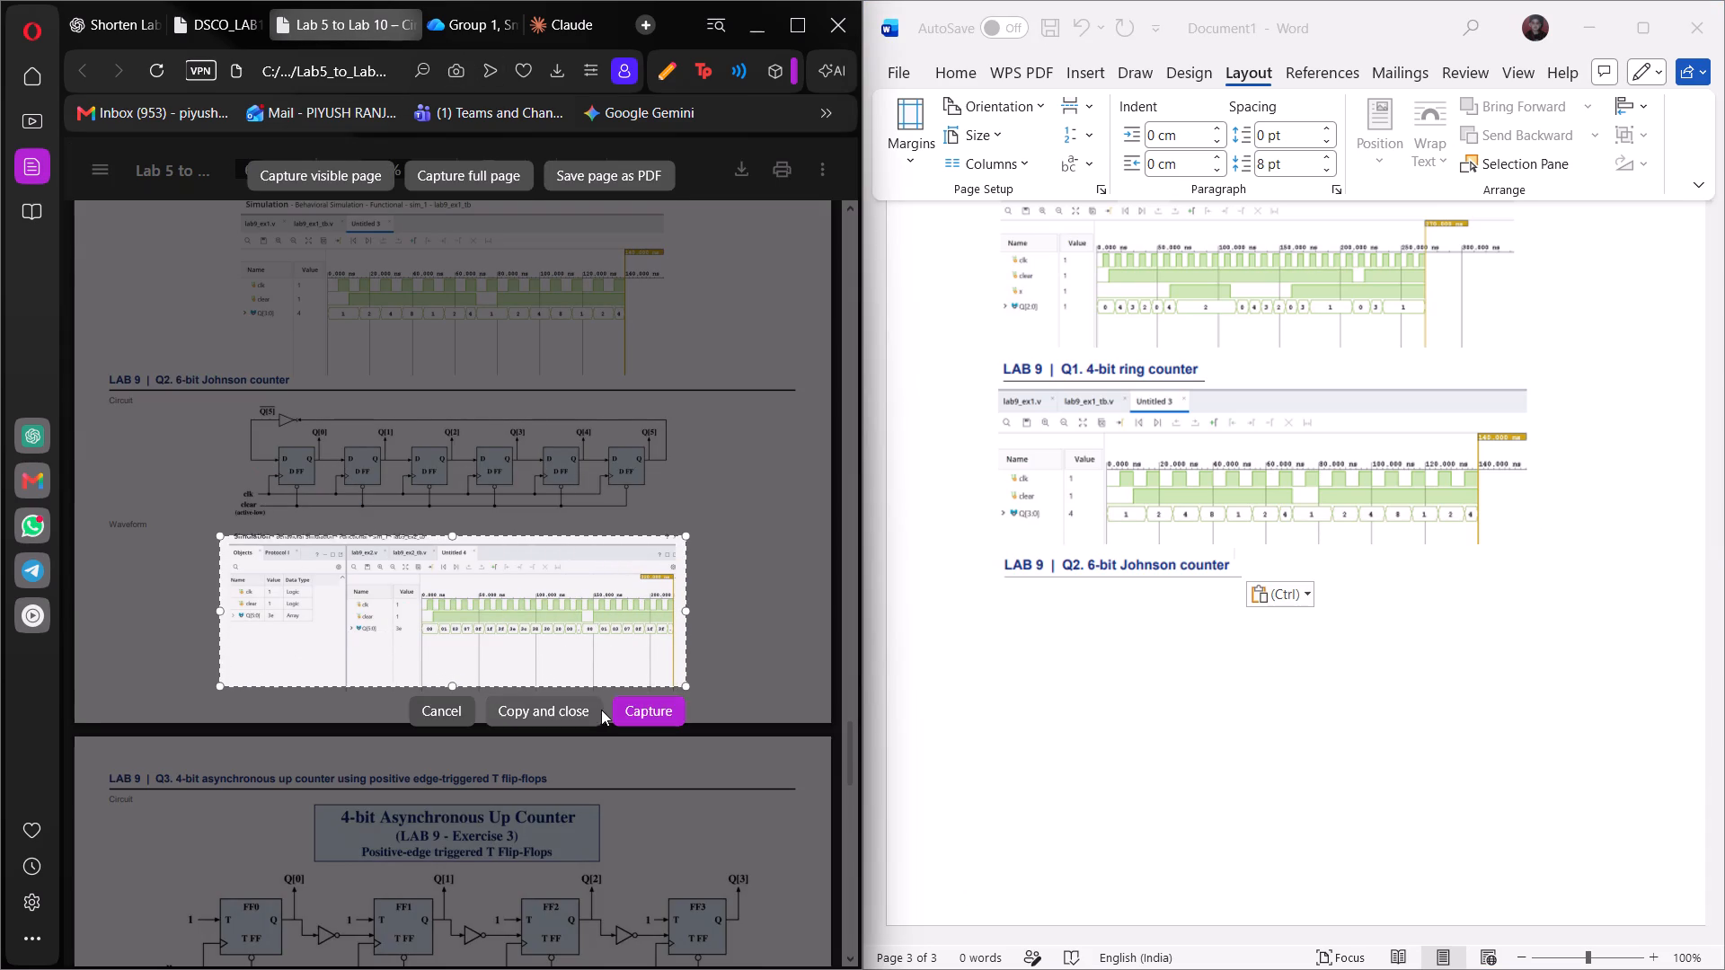
pyautogui.click(597, 710)
pyautogui.click(1528, 679)
pyautogui.hotkey('ctrl', 'v')
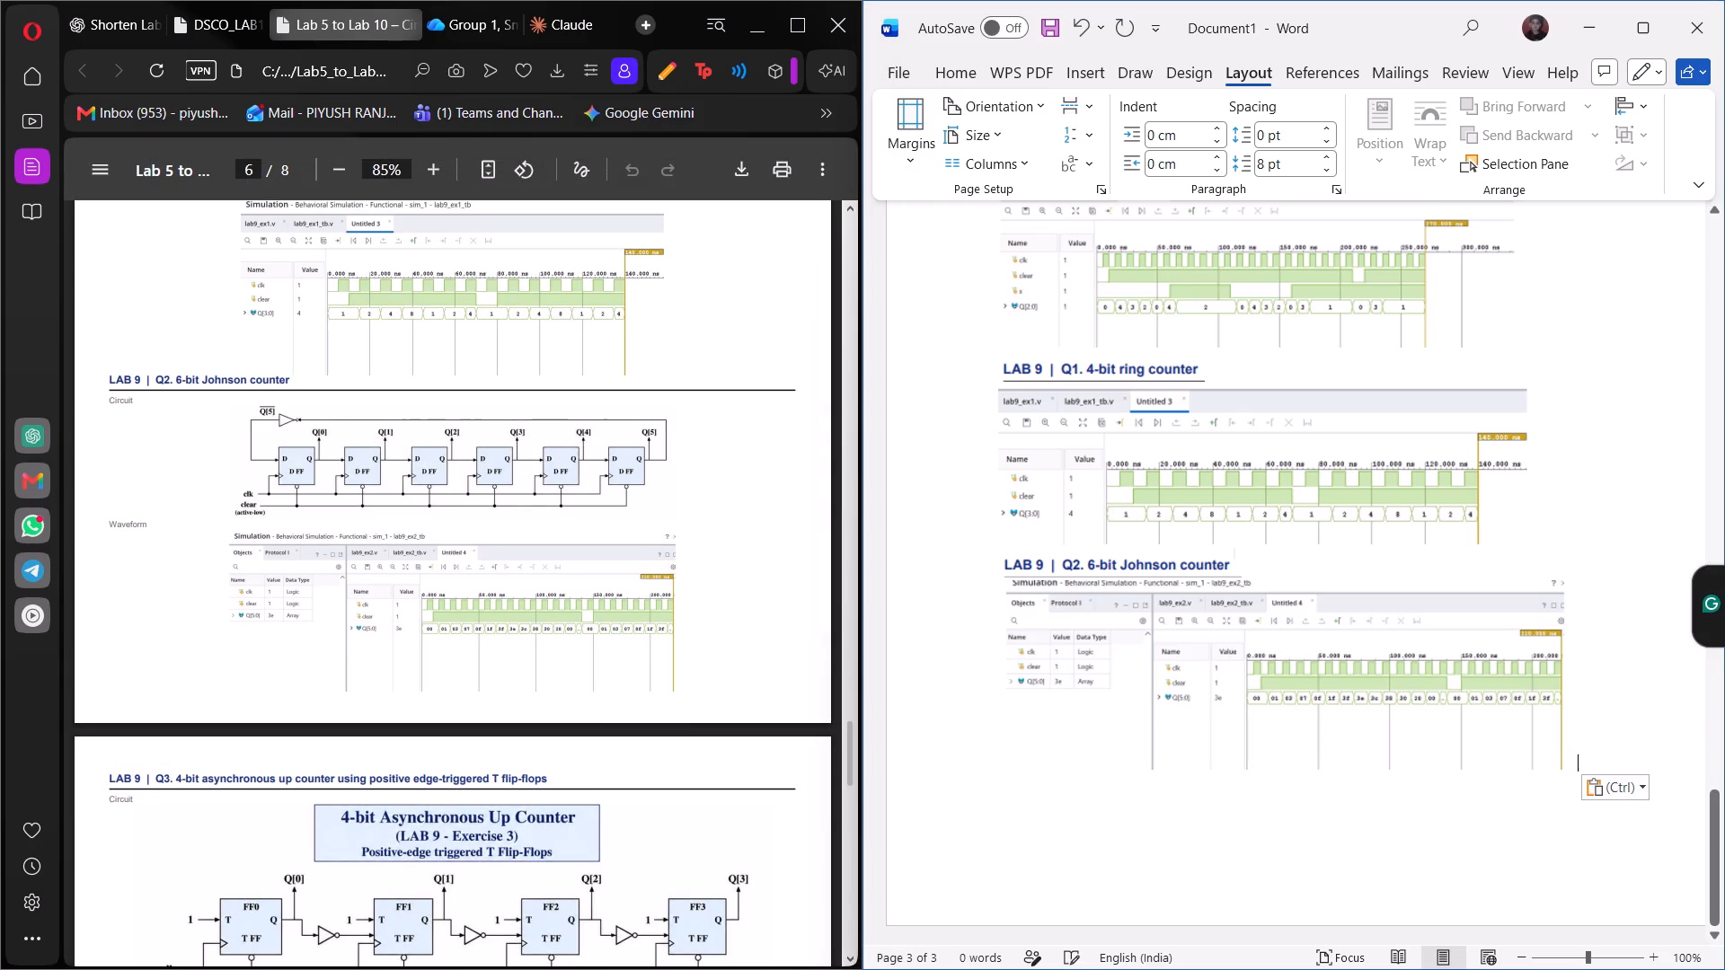
# Add four blank lines after the LAB 9 Q2 waveform in Word and paste the LAB 9 Q3 asynchronous up counter heading snapped from the PDF.
pyautogui.press('Return')
pyautogui.press('Return')
pyautogui.press('Return')
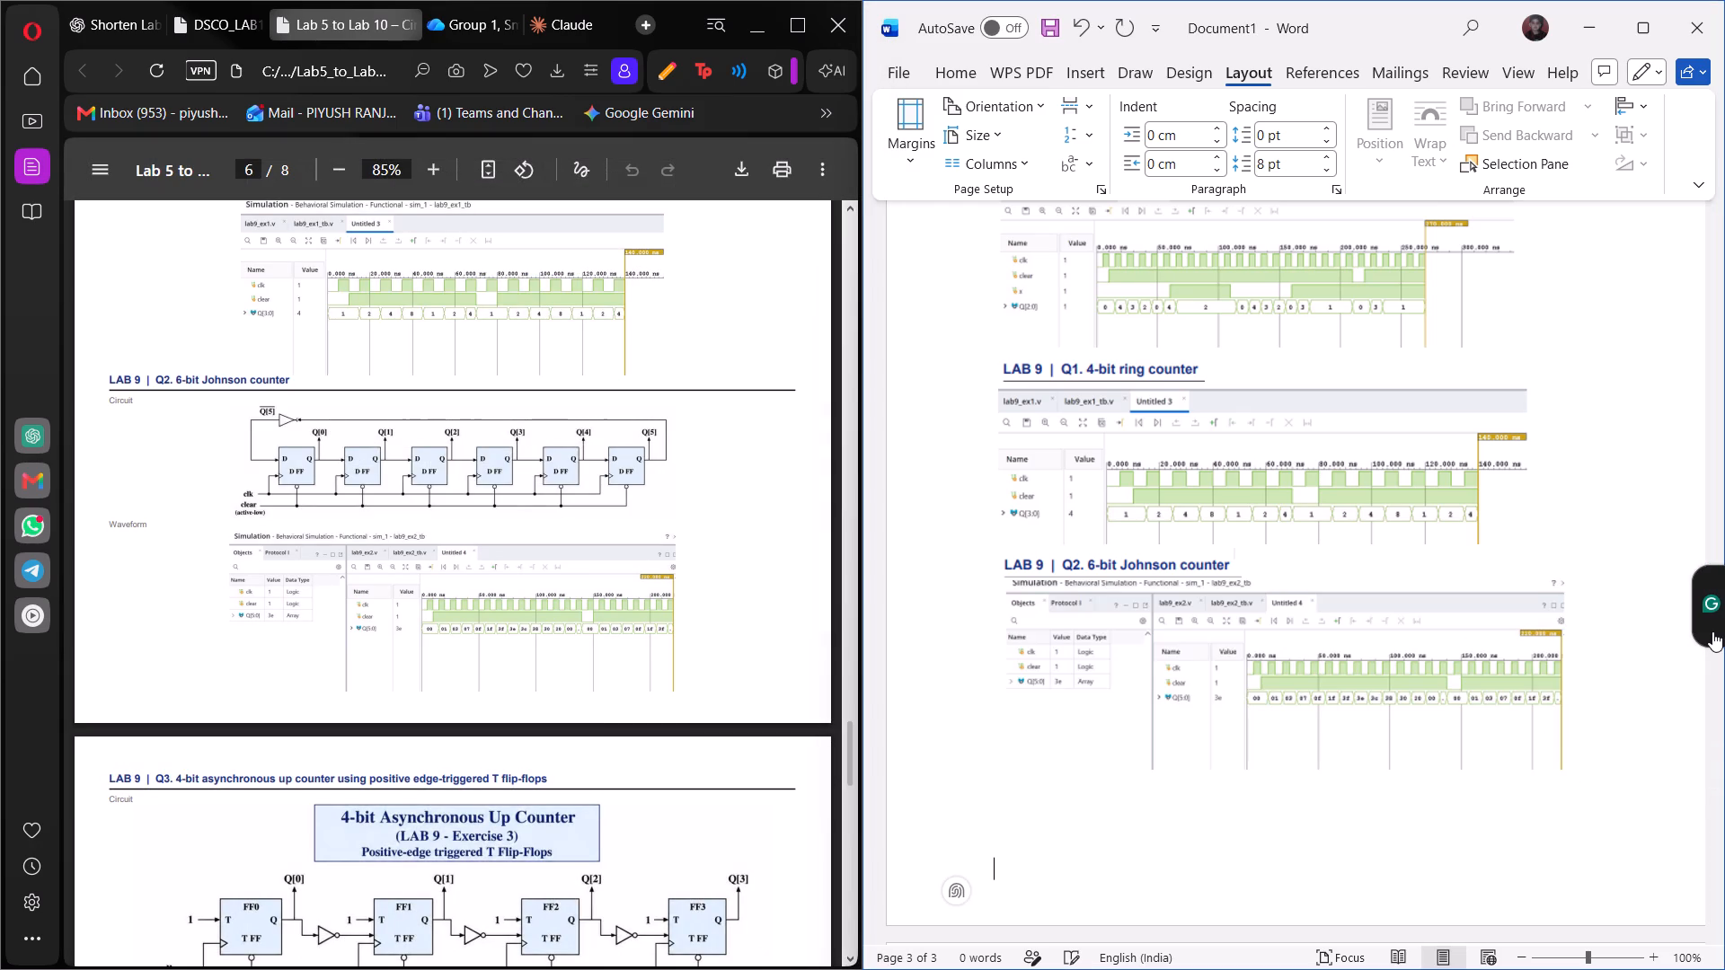
pyautogui.press('Return')
pyautogui.scroll(-3, 439, 506)
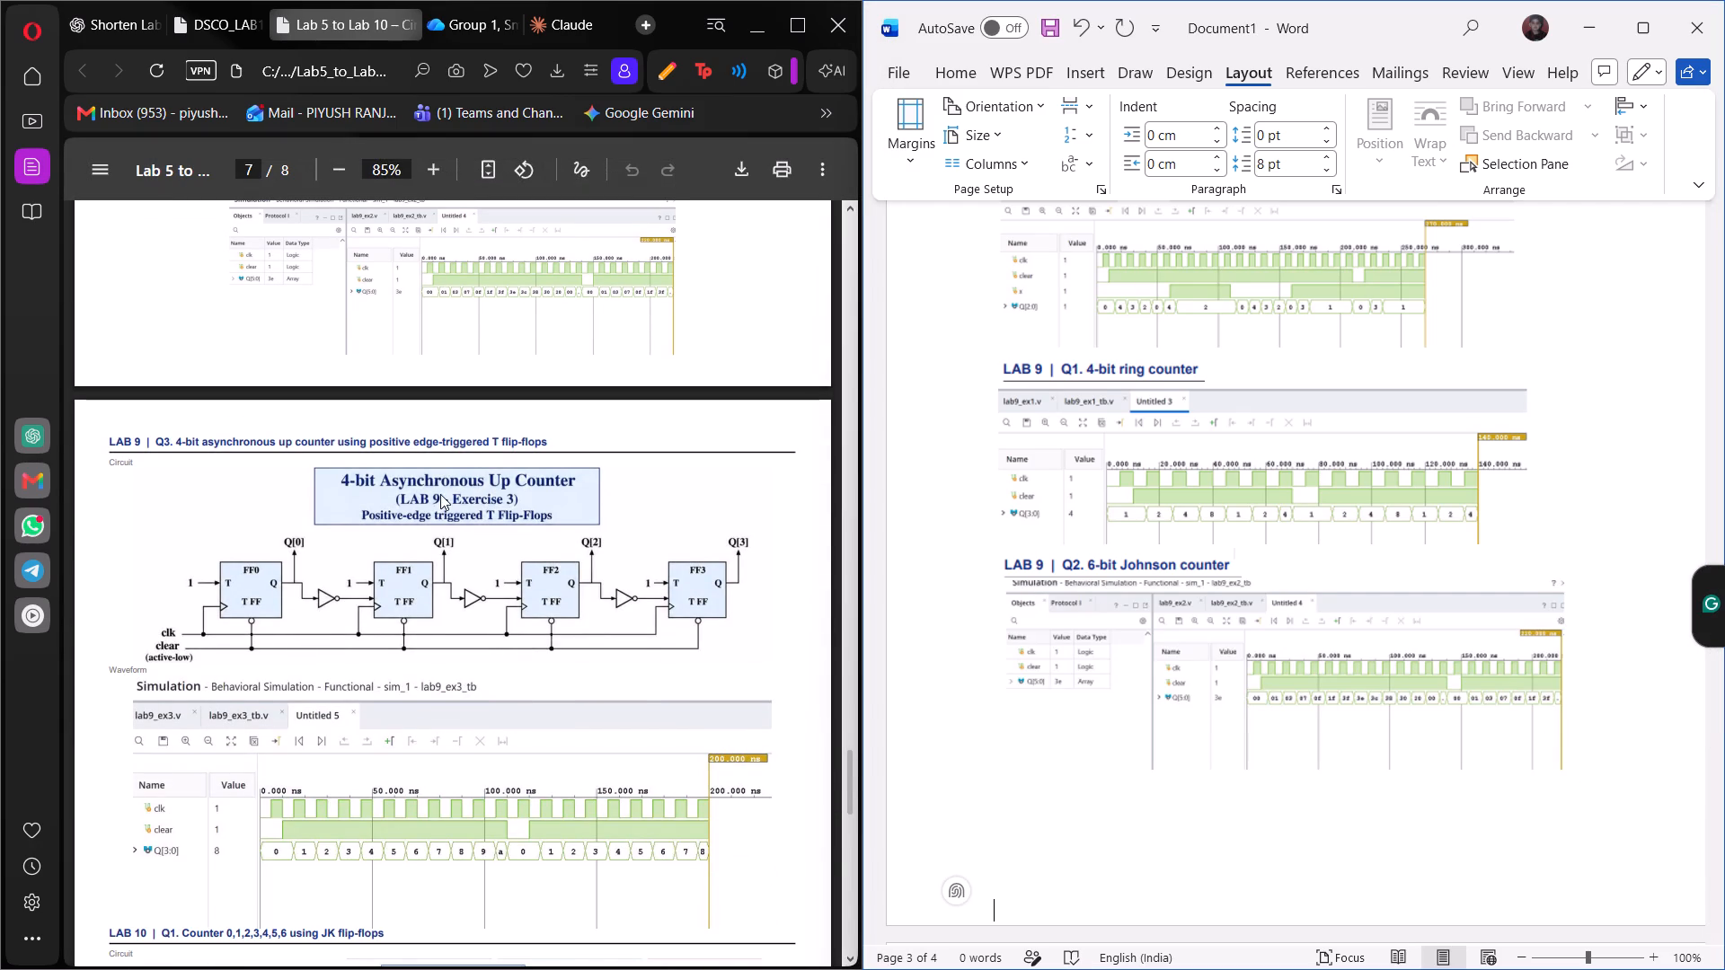
pyautogui.click(463, 73)
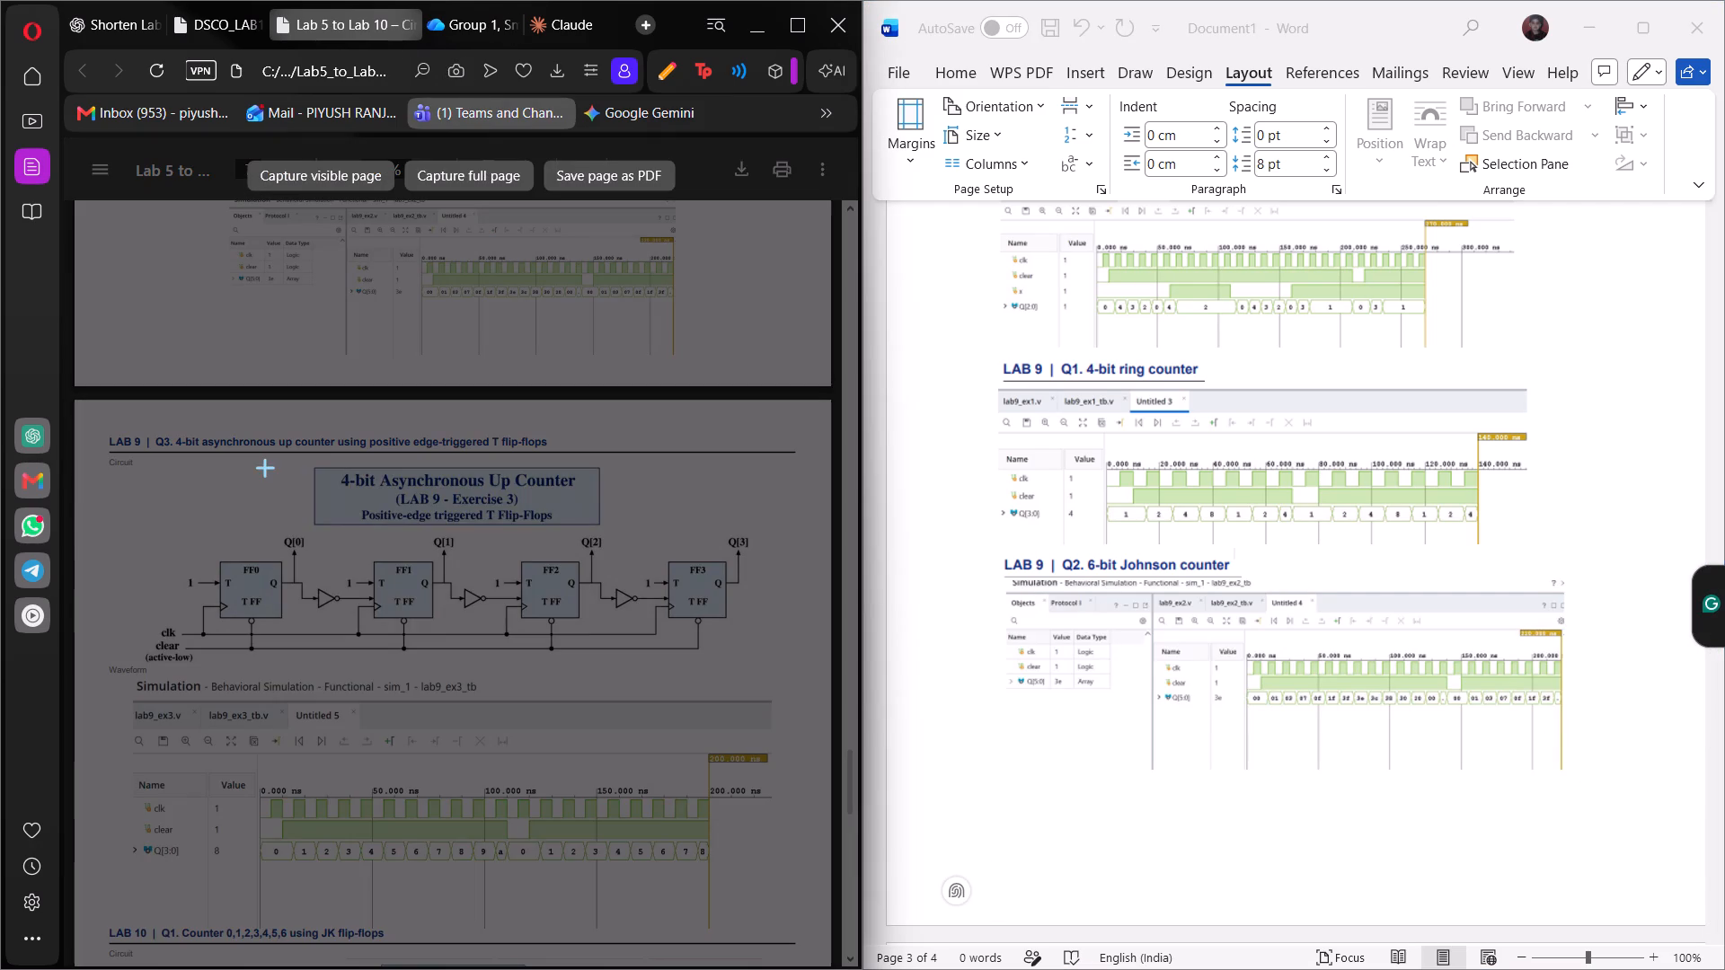
pyautogui.moveTo(102, 431); pyautogui.dragTo(555, 442)
pyautogui.click(435, 470)
pyautogui.hotkey('ctrl', 'v')
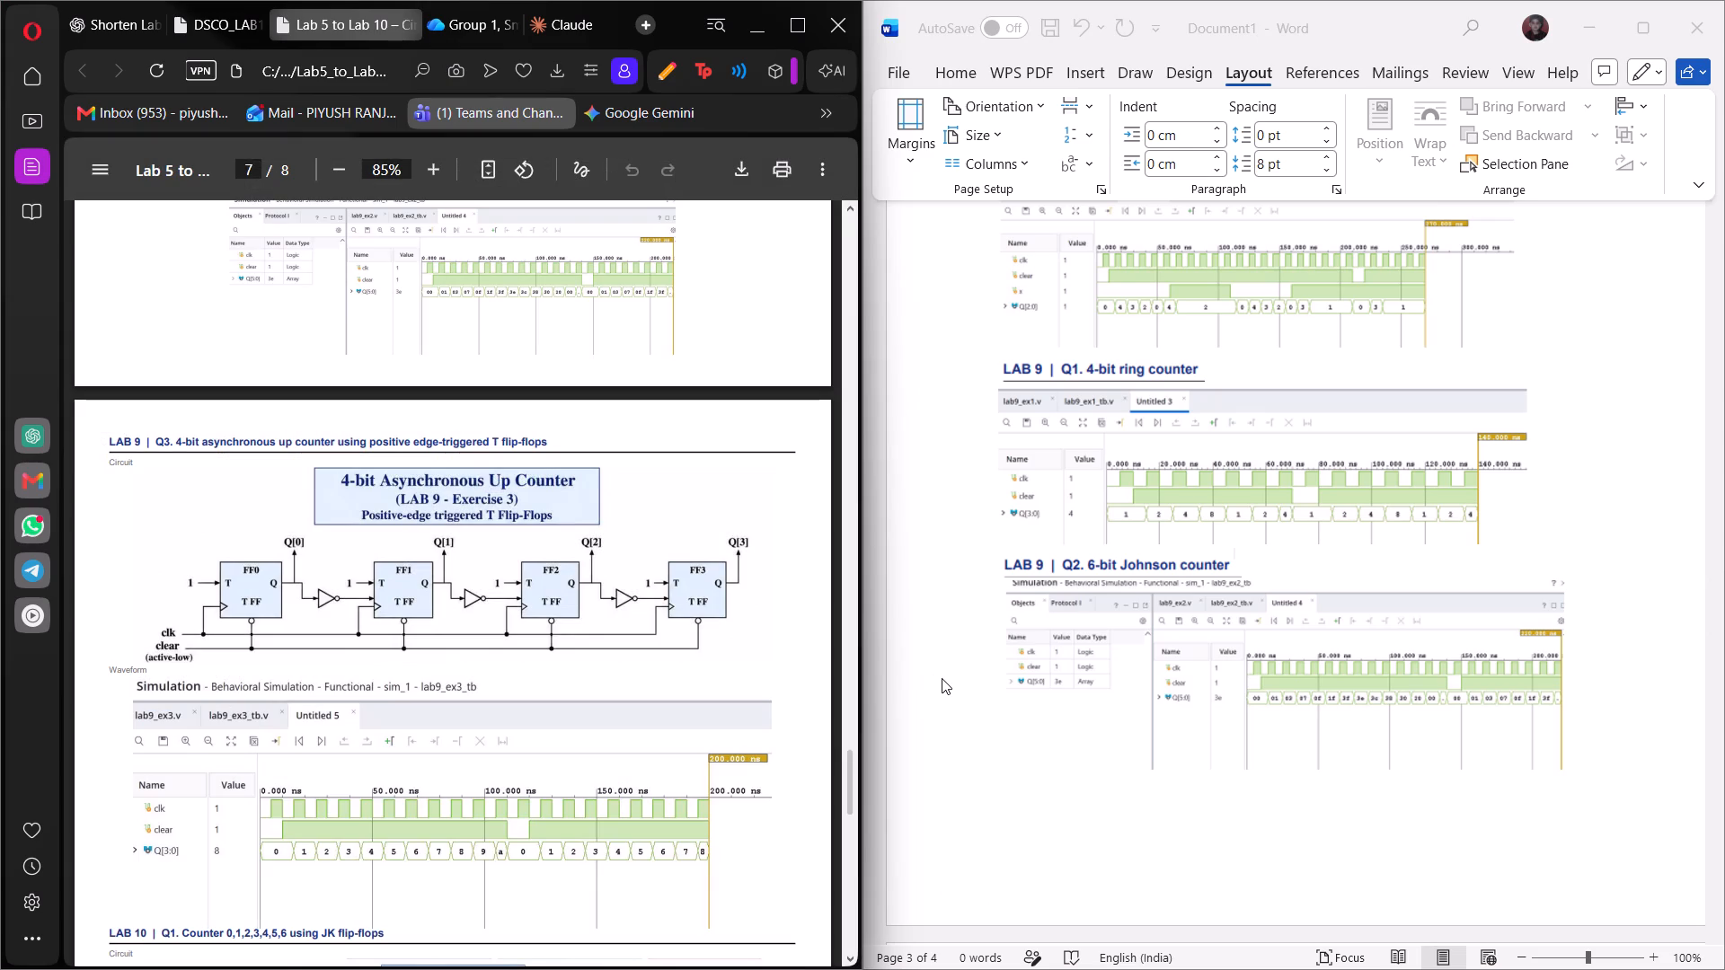
pyautogui.scroll(-5, 1039, 675)
pyautogui.click(1102, 636)
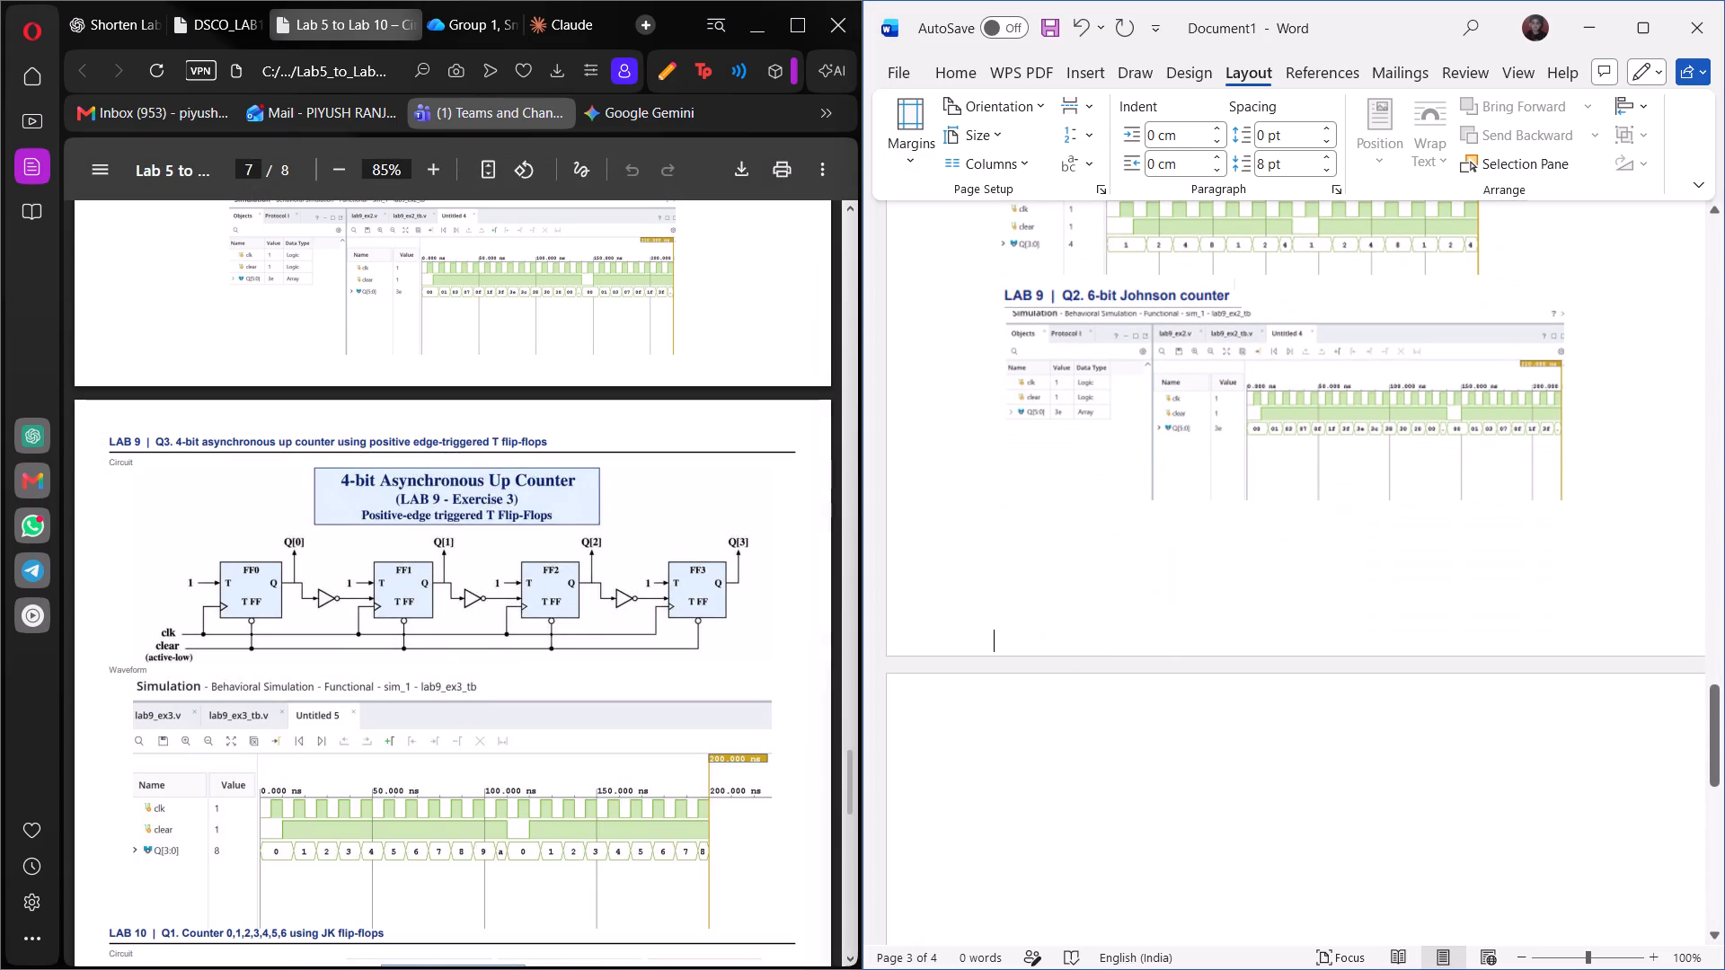
pyautogui.hotkey('ctrl', 'v')
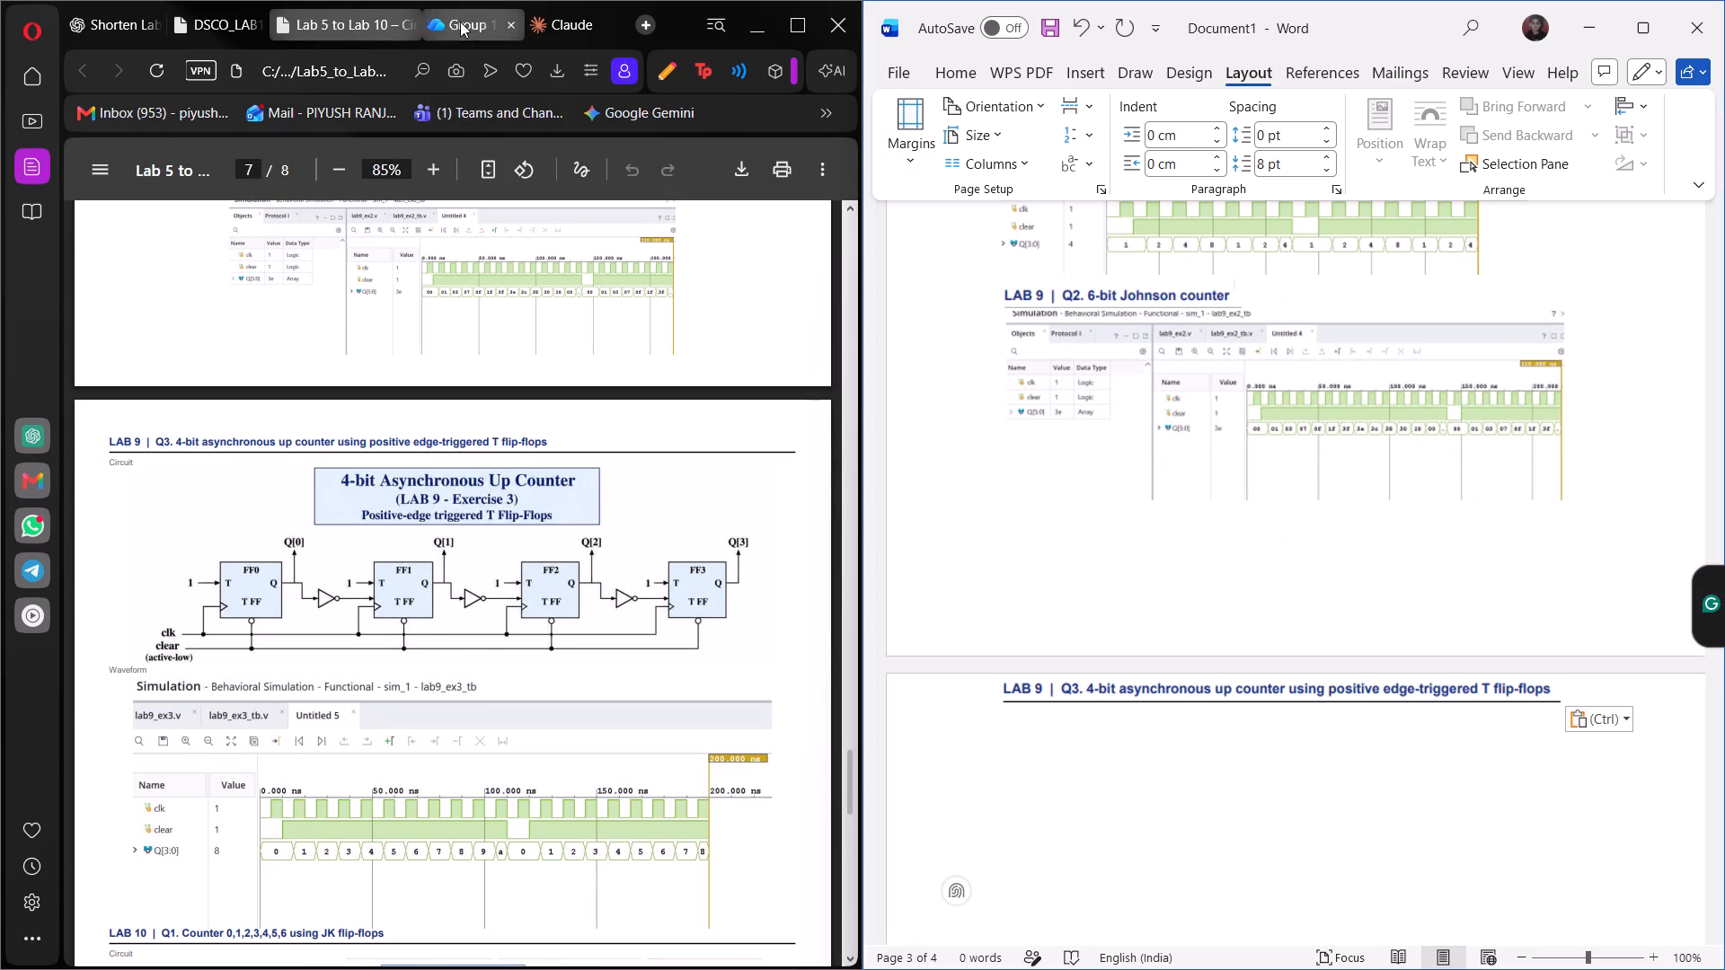
# Snap the LAB 9 Q3 asynchronous up counter waveform image from the PDF and paste it below its heading in Word.
pyautogui.click(447, 75)
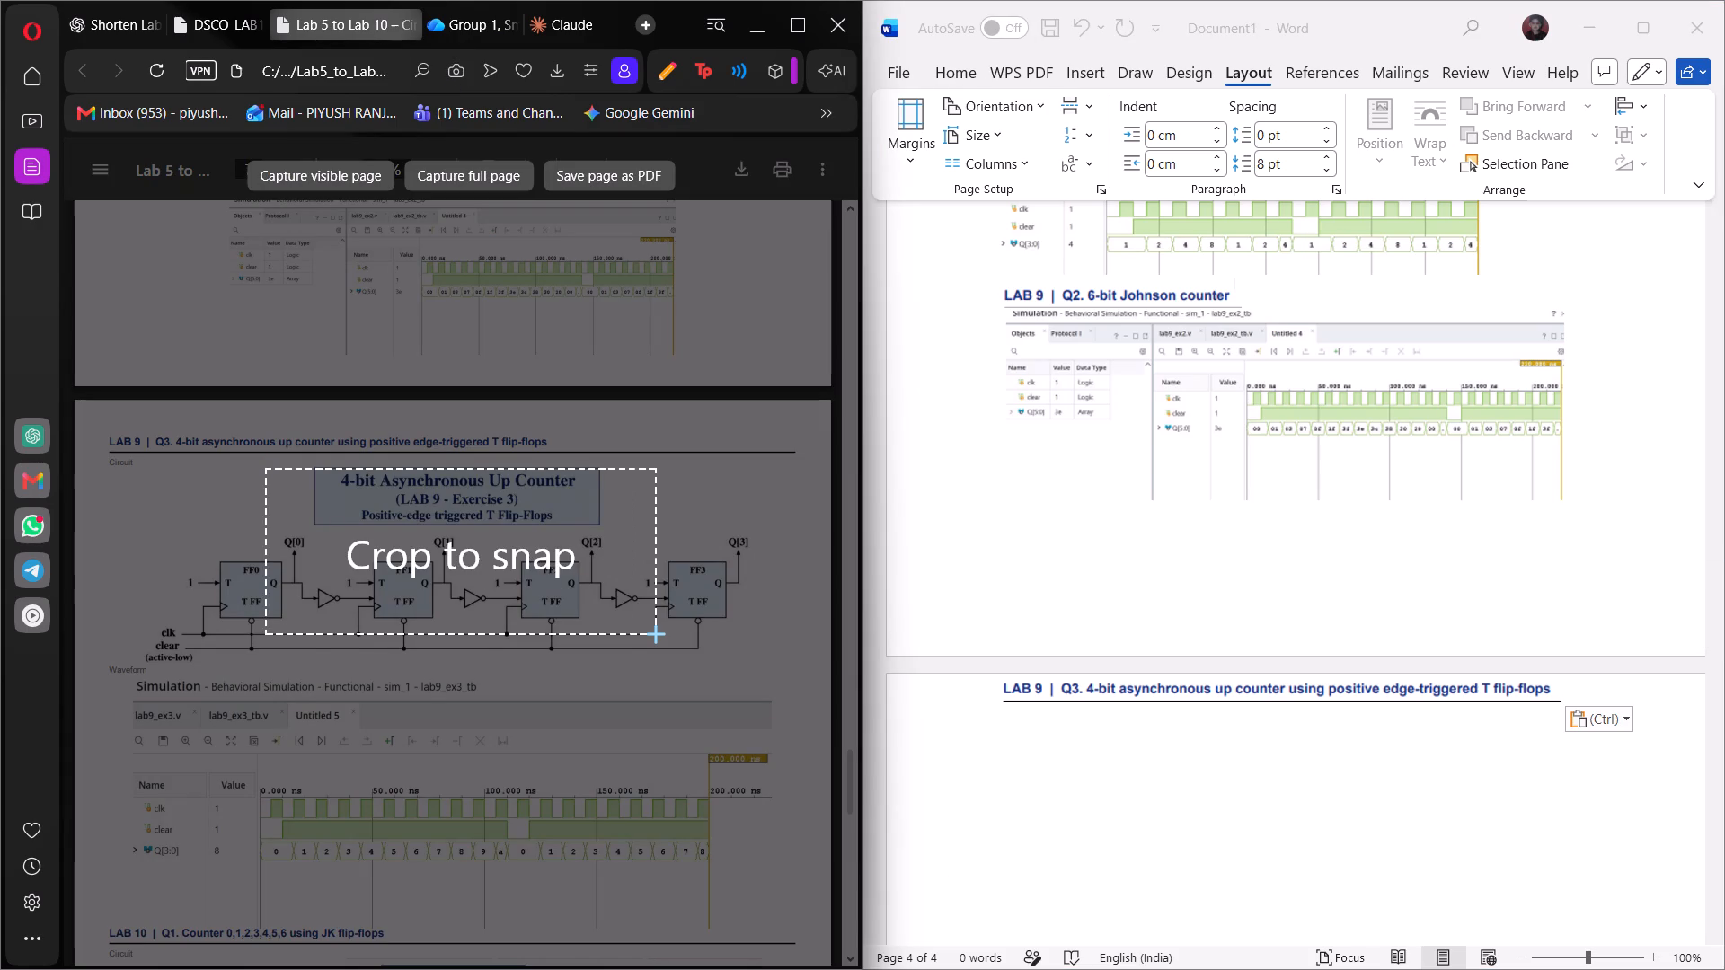
pyautogui.moveTo(130, 696); pyautogui.dragTo(755, 887)
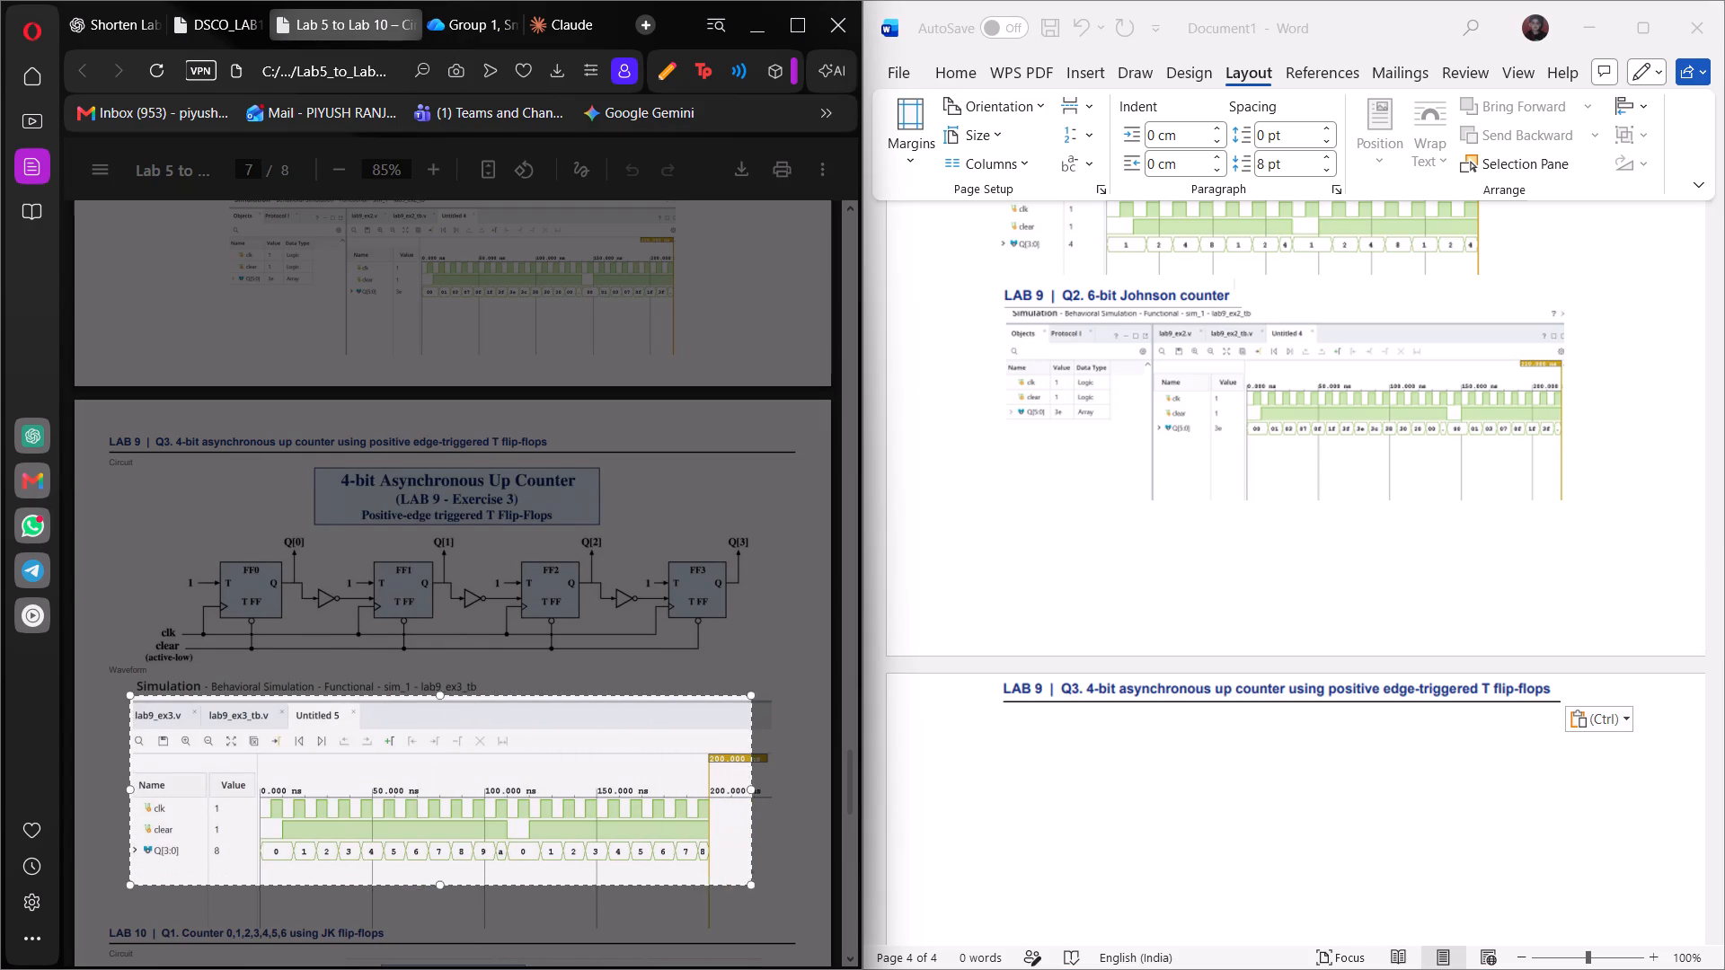
pyautogui.moveTo(755, 887); pyautogui.dragTo(783, 924)
pyautogui.click(617, 936)
pyautogui.click(1606, 697)
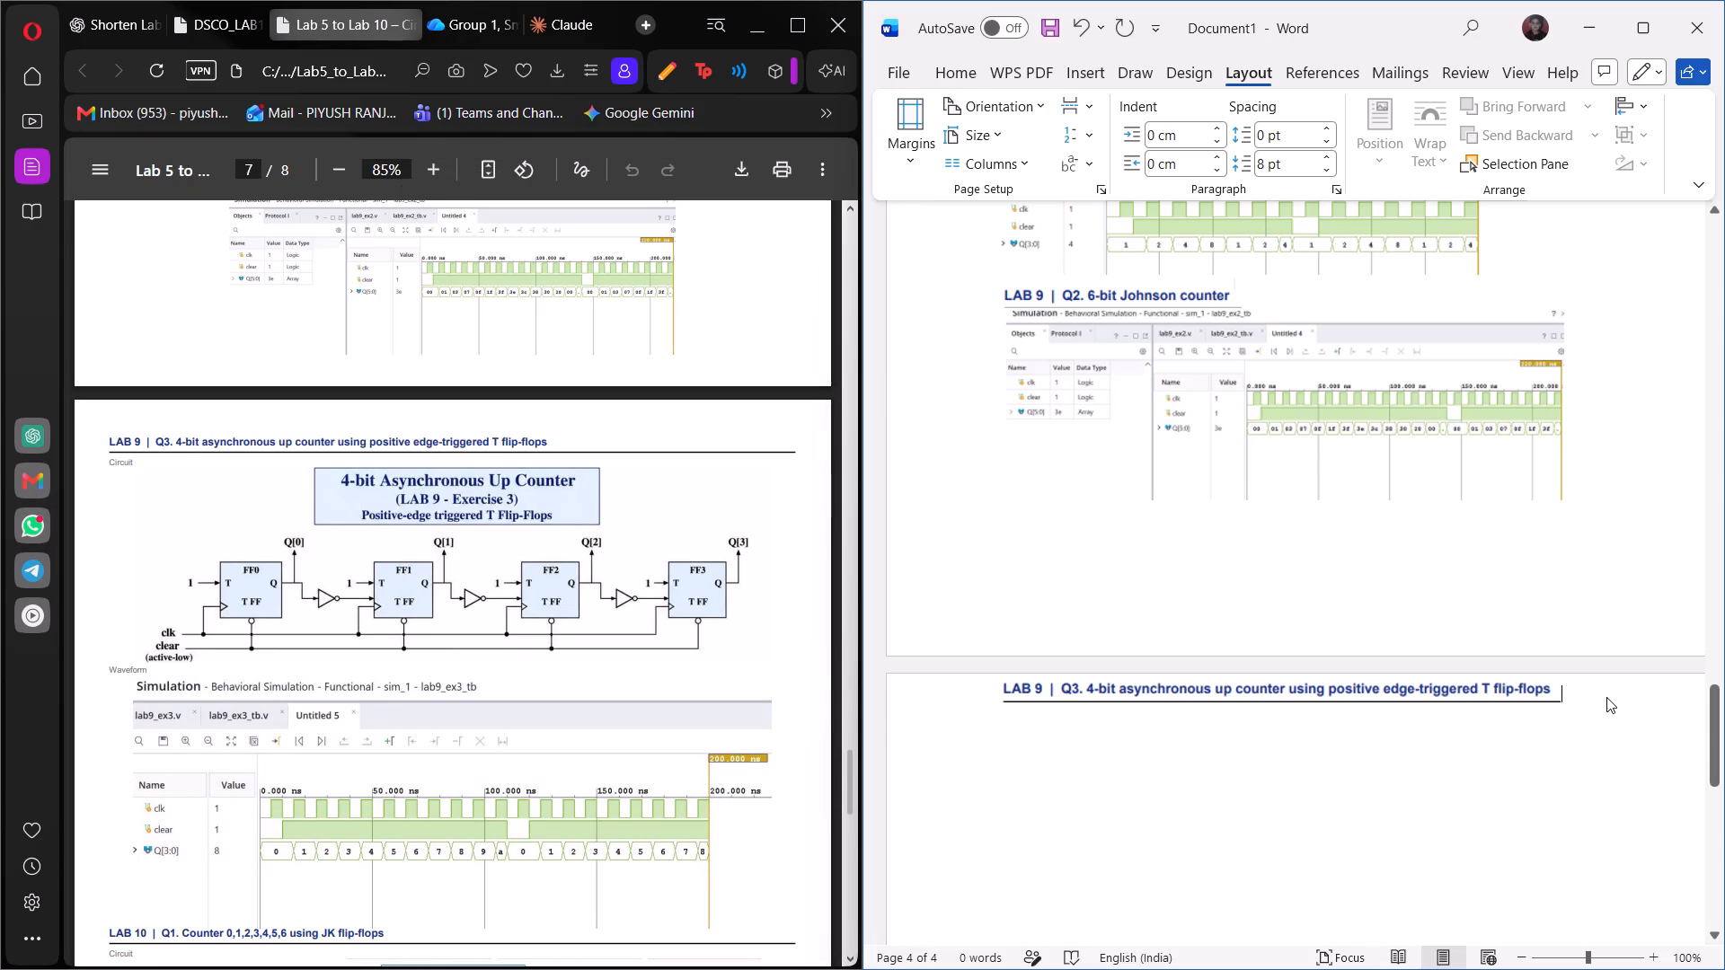
pyautogui.hotkey('ctrl', 'v')
# Snap the LAB 10 Q1 JK flip-flops counter heading from the PDF and paste it below the LAB 9 Q3 waveform in Word.
pyautogui.scroll(-4, 355, 642)
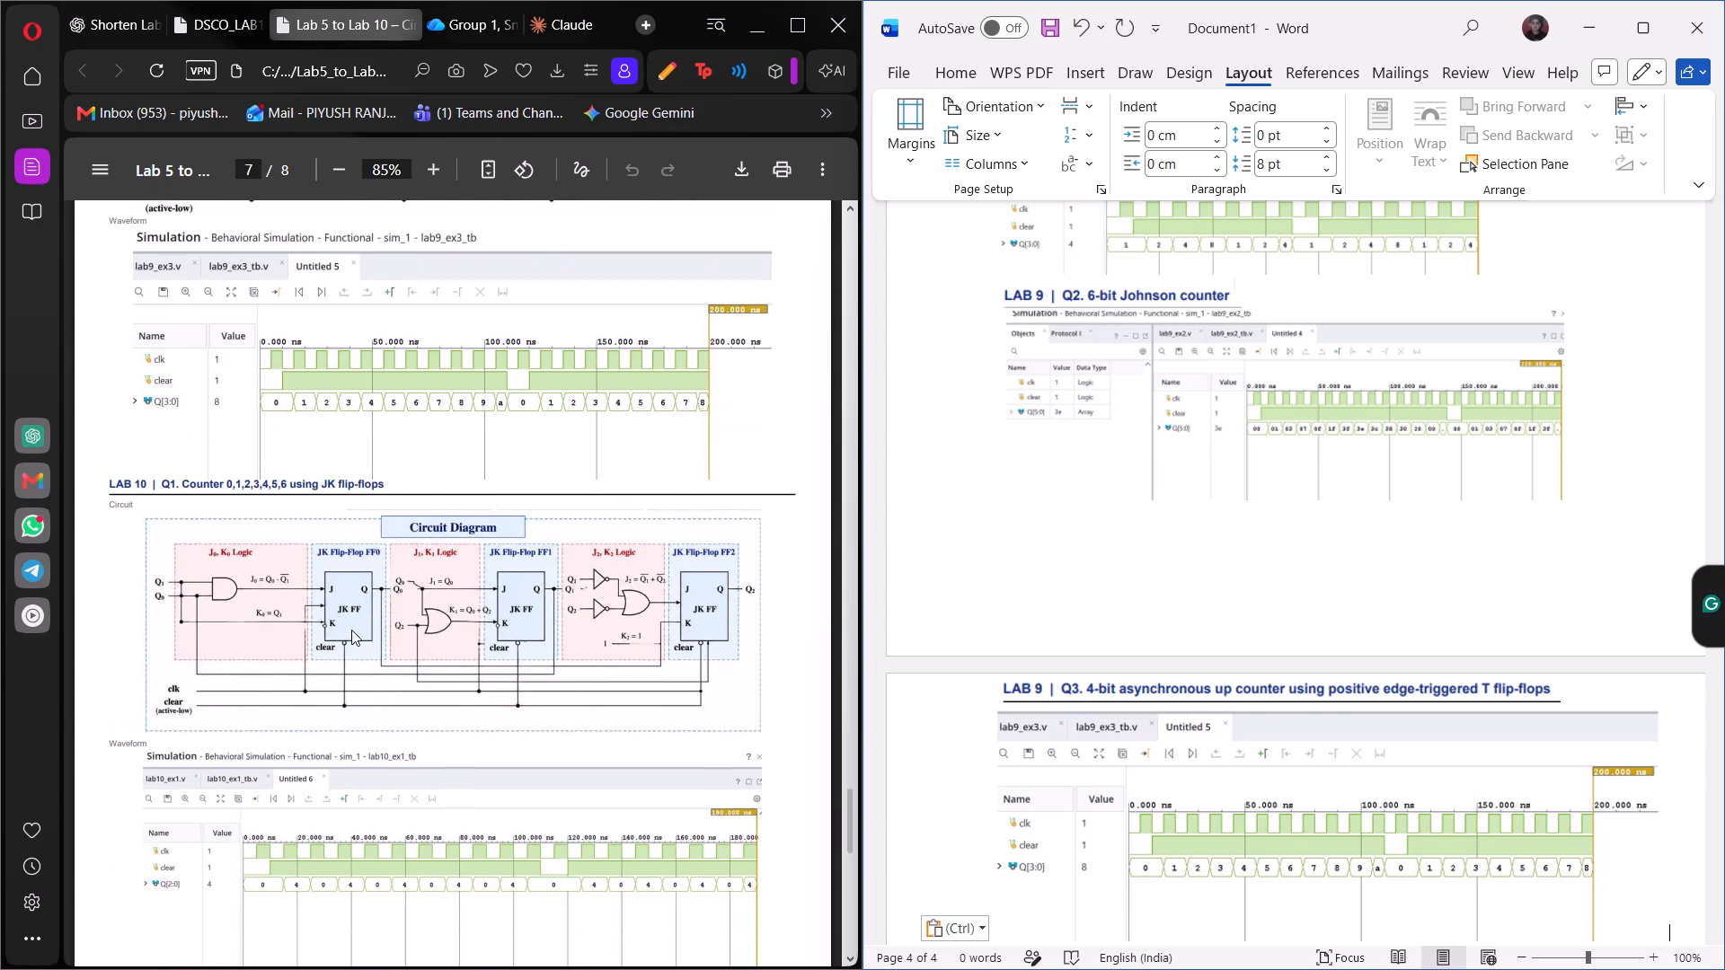
pyautogui.click(456, 68)
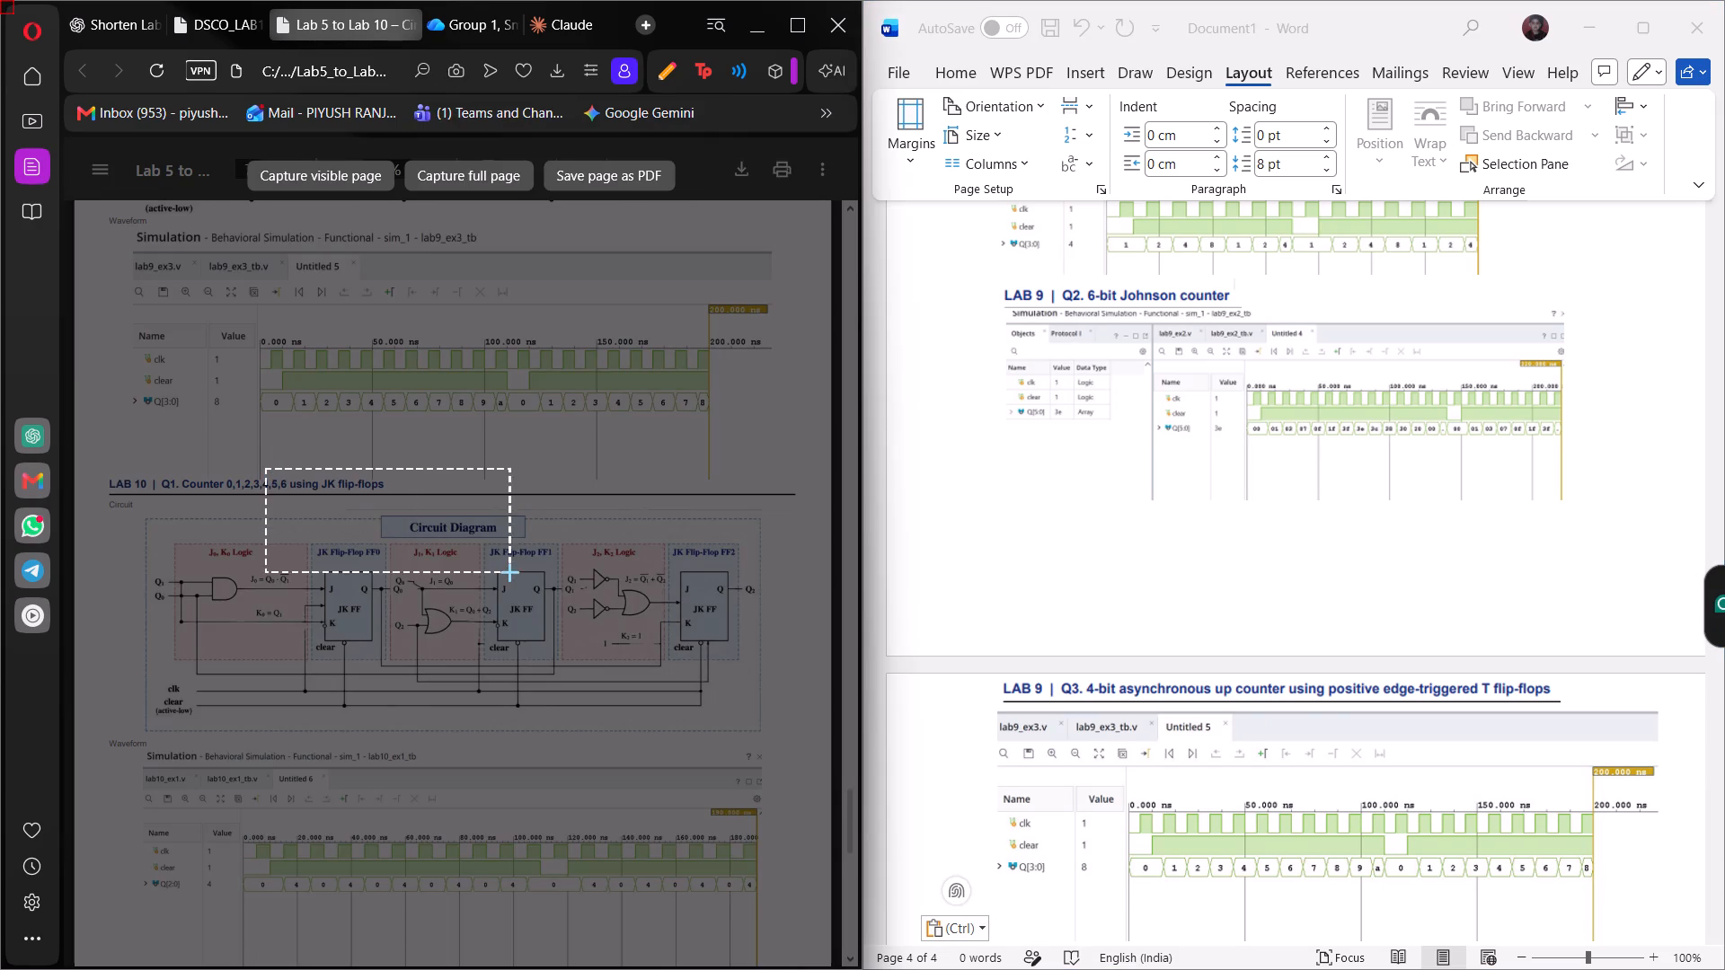
pyautogui.moveTo(104, 473); pyautogui.dragTo(439, 506)
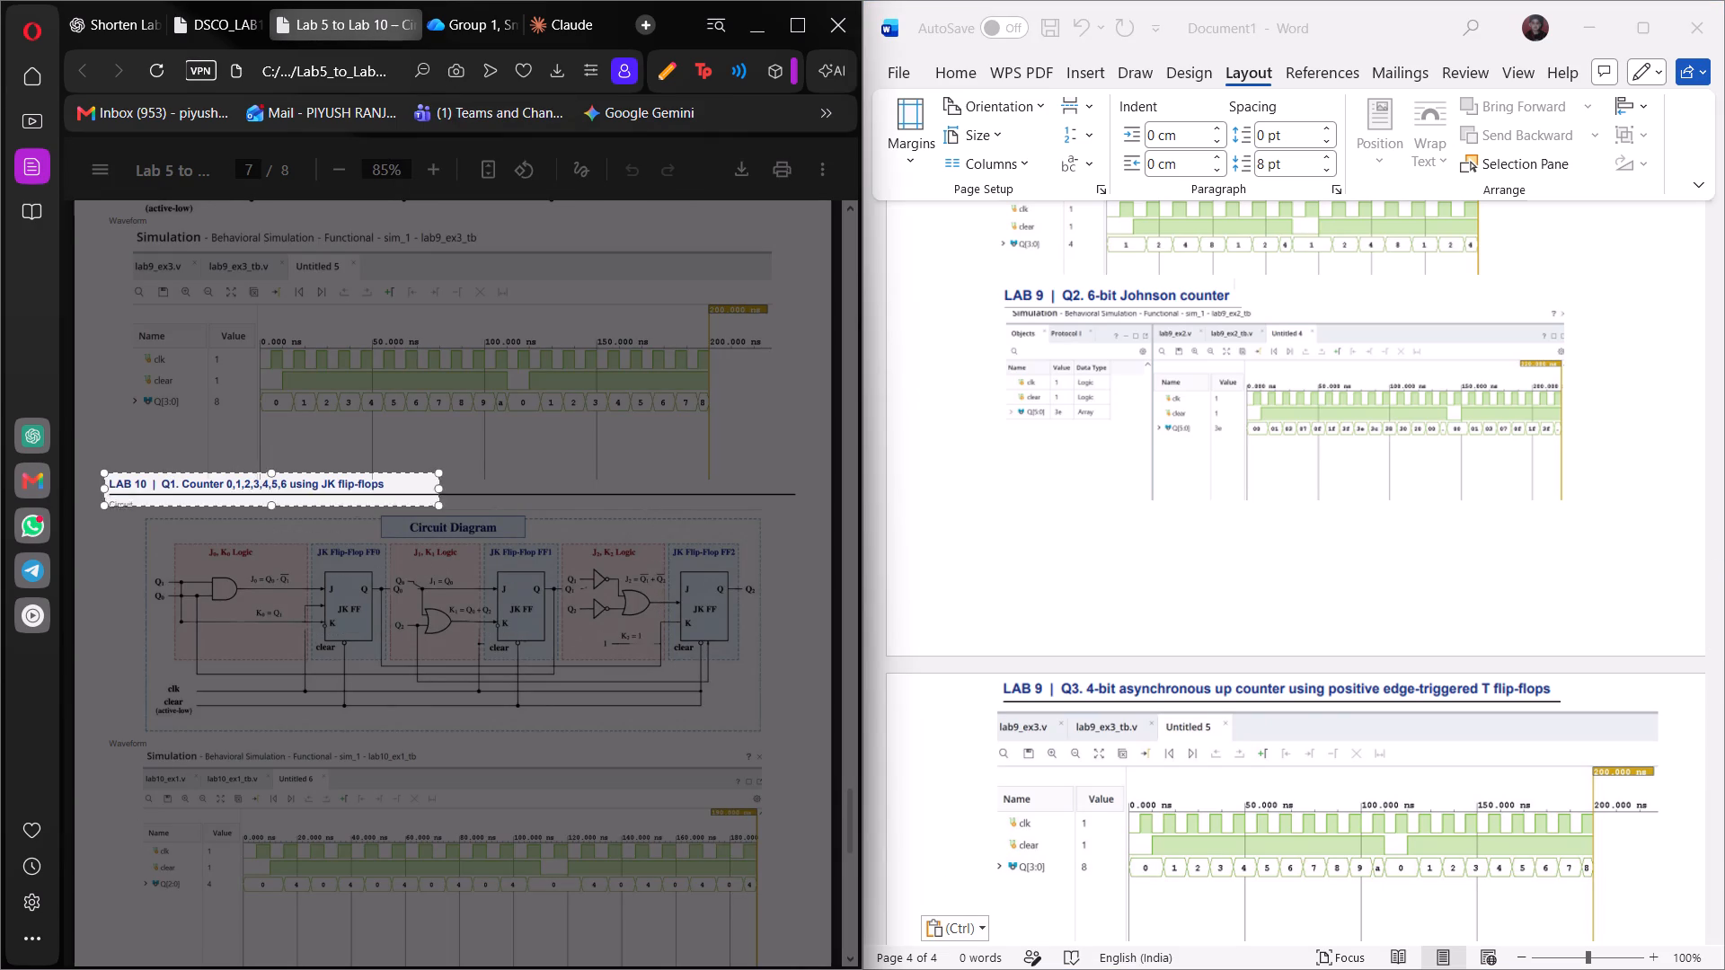
pyautogui.moveTo(439, 506); pyautogui.dragTo(396, 487)
pyautogui.click(264, 515)
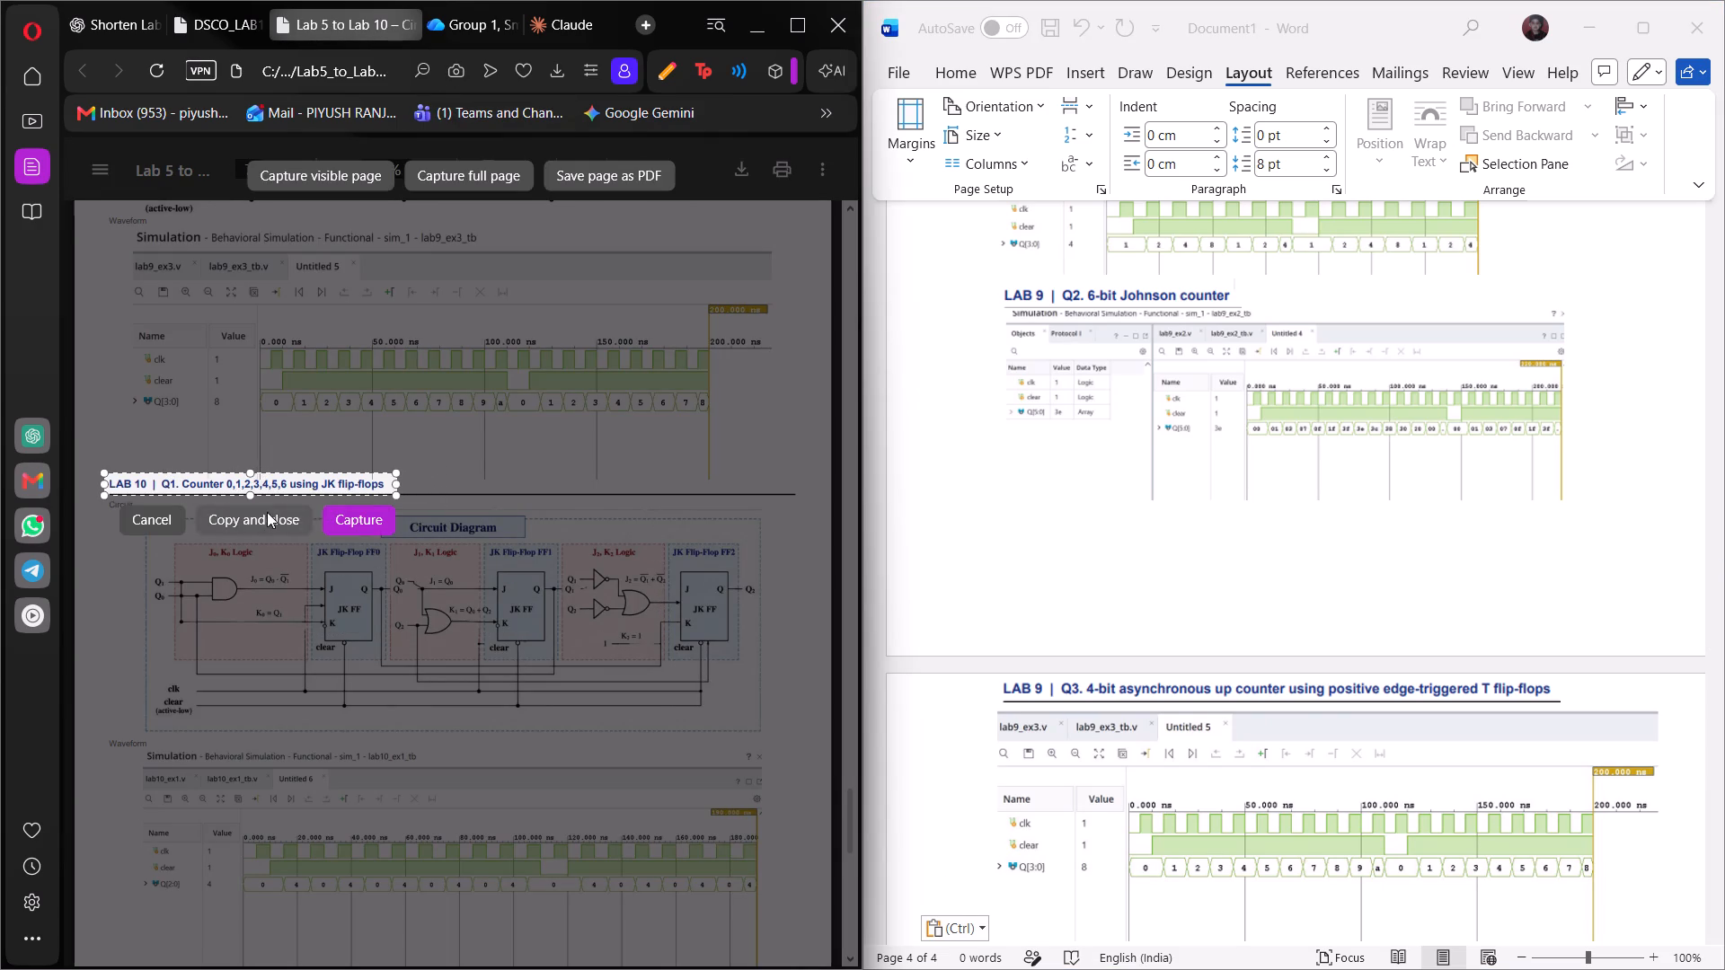
pyautogui.scroll(-7, 1479, 708)
pyautogui.click(1641, 752)
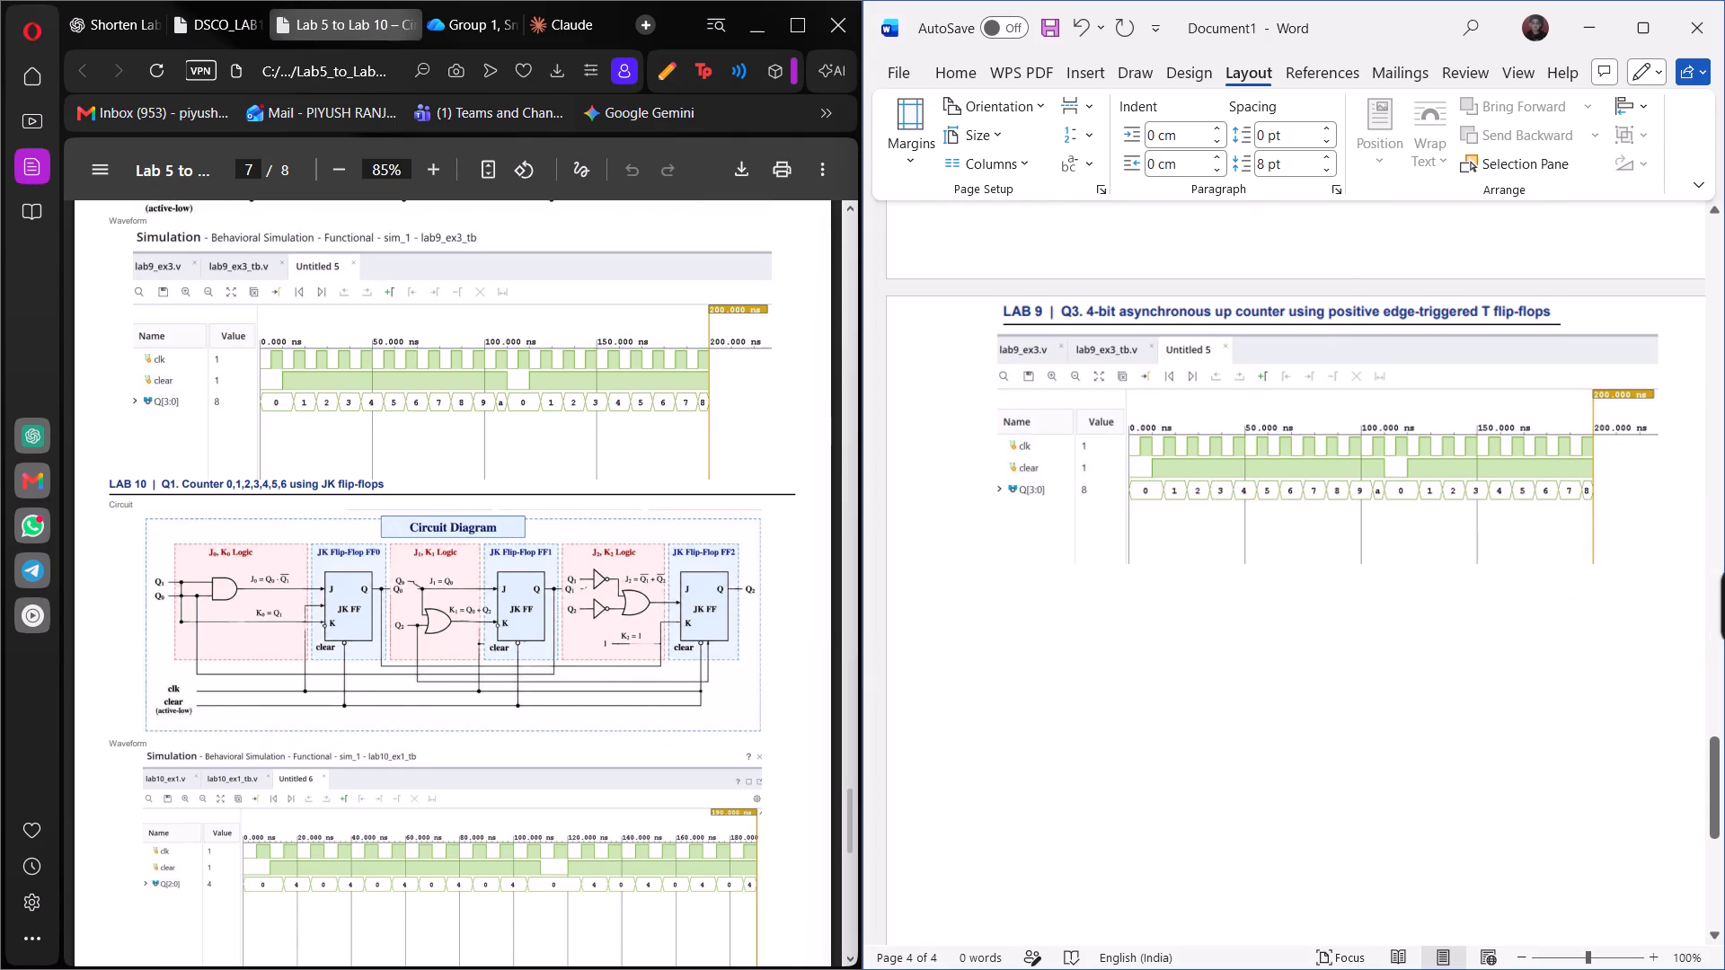
pyautogui.hotkey('ctrl', 'v')
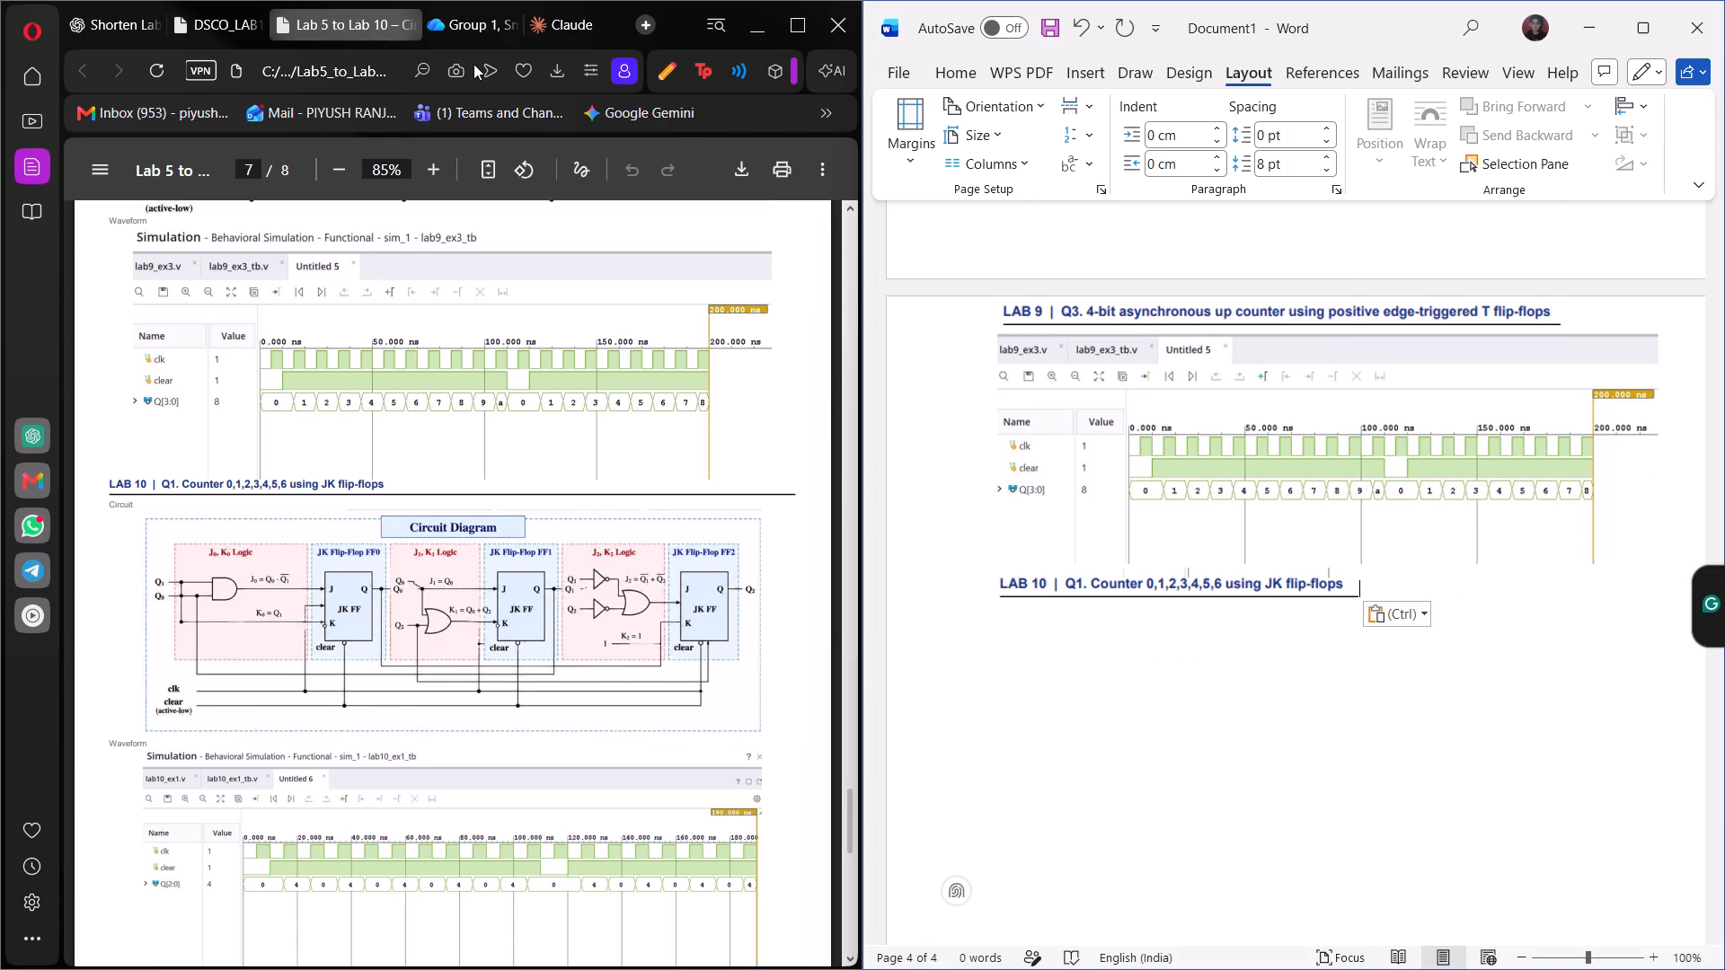
# Snap the LAB 10 Q1 JK flip-flops counter waveform image from the PDF and paste it below its heading in Word.
pyautogui.click(461, 66)
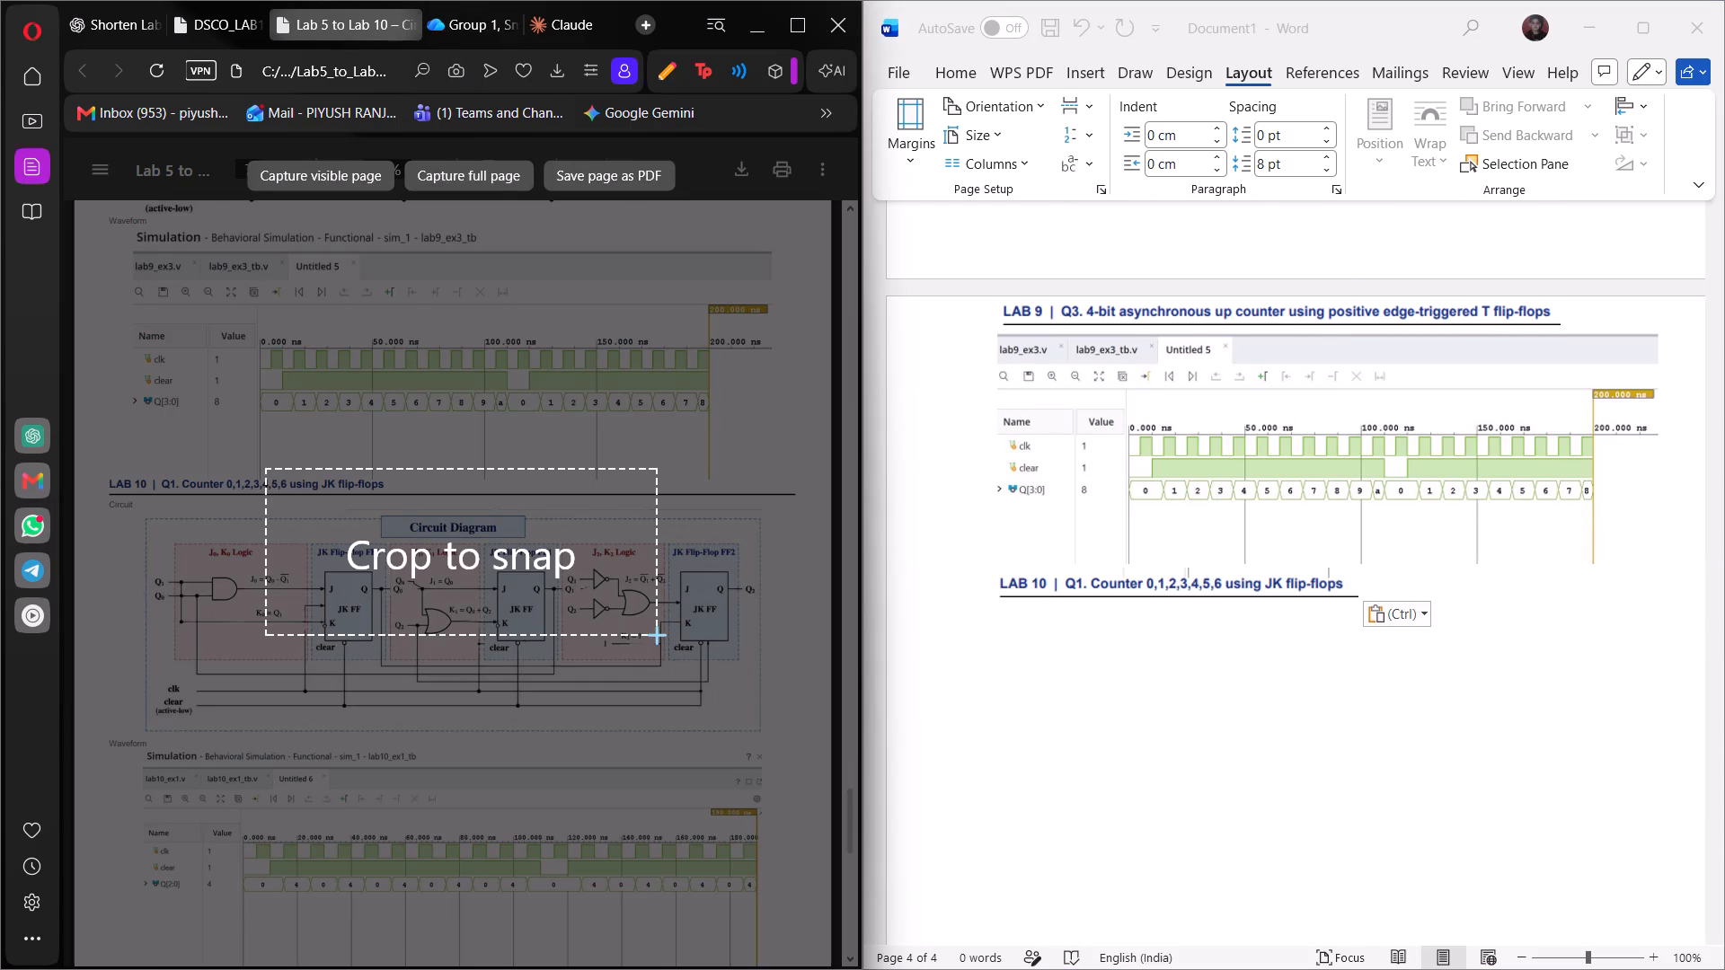
pyautogui.press('Escape')
pyautogui.scroll(-1, 339, 646)
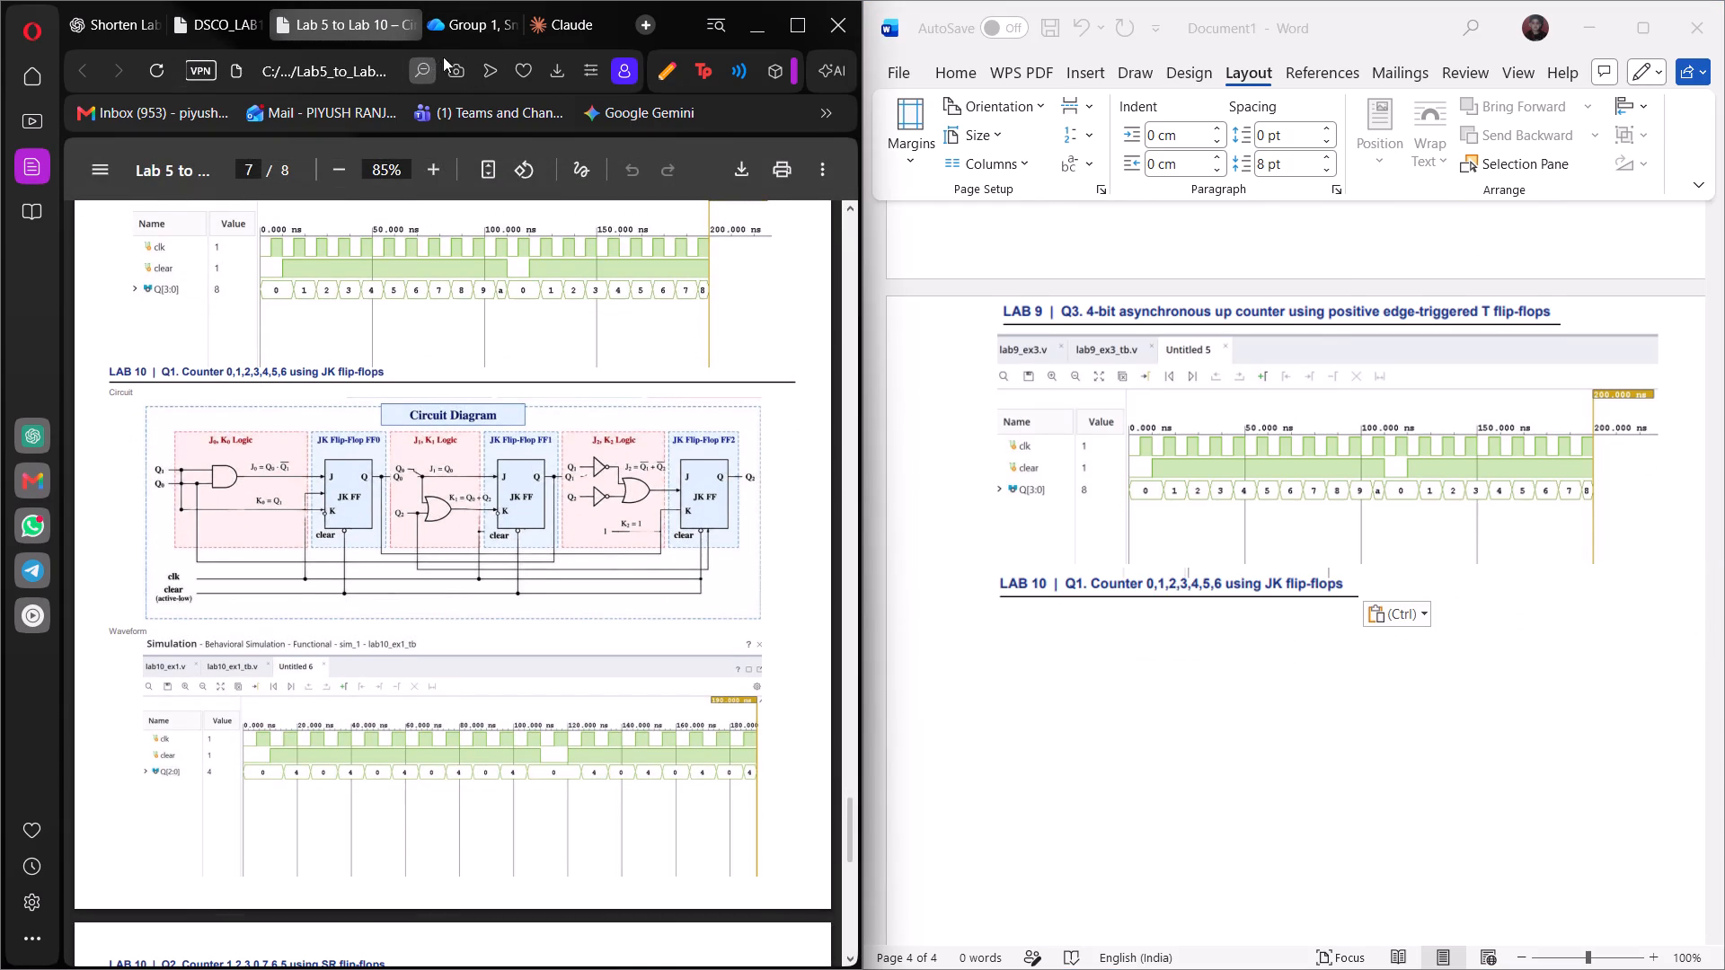
pyautogui.click(460, 65)
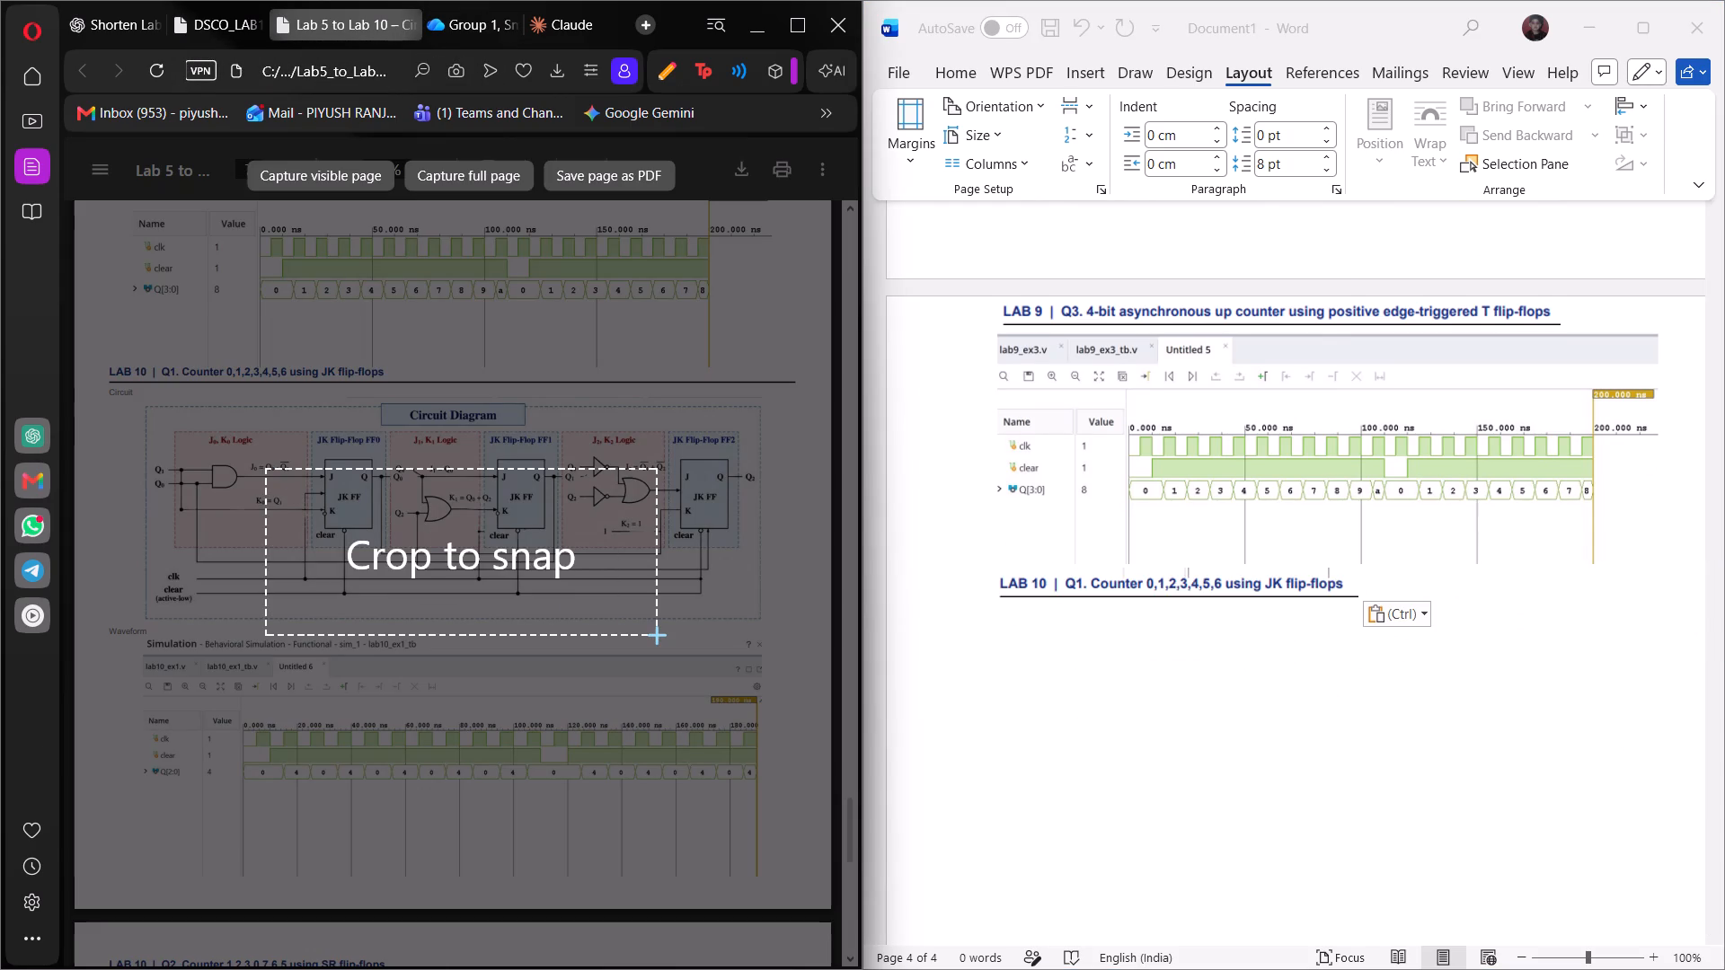
pyautogui.moveTo(142, 638); pyautogui.dragTo(736, 910)
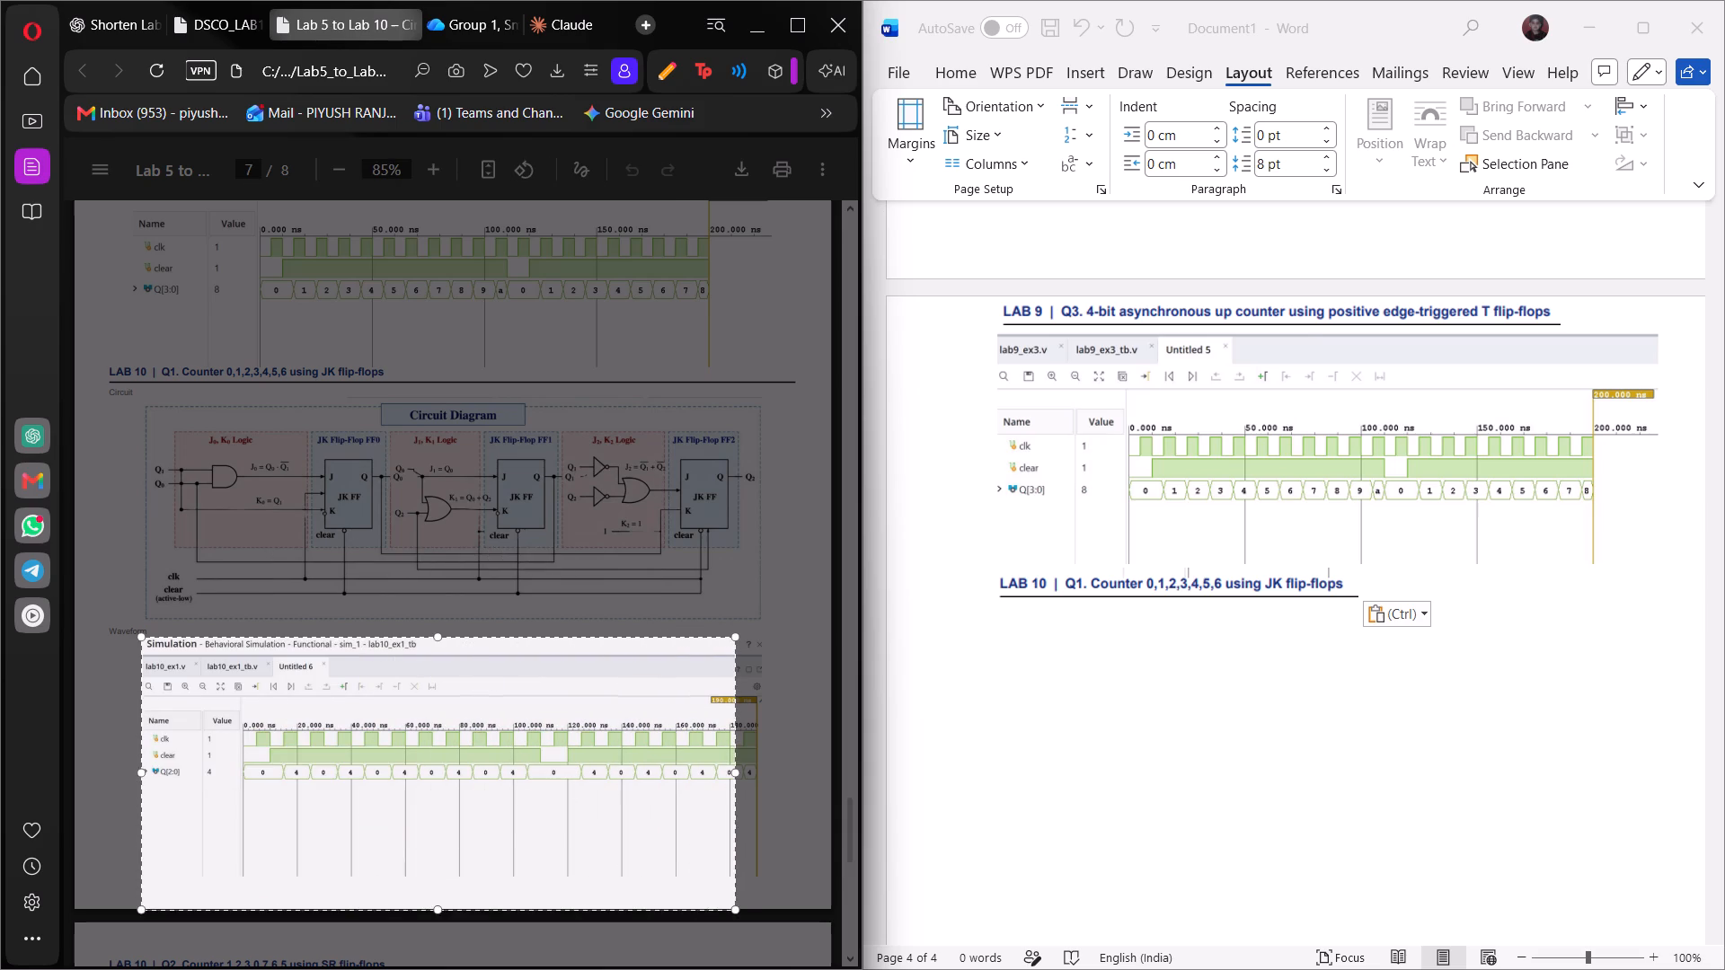
pyautogui.moveTo(736, 910); pyautogui.dragTo(764, 886)
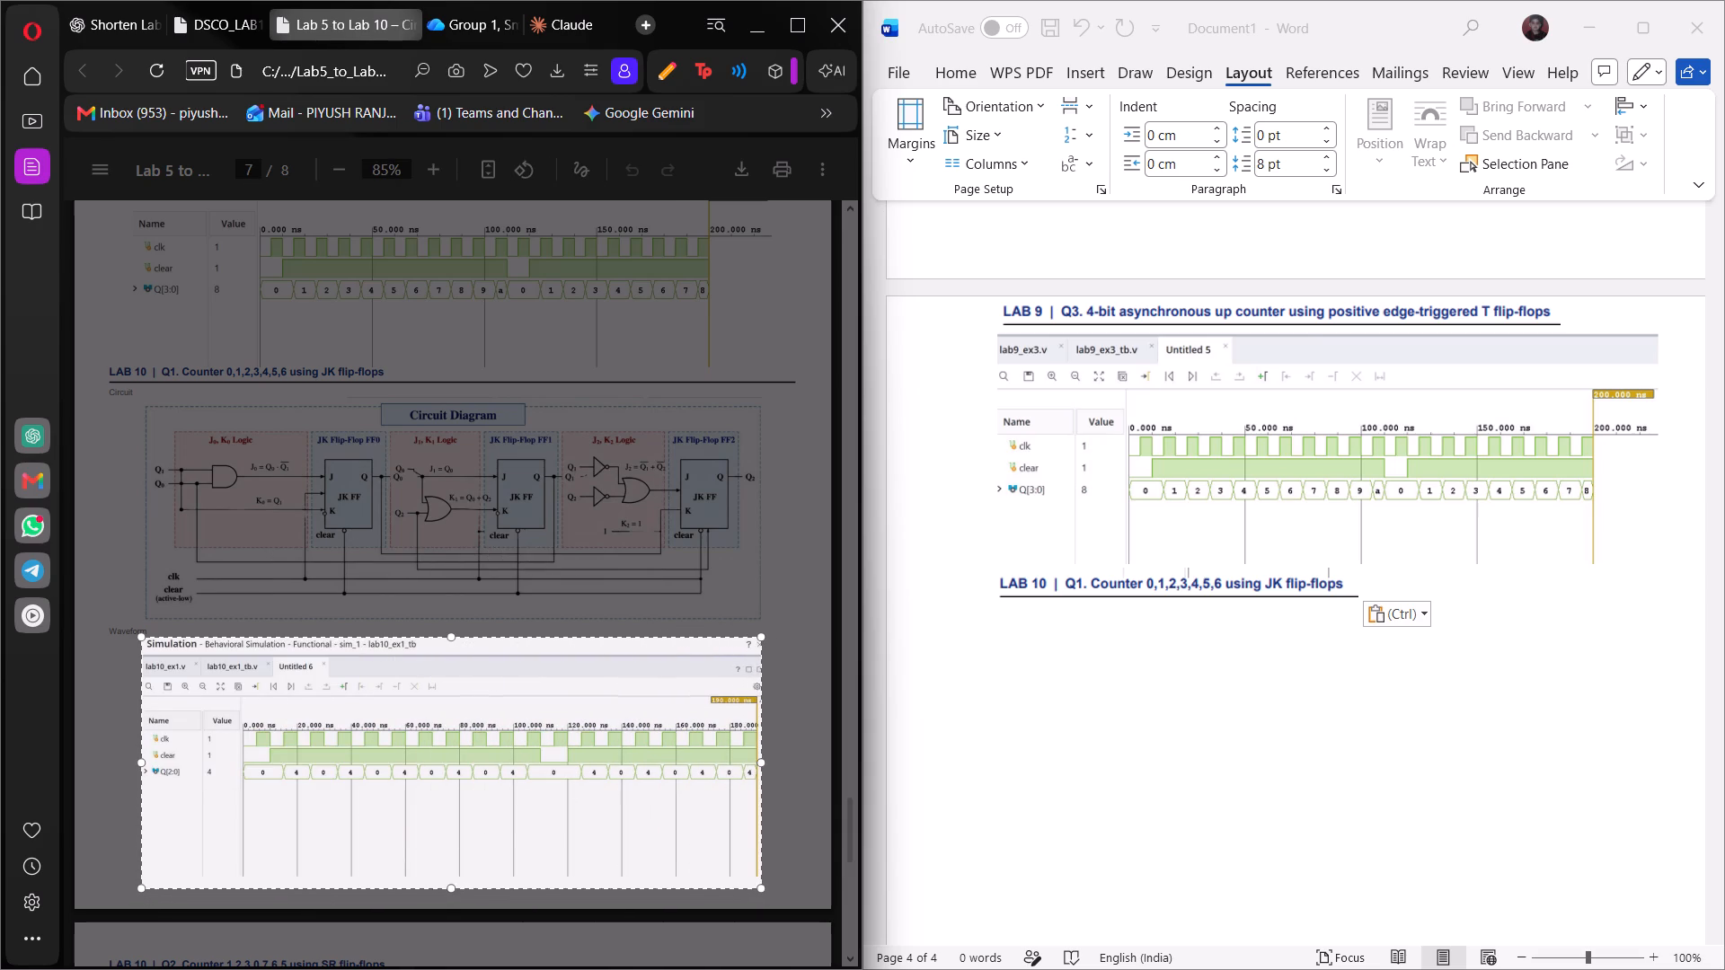
pyautogui.moveTo(764, 886); pyautogui.dragTo(770, 880)
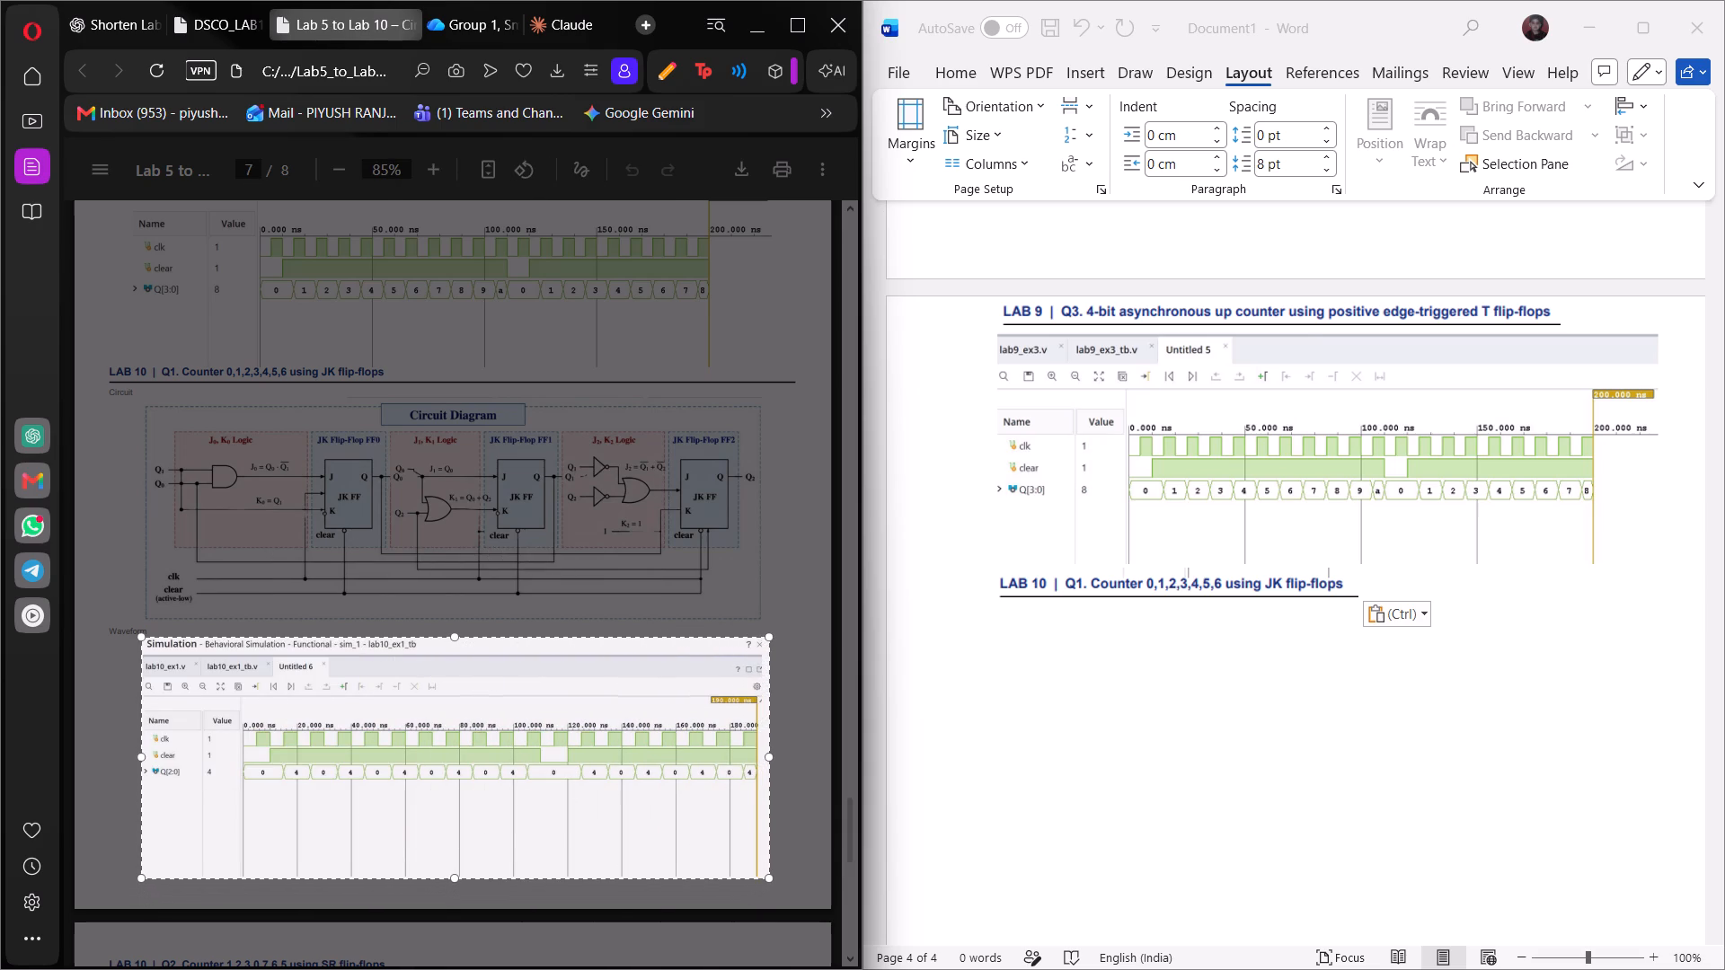
pyautogui.moveTo(770, 880); pyautogui.dragTo(770, 882)
pyautogui.click(639, 899)
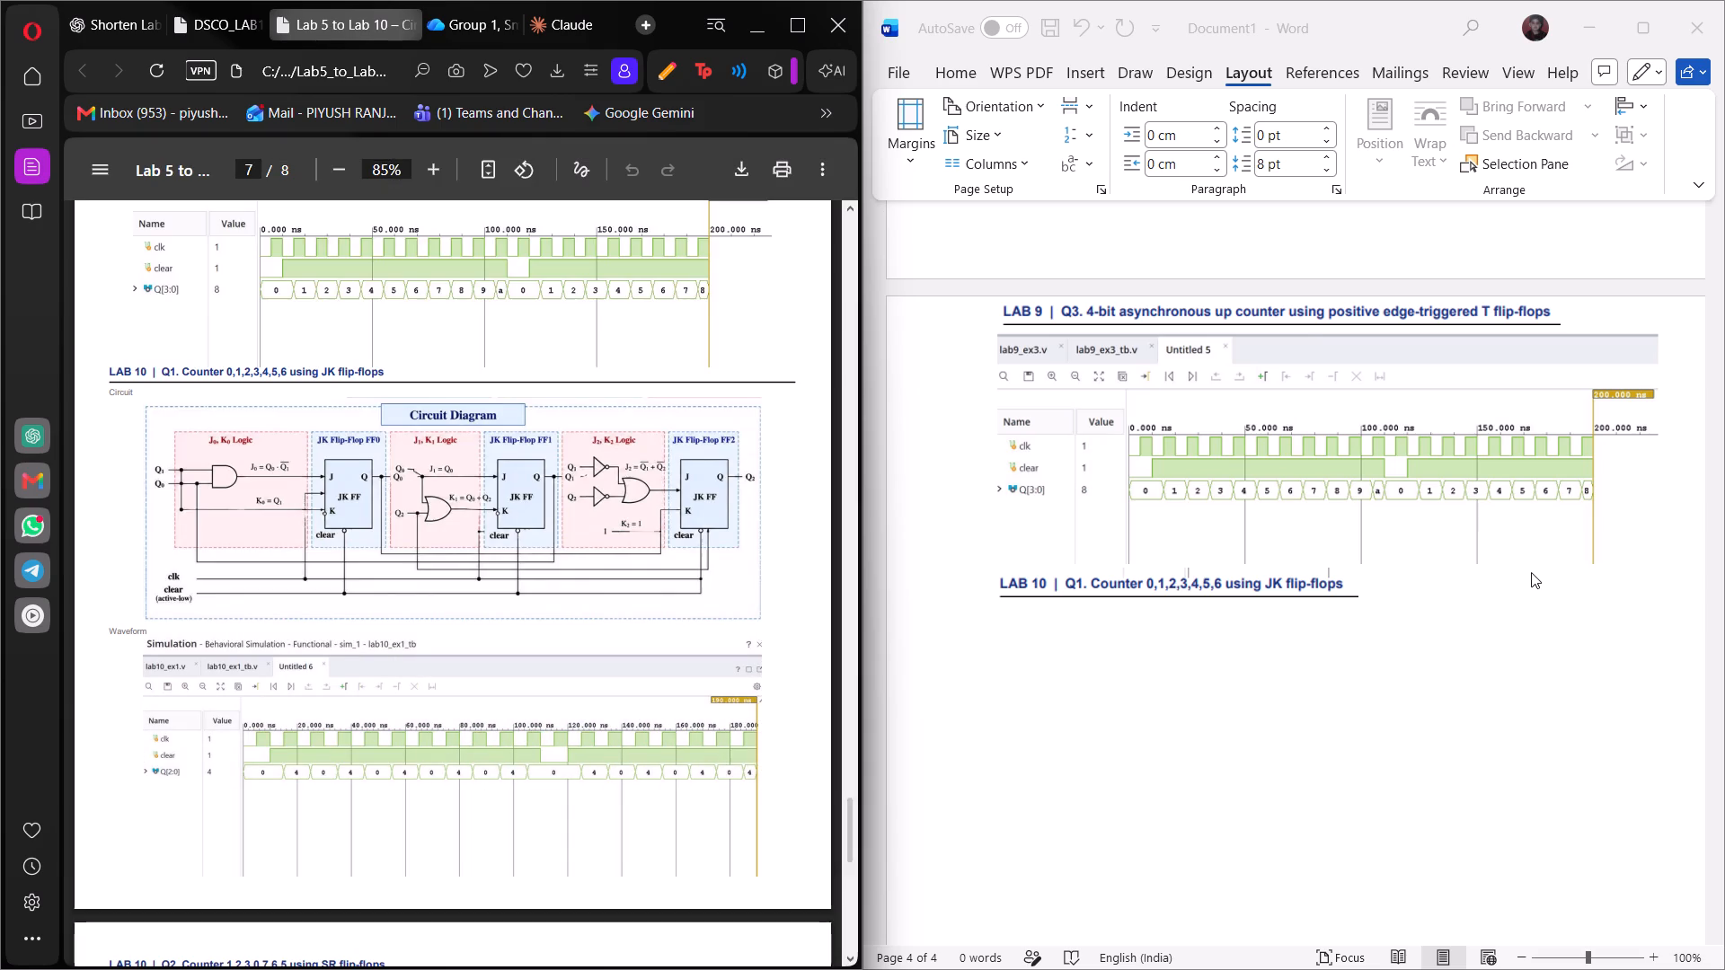
pyautogui.click(1531, 572)
pyautogui.hotkey('ctrl', 'v')
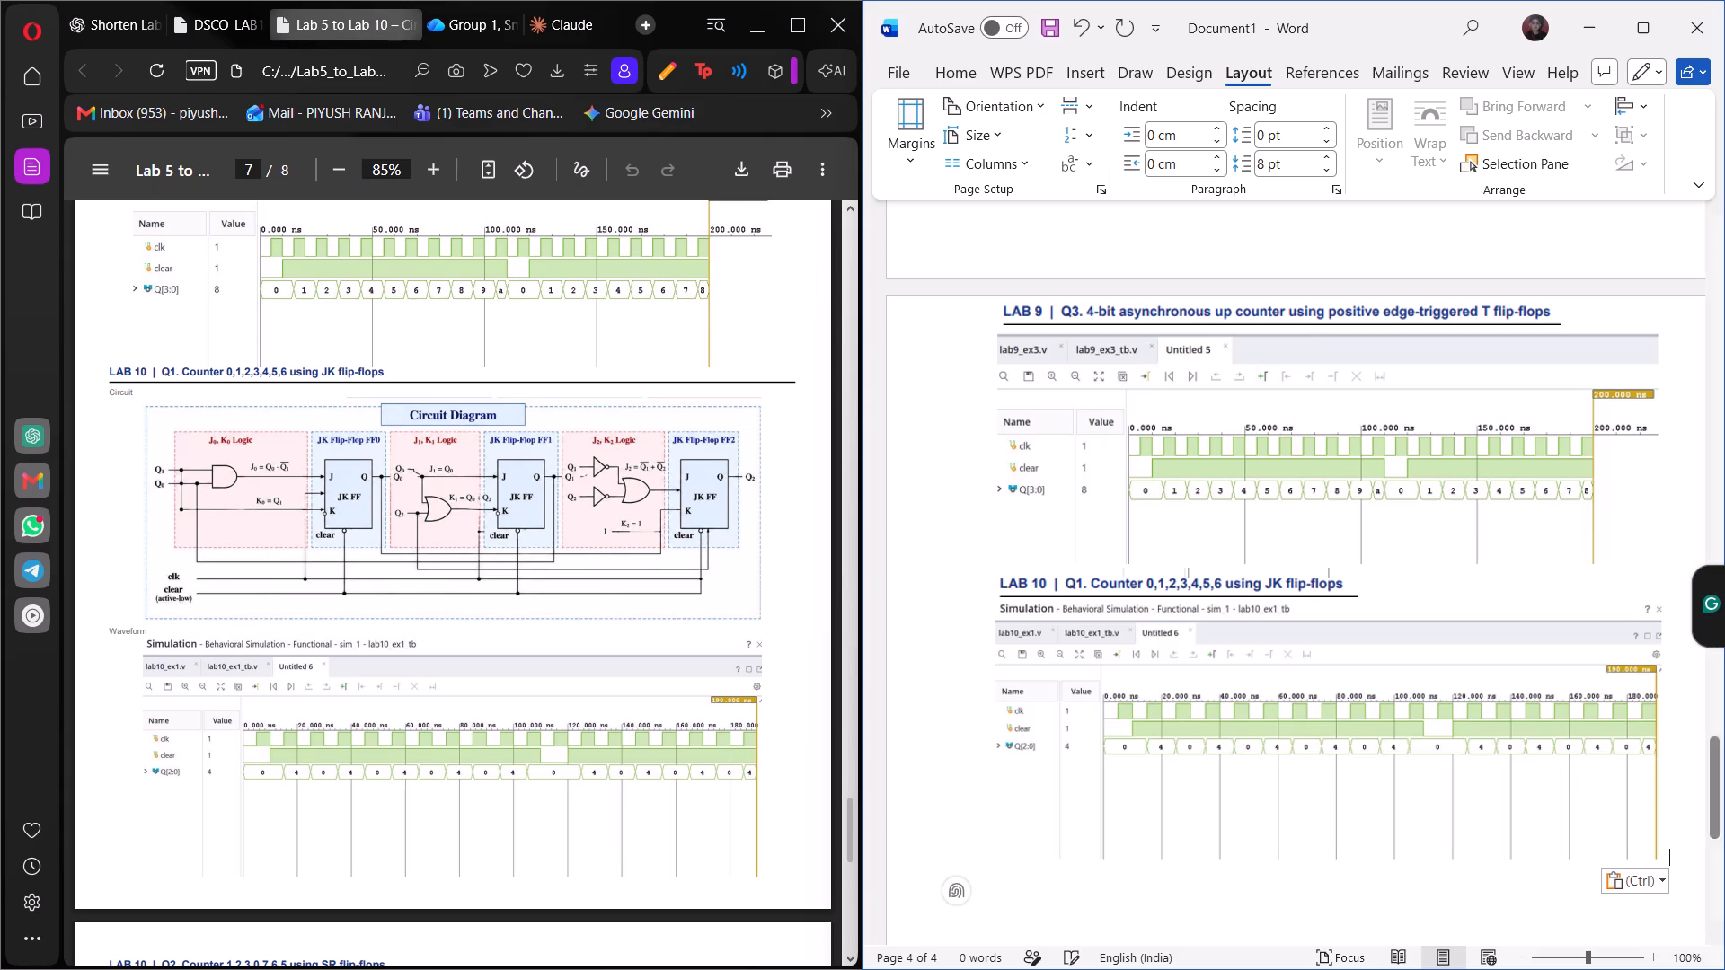
# Snap the LAB 10 Q2 SR flip-flops counter heading from the PDF and paste it below the LAB 10 Q1 waveform in Word.
pyautogui.scroll(-4, 1246, 533)
pyautogui.scroll(-4, 700, 596)
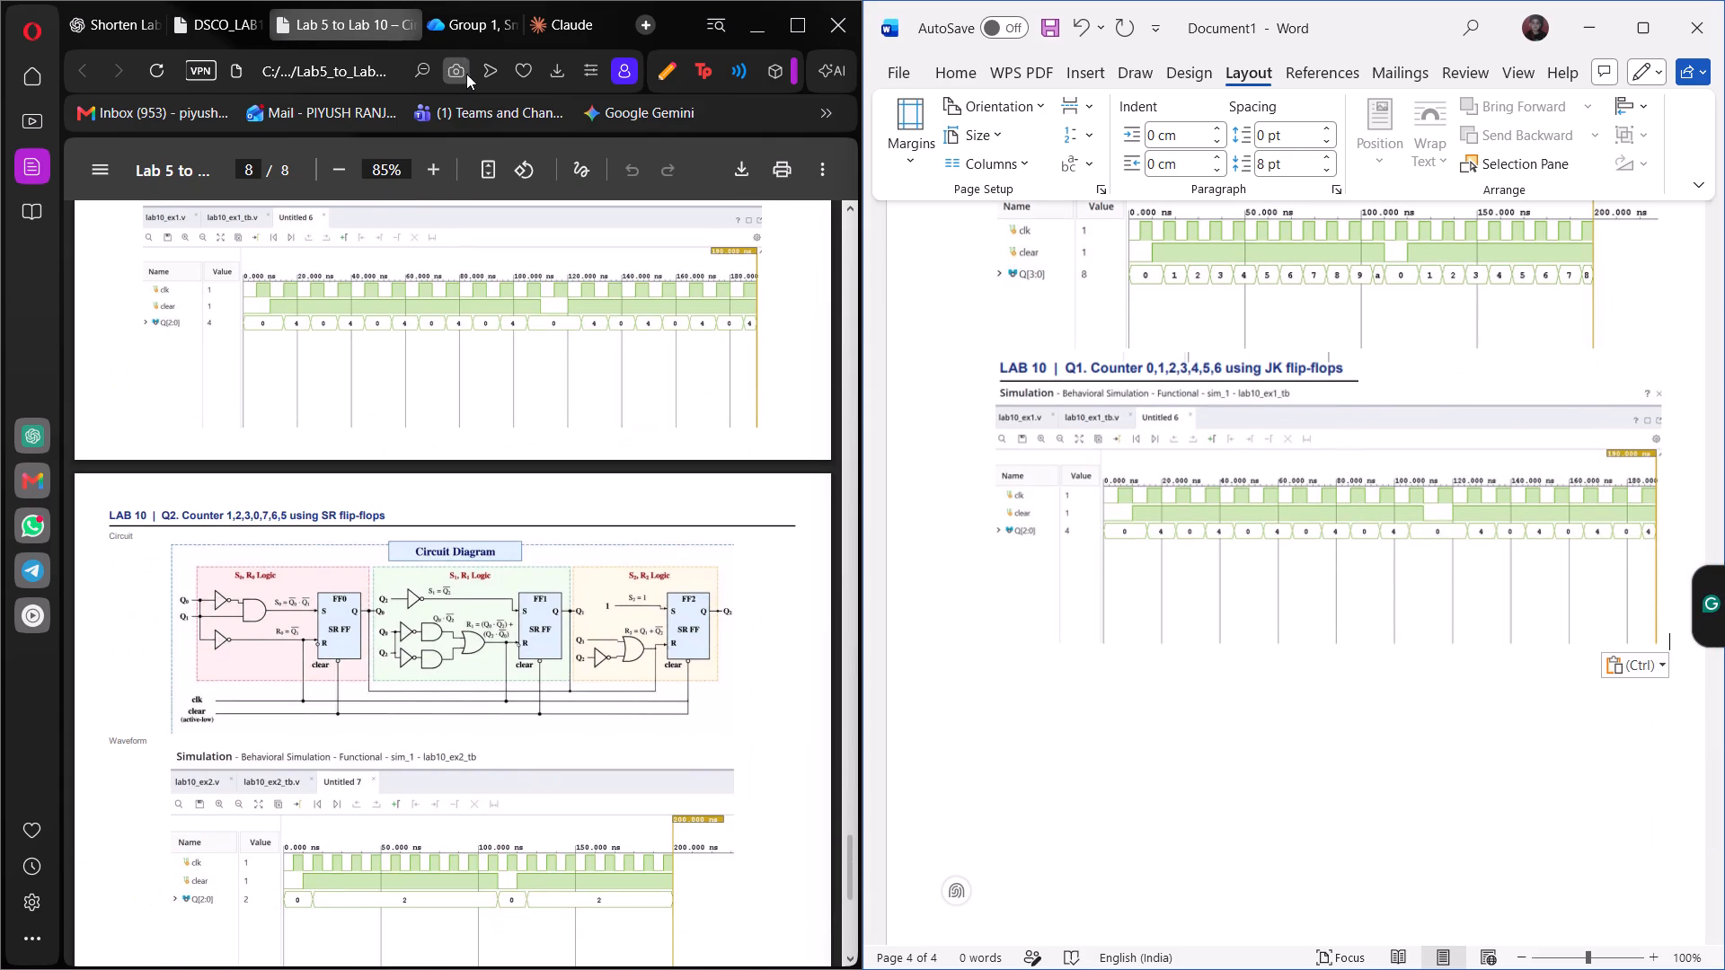
pyautogui.click(458, 61)
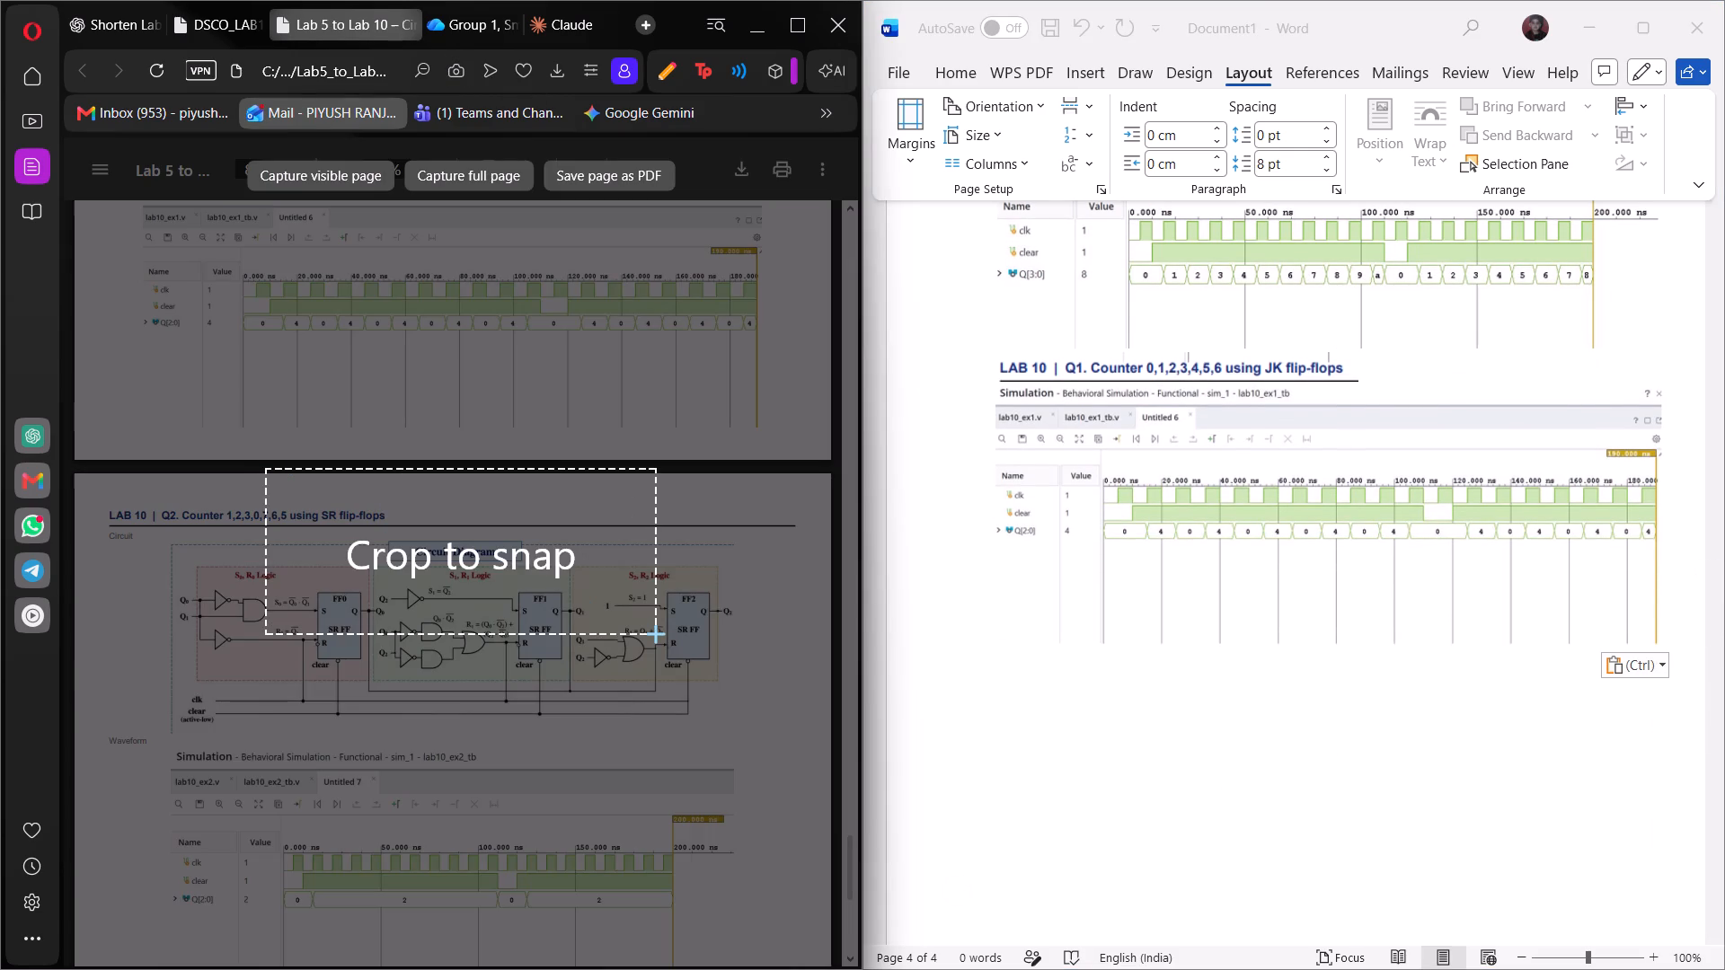
pyautogui.moveTo(100, 507); pyautogui.dragTo(378, 512)
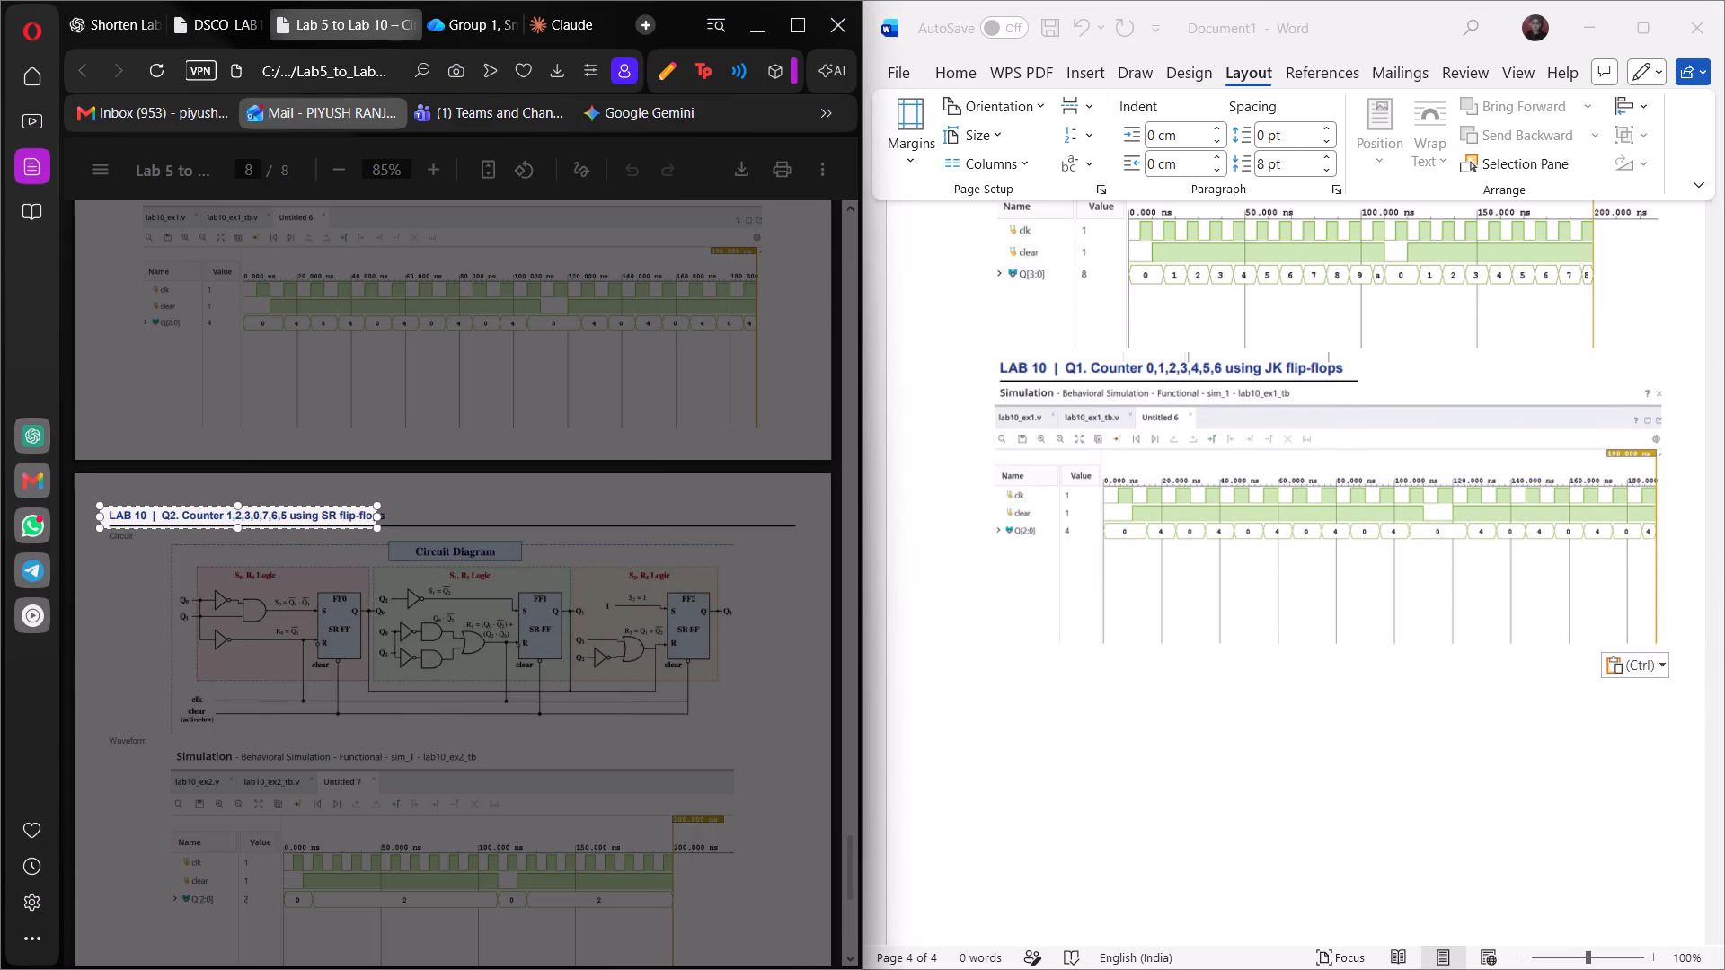
pyautogui.moveTo(378, 512); pyautogui.dragTo(385, 511)
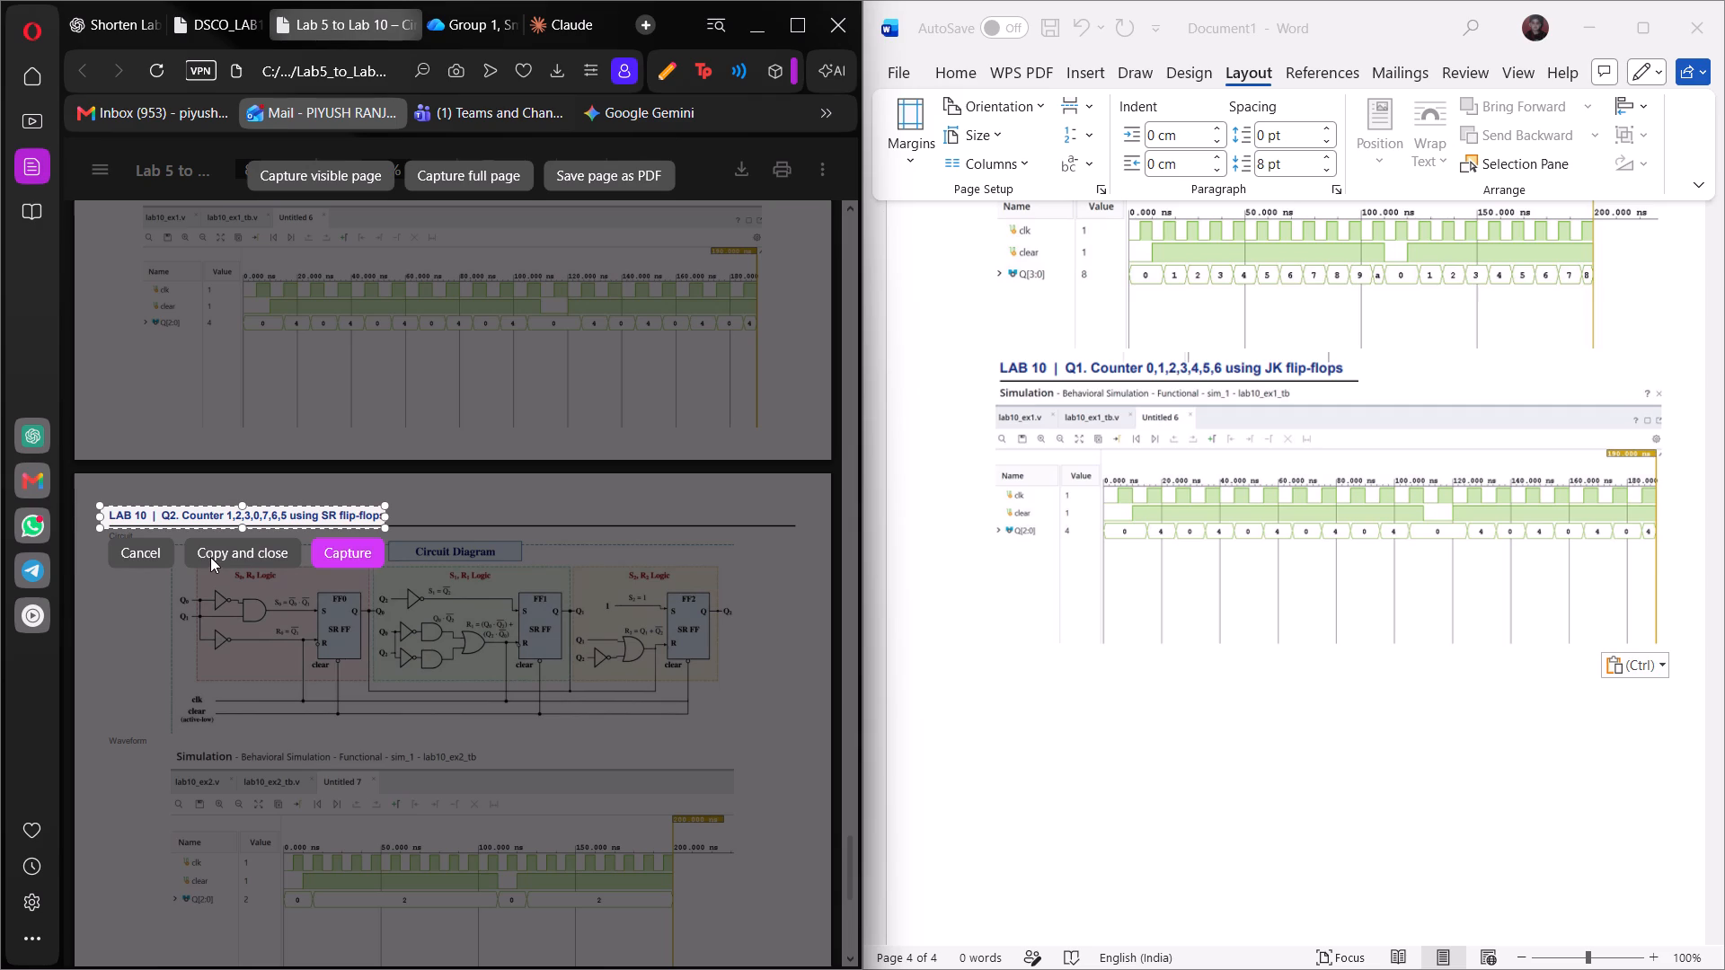
pyautogui.click(210, 557)
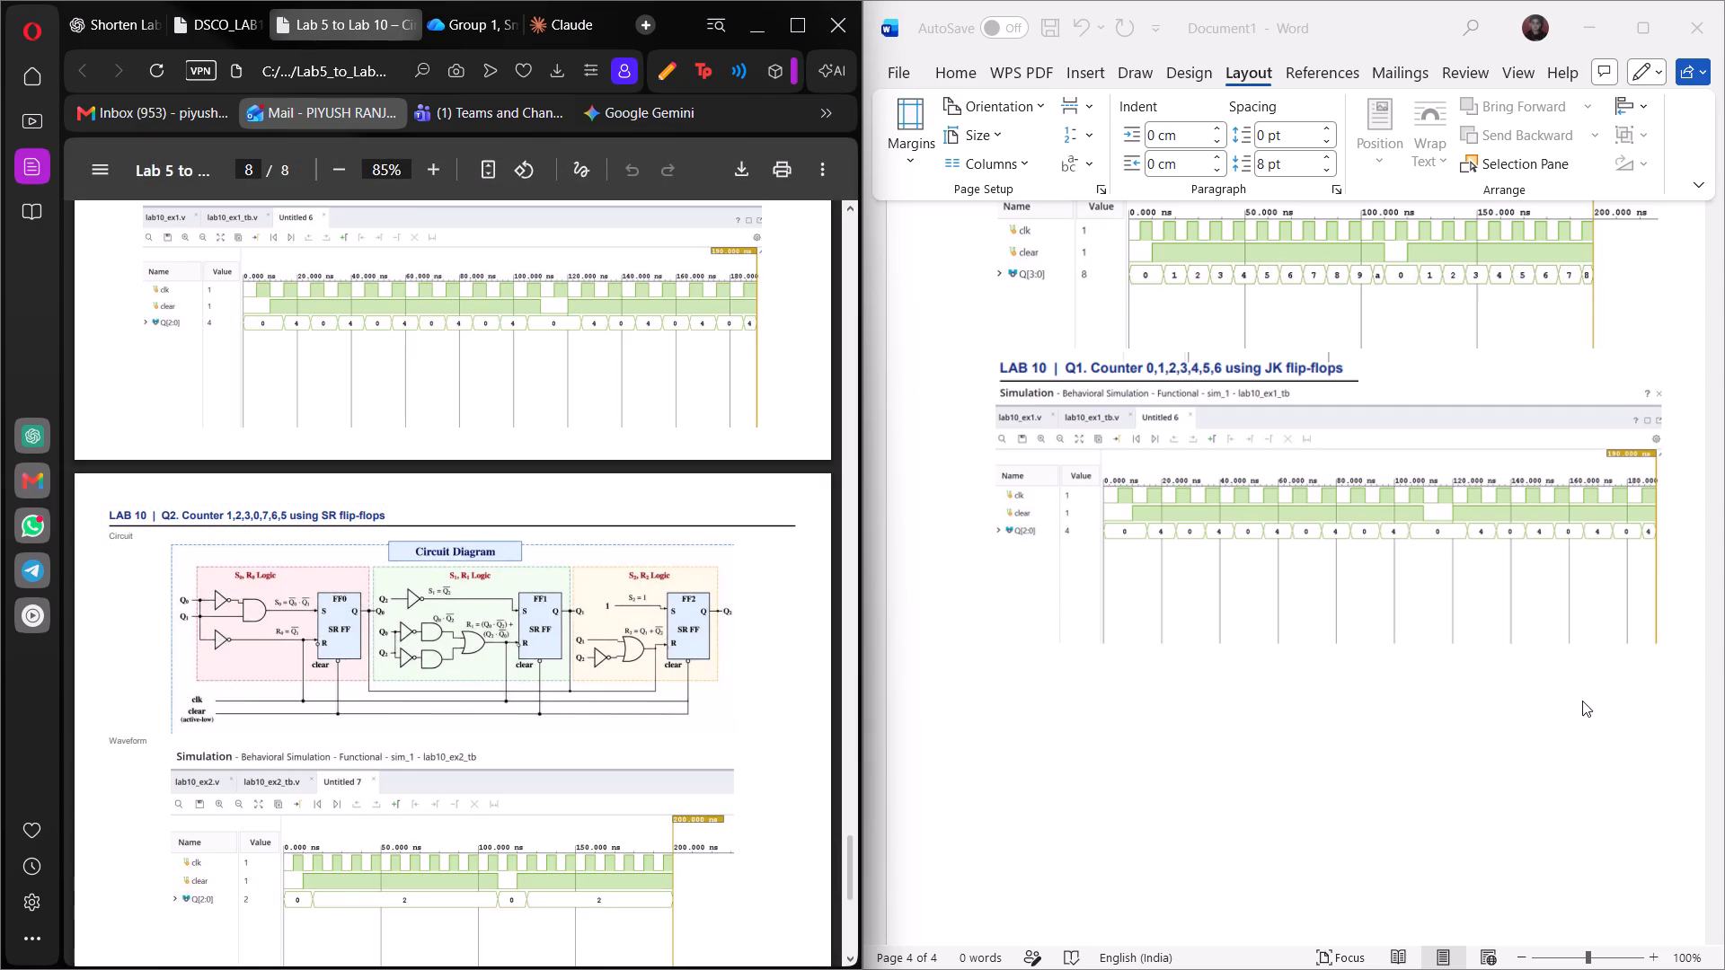
pyautogui.click(1582, 701)
pyautogui.hotkey('ctrl', 'v')
# Snap the LAB 10 Q2 SR flip-flops counter waveform image from the PDF and paste it below its heading in Word.
pyautogui.scroll(-5, 1182, 586)
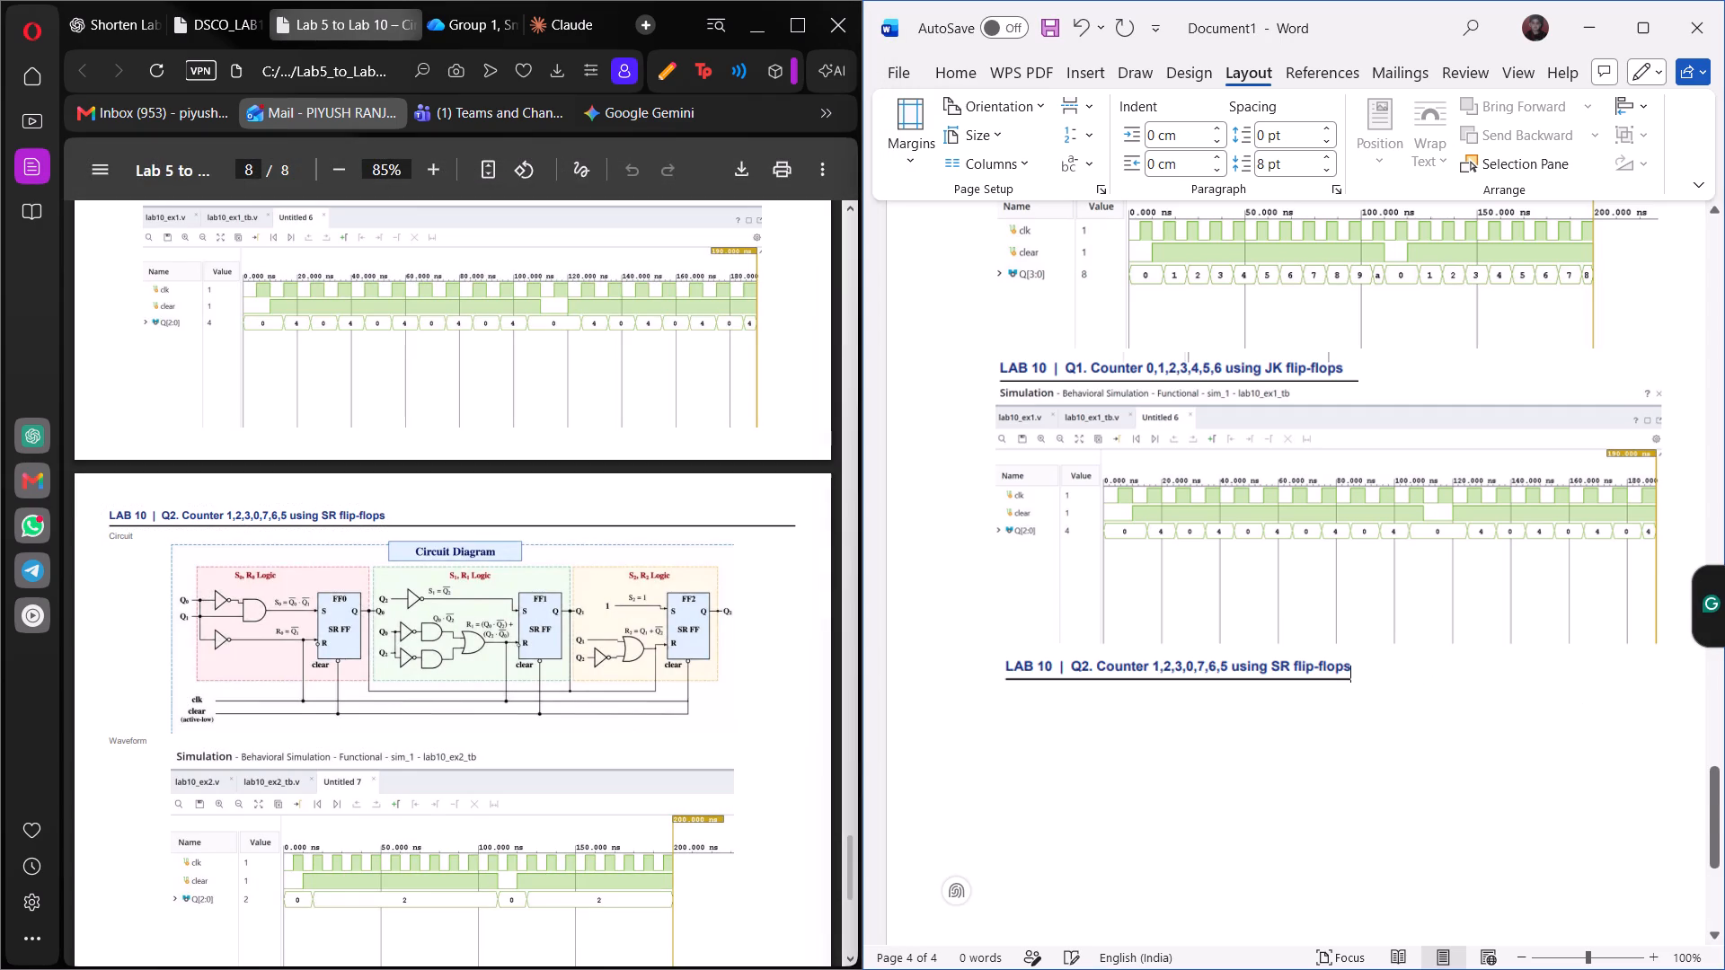
pyautogui.scroll(-2, 1182, 586)
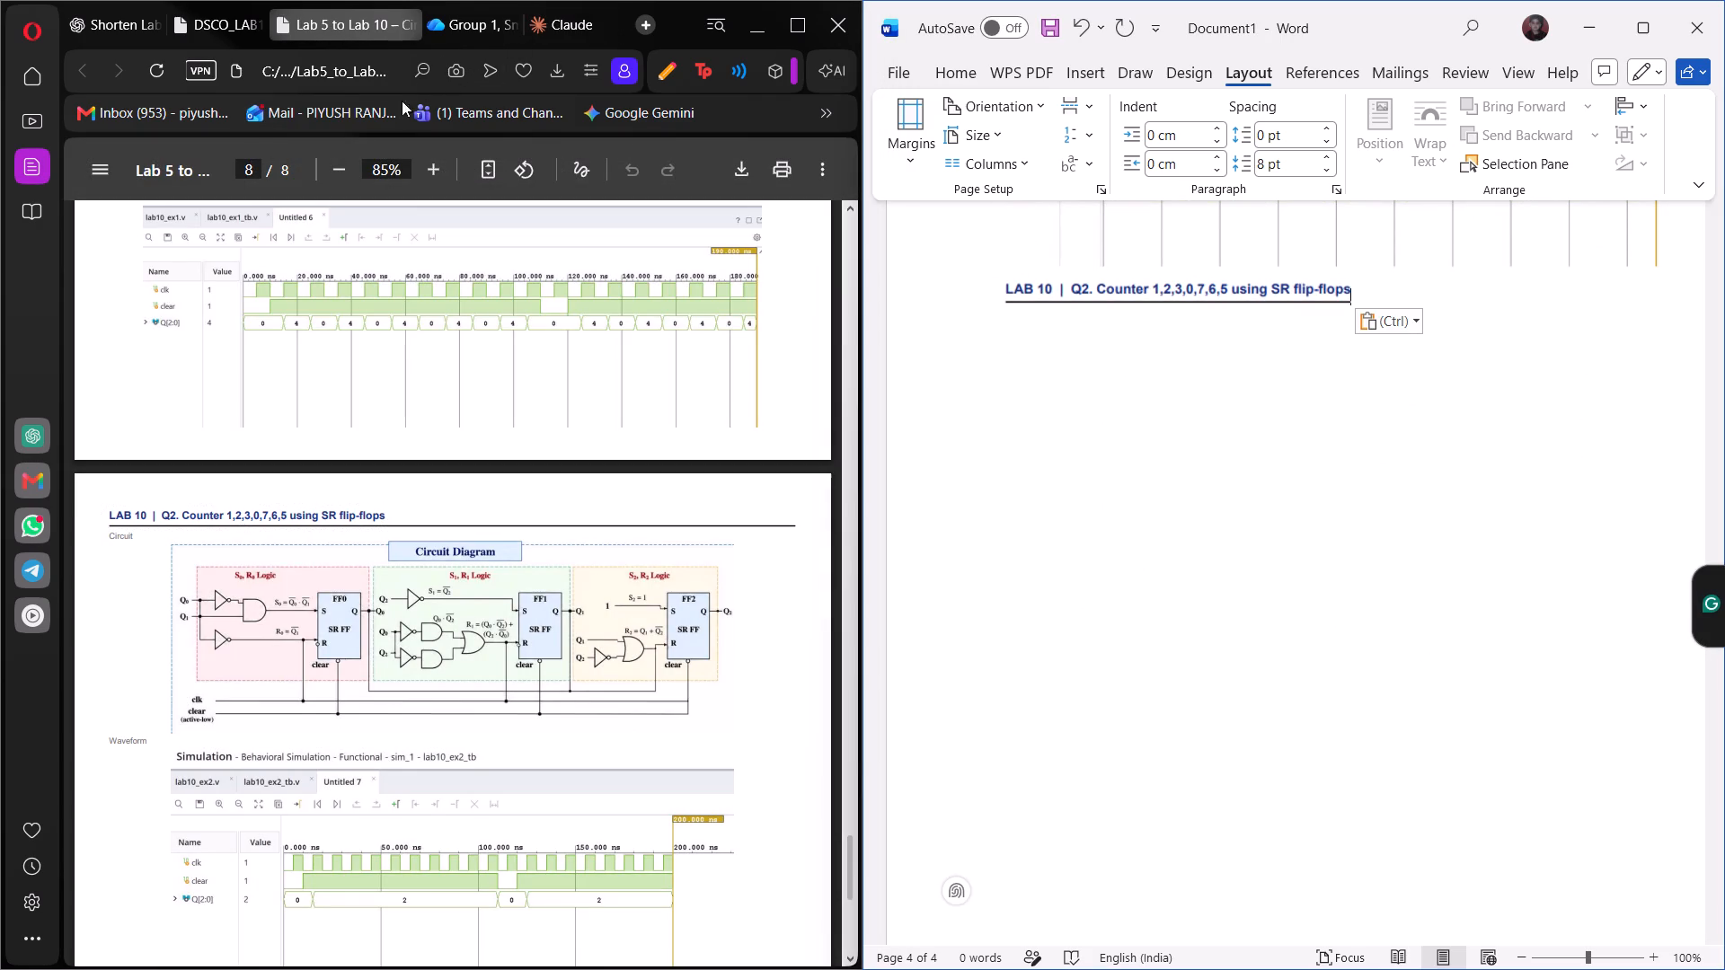
pyautogui.click(453, 79)
pyautogui.scroll(-2, 260, 715)
pyautogui.press('Escape')
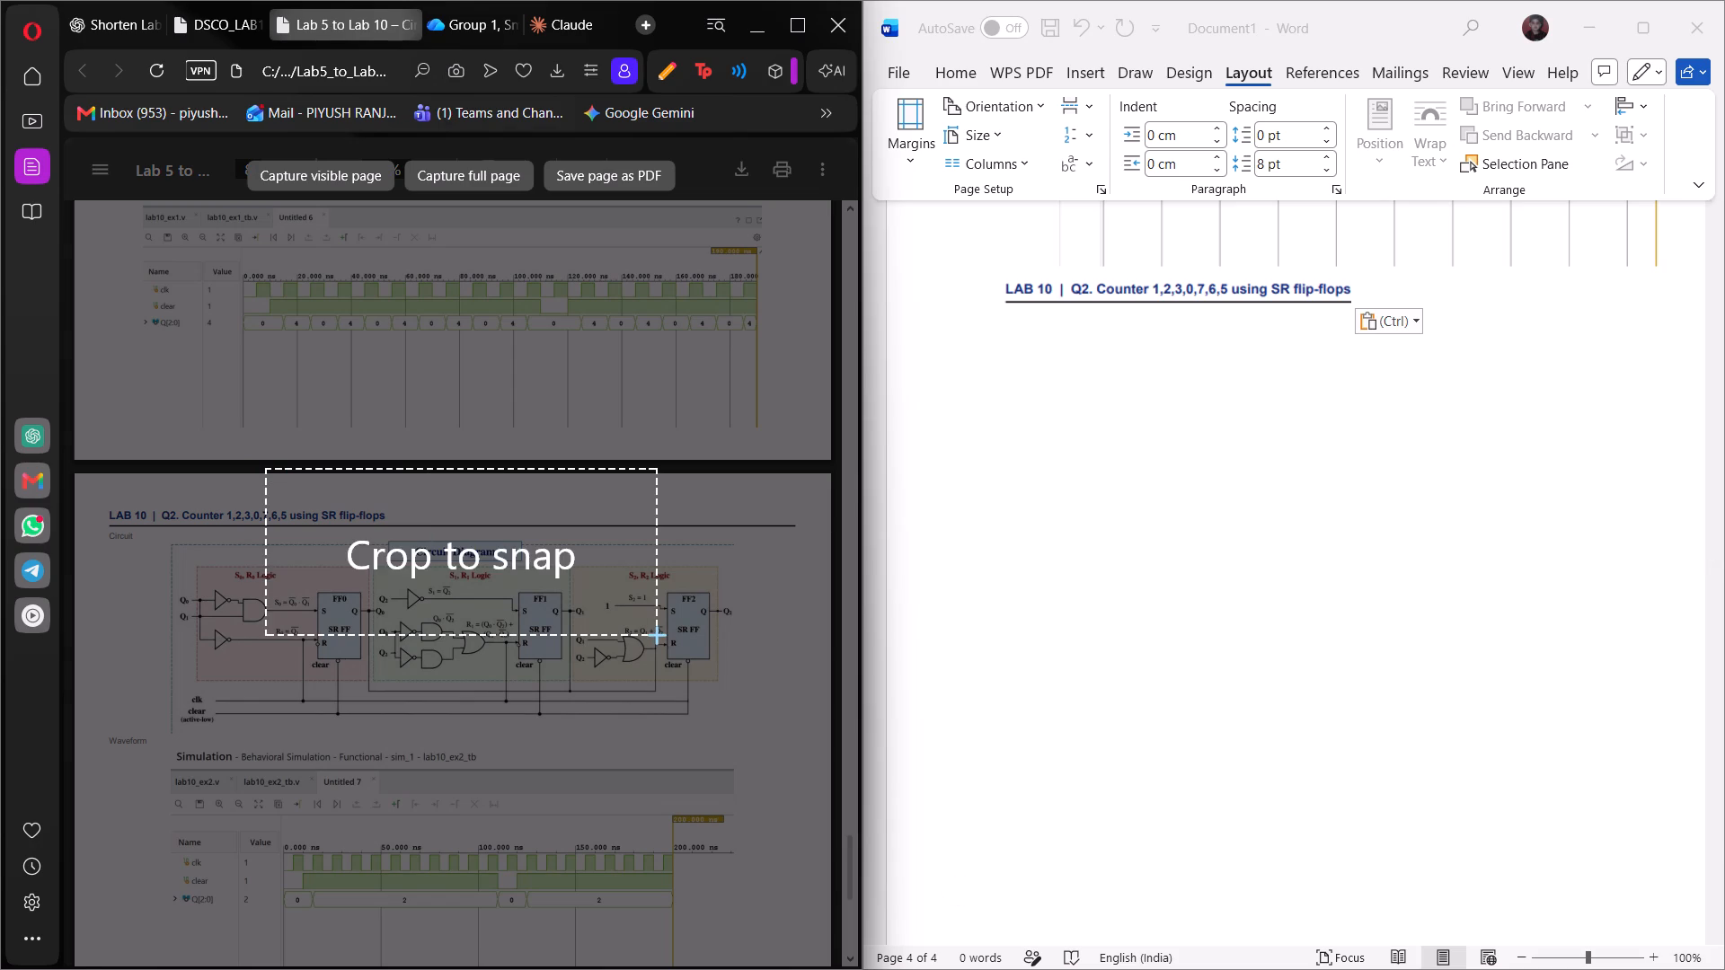
pyautogui.scroll(-3, 261, 694)
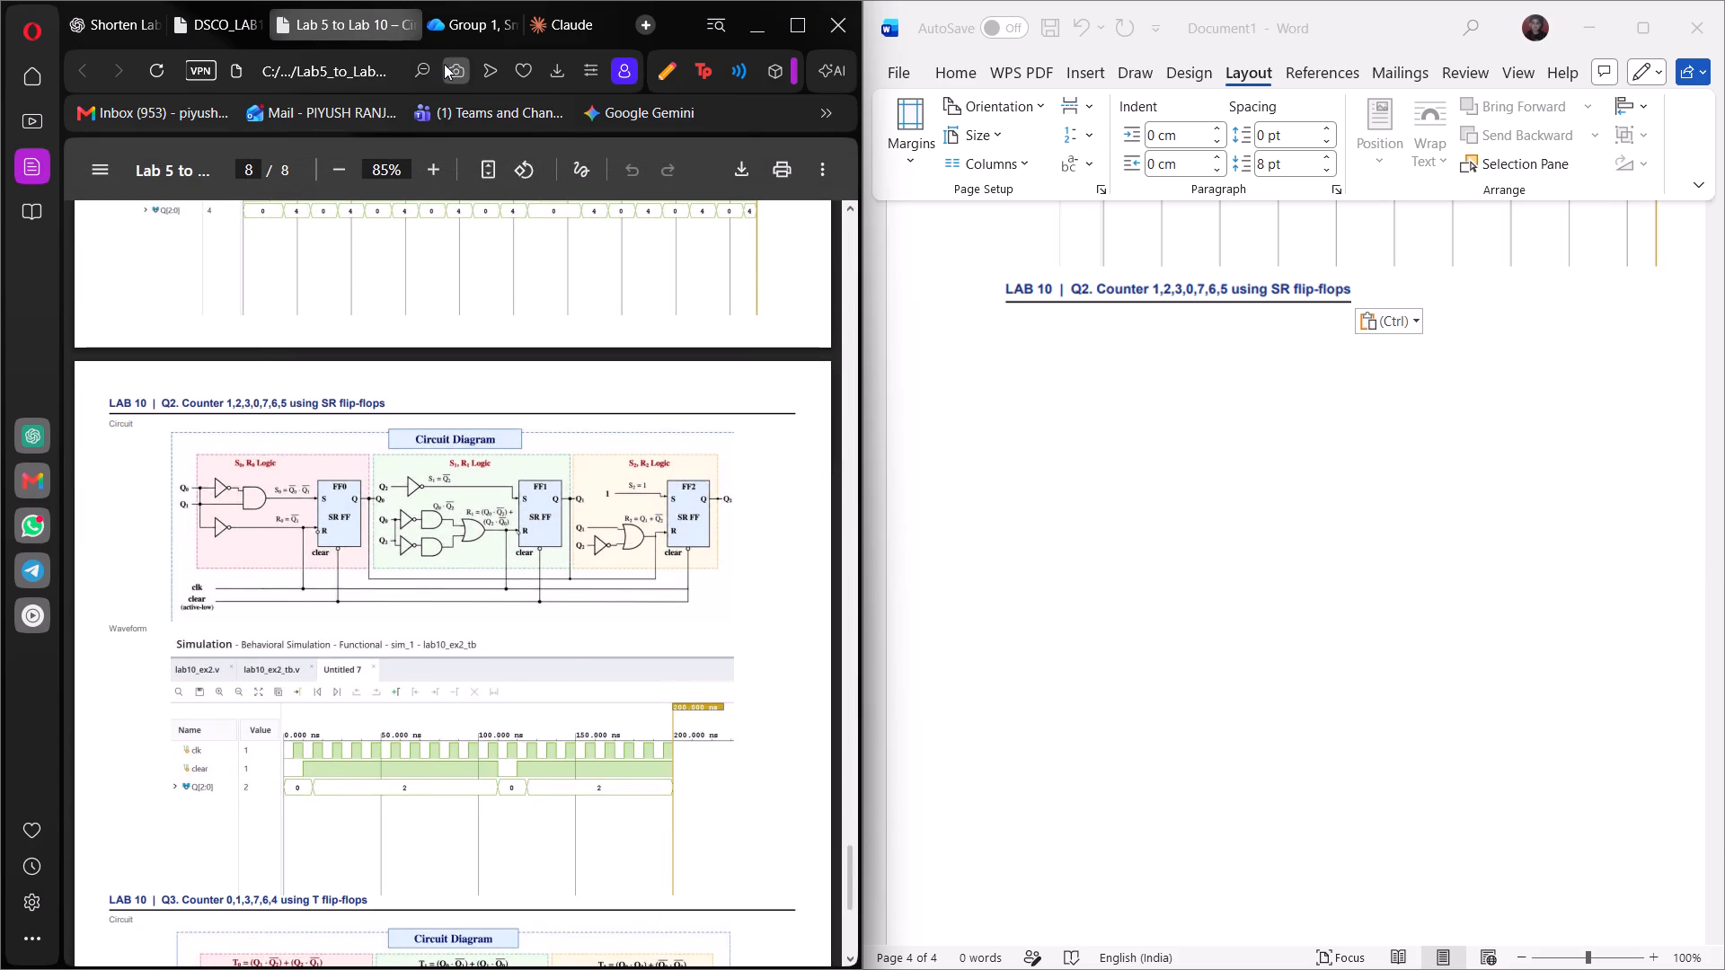
pyautogui.click(450, 64)
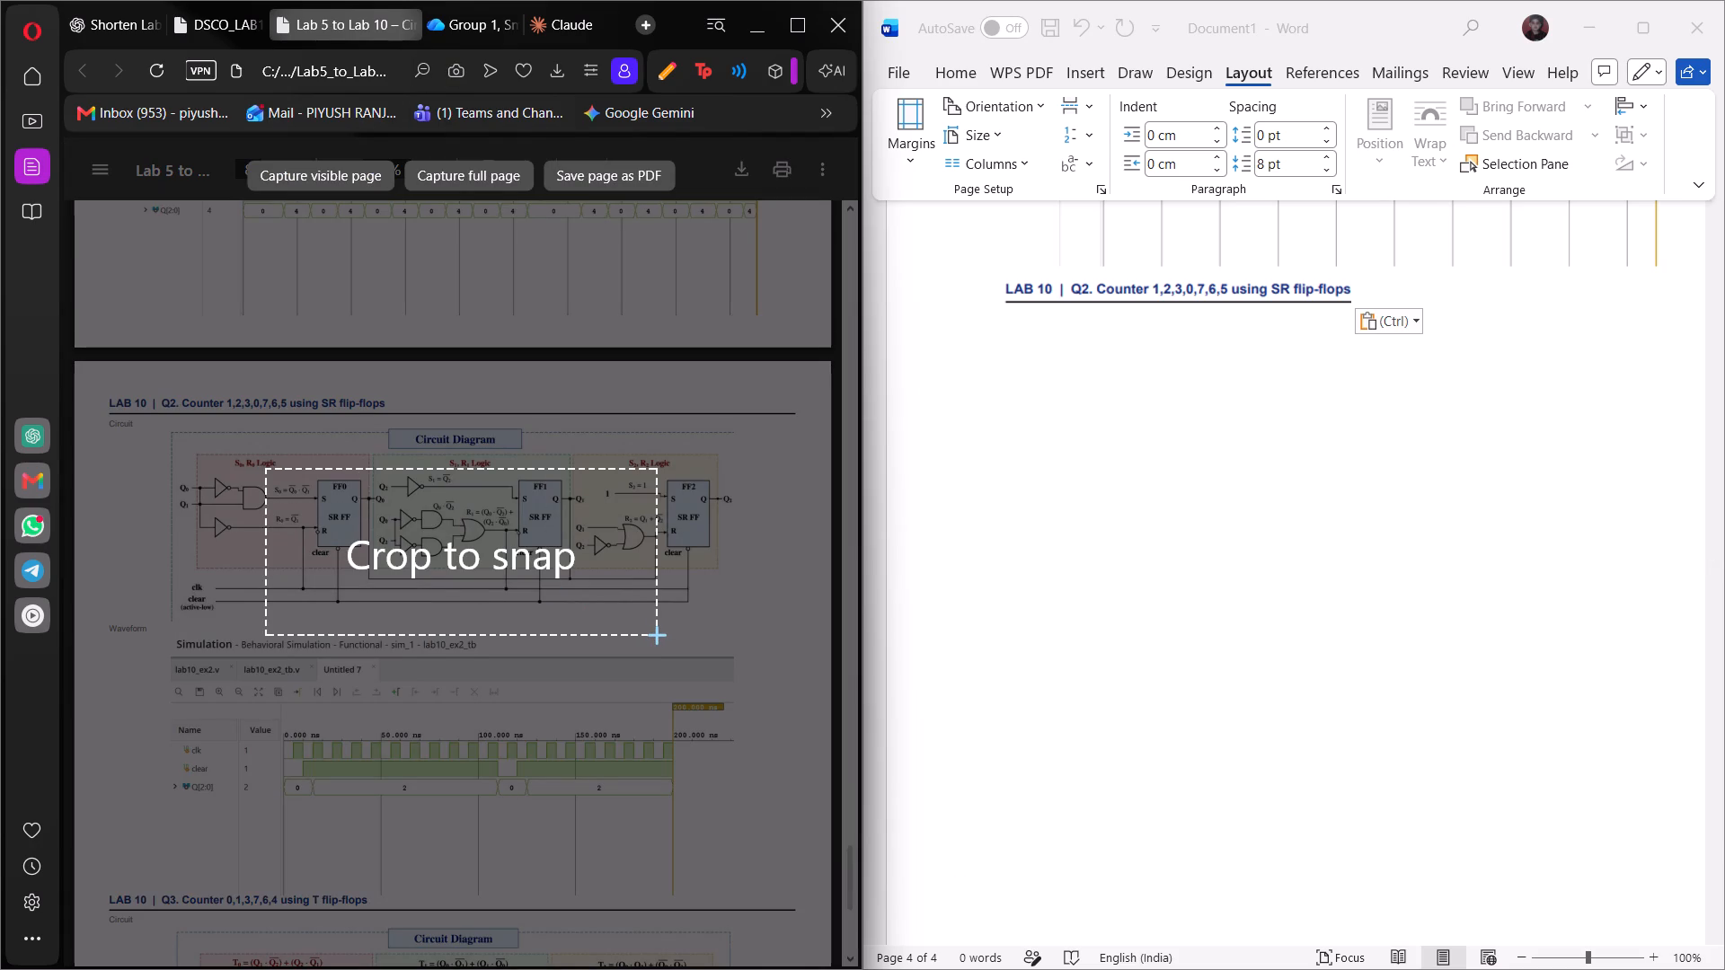
pyautogui.moveTo(167, 655); pyautogui.dragTo(722, 875)
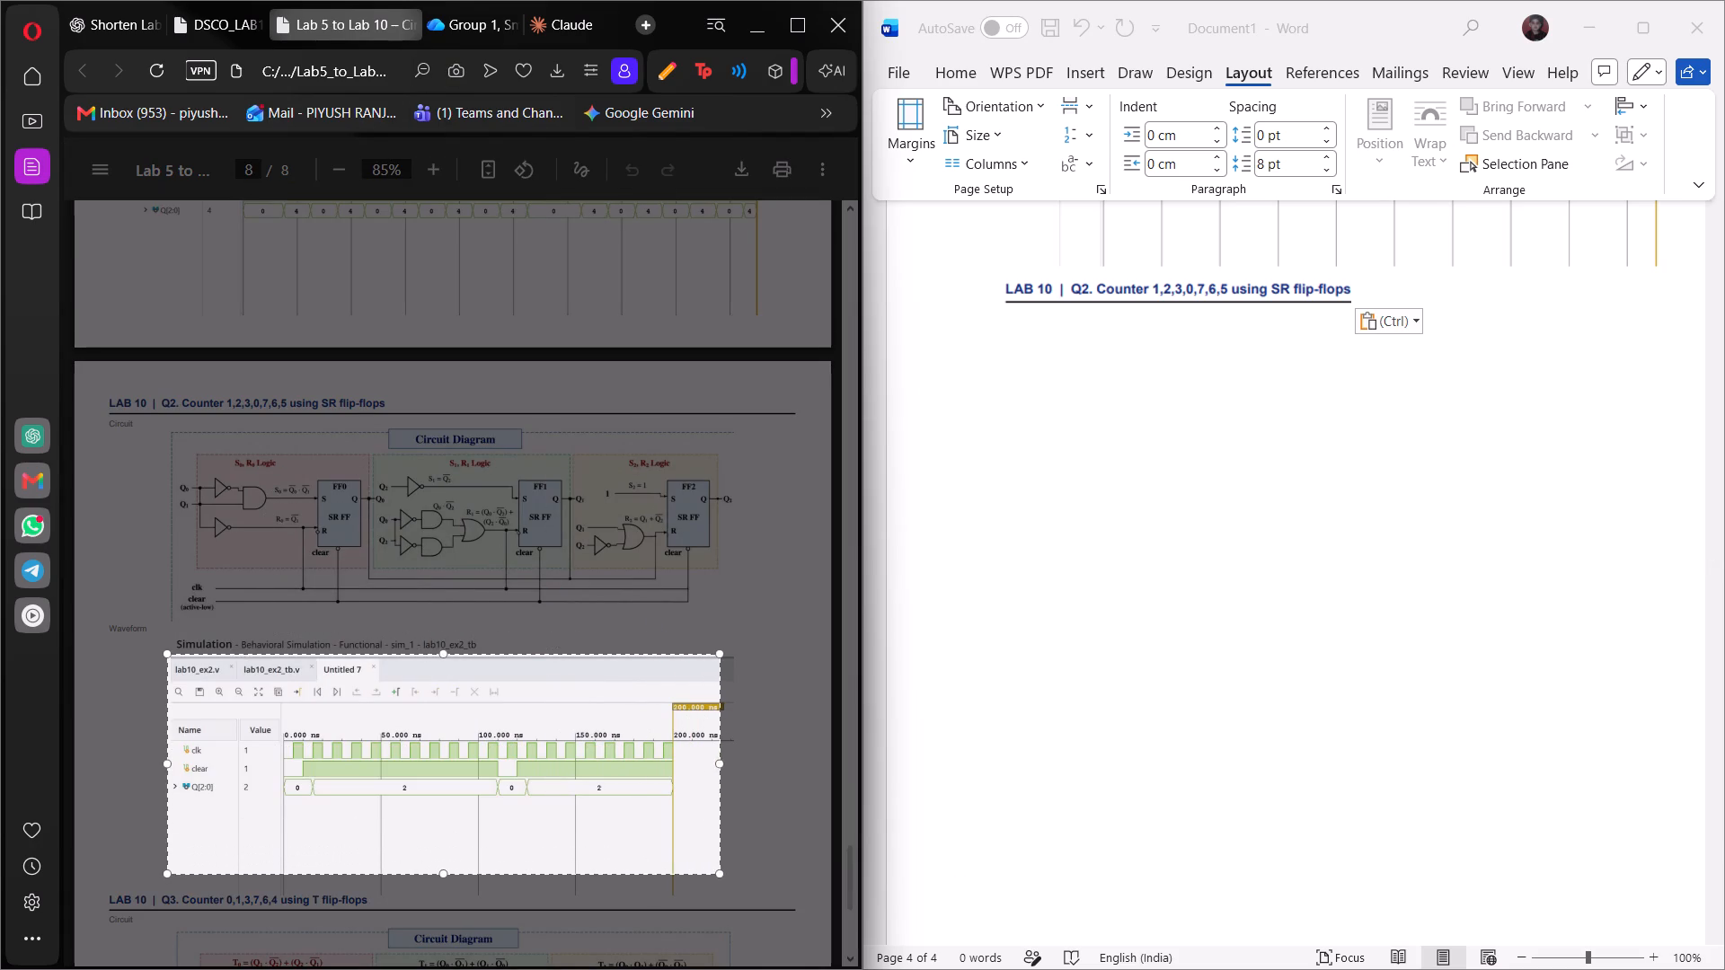
pyautogui.moveTo(722, 875); pyautogui.dragTo(745, 872)
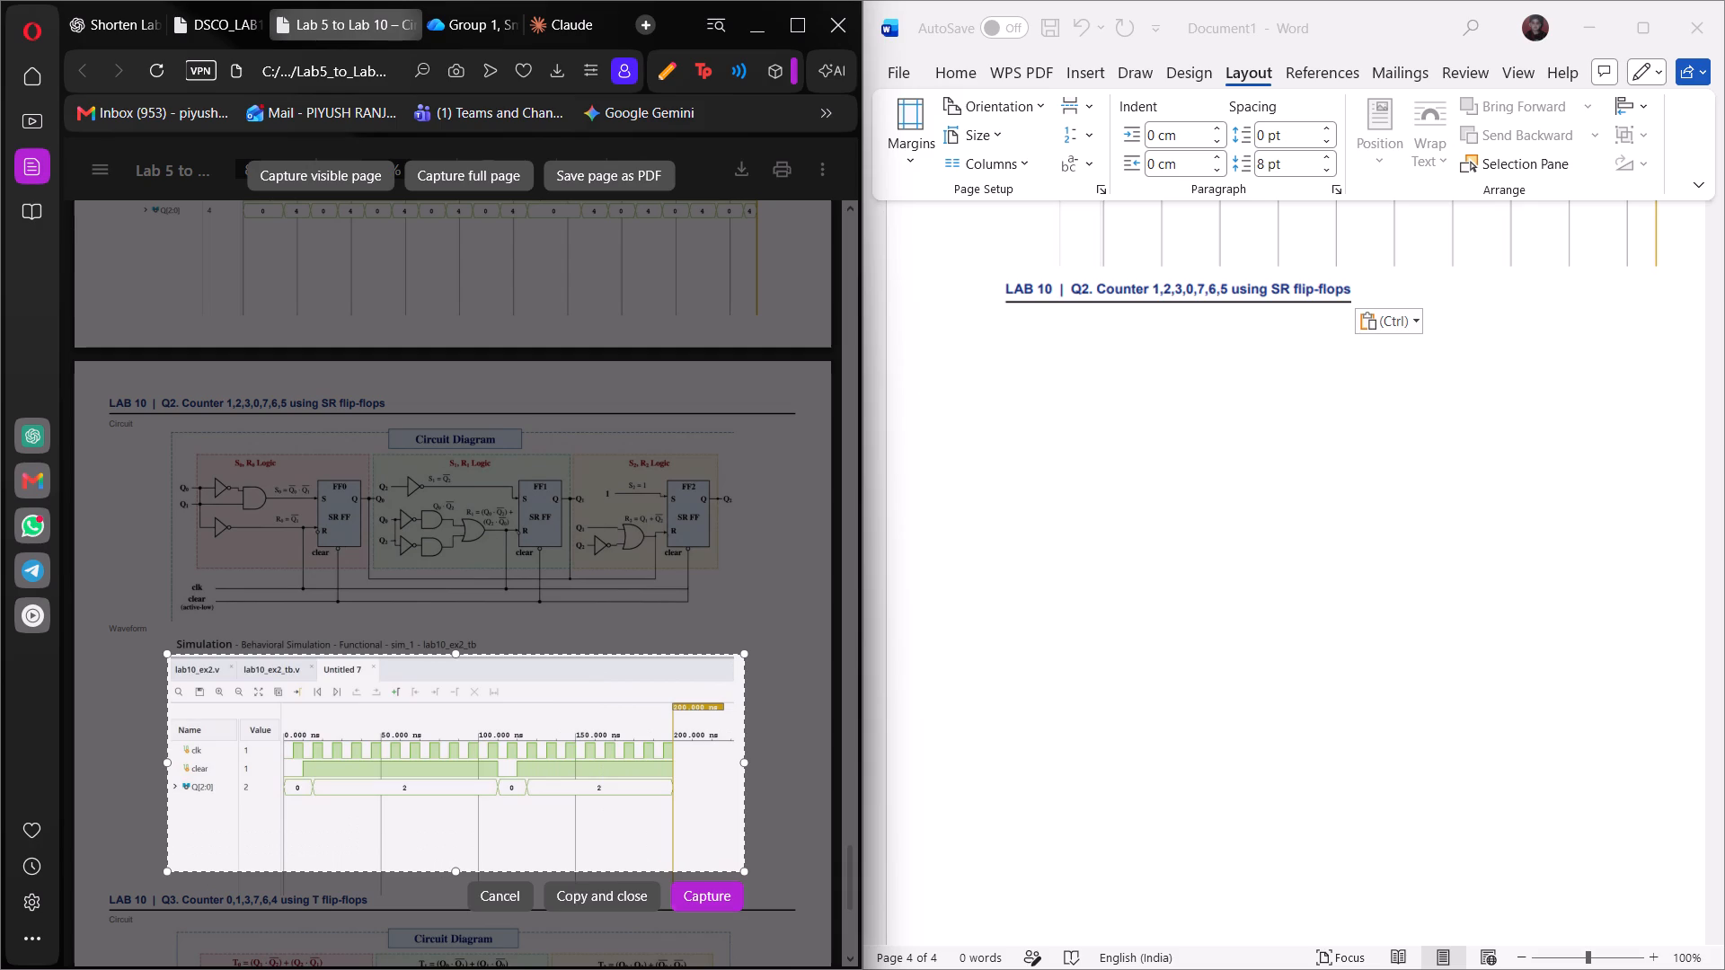
pyautogui.moveTo(459, 871); pyautogui.dragTo(454, 873)
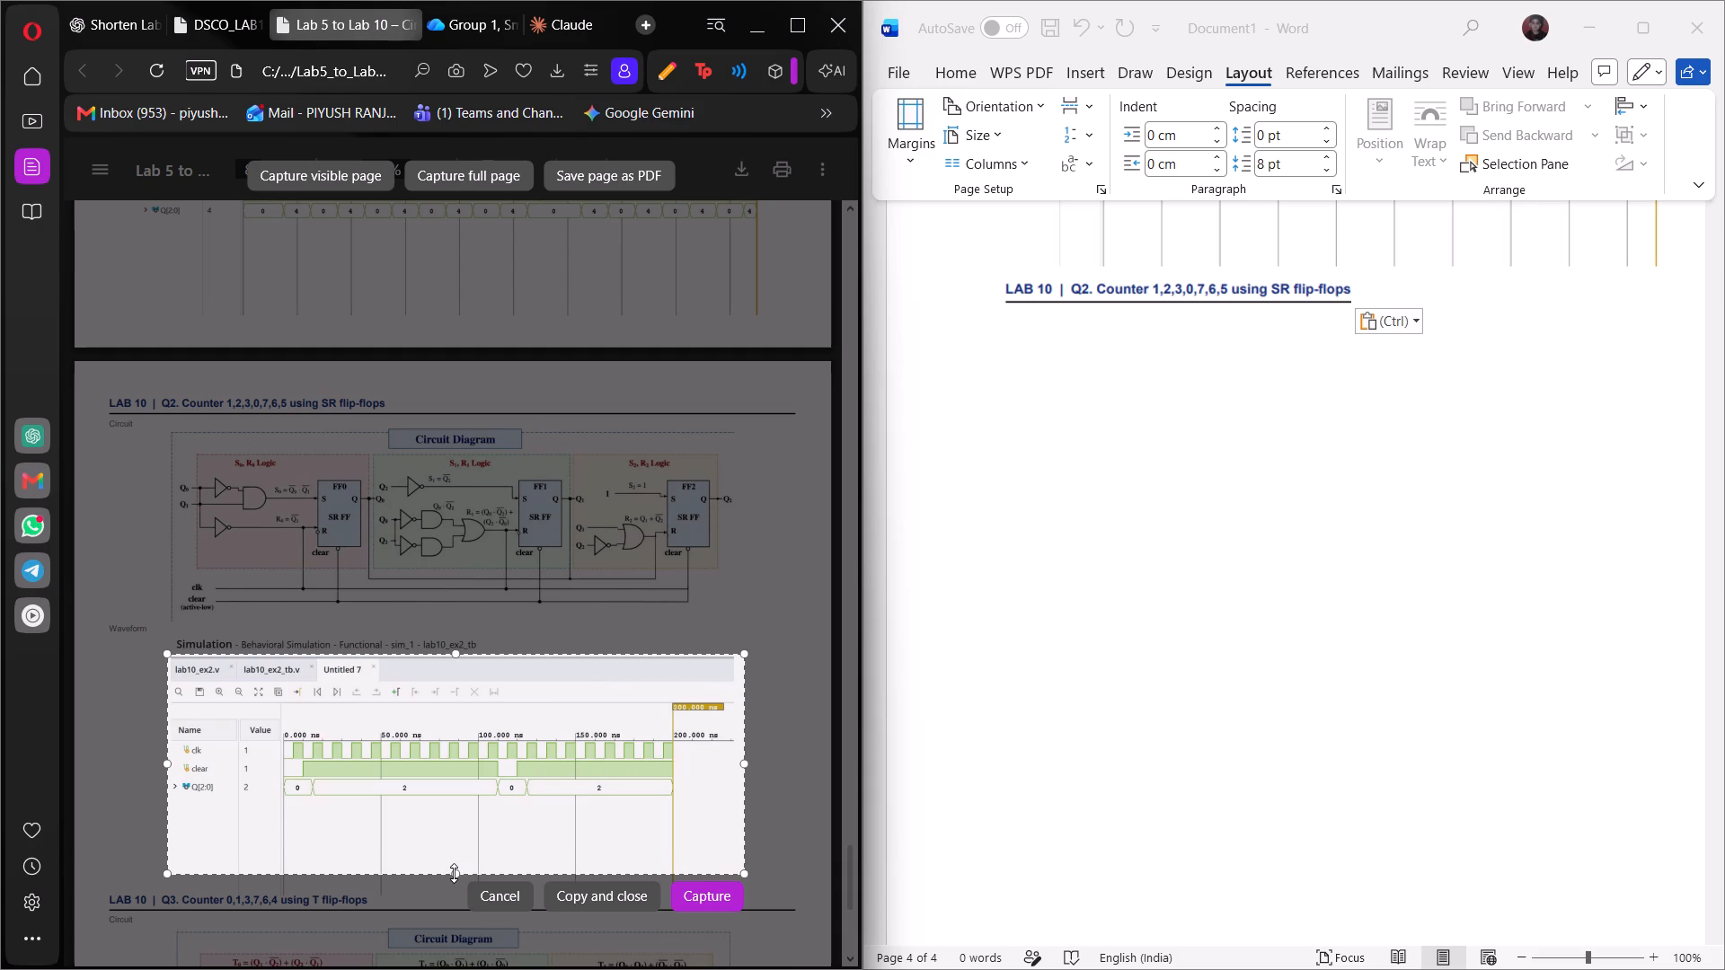
pyautogui.moveTo(454, 873); pyautogui.dragTo(446, 875)
pyautogui.click(608, 900)
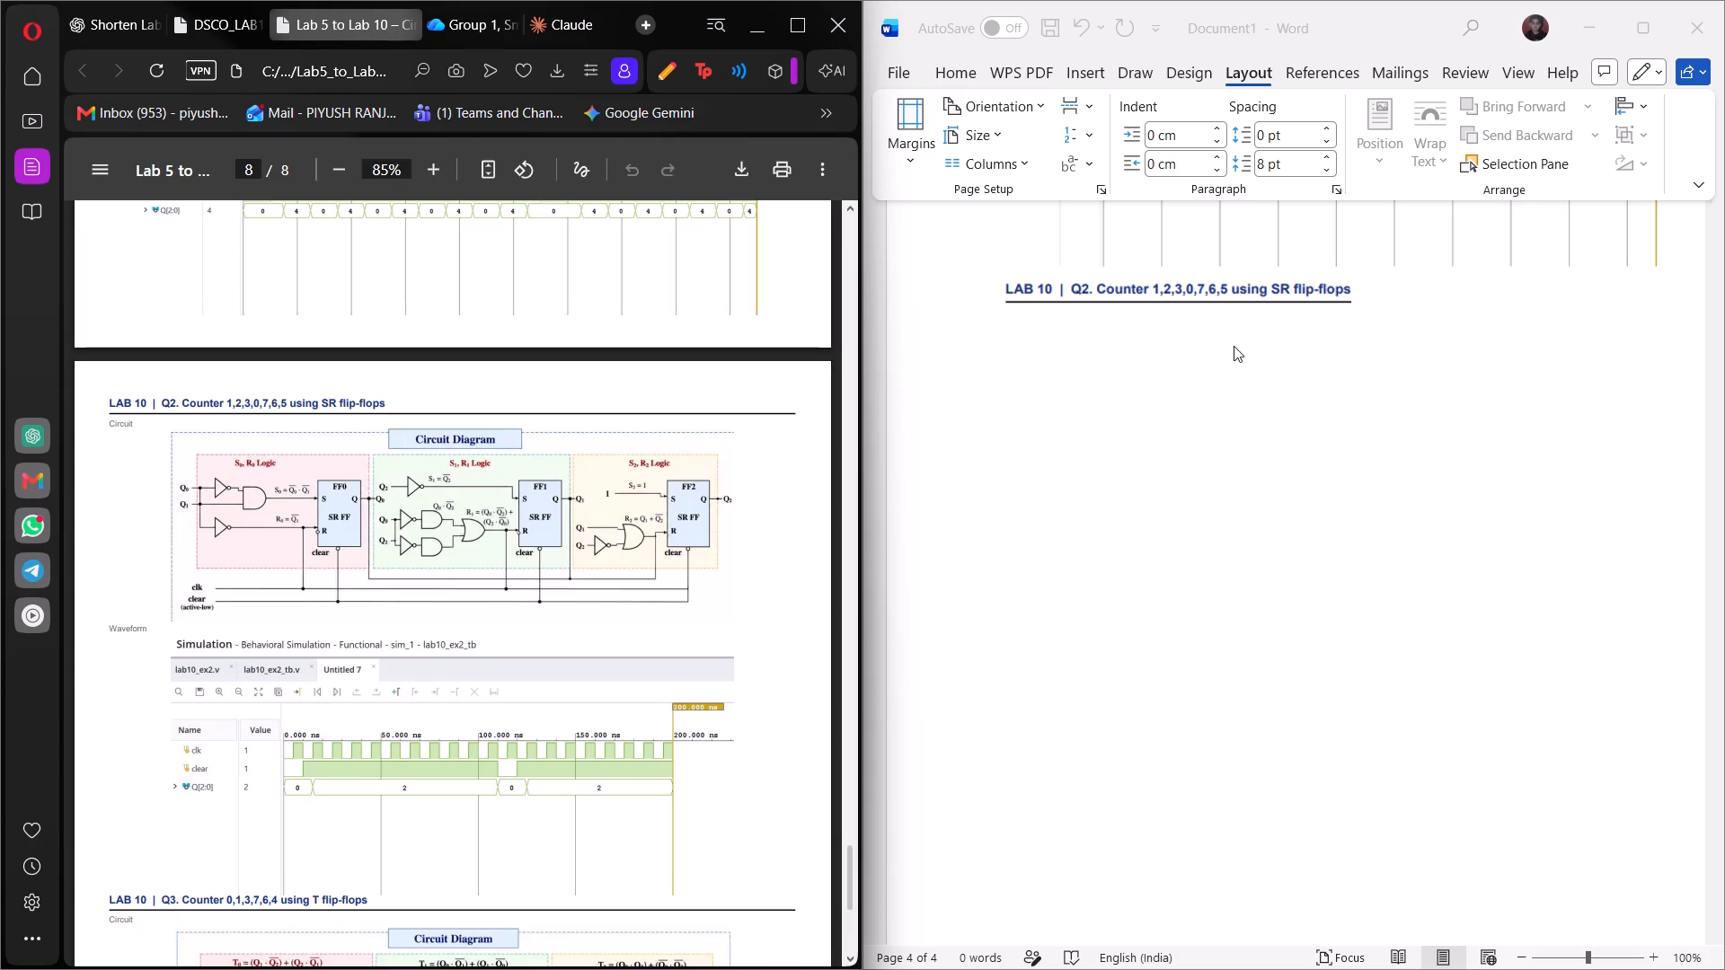
pyautogui.click(1470, 313)
pyautogui.hotkey('ctrl', 'v')
# Snap the LAB 10 Q3 T flip-flops counter heading from the PDF and paste it below the LAB 10 Q2 waveform in Word.
pyautogui.scroll(-4, 355, 612)
pyautogui.scroll(-1, 457, 47)
pyautogui.scroll(-2, 439, 200)
pyautogui.click(463, 70)
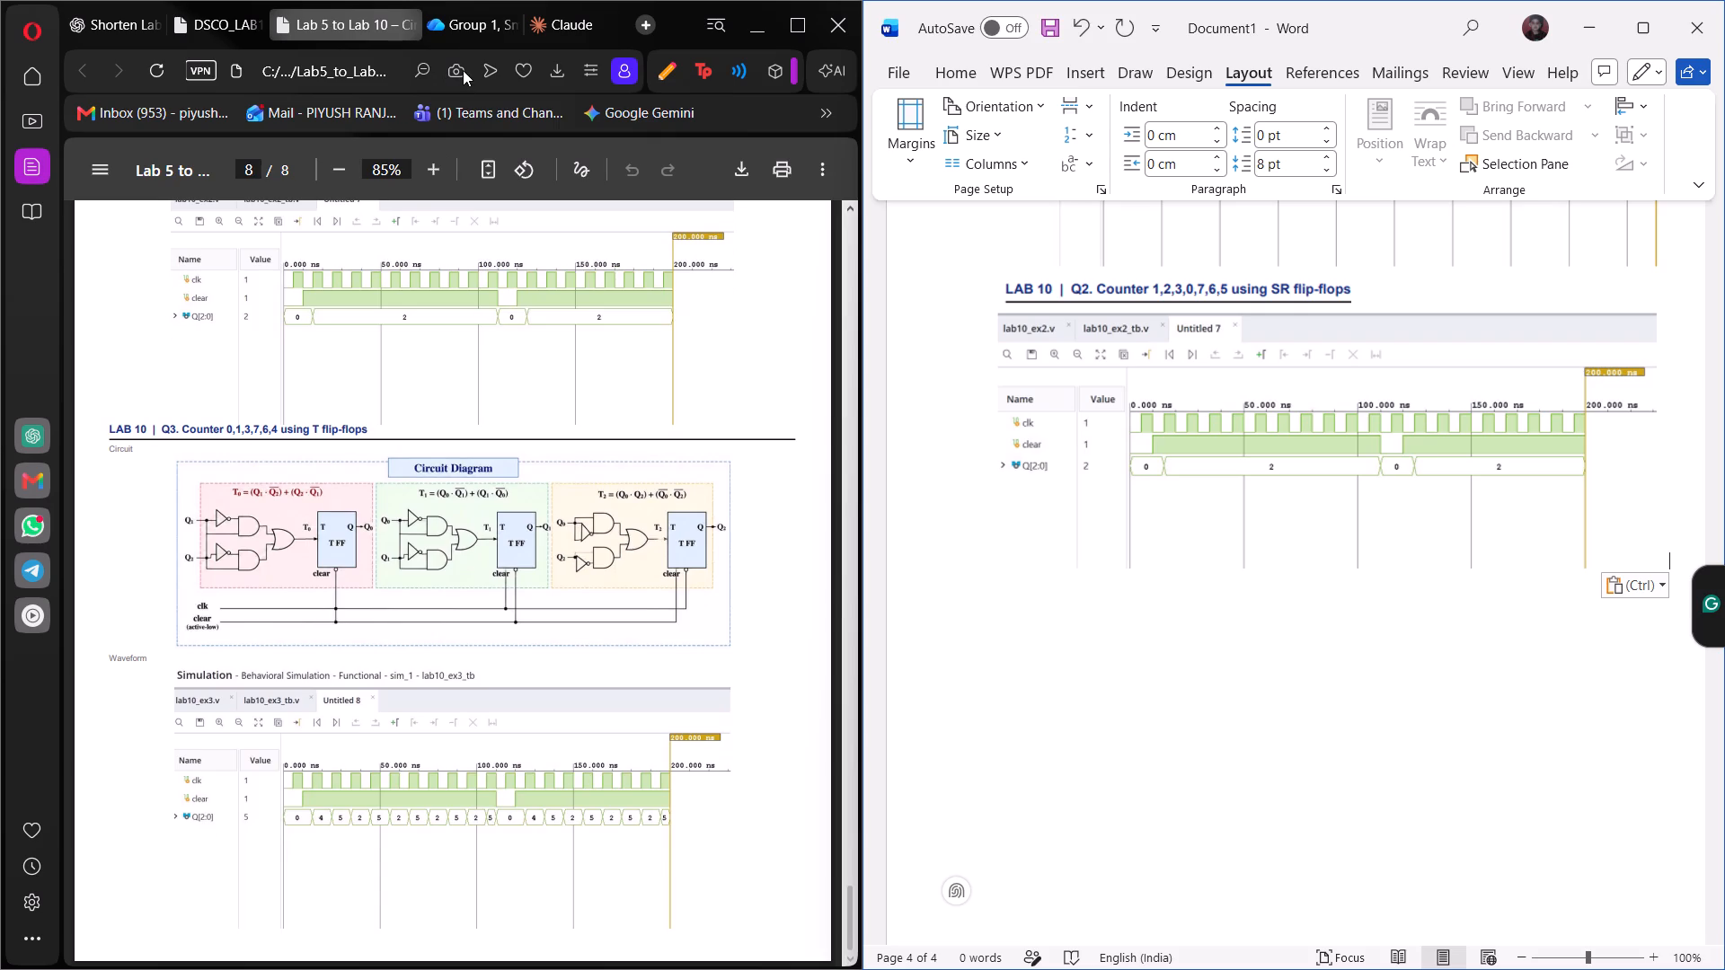
pyautogui.moveTo(95, 424); pyautogui.dragTo(117, 428)
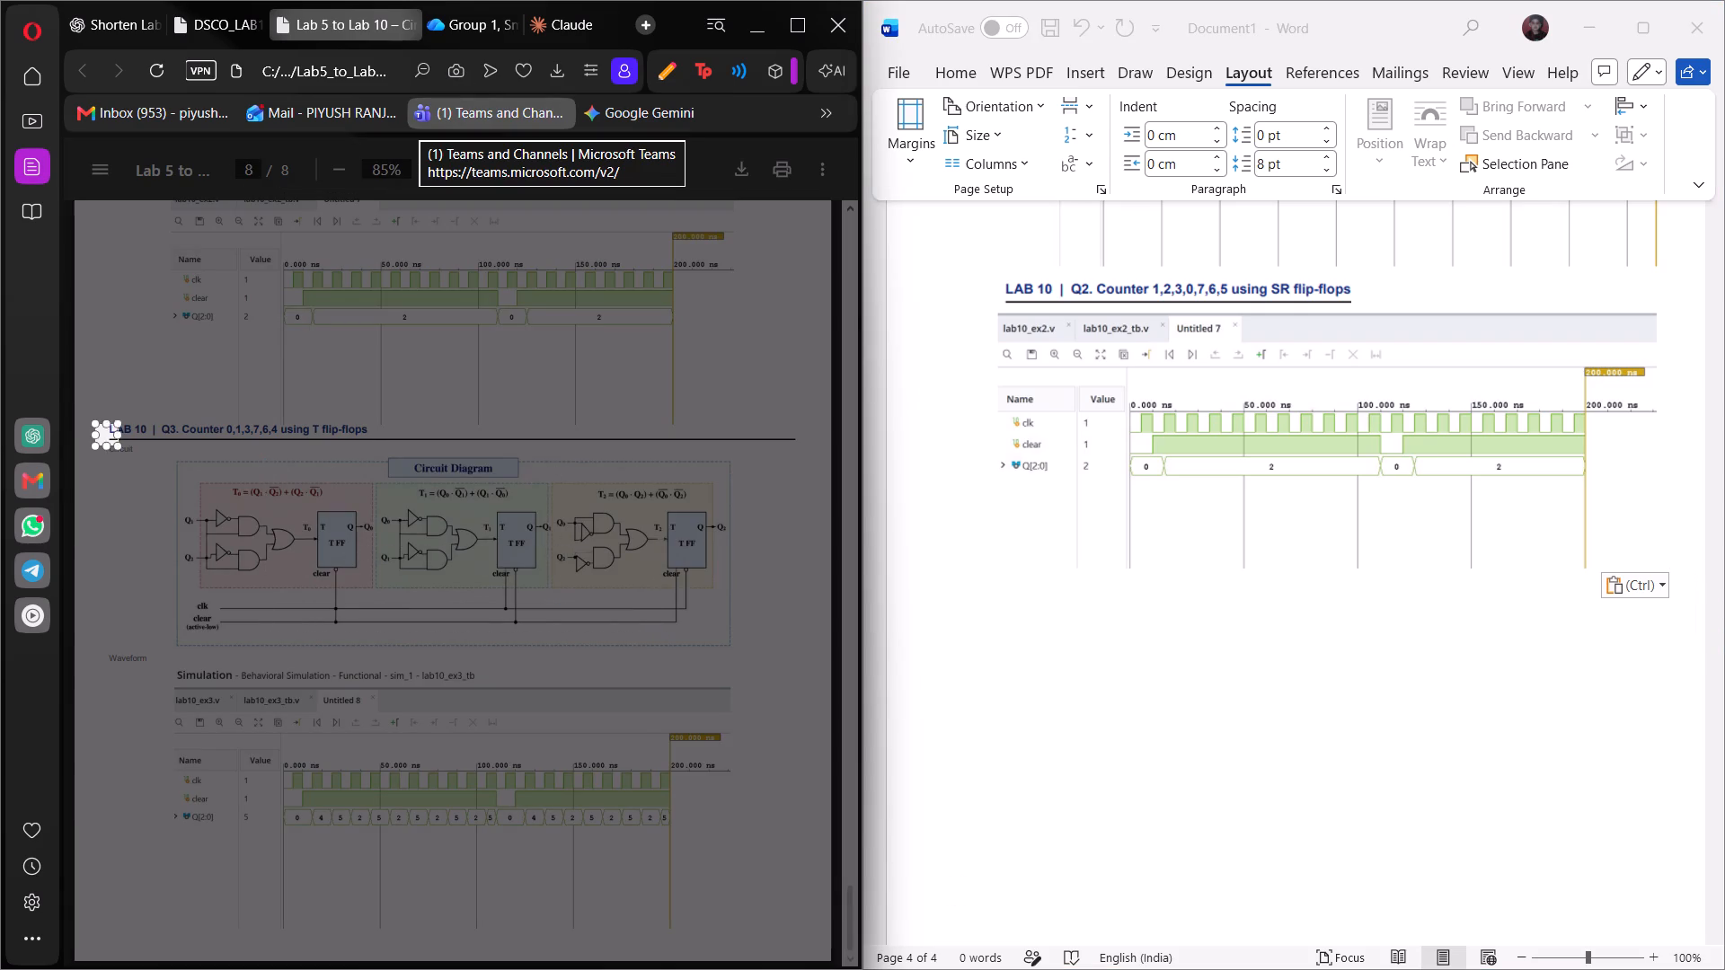
pyautogui.moveTo(117, 428); pyautogui.dragTo(372, 428)
pyautogui.moveTo(208, 436); pyautogui.dragTo(217, 435)
pyautogui.click(219, 454)
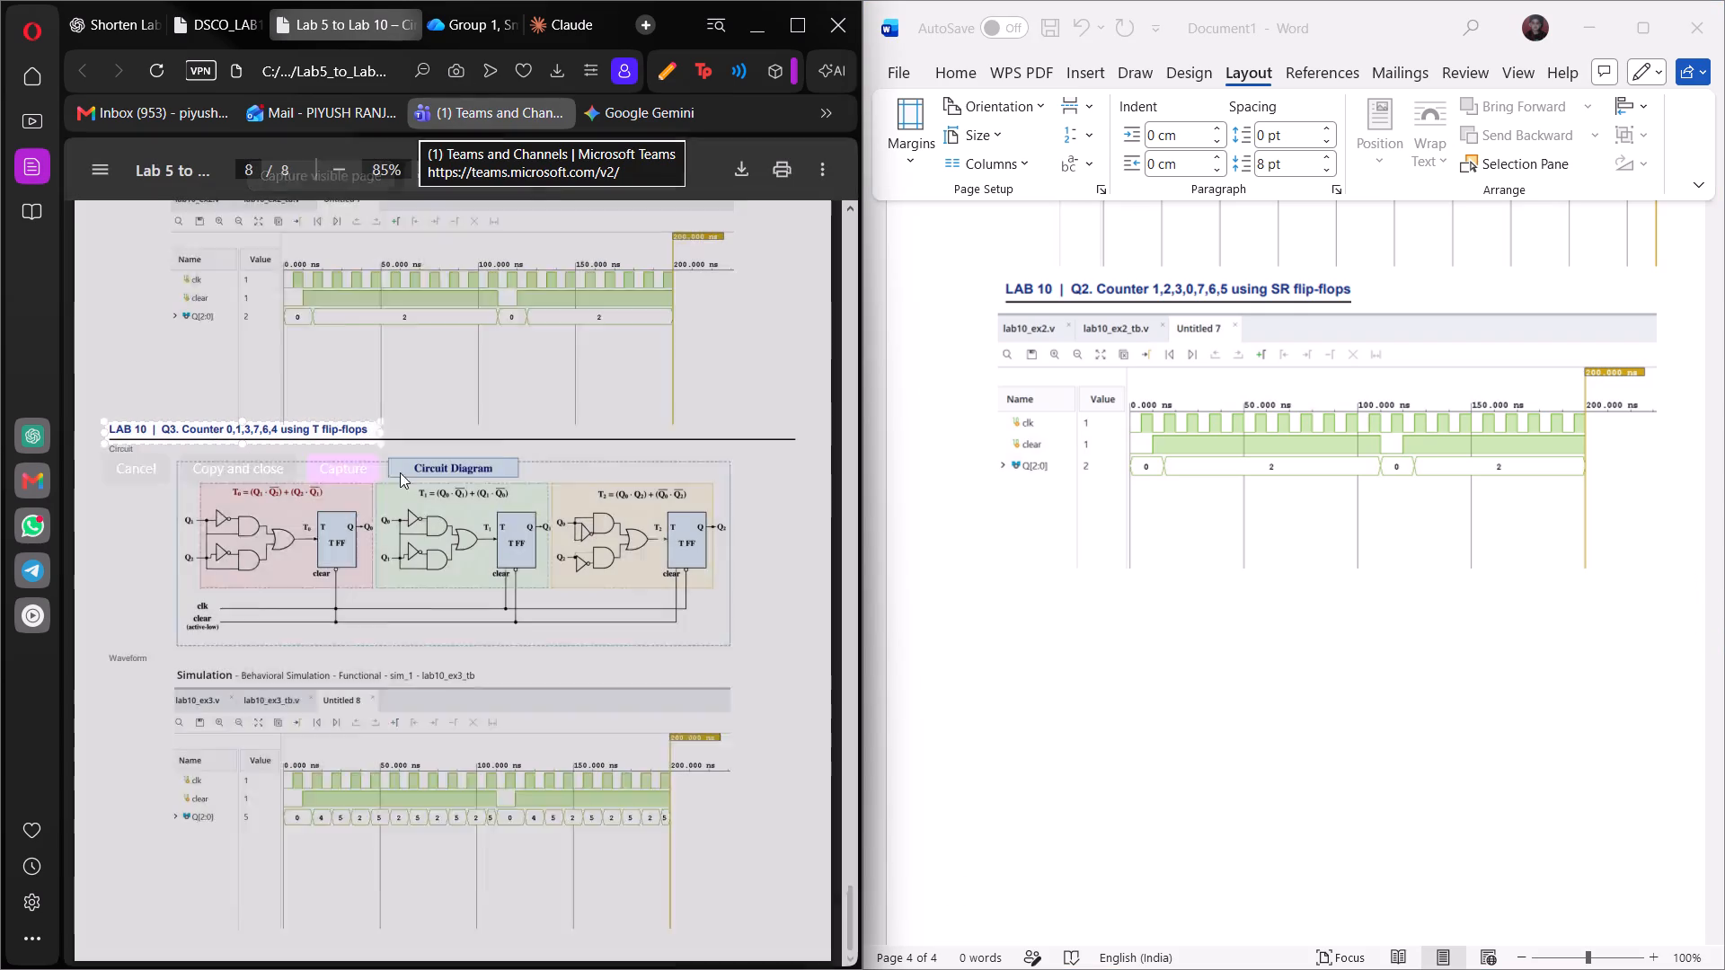
pyautogui.click(1614, 595)
pyautogui.hotkey('ctrl', 'v')
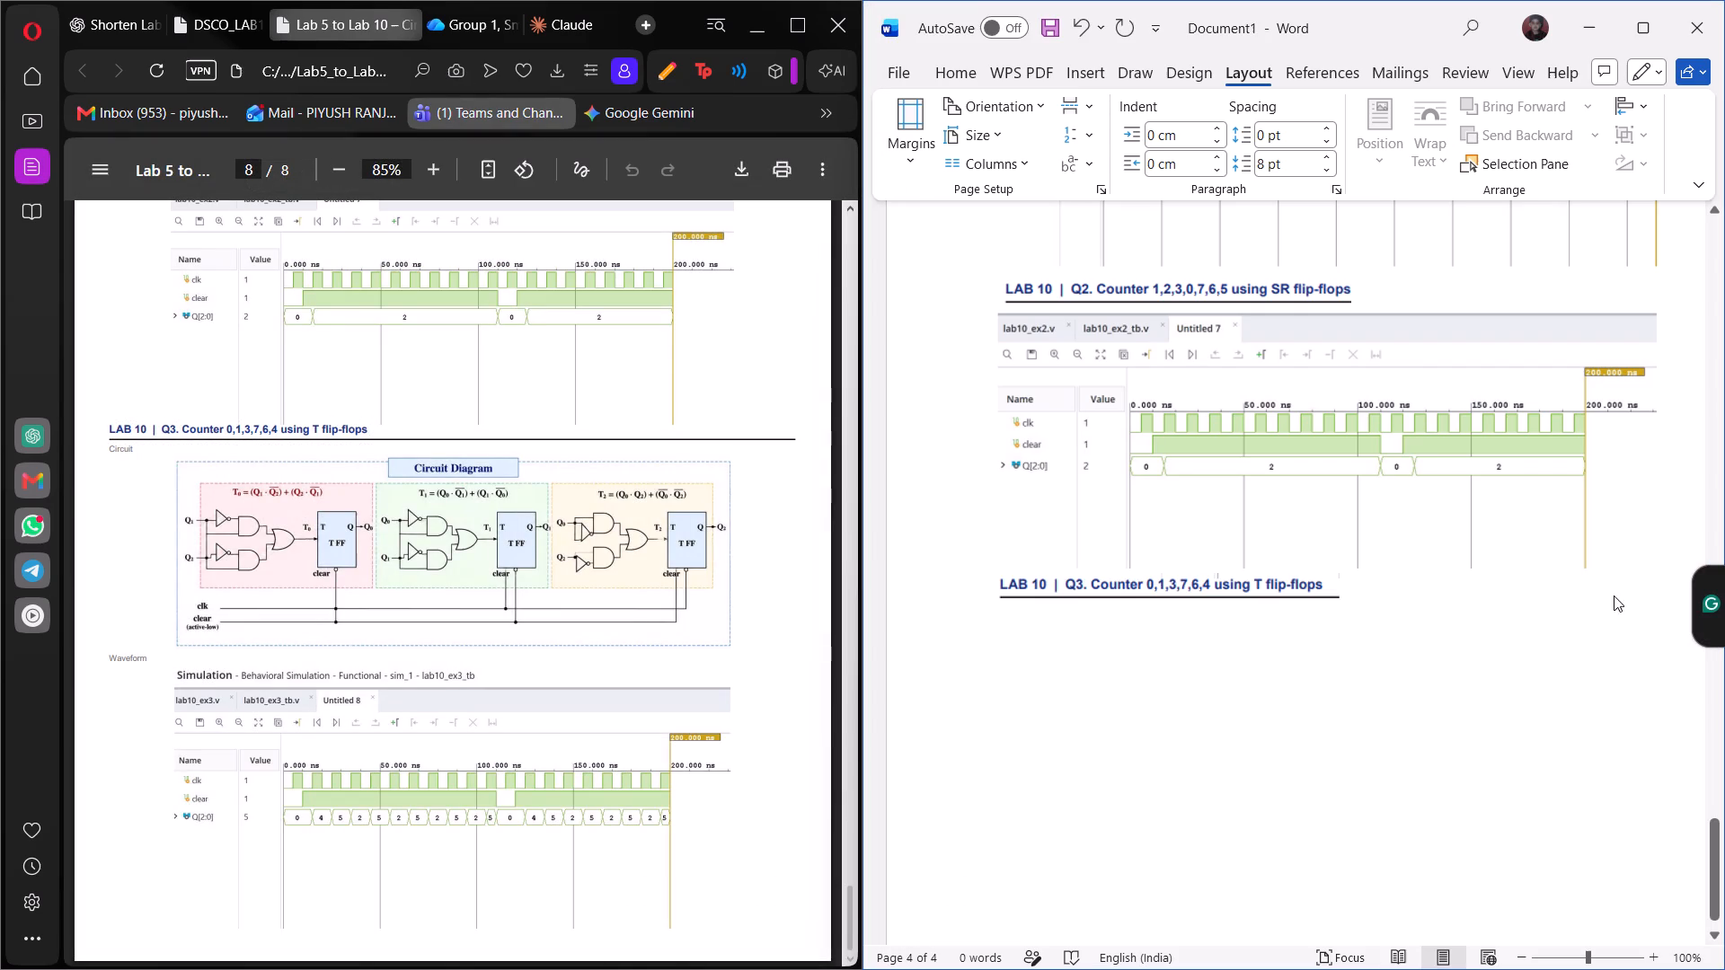
# Snap the LAB 10 Q3 T flip-flops counter waveform image from the PDF and paste it below its heading in Word.
pyautogui.click(458, 73)
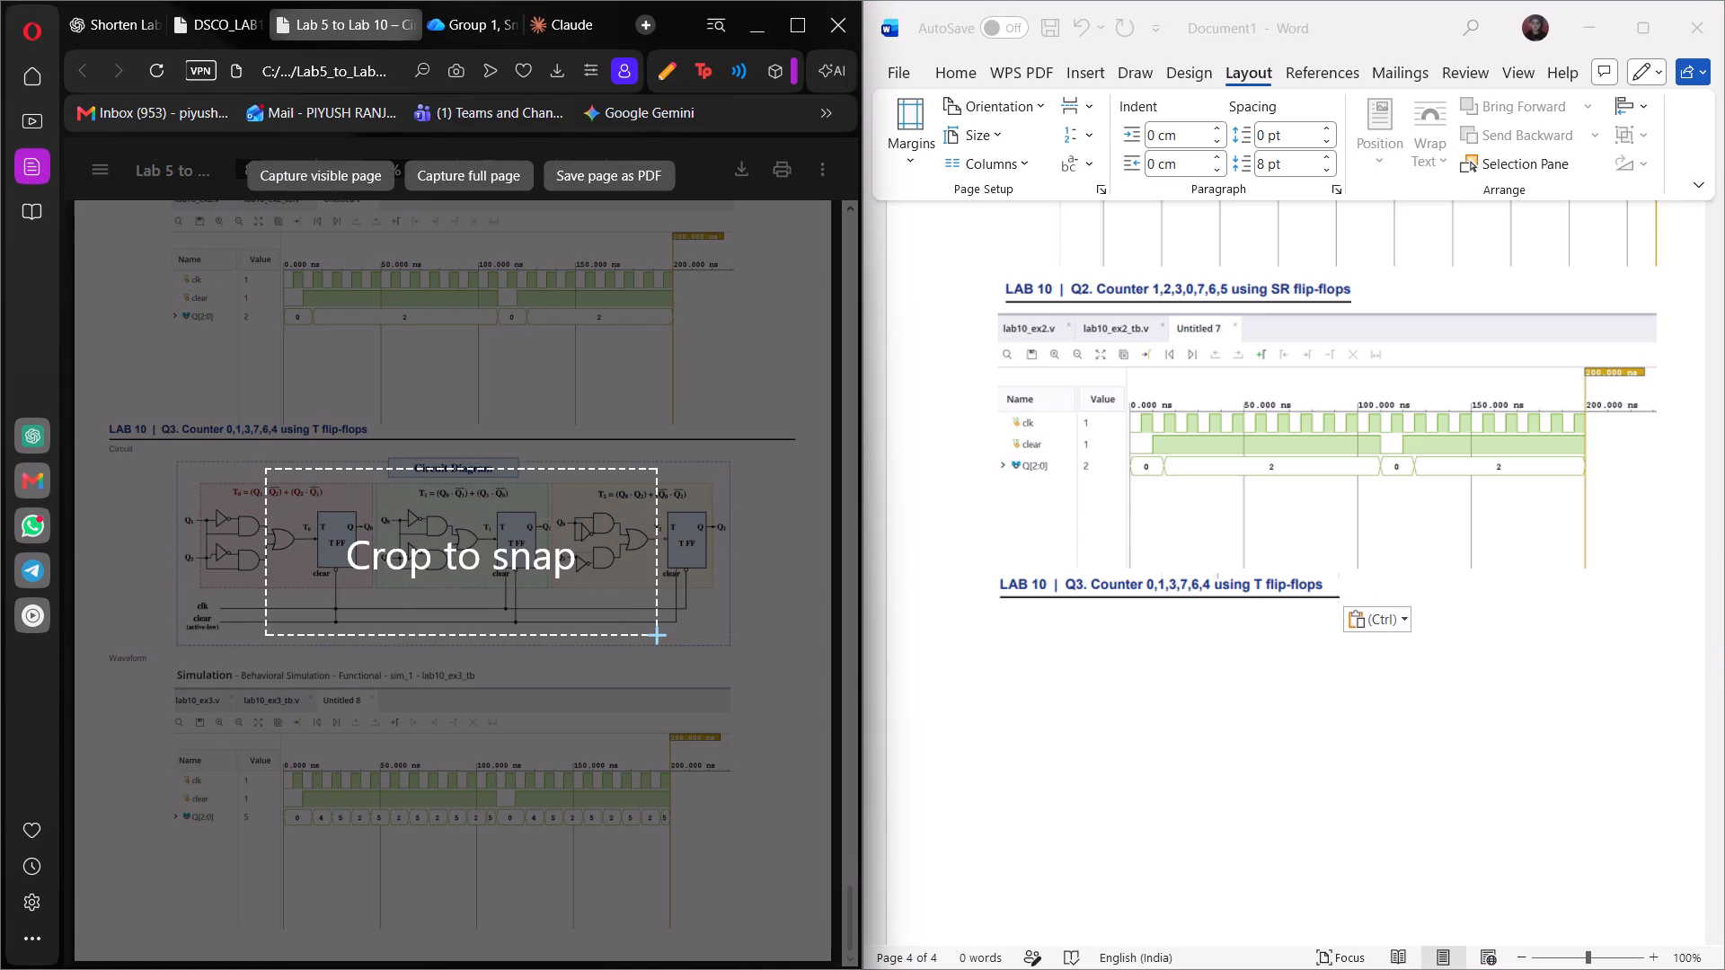
pyautogui.moveTo(169, 682); pyautogui.dragTo(718, 933)
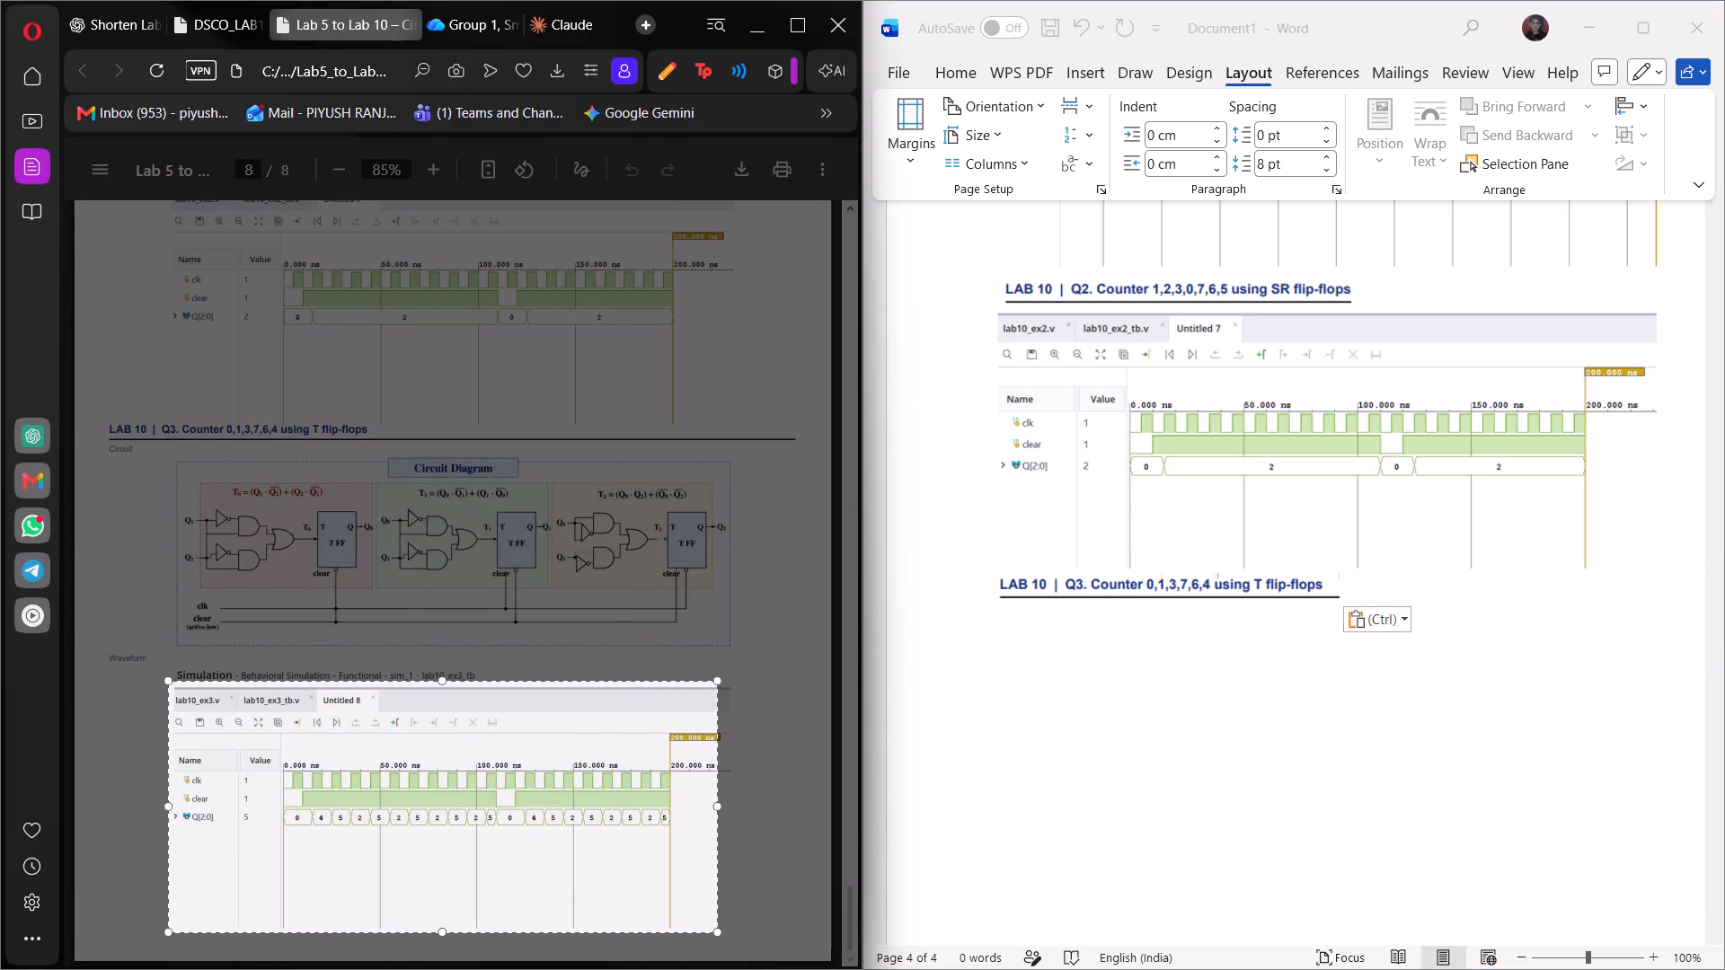
pyautogui.moveTo(718, 933); pyautogui.dragTo(737, 944)
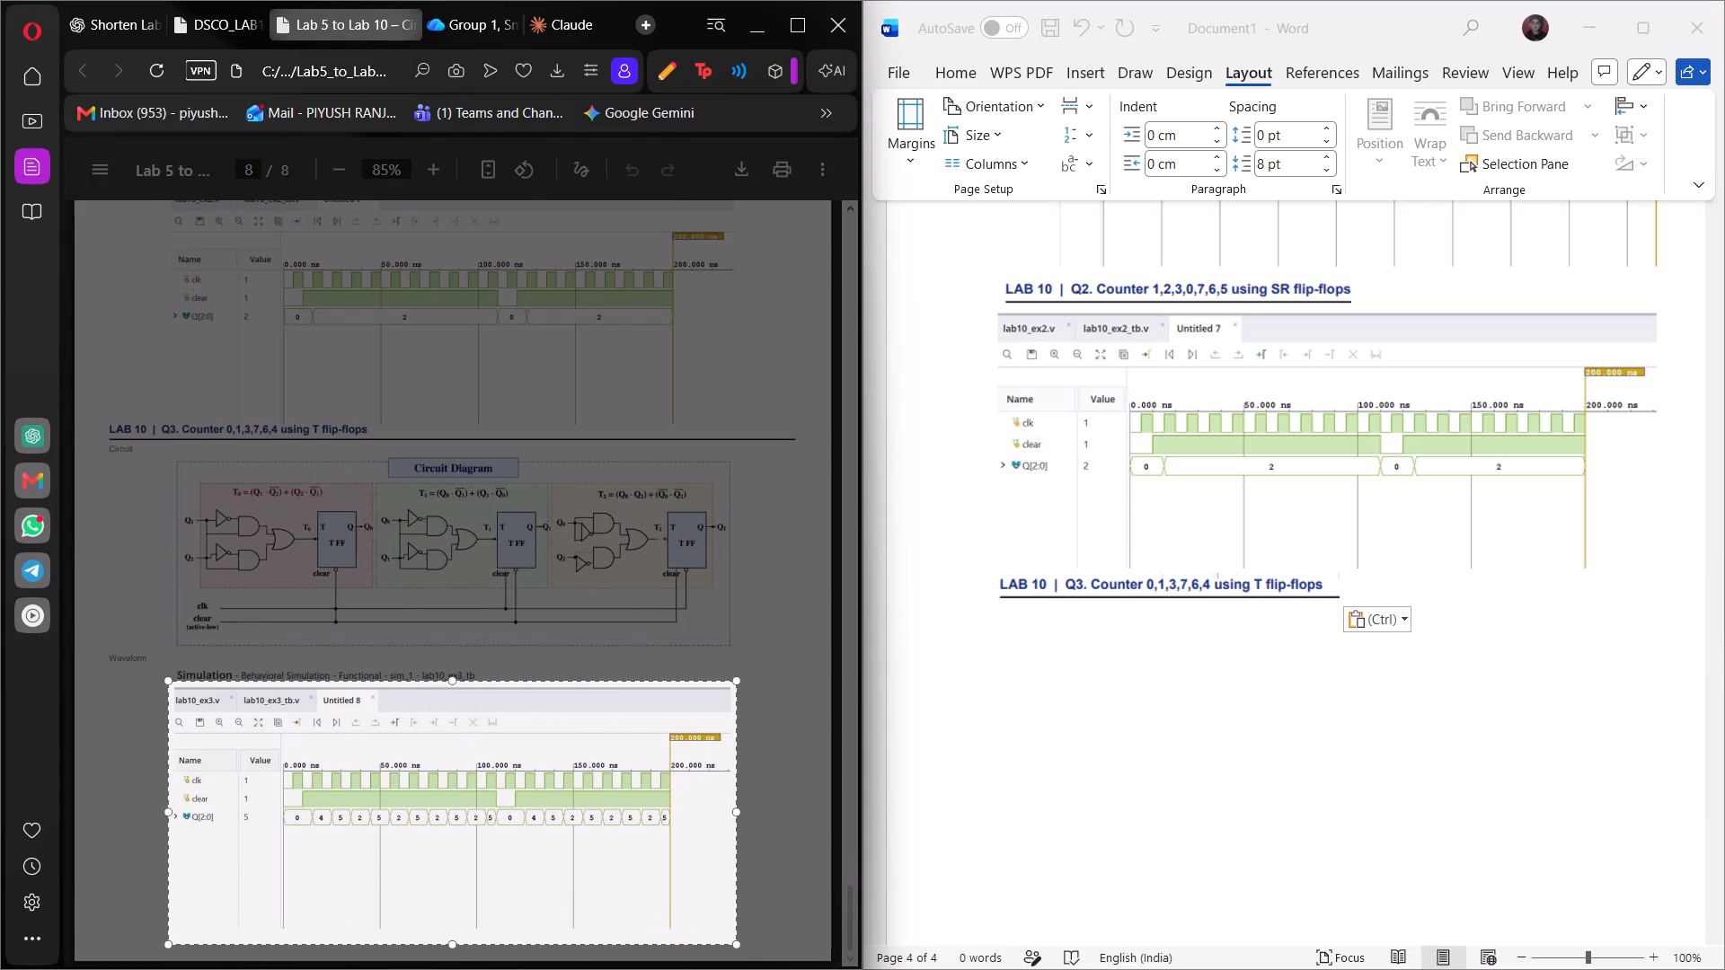
pyautogui.moveTo(737, 944); pyautogui.dragTo(737, 943)
pyautogui.click(606, 945)
pyautogui.click(1497, 710)
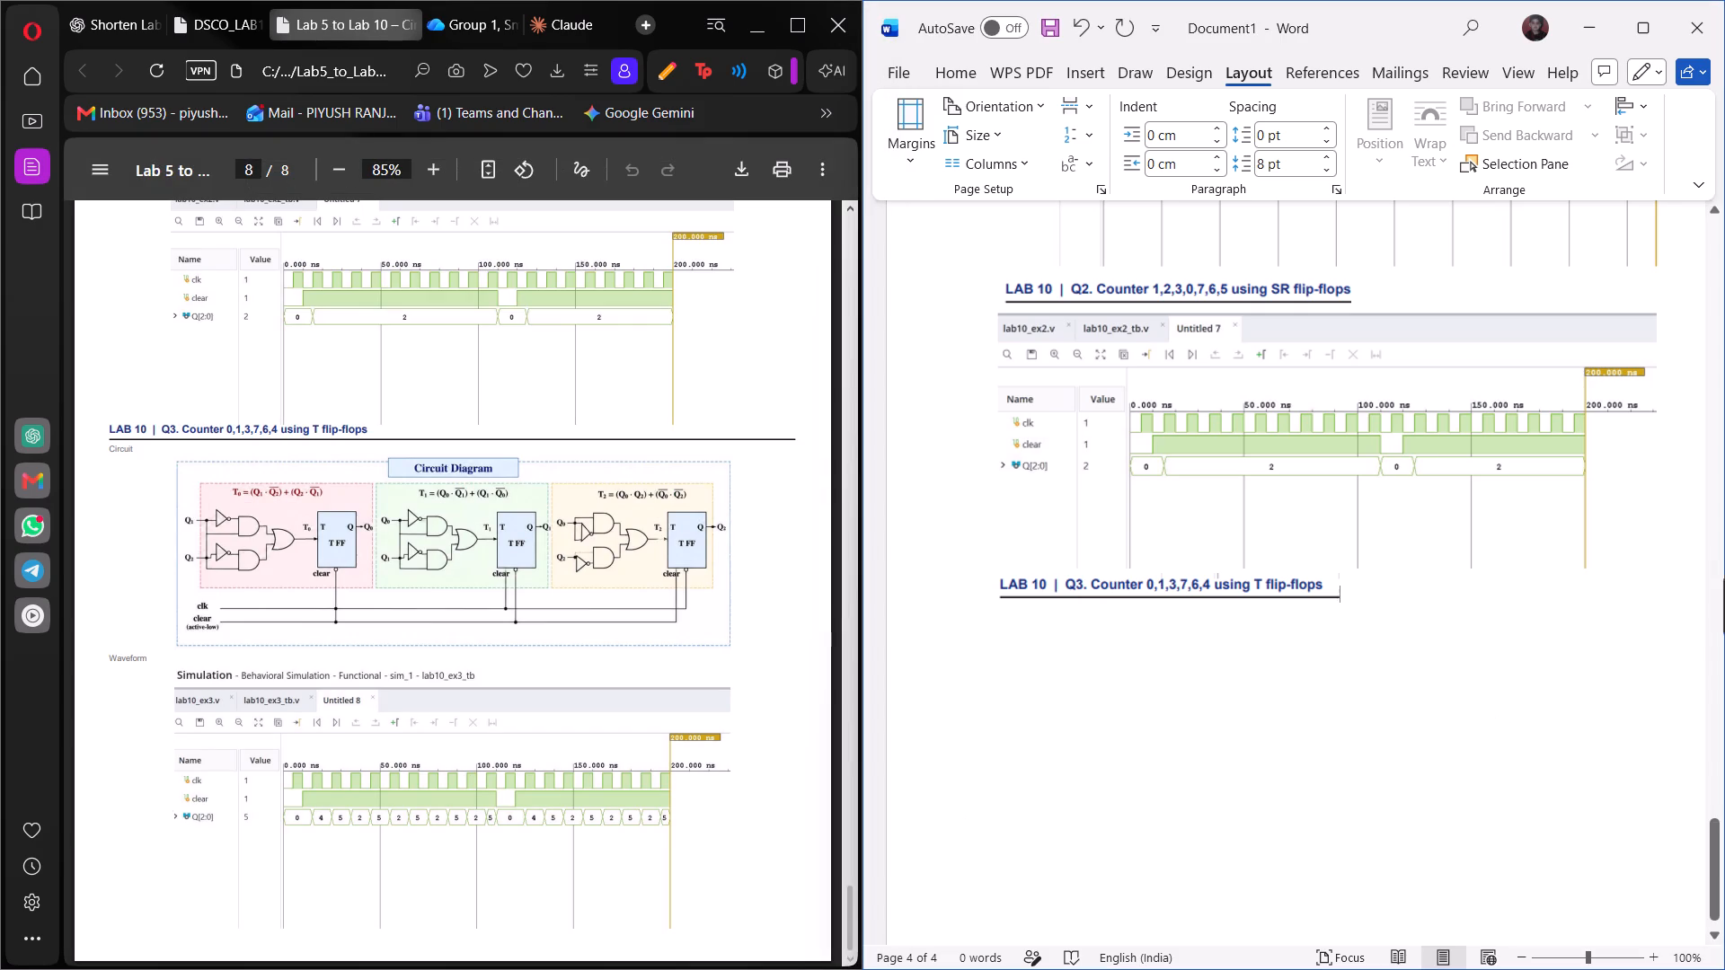
pyautogui.hotkey('ctrl', 'v')
# Examine the compiled headings and waveform images from LAB 10 back to LAB 5, then through LAB 6, in the maximized Word document.
pyautogui.scroll(4, 1490, 699)
pyautogui.scroll(-16, 1490, 699)
pyautogui.scroll(5, 1490, 699)
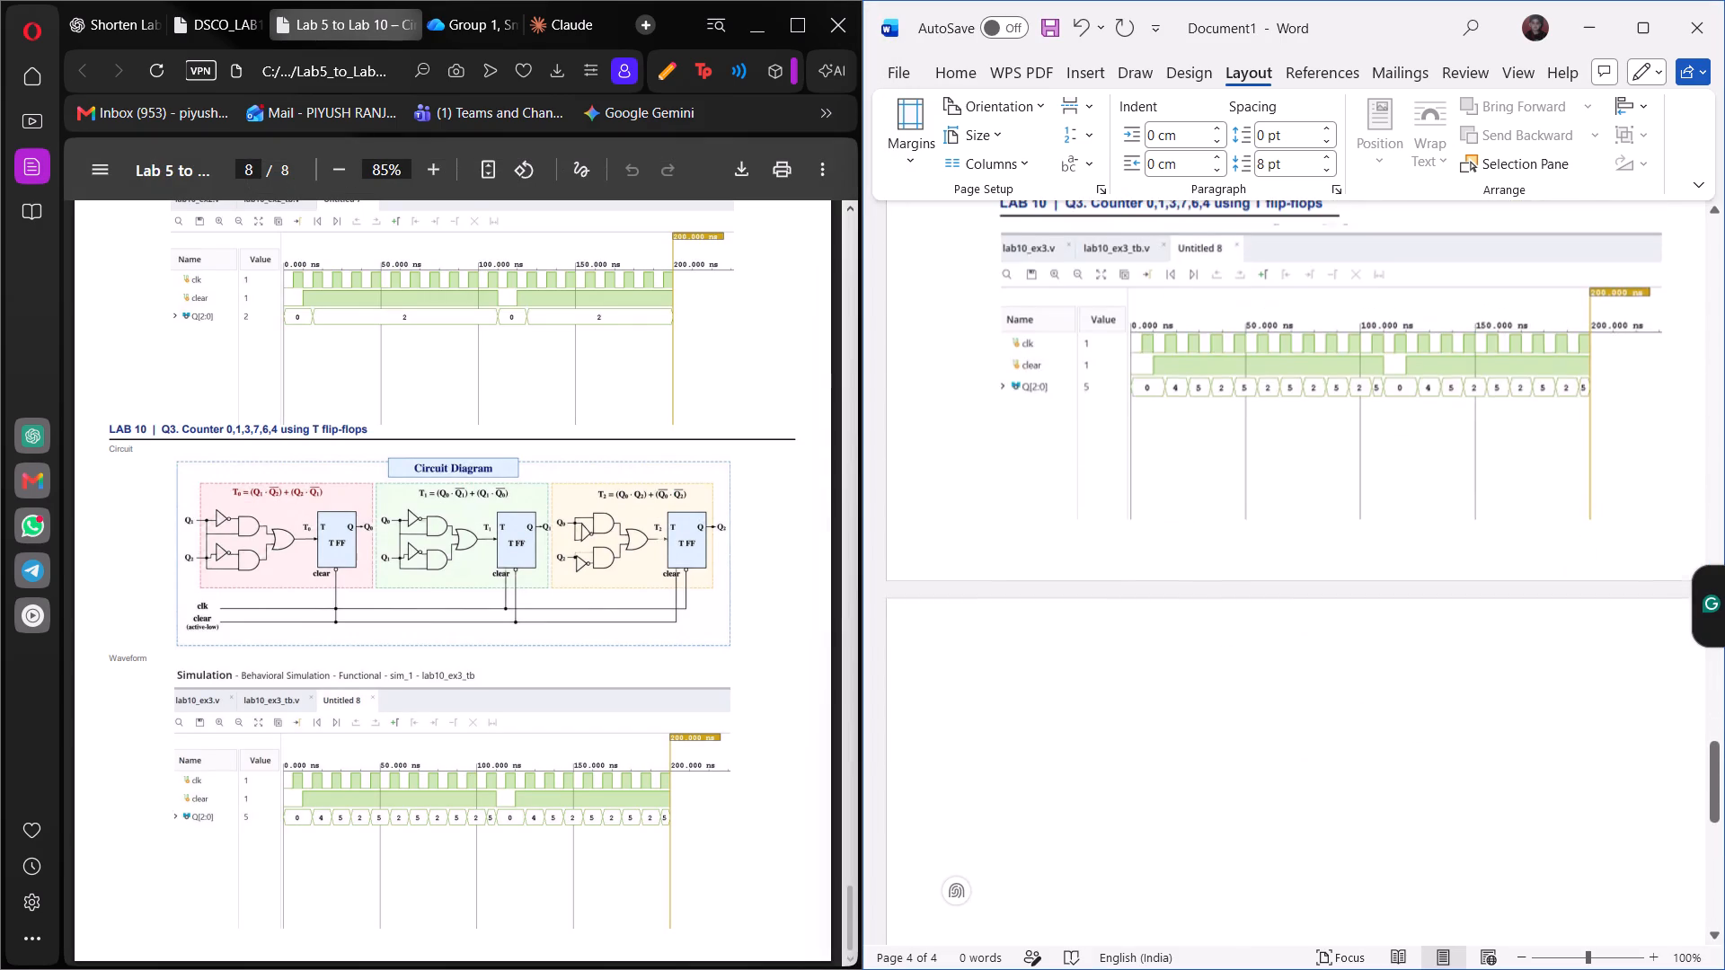
pyautogui.scroll(4, 1488, 692)
pyautogui.scroll(20, 1488, 692)
pyautogui.scroll(1, 1488, 692)
pyautogui.scroll(-7, 1488, 691)
pyautogui.scroll(4, 1488, 691)
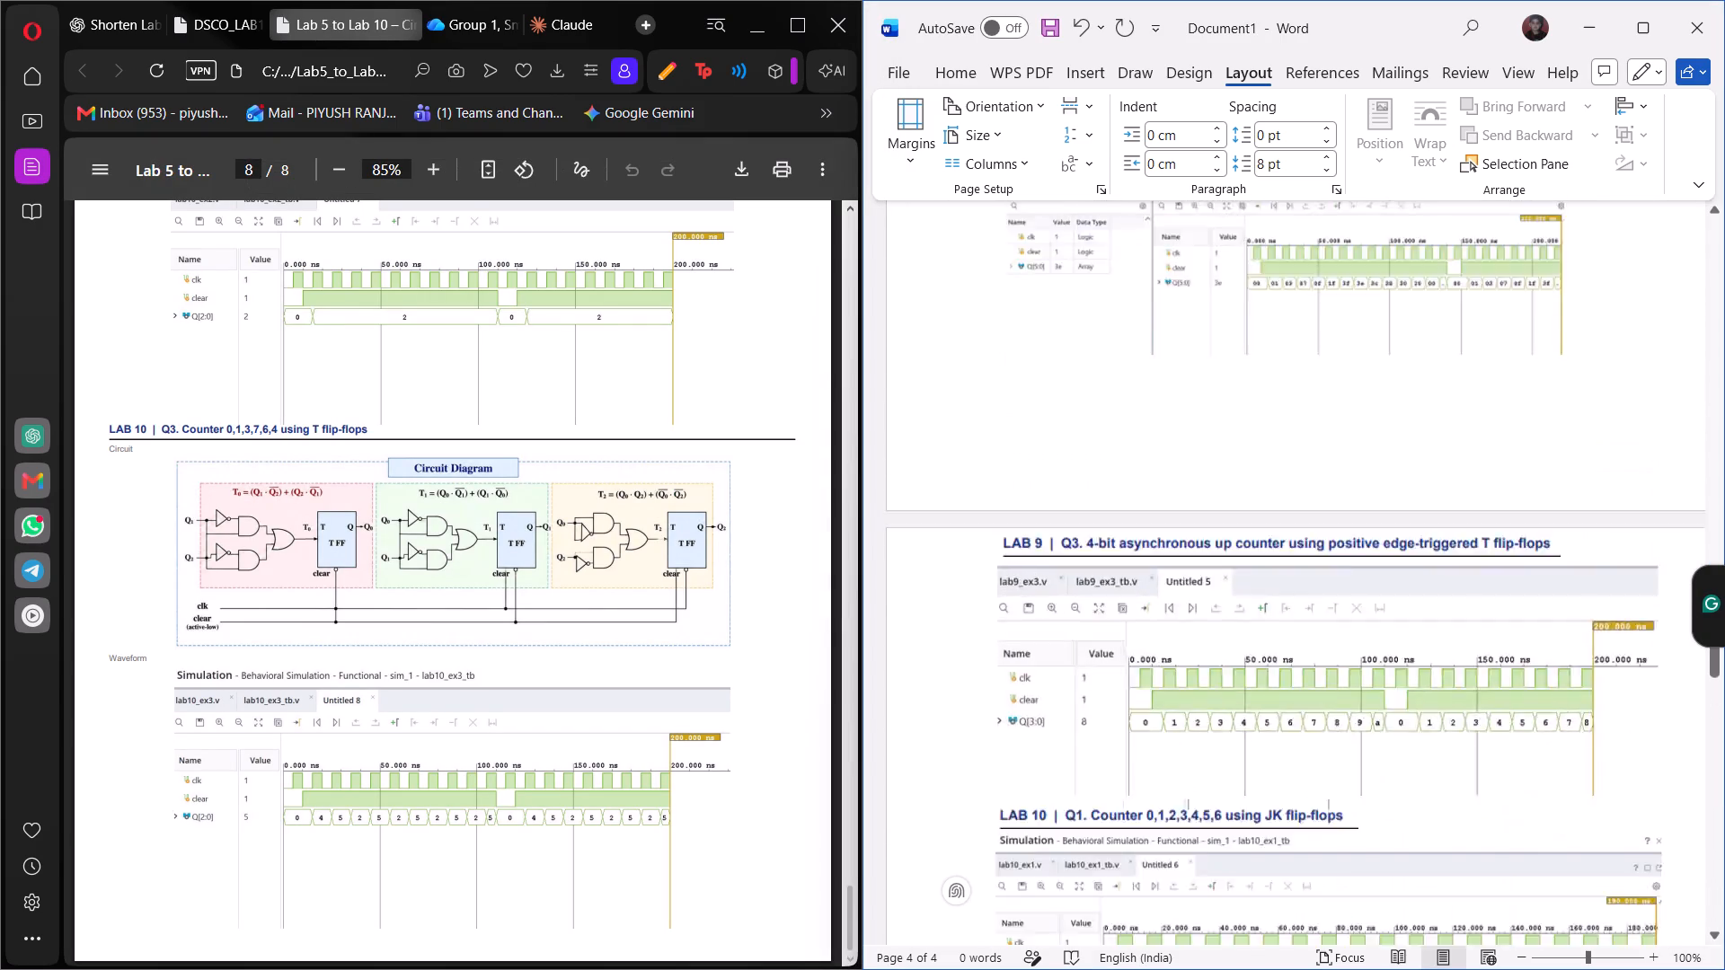
pyautogui.scroll(20, 1488, 691)
pyautogui.scroll(20, 1488, 691)
pyautogui.scroll(19, 1488, 691)
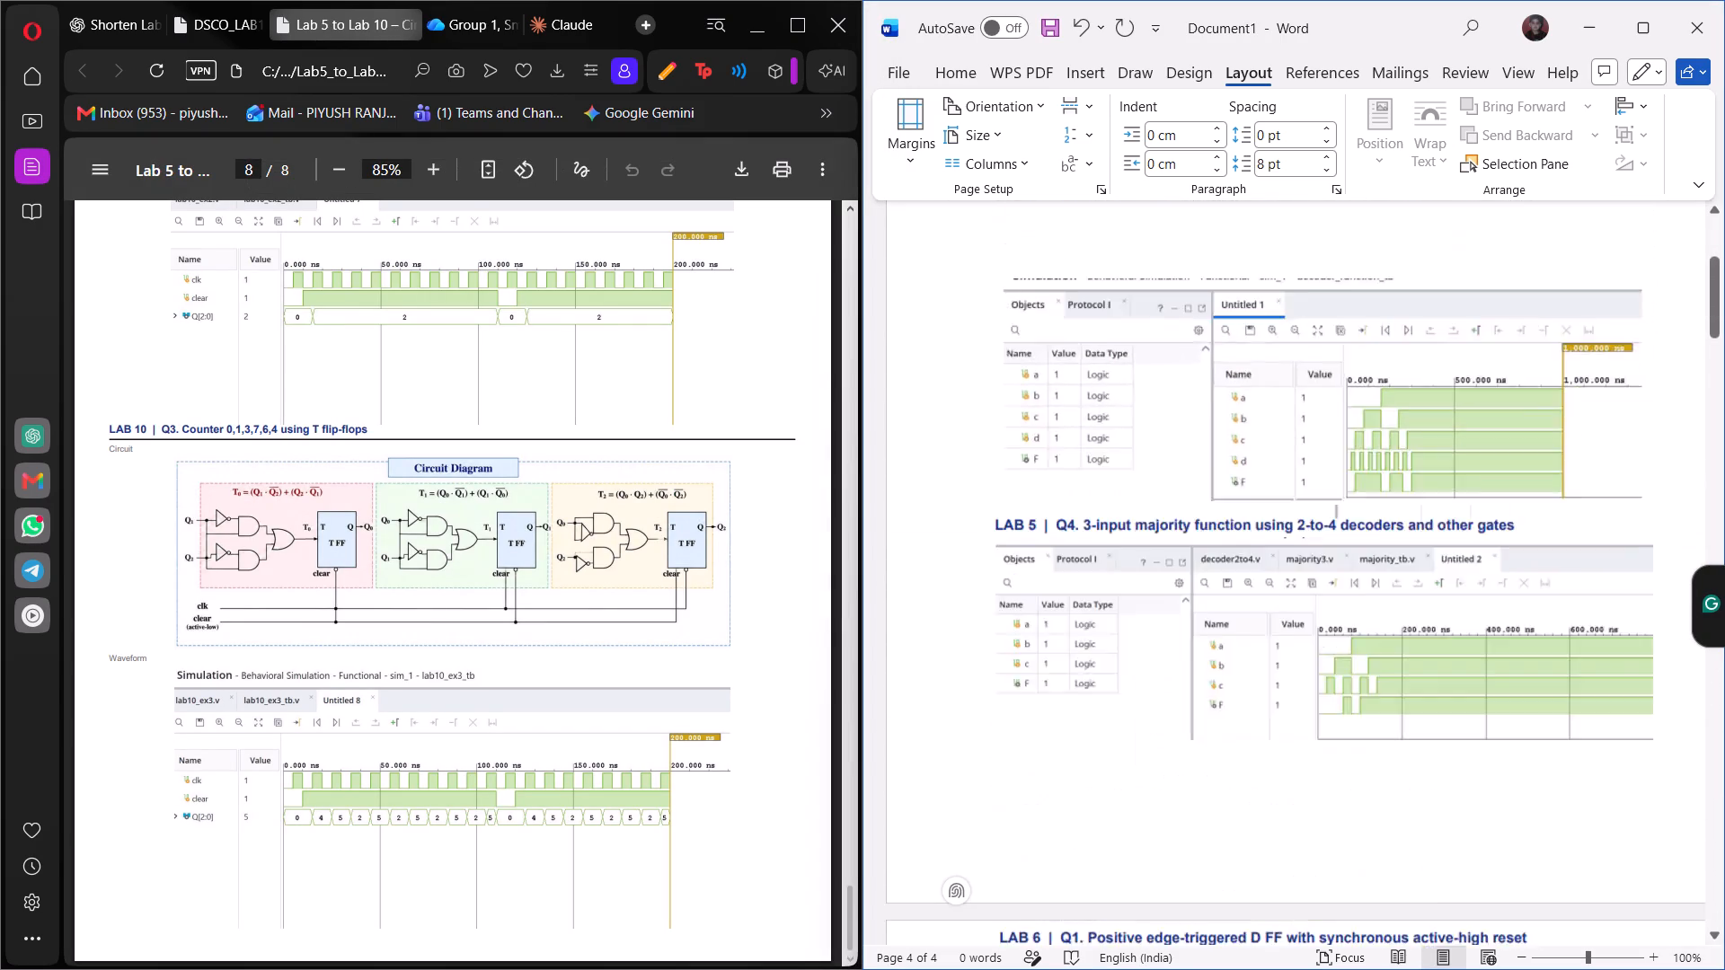
pyautogui.scroll(20, 1488, 691)
pyautogui.scroll(1, 1488, 691)
pyautogui.scroll(-8, 1488, 691)
pyautogui.scroll(7, 1488, 691)
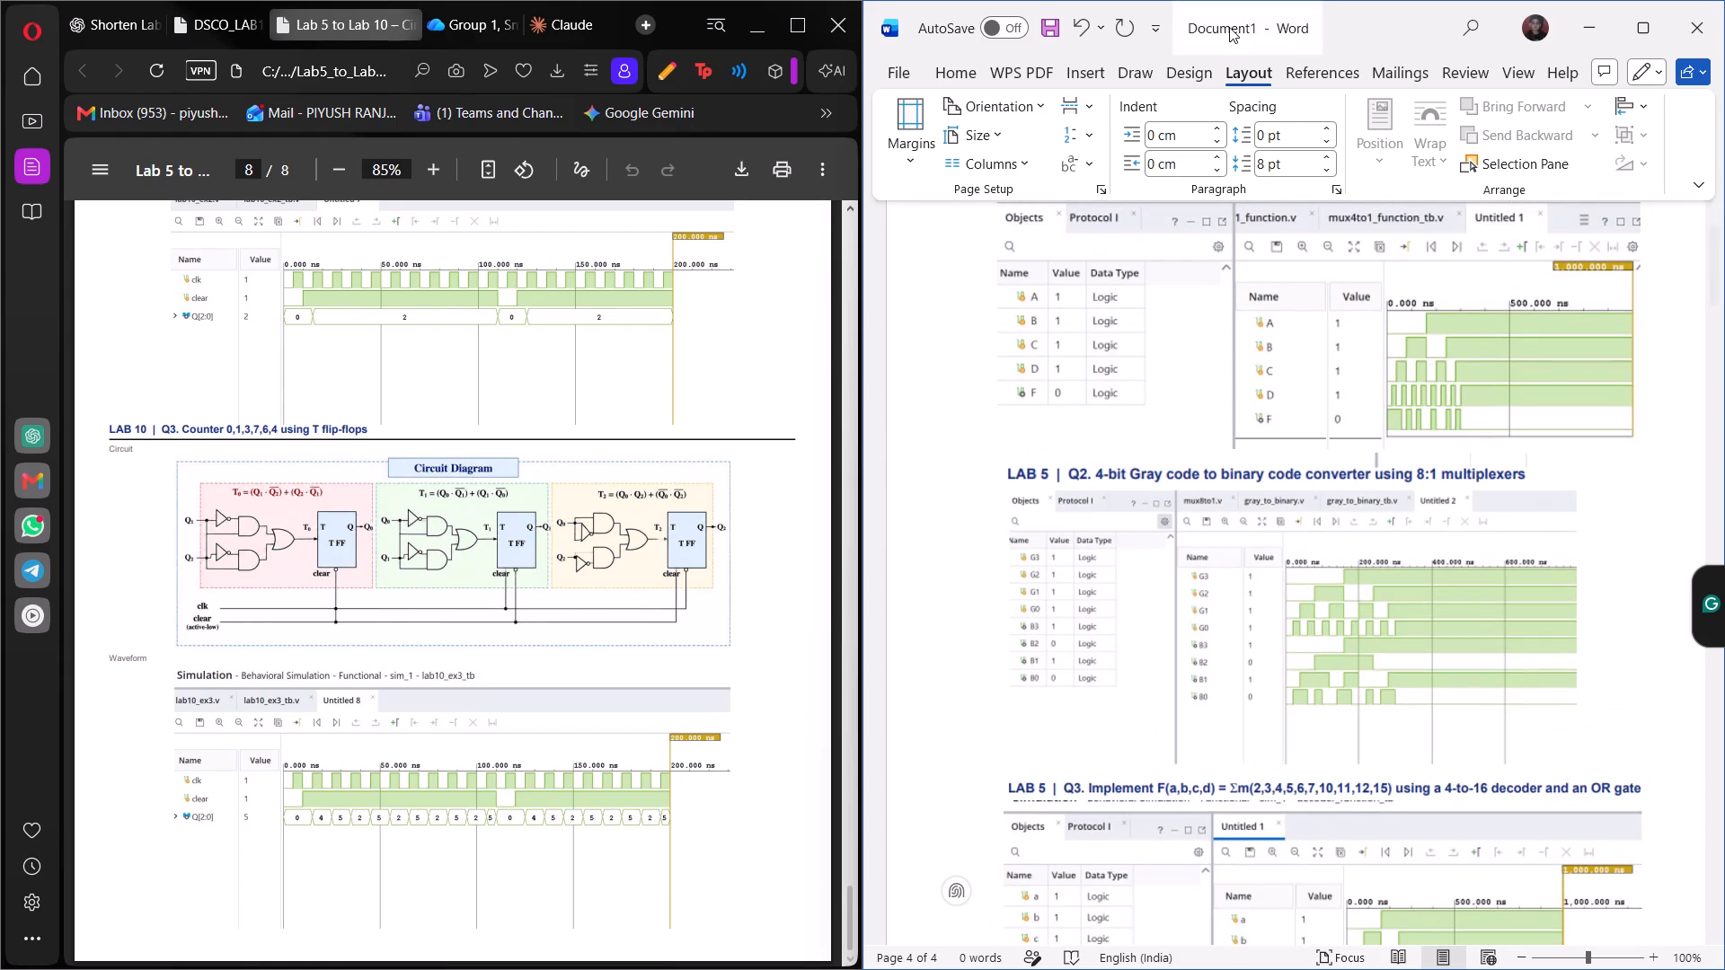
pyautogui.doubleClick(1386, 22)
pyautogui.scroll(-17, 1441, 500)
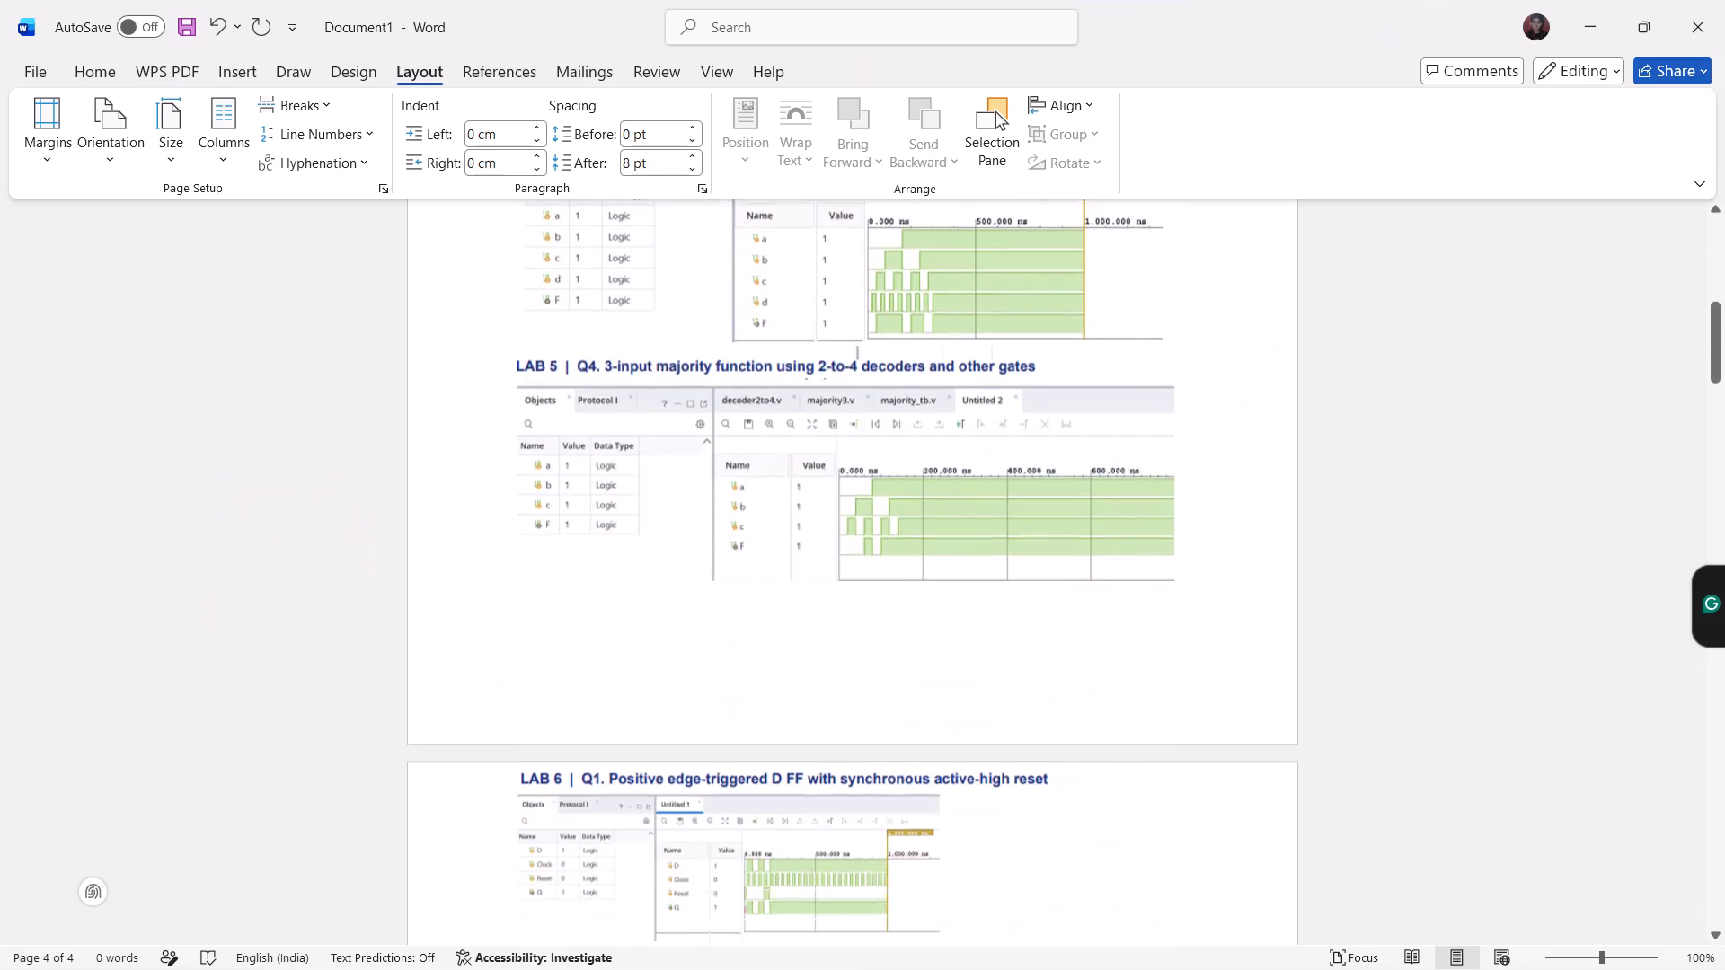
pyautogui.scroll(-4, 1441, 500)
pyautogui.scroll(-3, 1519, 455)
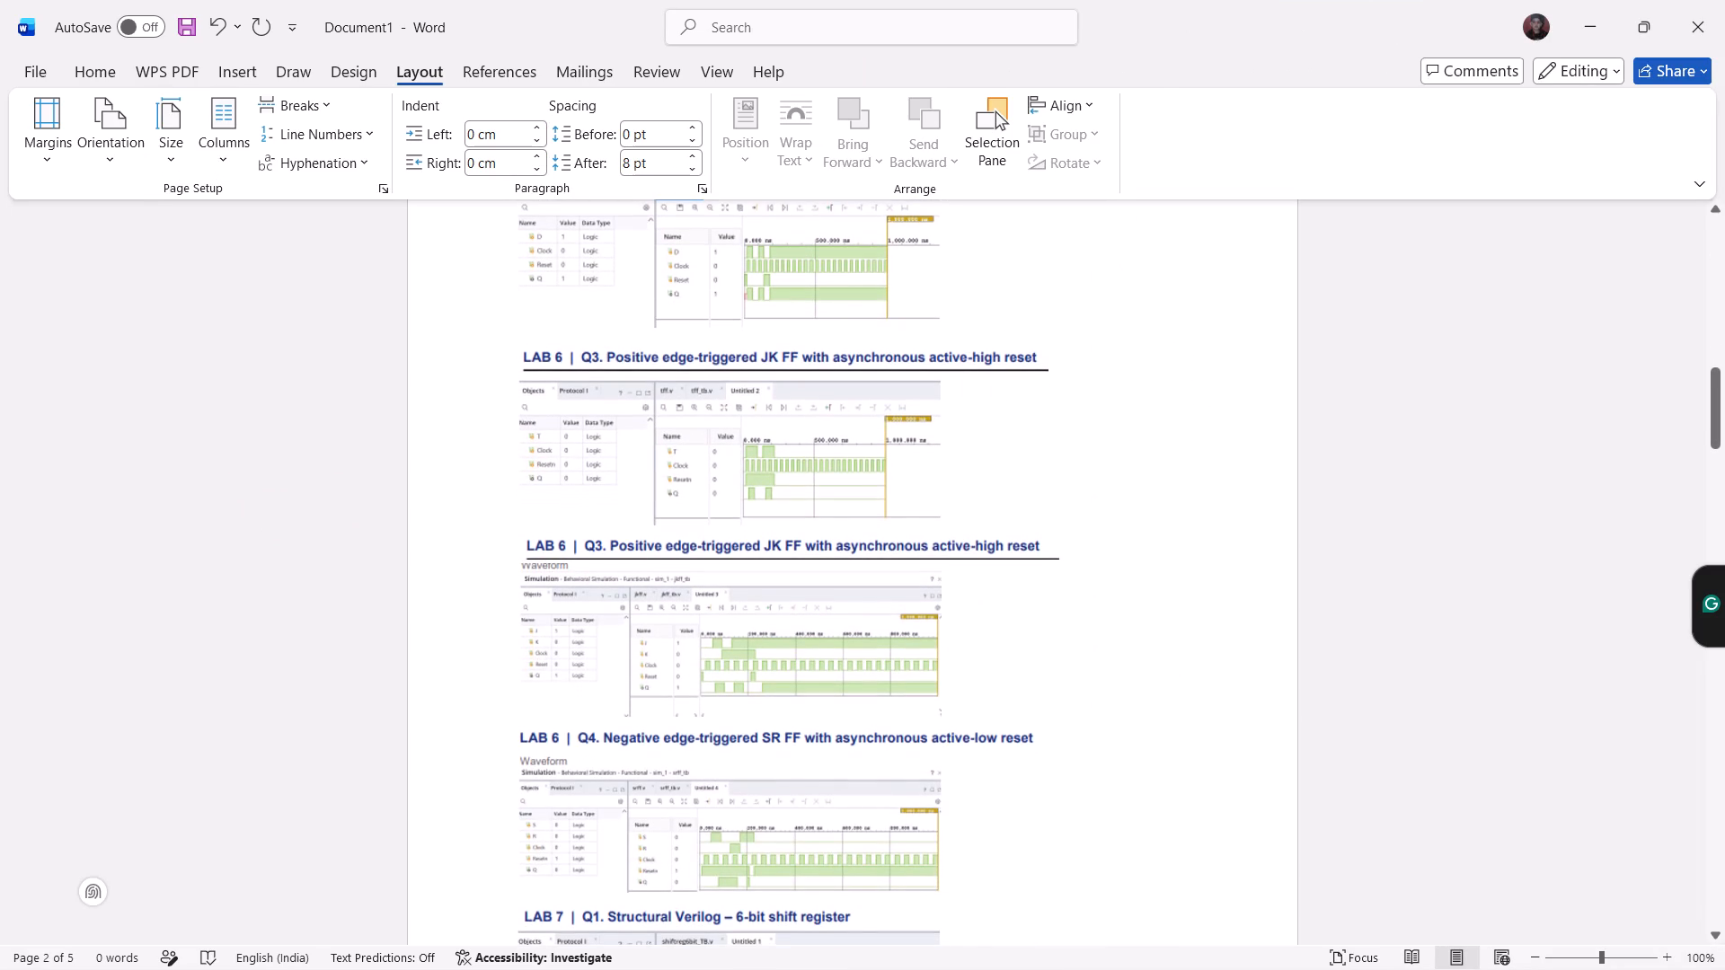
# Save the document as DSCO LAB5-10 WAVEFORMS in the personal OneDrive Documents folder.
pyautogui.hotkey('ctrl', 's')
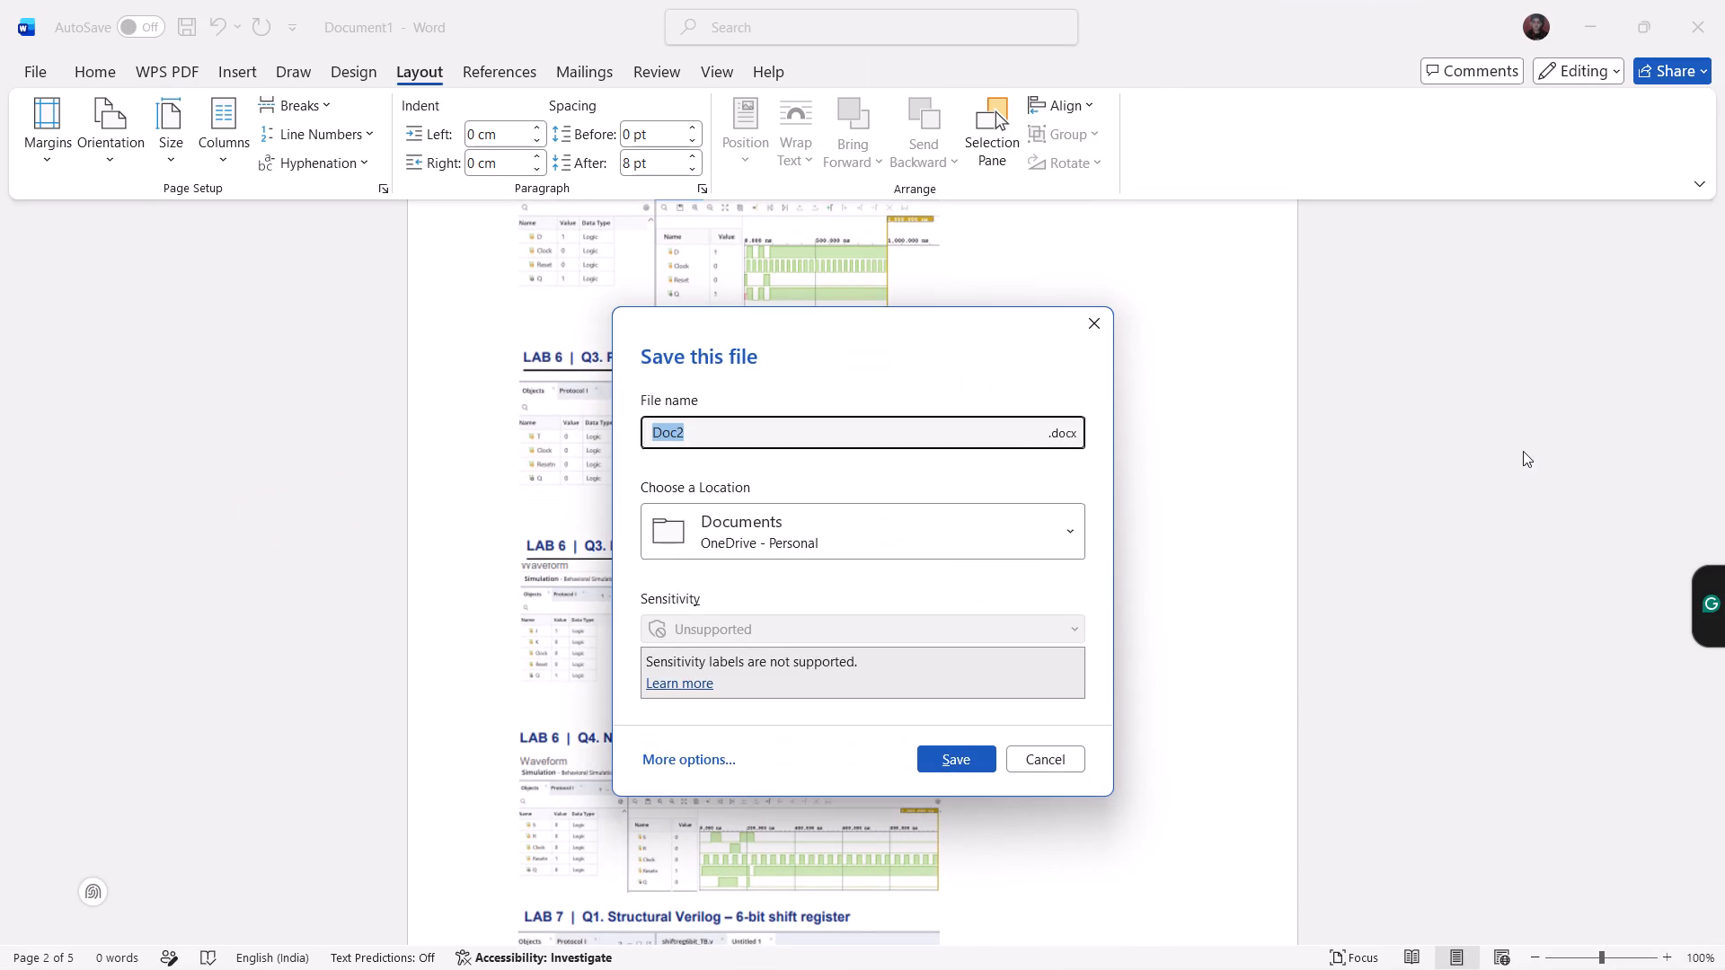
pyautogui.press('BackSpace')
pyautogui.write('DSCO')
pyautogui.press('space')
pyautogui.write('LAB')
pyautogui.press('space')
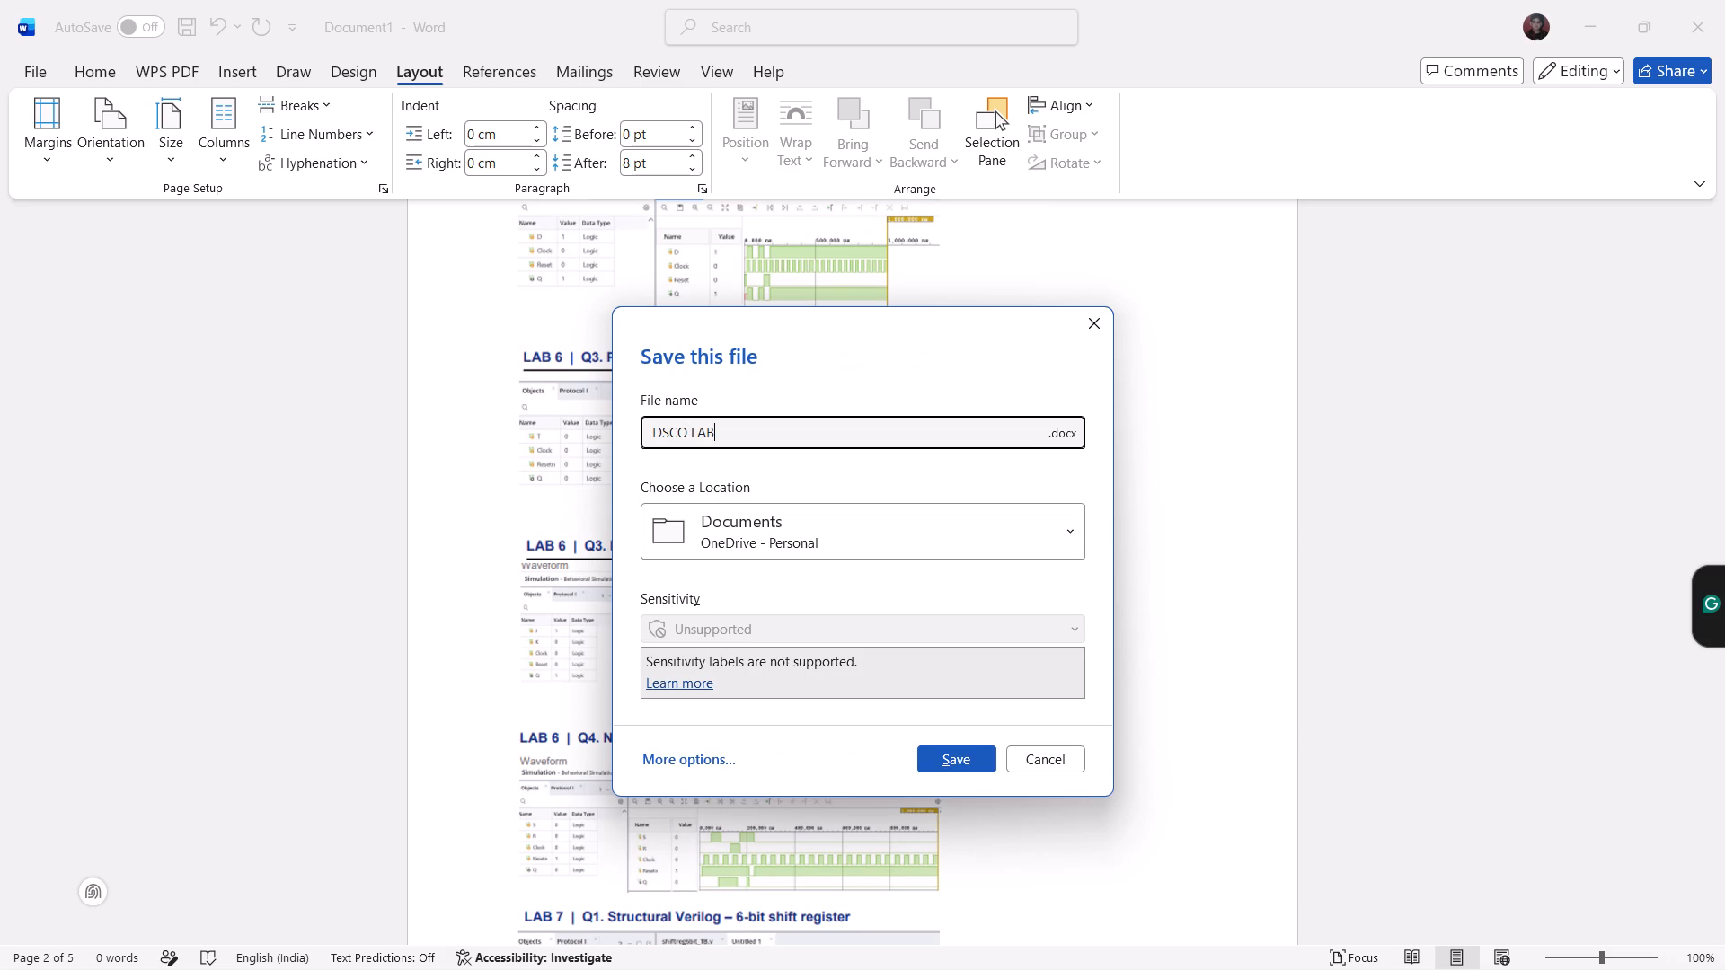
pyautogui.press('BackSpace')
pyautogui.write('5-10')
pyautogui.press('space')
pyautogui.write('WAVE')
pyautogui.write('FORMS')
pyautogui.click(978, 761)
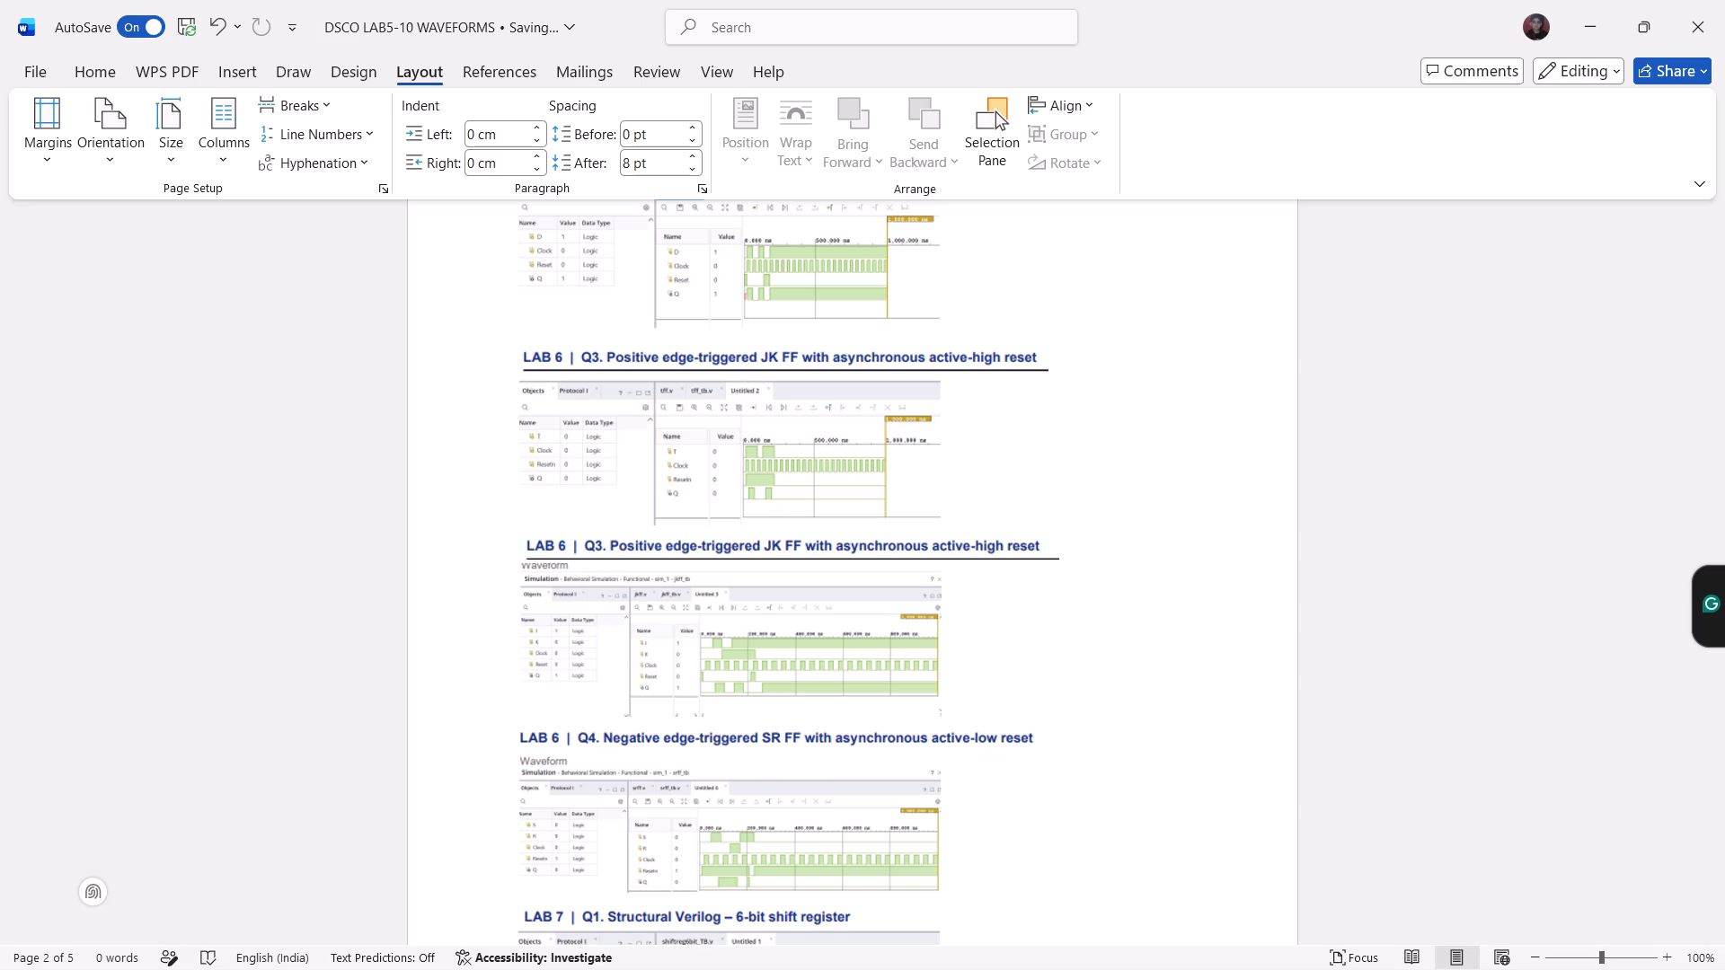
# Check the remaining pages through LAB 10 Q3 and close the saved waveforms document.
pyautogui.scroll(-18, 977, 762)
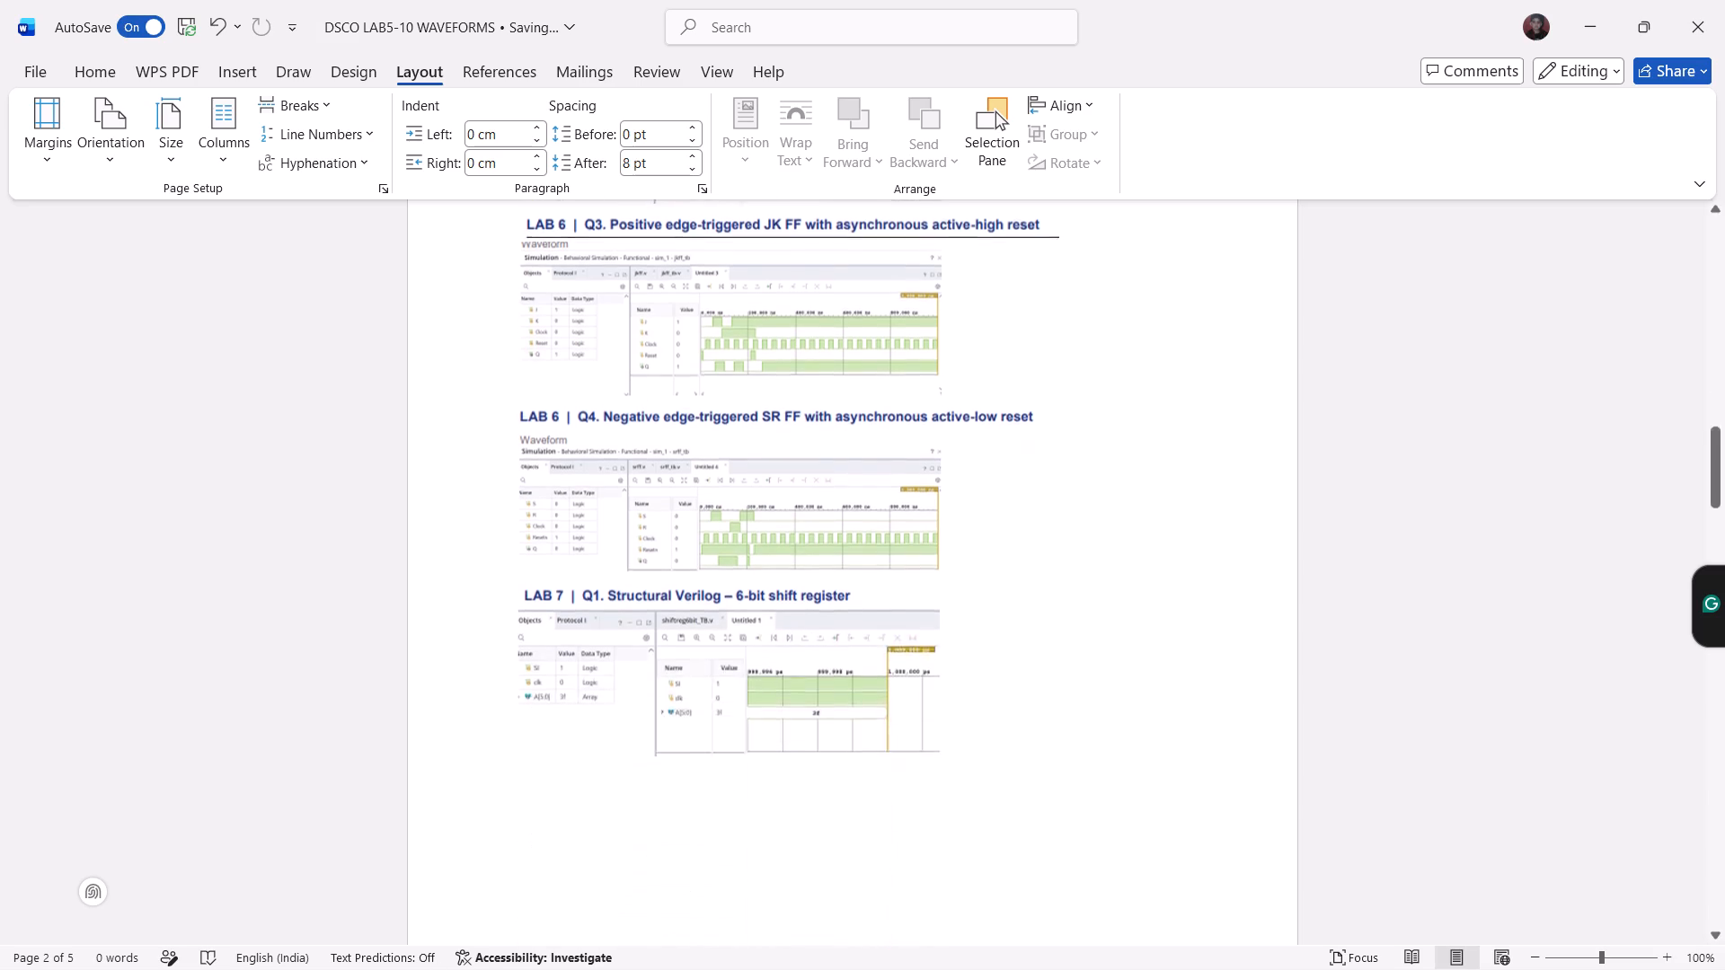
pyautogui.scroll(-12, 482, 922)
pyautogui.scroll(-20, 481, 922)
pyautogui.scroll(-16, 481, 922)
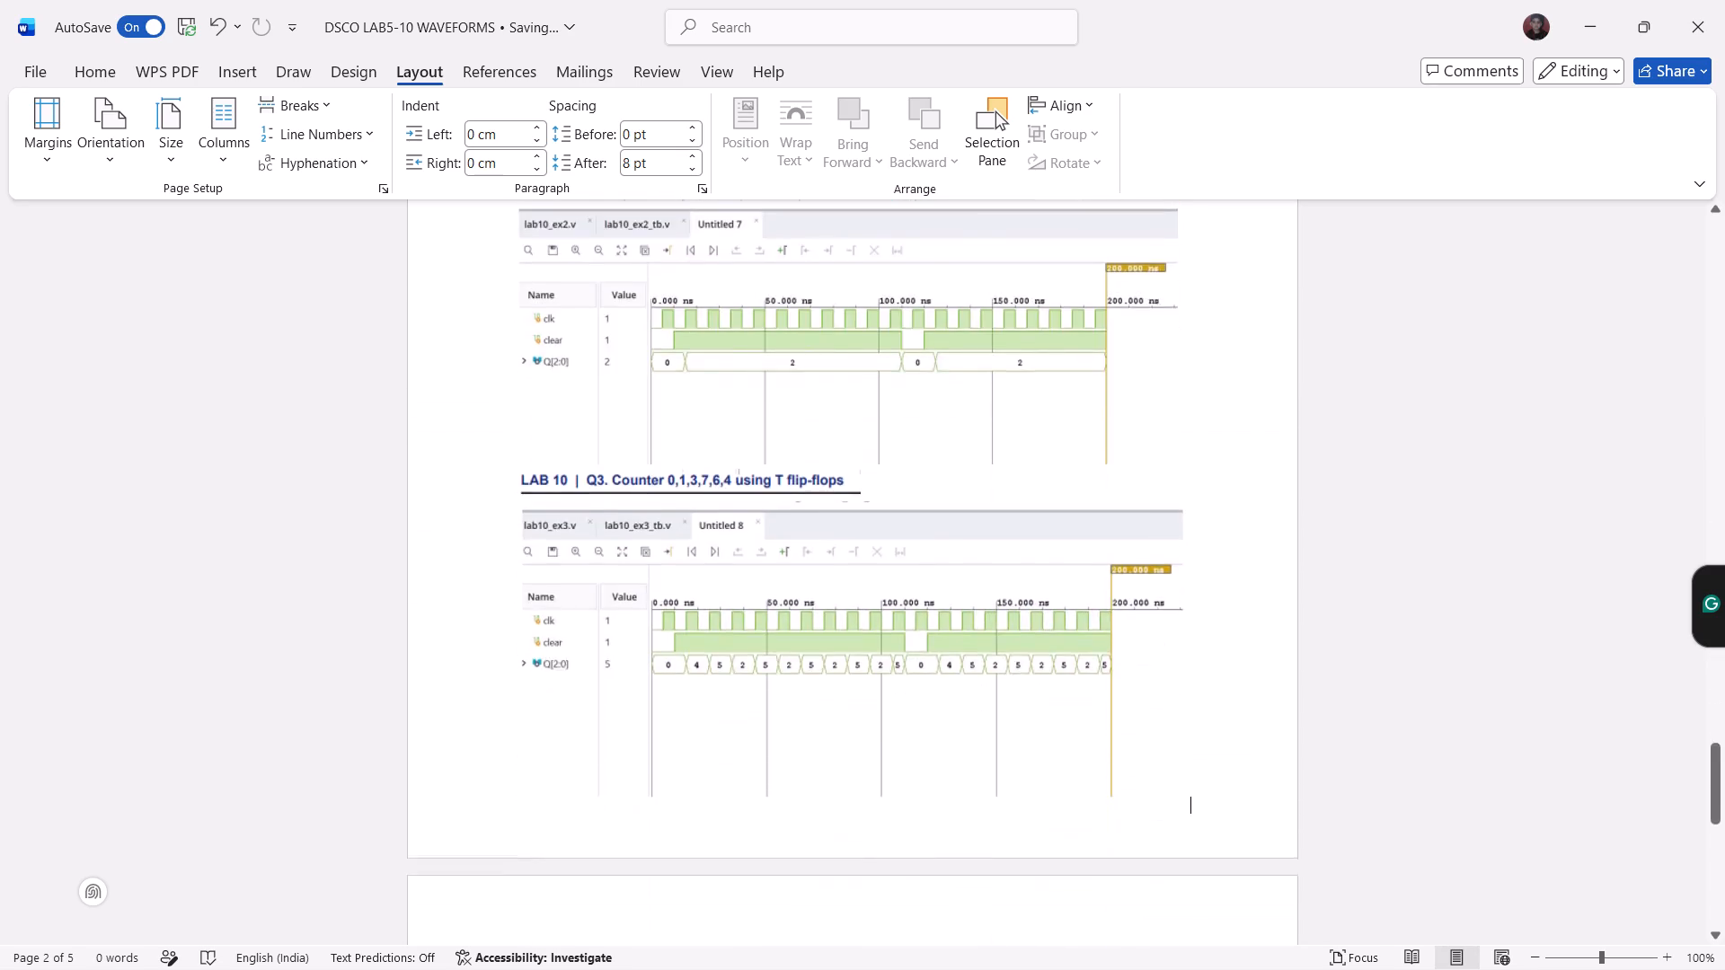
pyautogui.scroll(-18, 468, 929)
pyautogui.click(1724, 0)
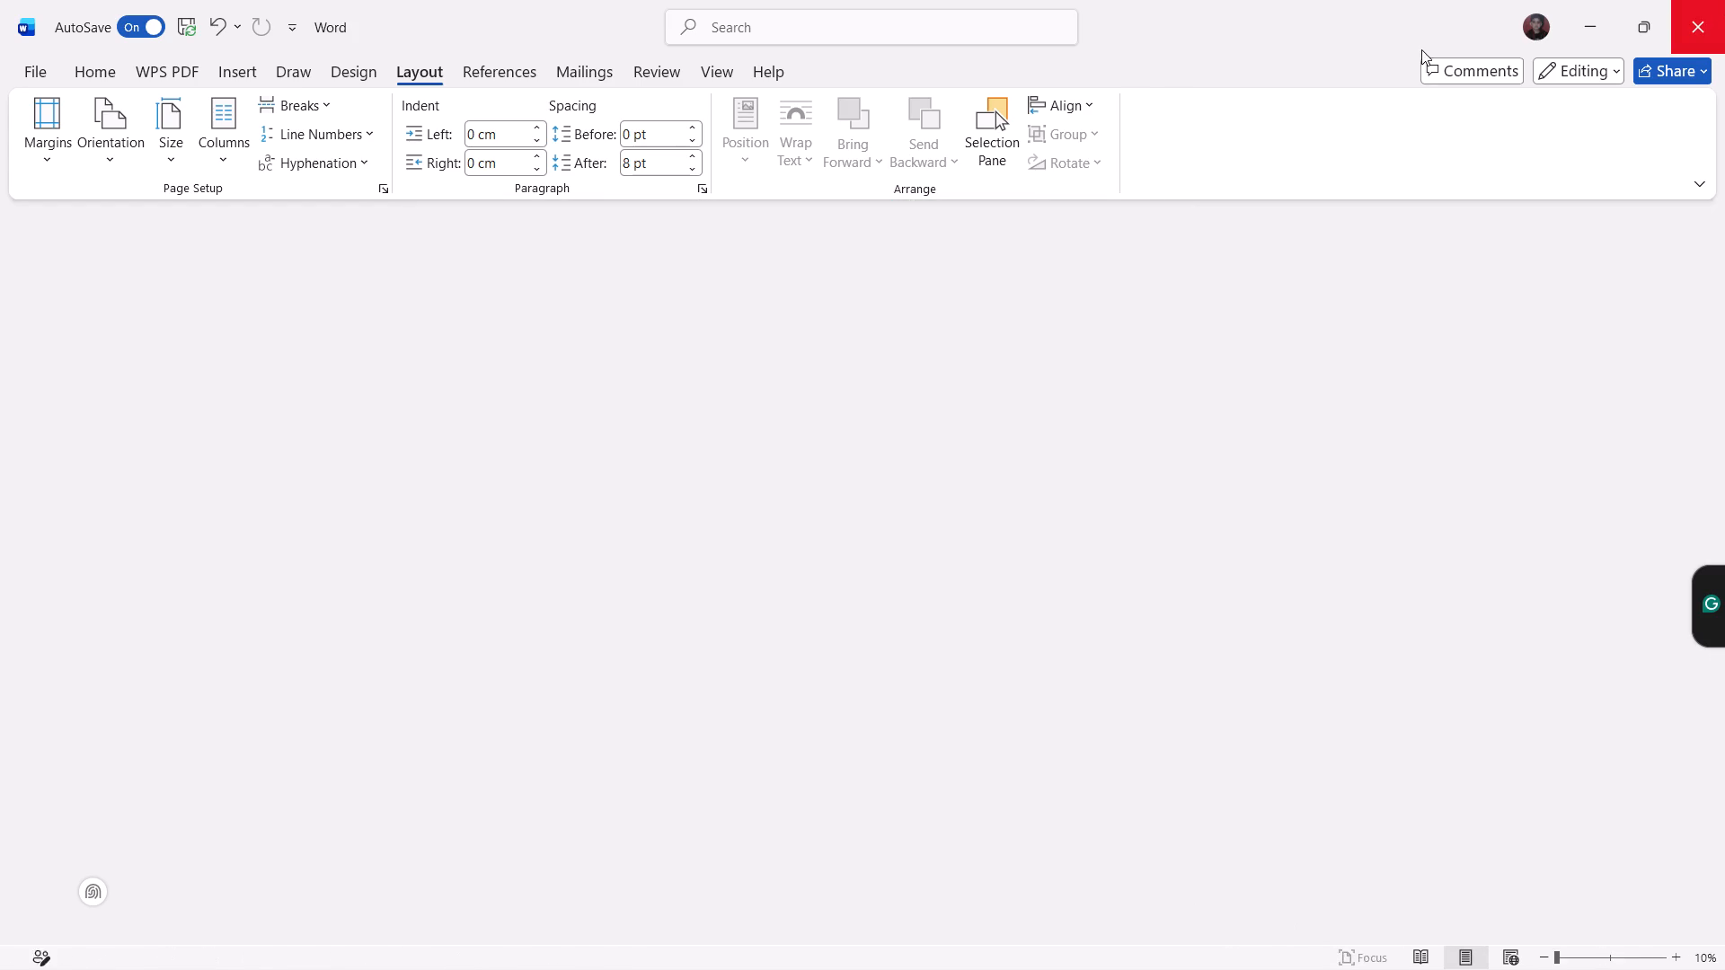
# Switch to the Opera browser, maximize its window and open WhatsApp.
pyautogui.doubleClick(689, 14)
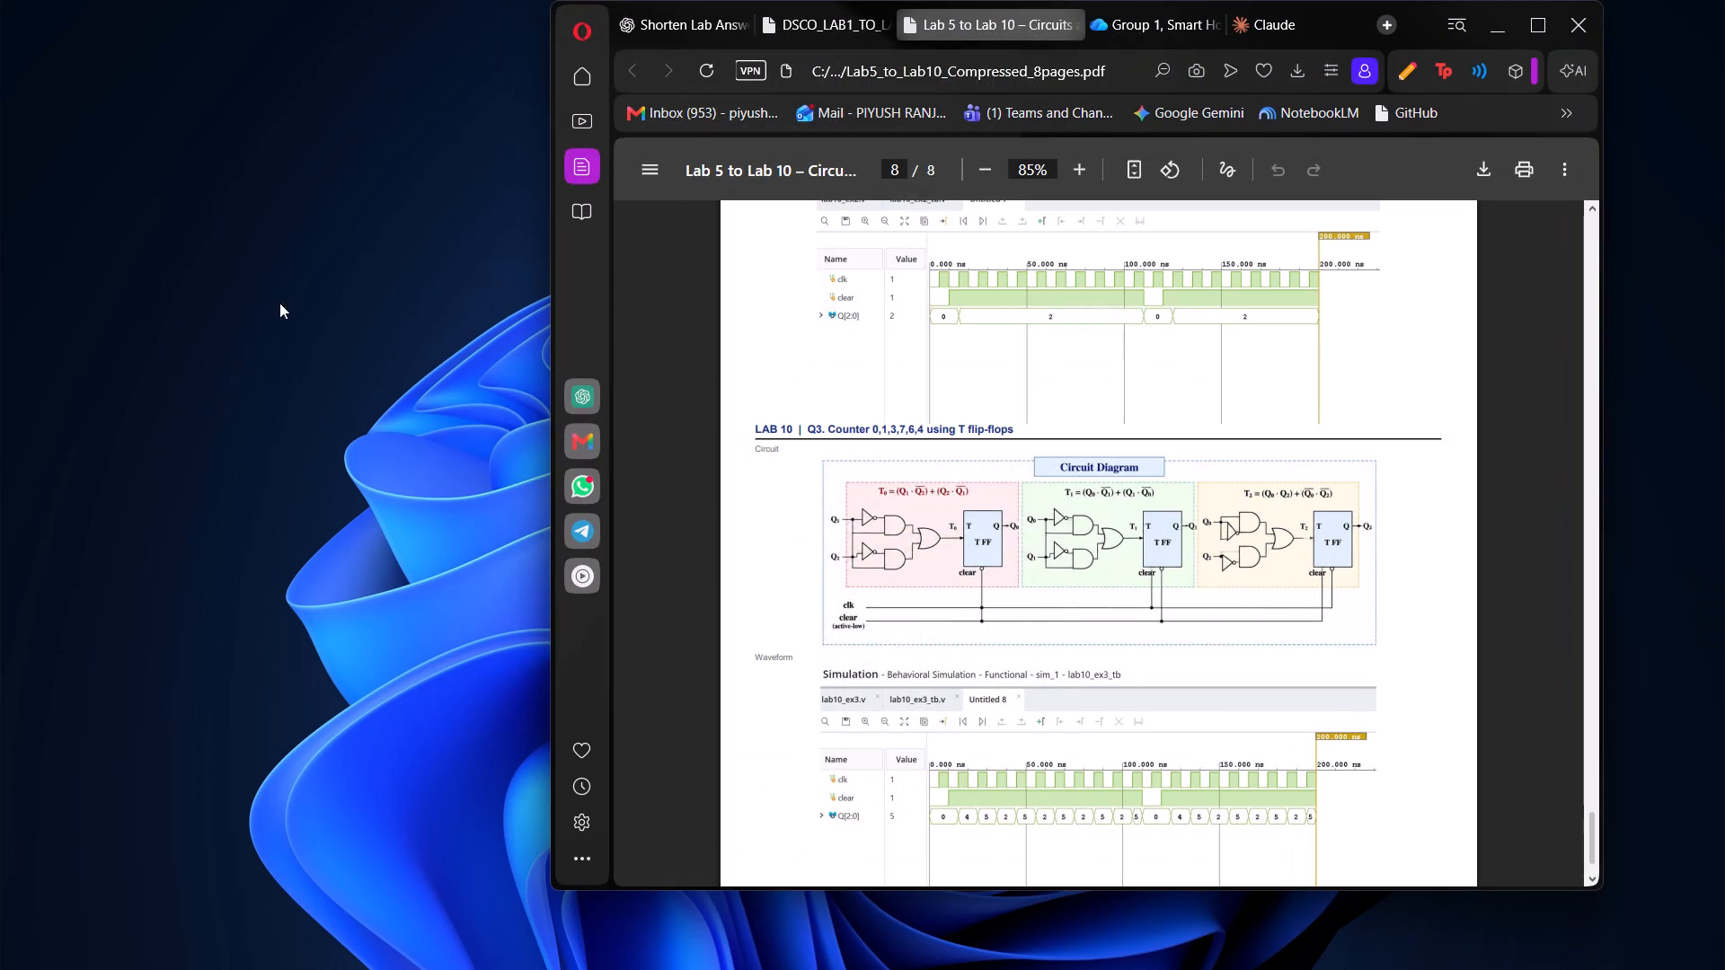
pyautogui.doubleClick(1393, 11)
pyautogui.click(1402, 13)
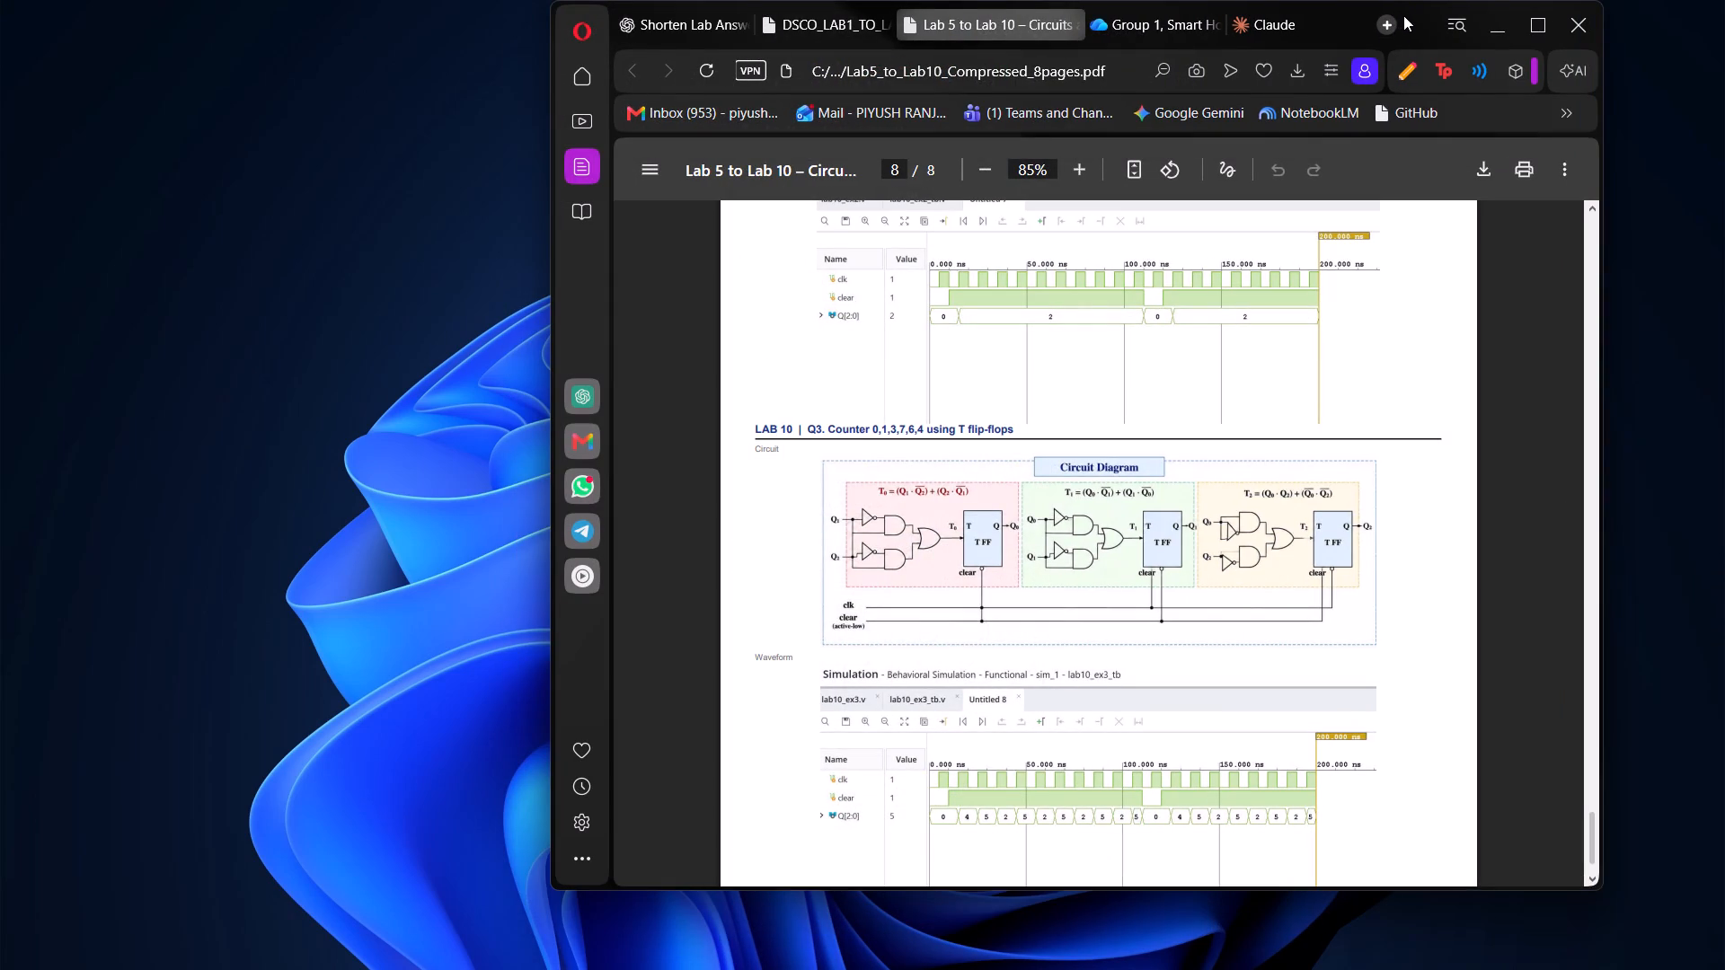
pyautogui.doubleClick(1406, 27)
pyautogui.click(23, 529)
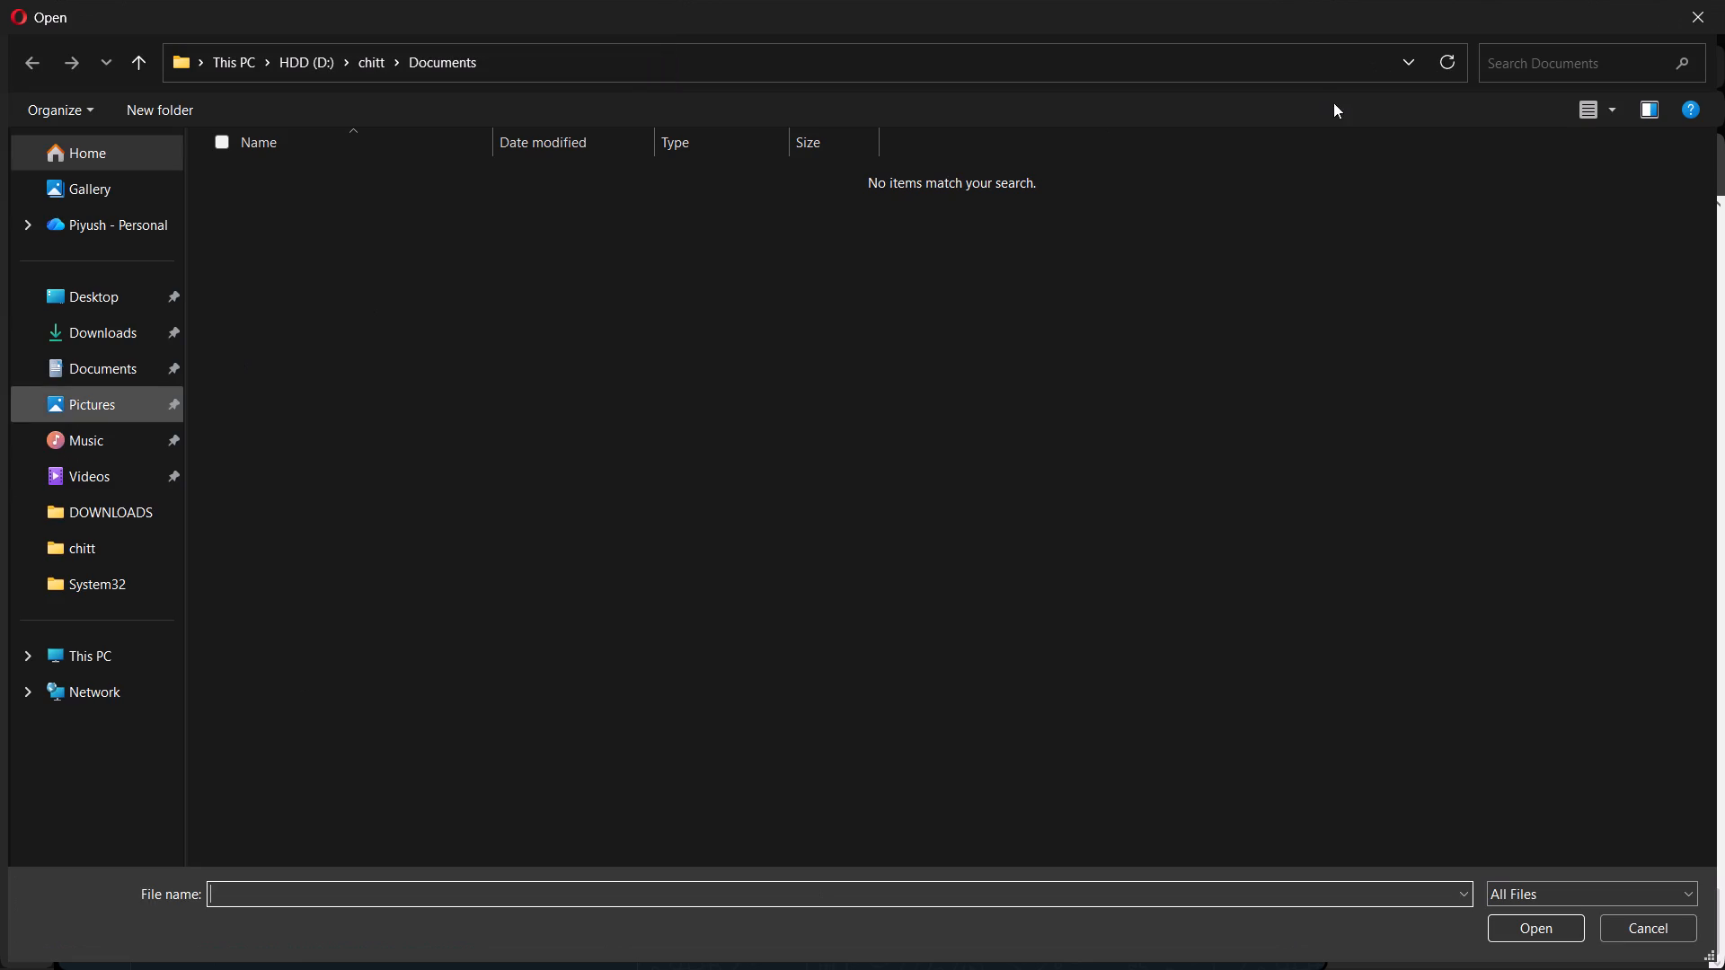
pyautogui.click(1549, 54)
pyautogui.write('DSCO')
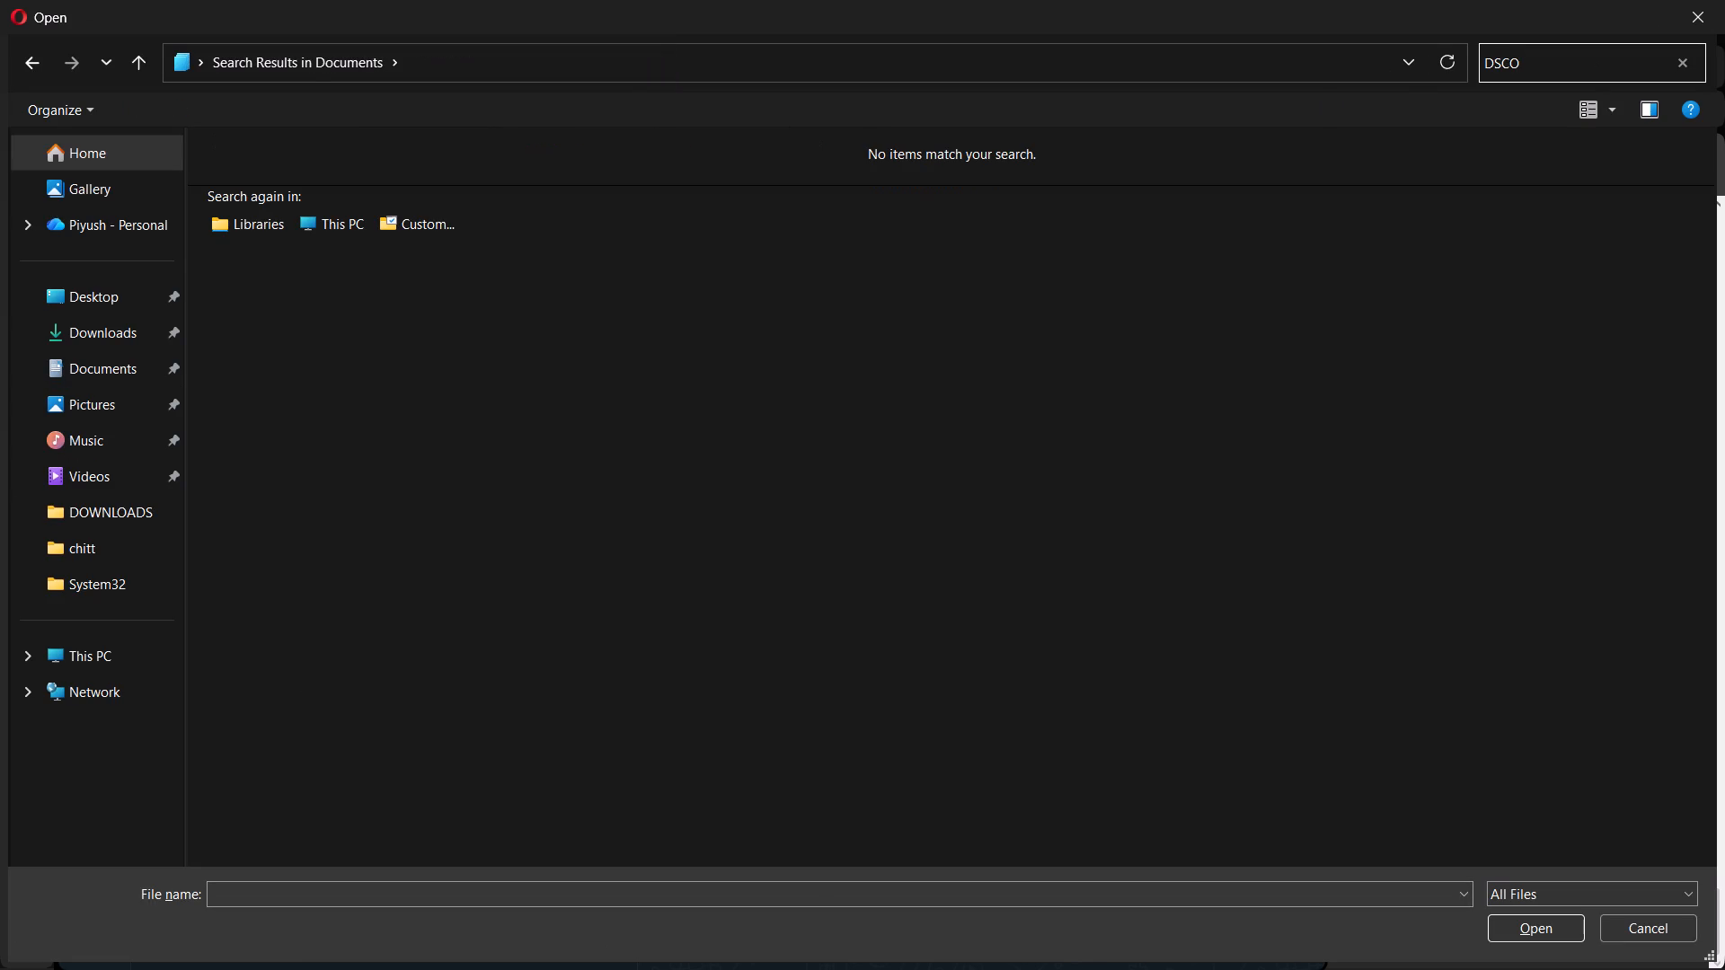
pyautogui.click(1549, 54)
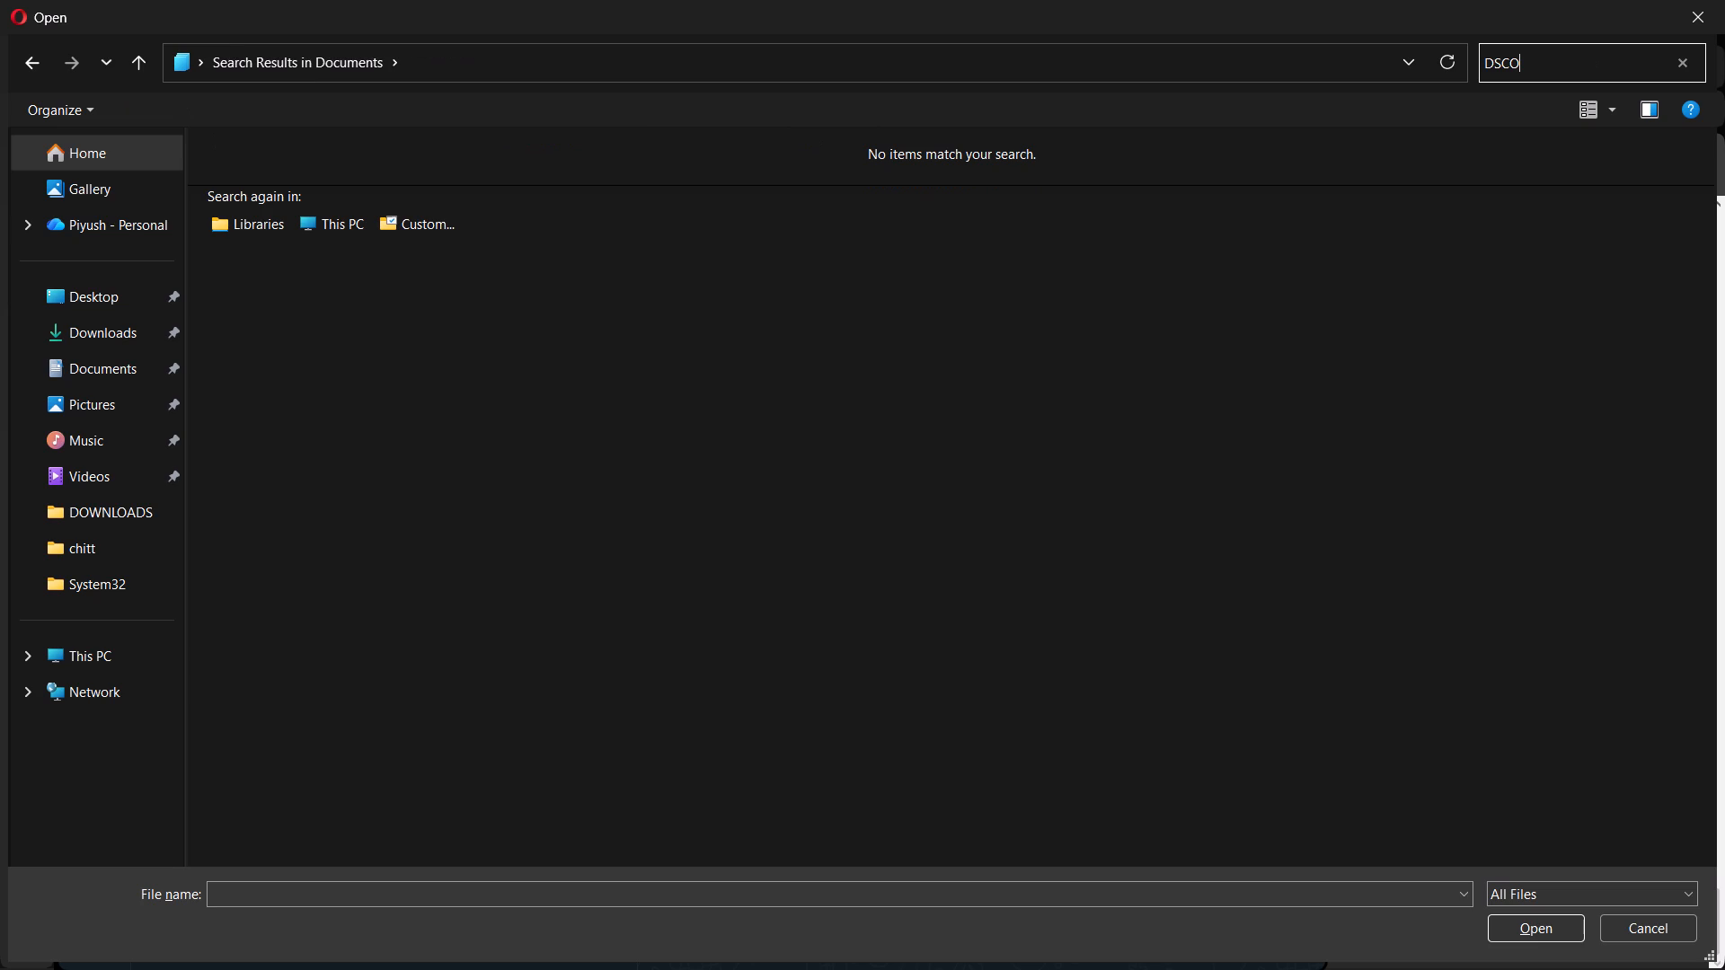
# In Opera's file Open dialog, search Documents for DSCO and go to the personal OneDrive folder to locate the waveforms document.
pyautogui.click(1549, 54)
pyautogui.press('Return')
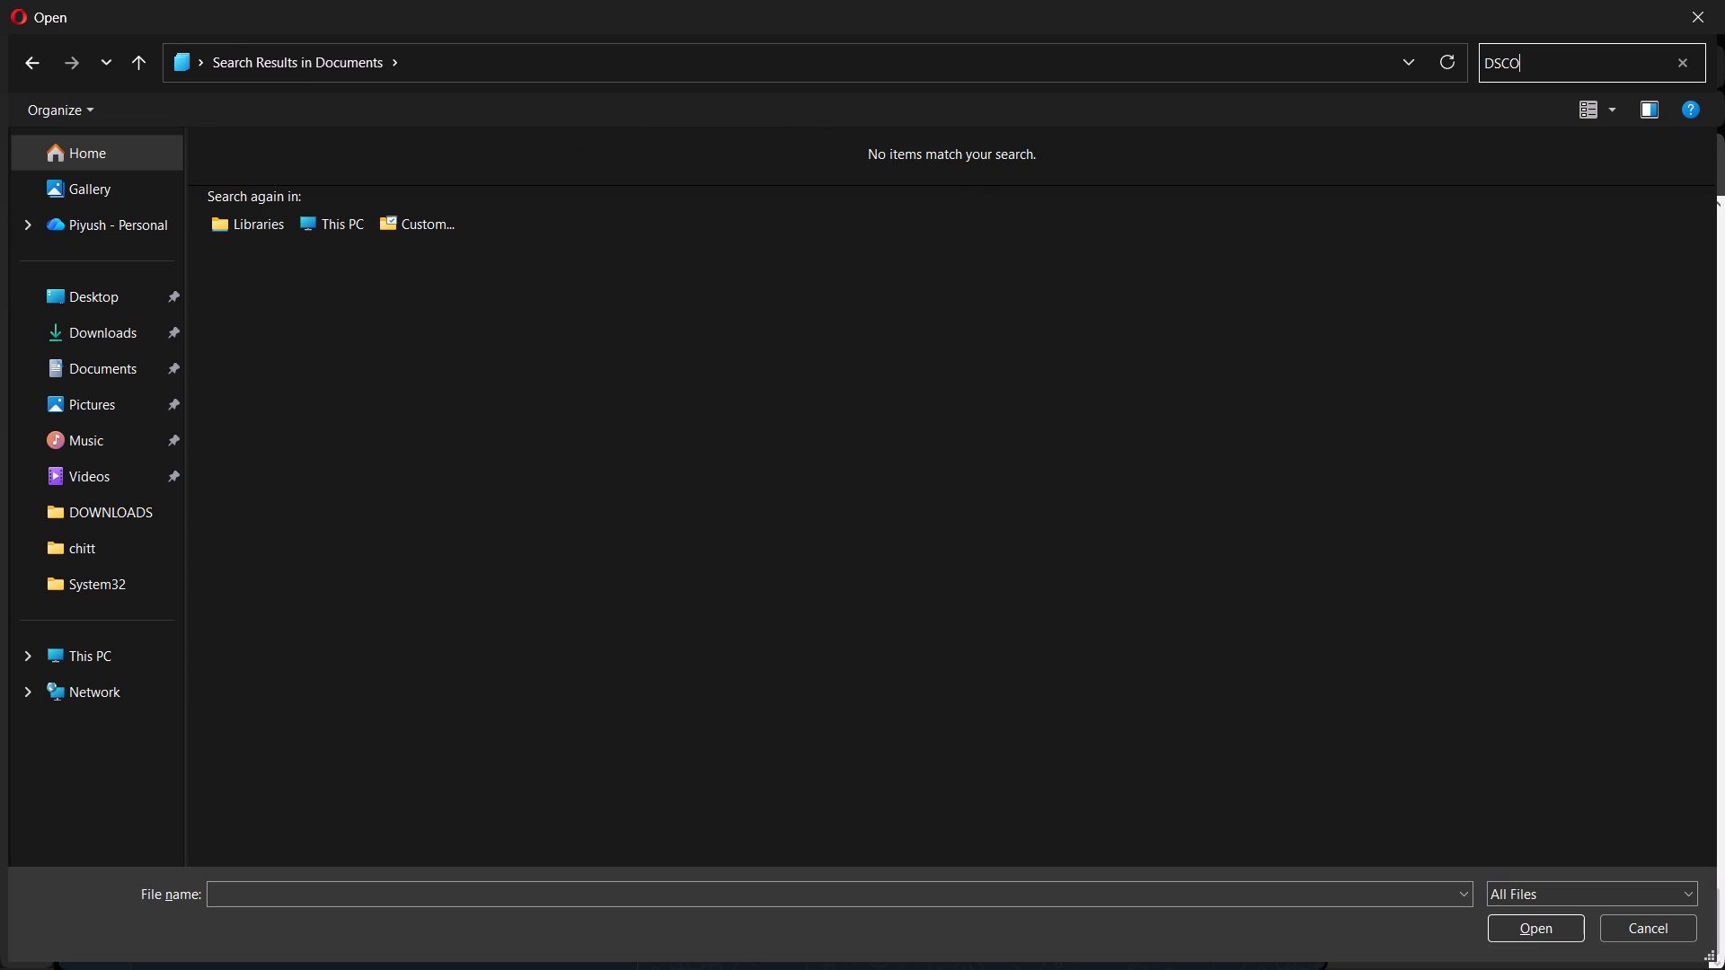
pyautogui.click(1549, 54)
pyautogui.scroll(3, 111, 176)
pyautogui.click(104, 215)
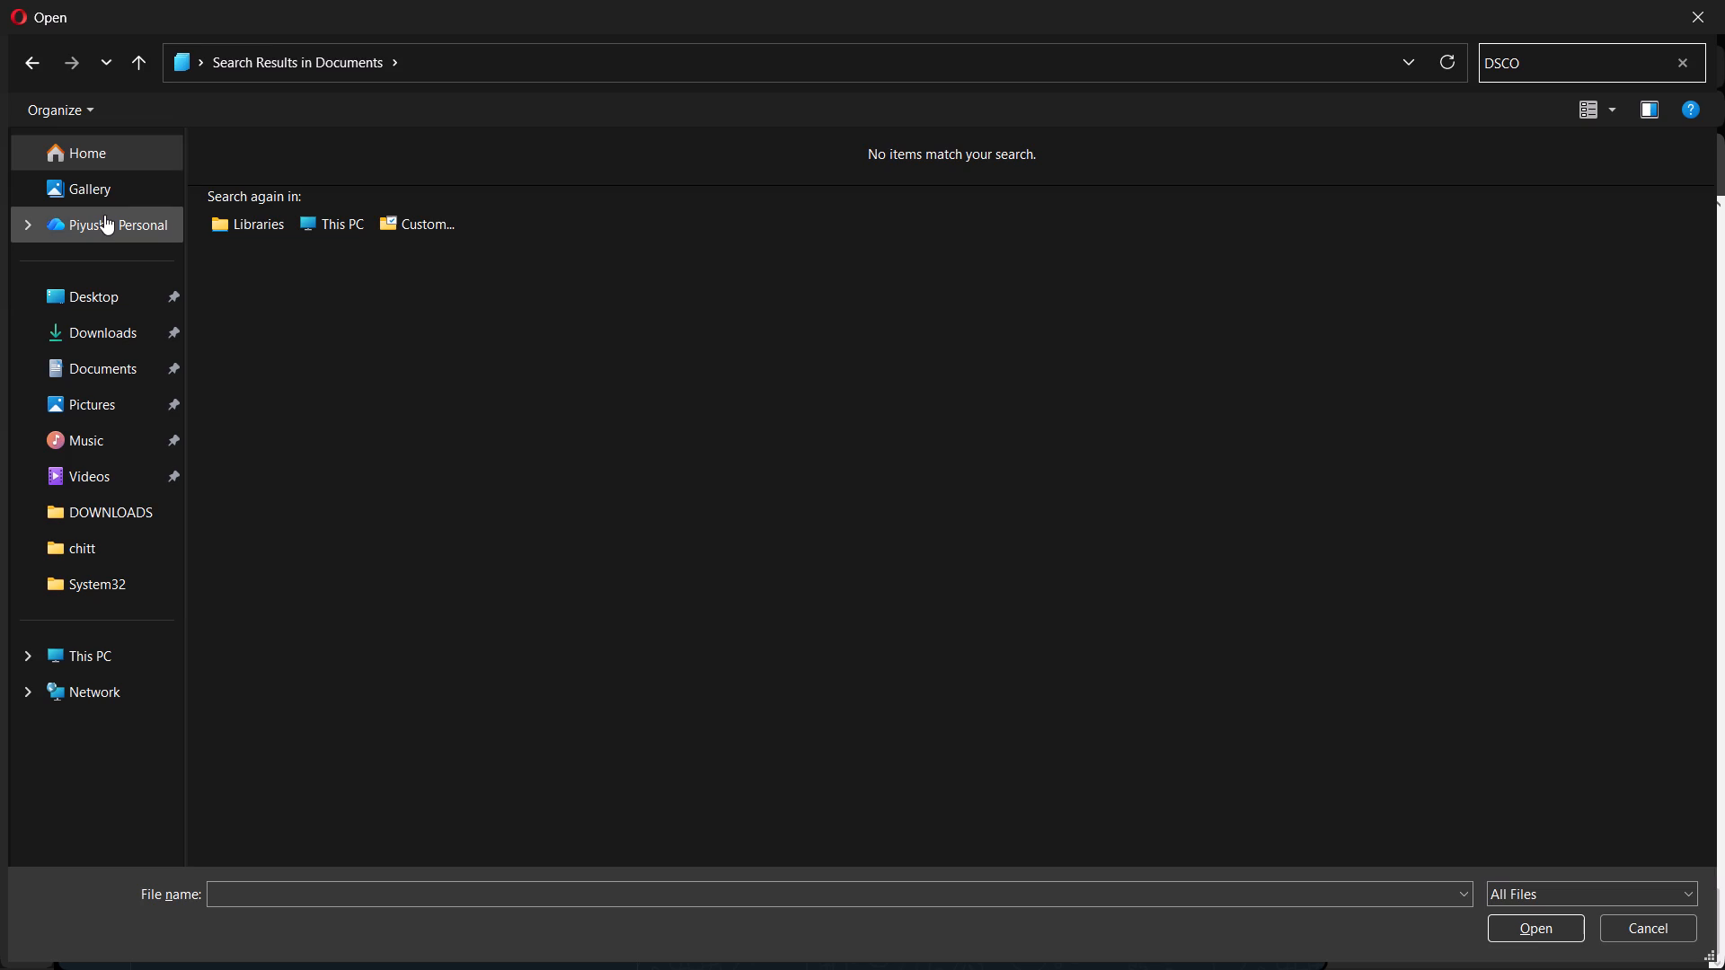
# Search the Home location for DSCO and attach the DSCO LAB5-10 WAVEFORMS document from the OneDrive Documents folder to the chat.
pyautogui.click(106, 176)
pyautogui.click(105, 165)
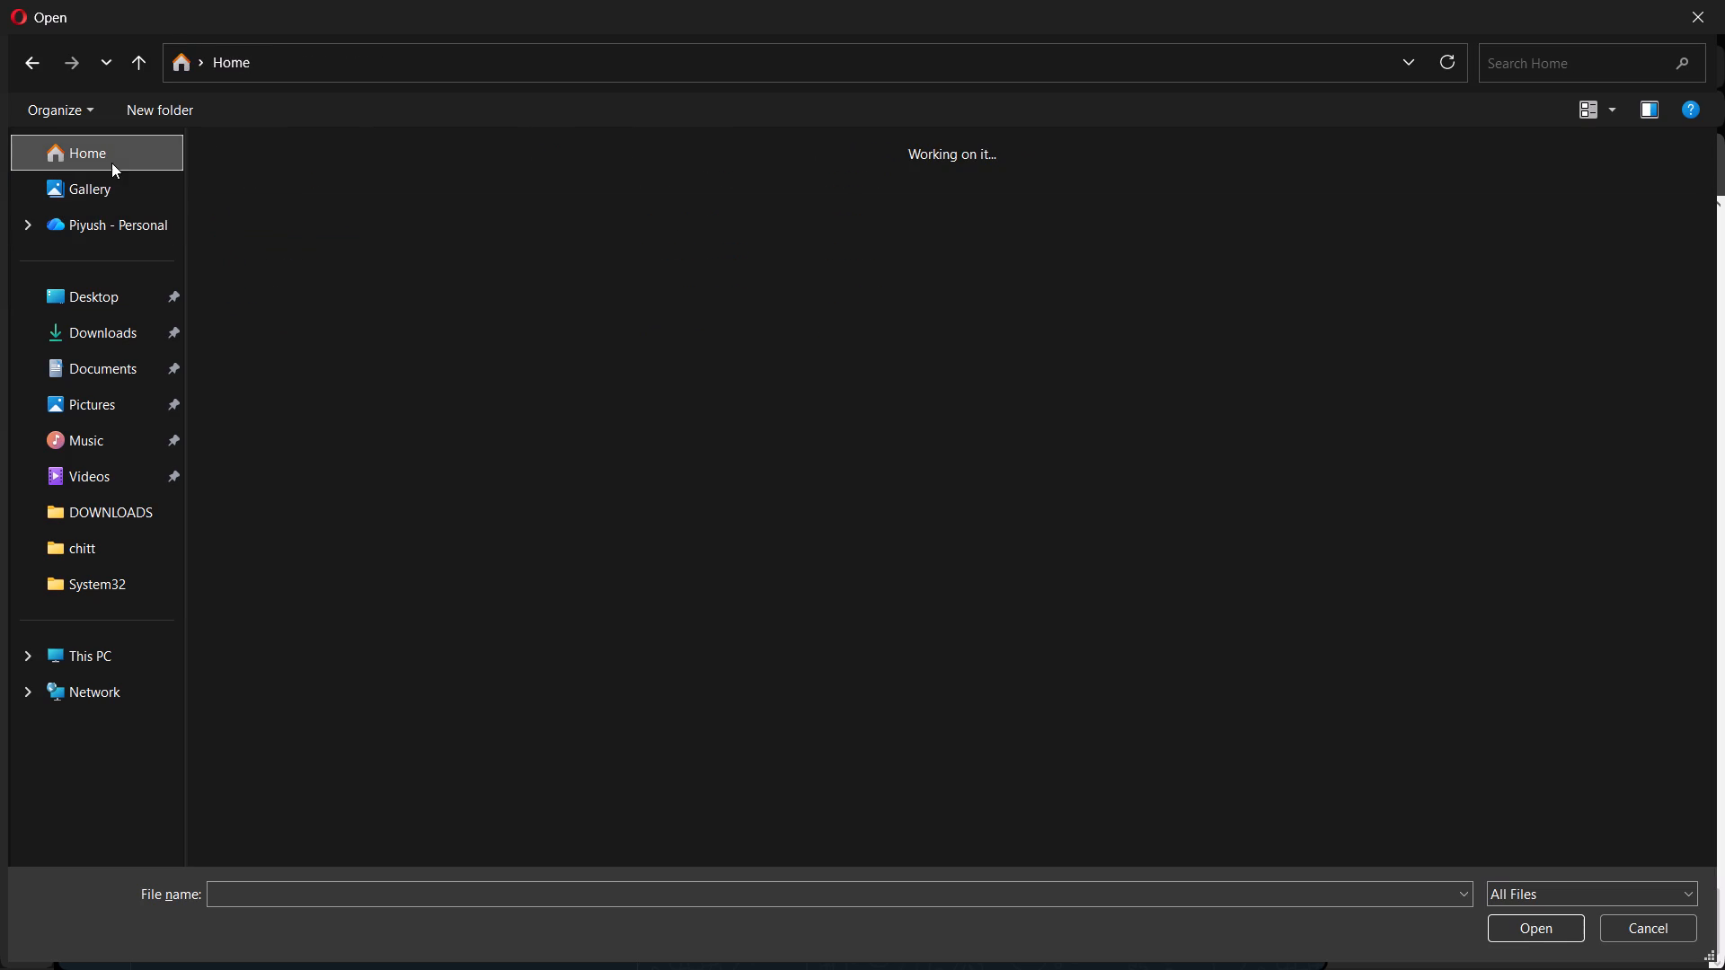
pyautogui.click(1553, 72)
pyautogui.click(1553, 49)
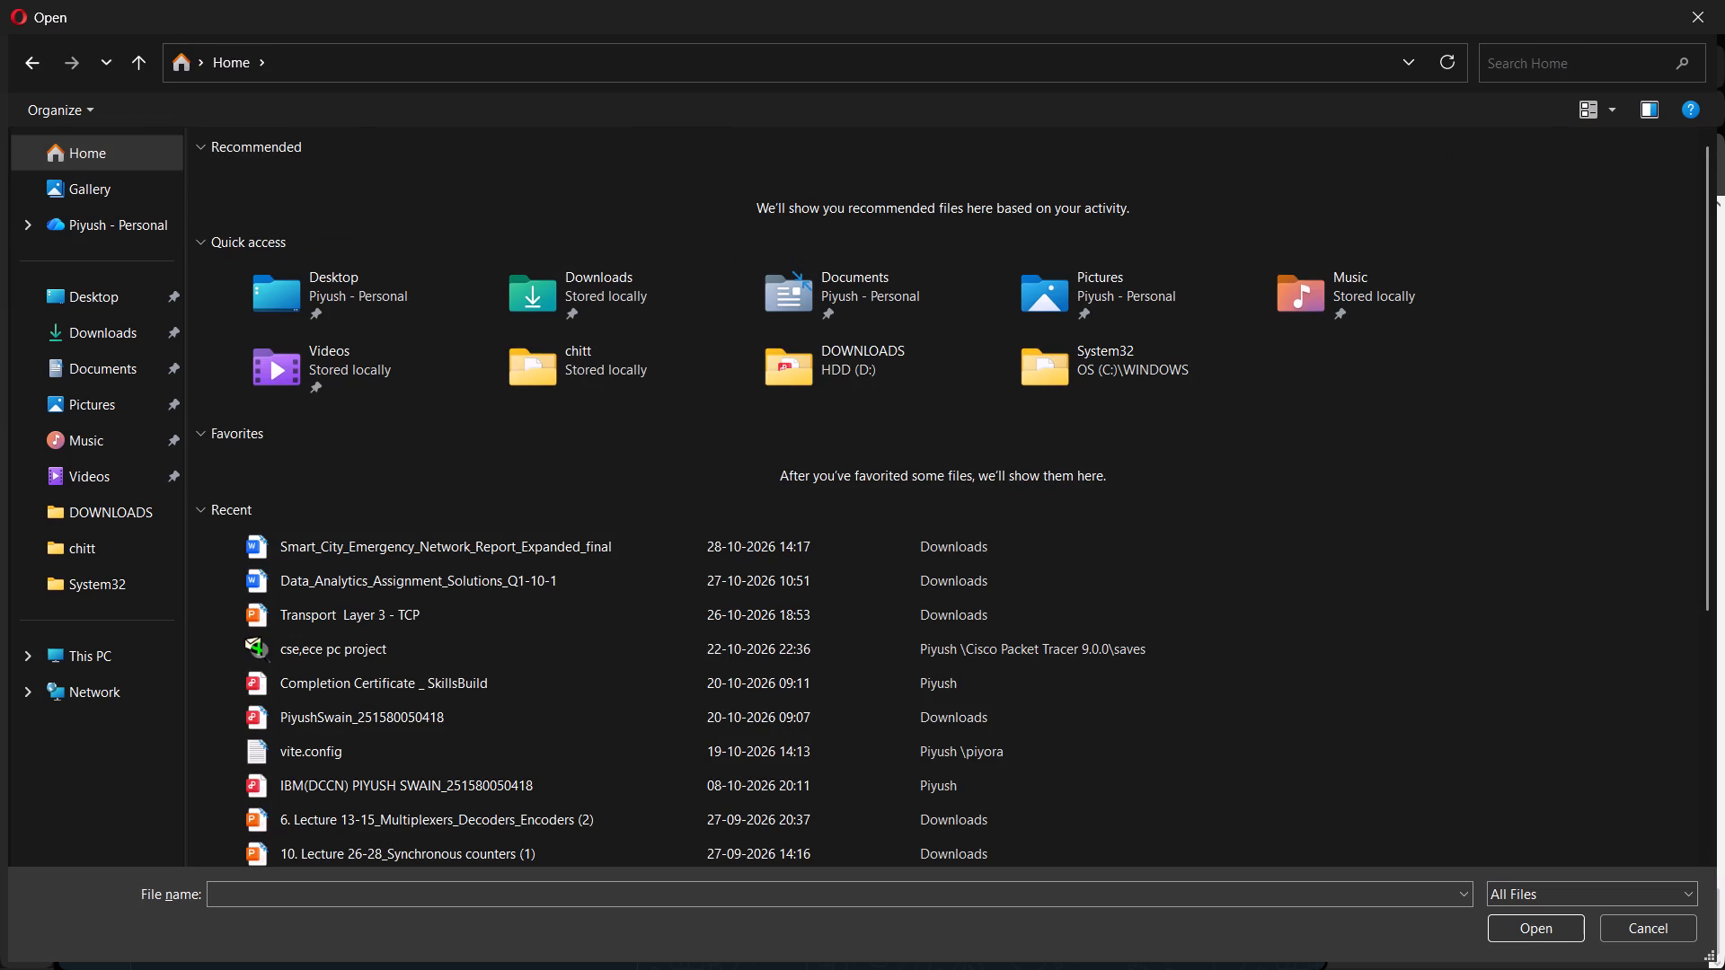
pyautogui.click(1548, 54)
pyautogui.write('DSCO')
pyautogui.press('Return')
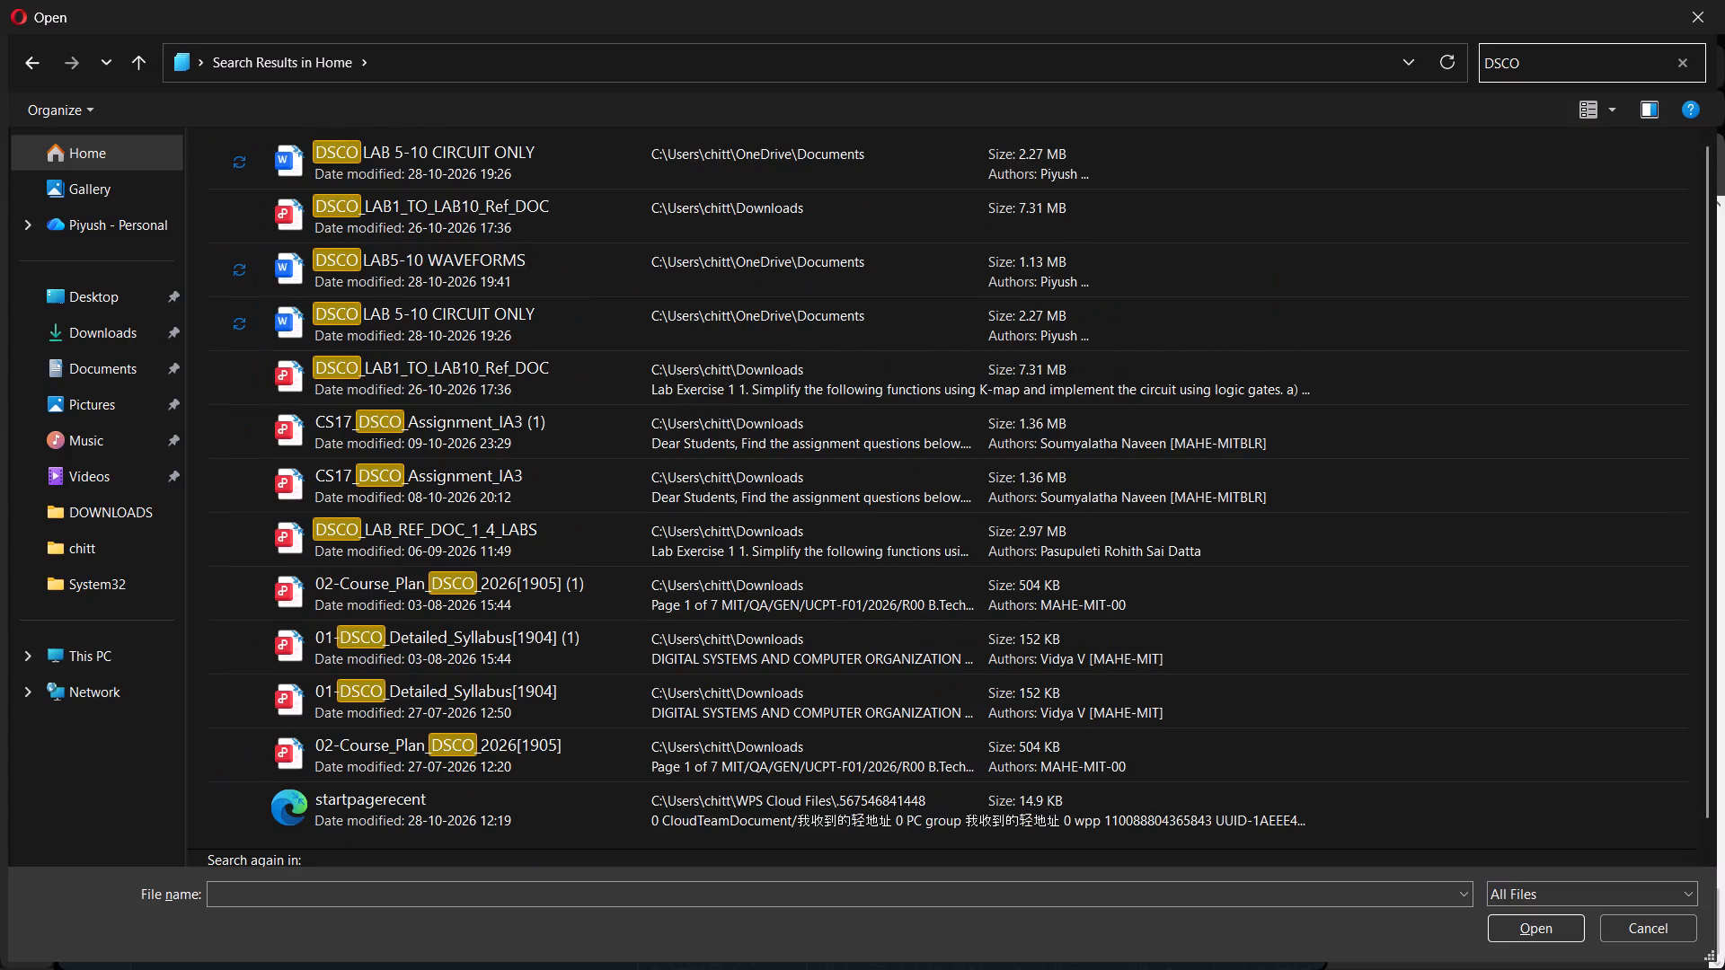
pyautogui.click(1608, 253)
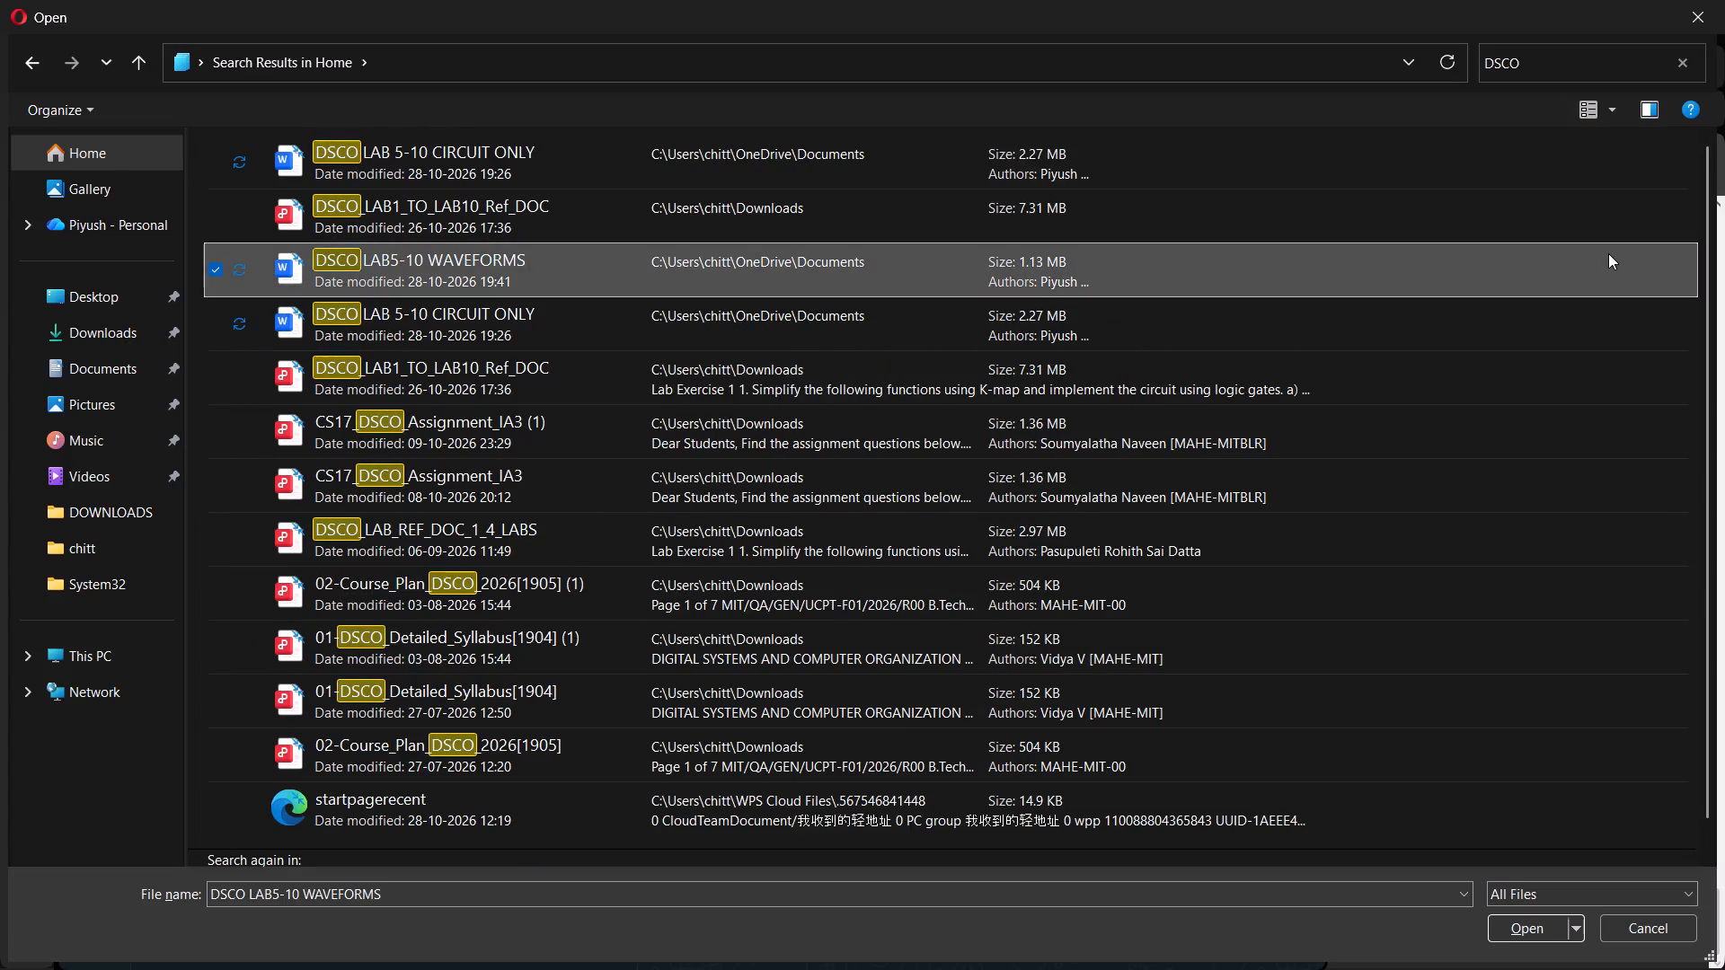
pyautogui.click(1546, 919)
pyautogui.click(1266, 893)
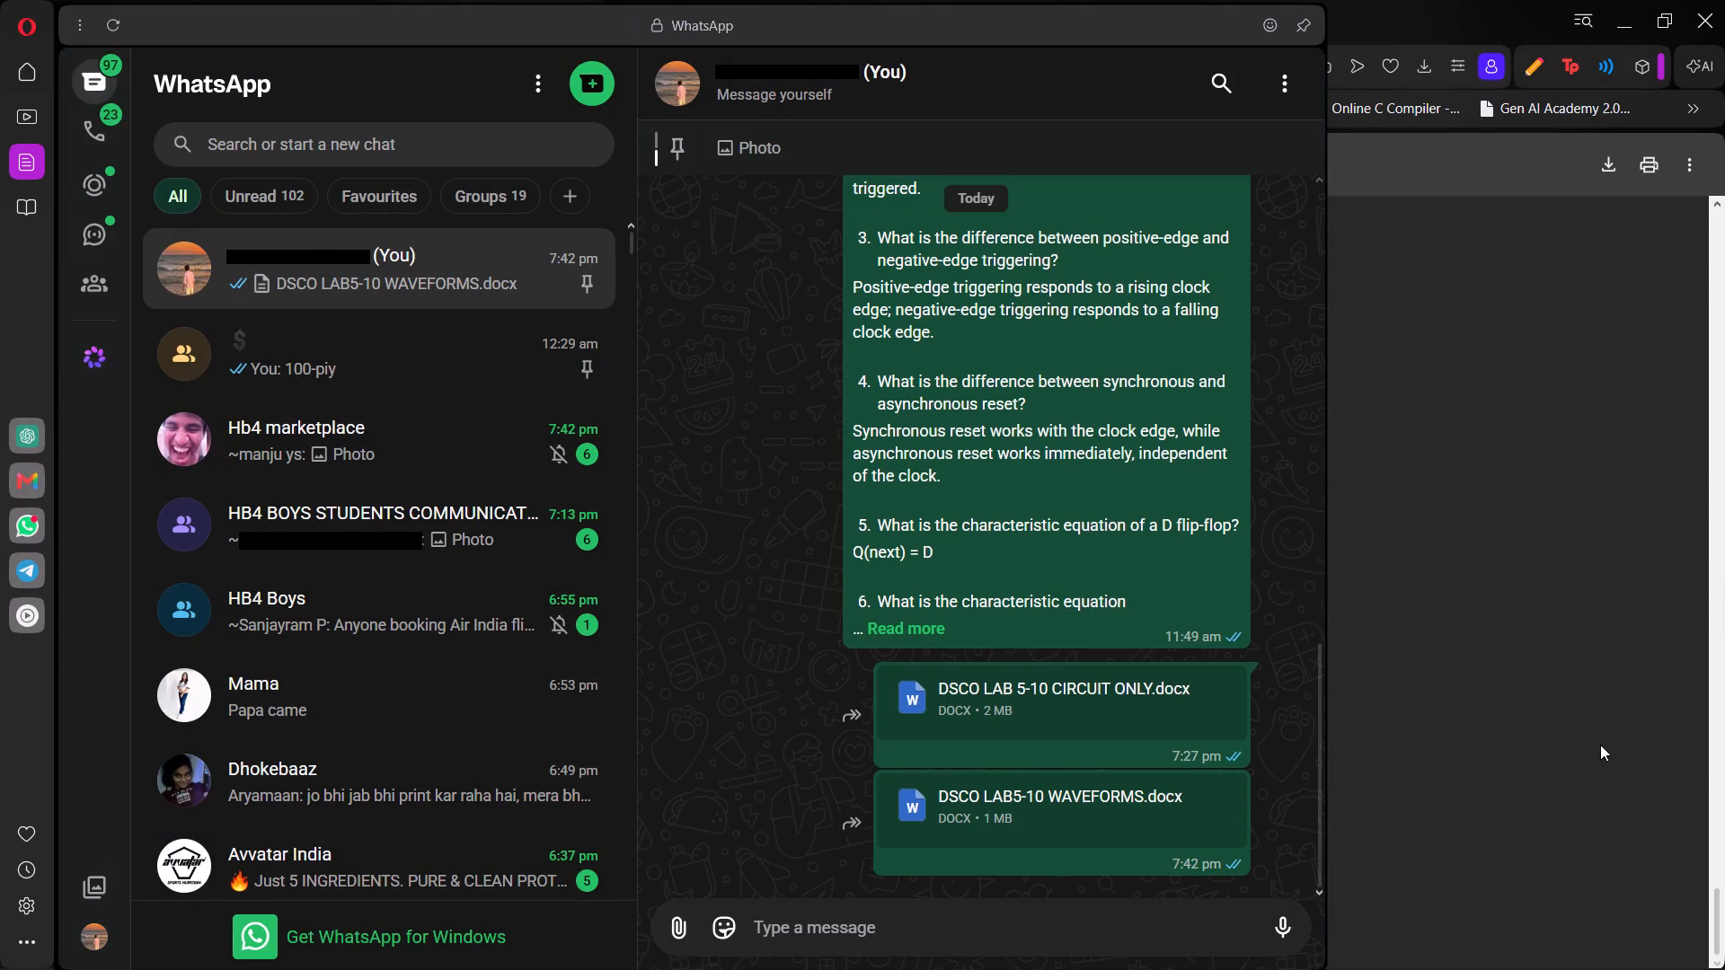
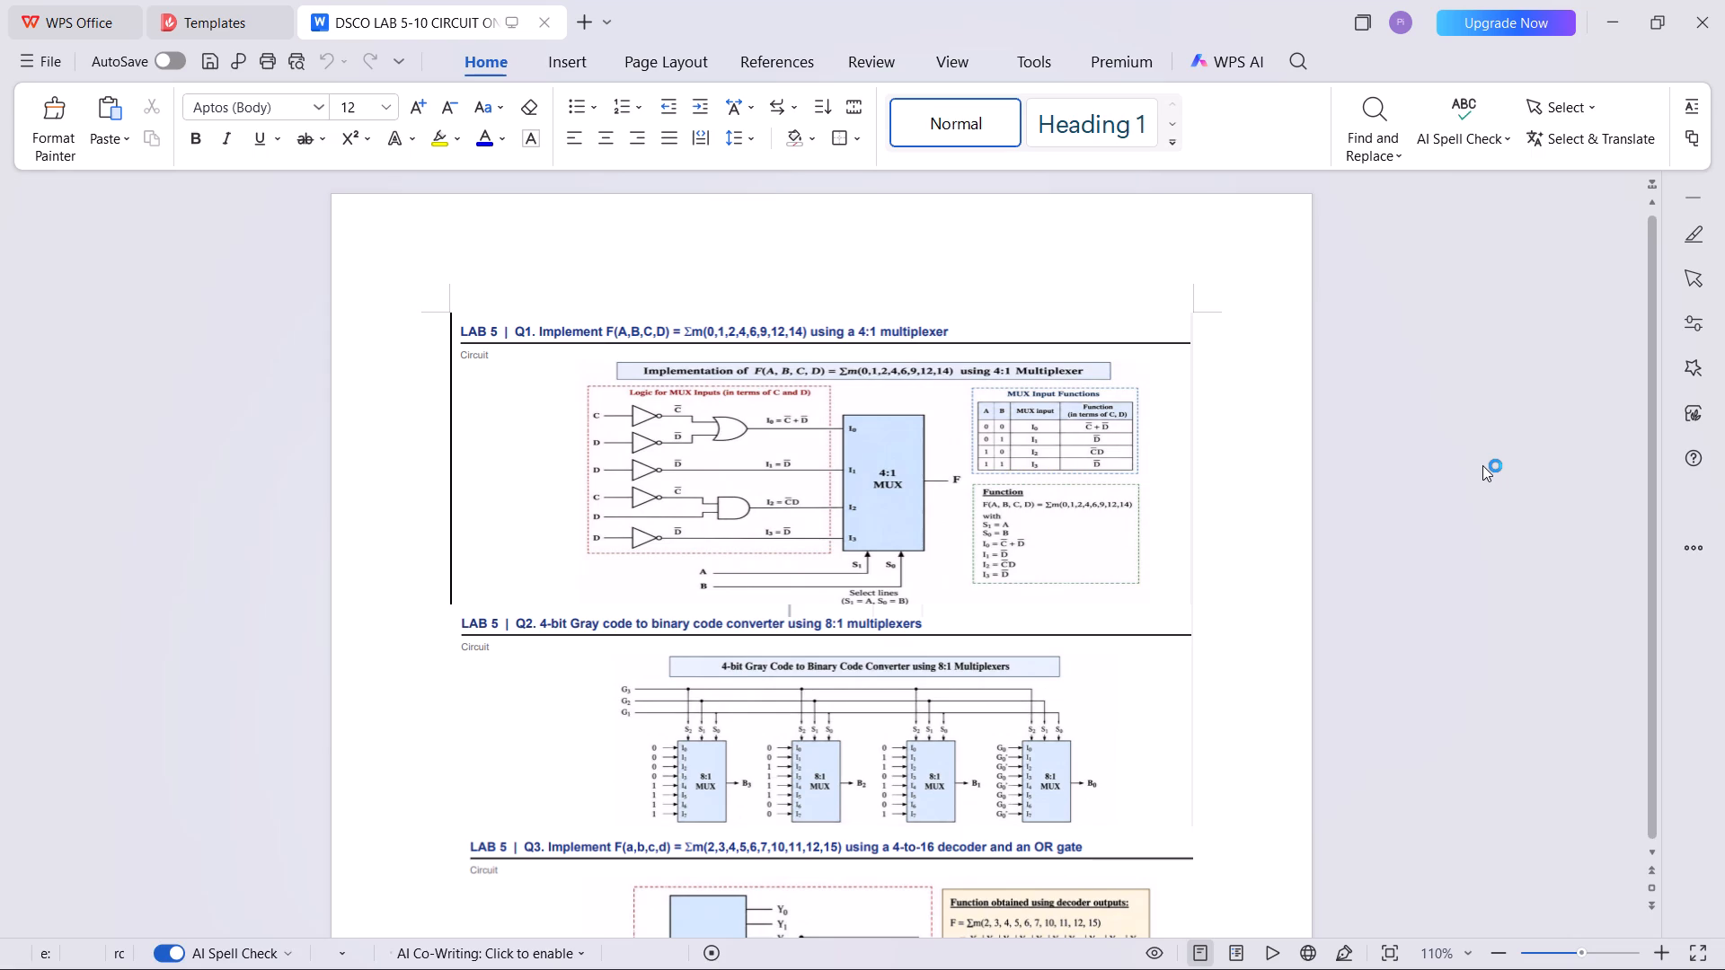
# Examine the circuit diagrams from LAB 5 Q1 through LAB 10 Q3 in the DSCO LAB 5-10 circuit document.
pyautogui.scroll(-2, 1486, 475)
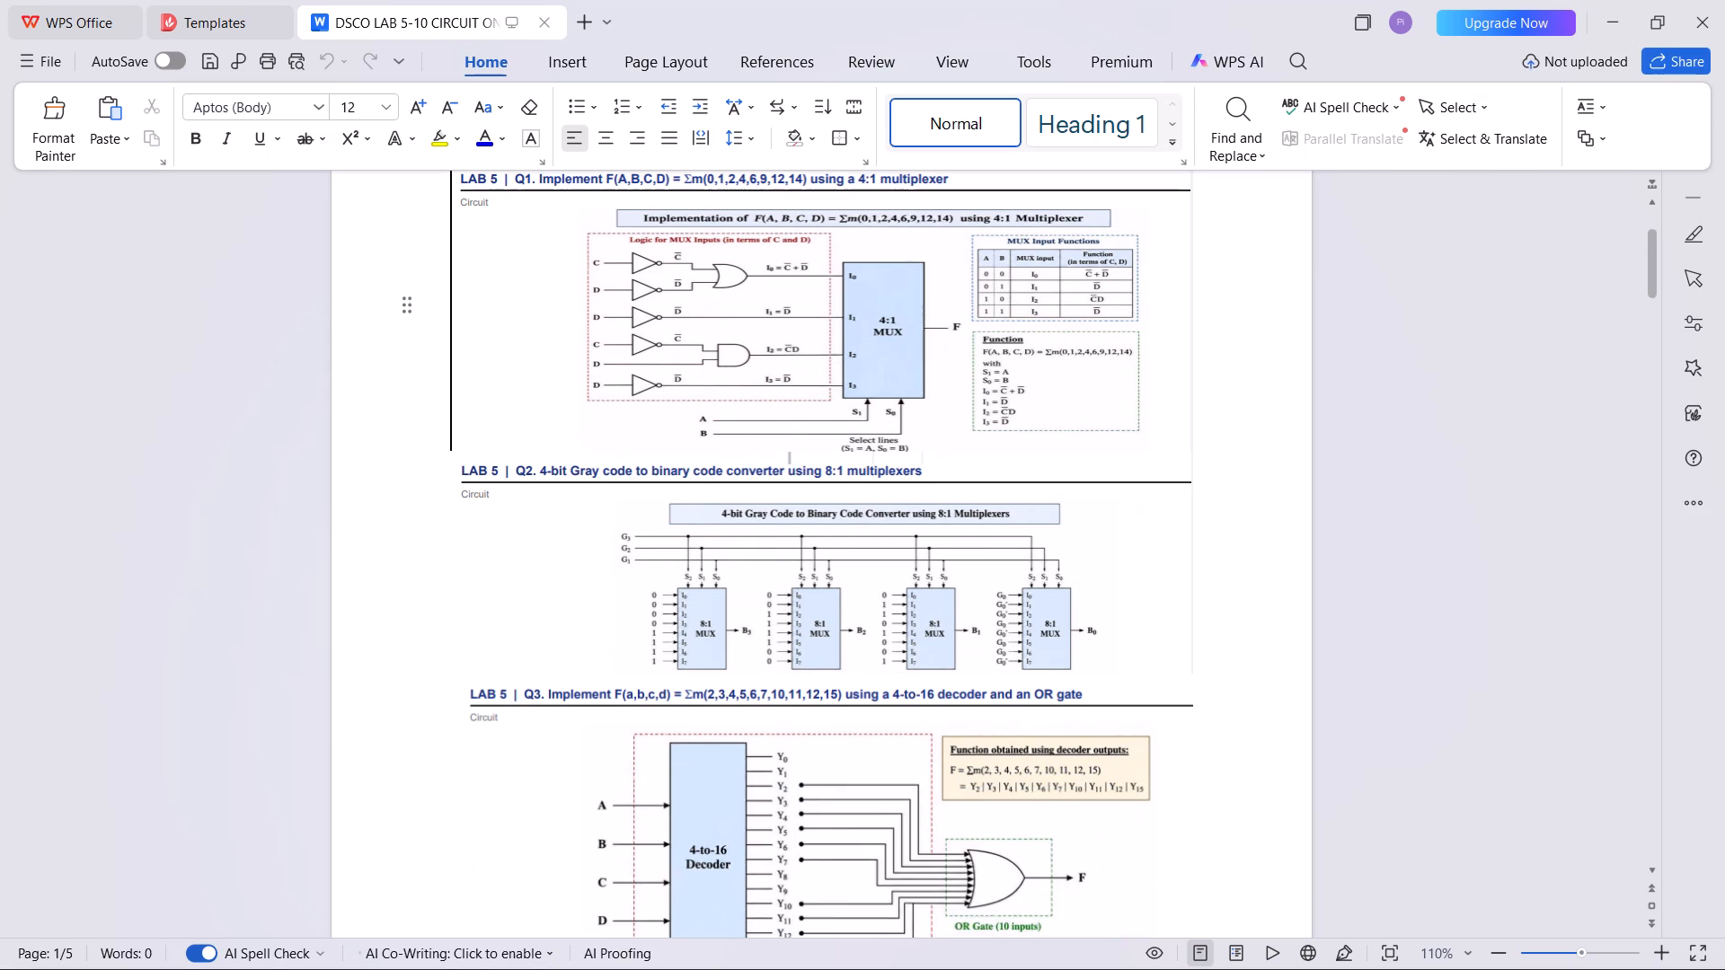
pyautogui.scroll(-12, 1486, 475)
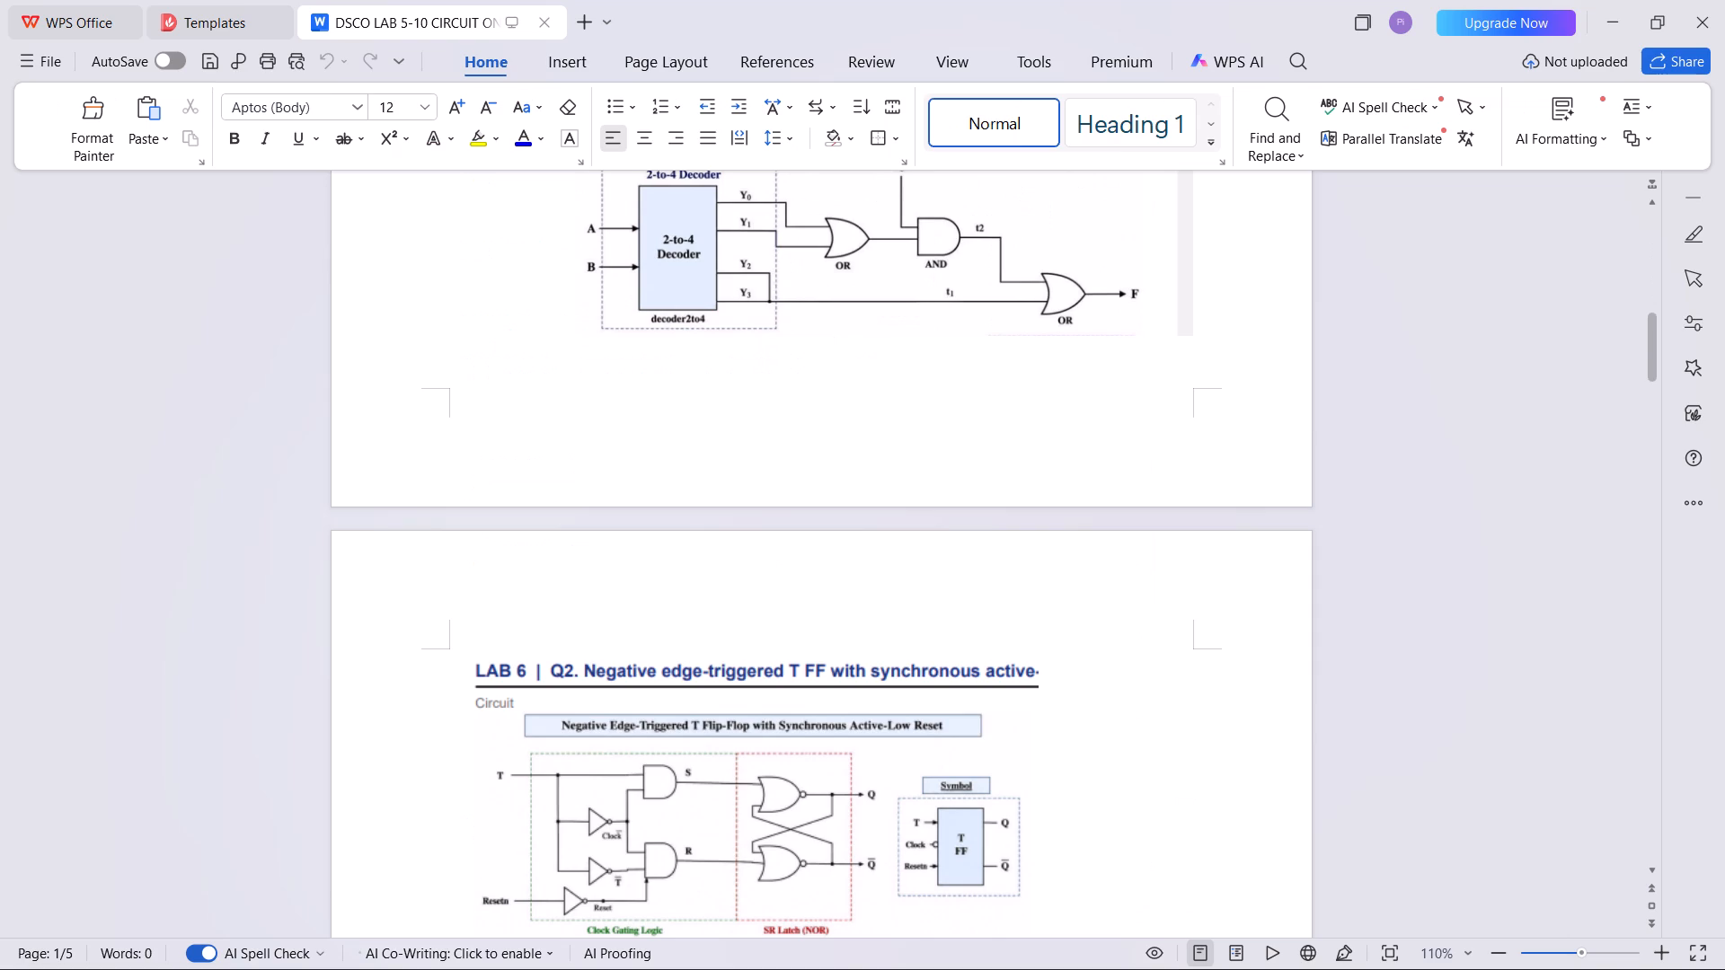
pyautogui.scroll(-8, 1554, 491)
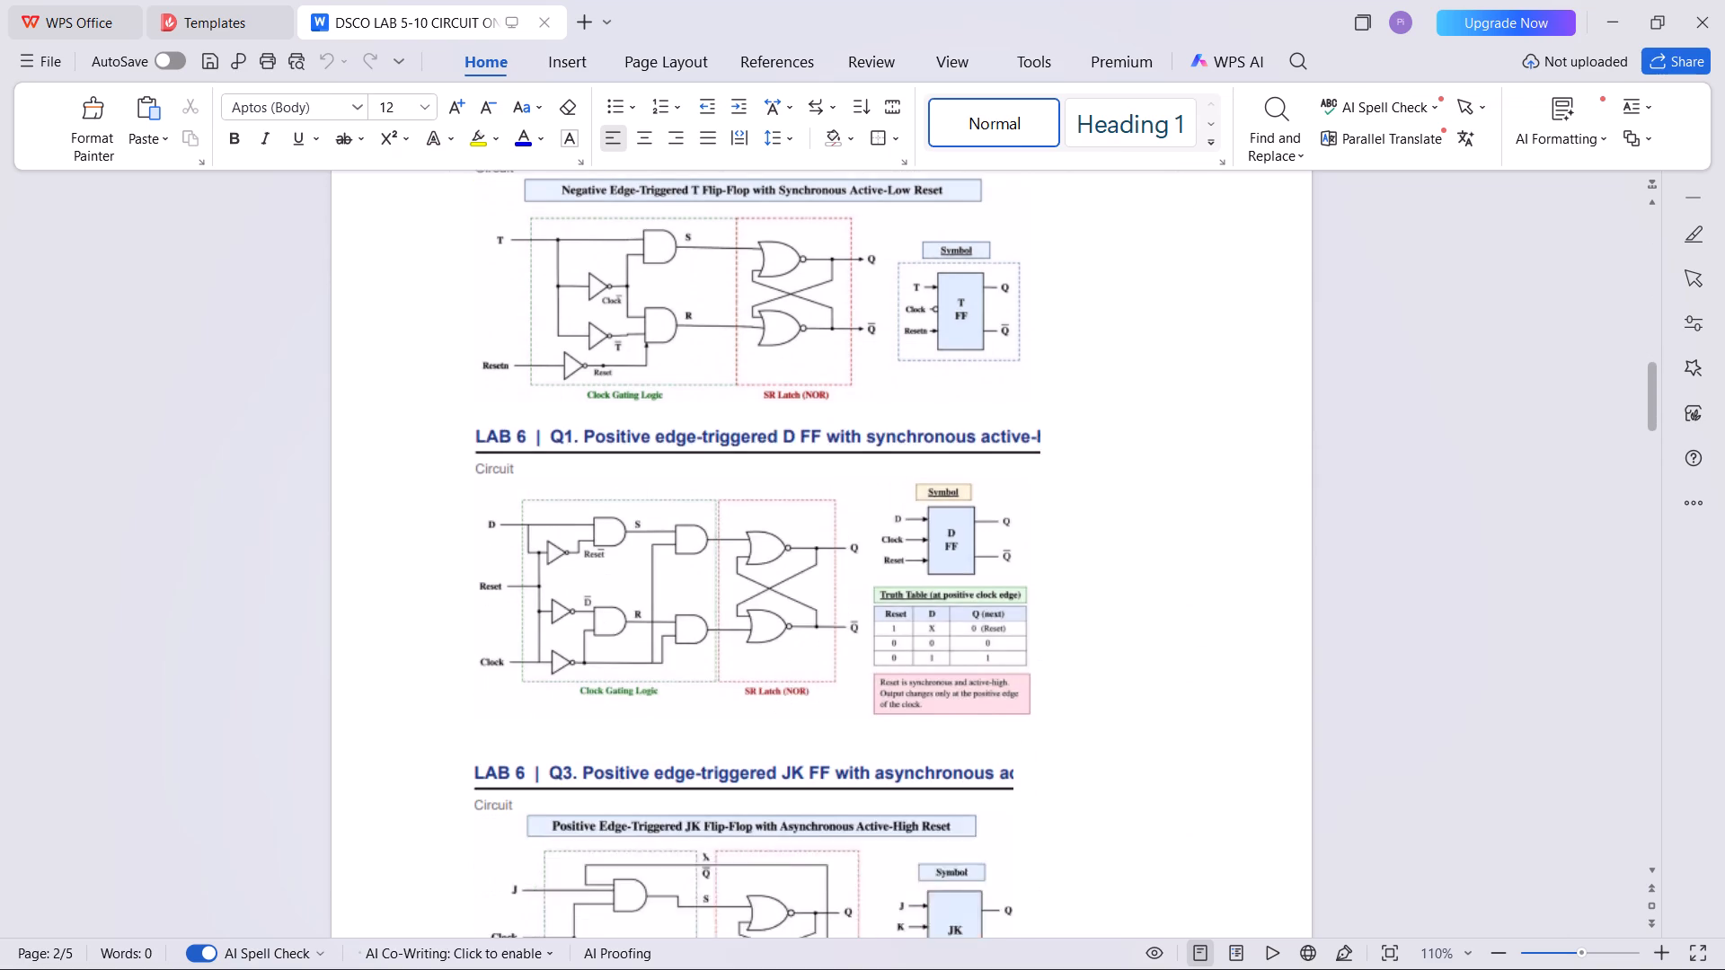
pyautogui.scroll(-8, 1331, 699)
pyautogui.scroll(-16, 1331, 699)
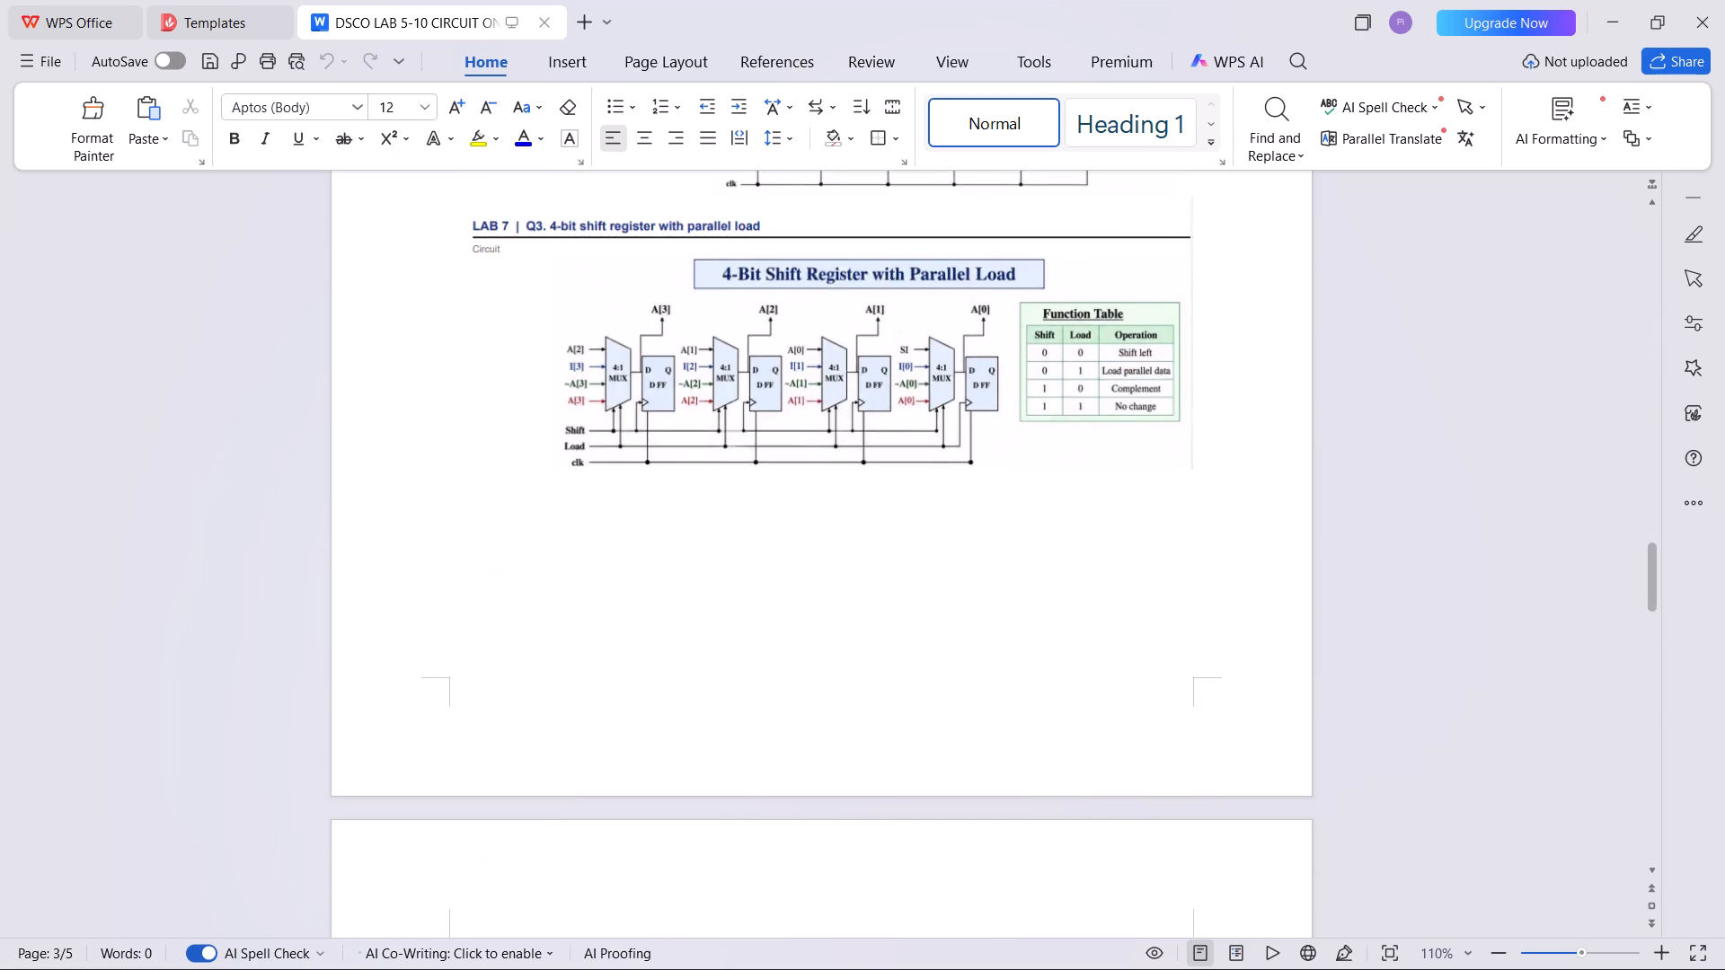
pyautogui.scroll(-17, 1331, 699)
pyautogui.scroll(-14, 1331, 699)
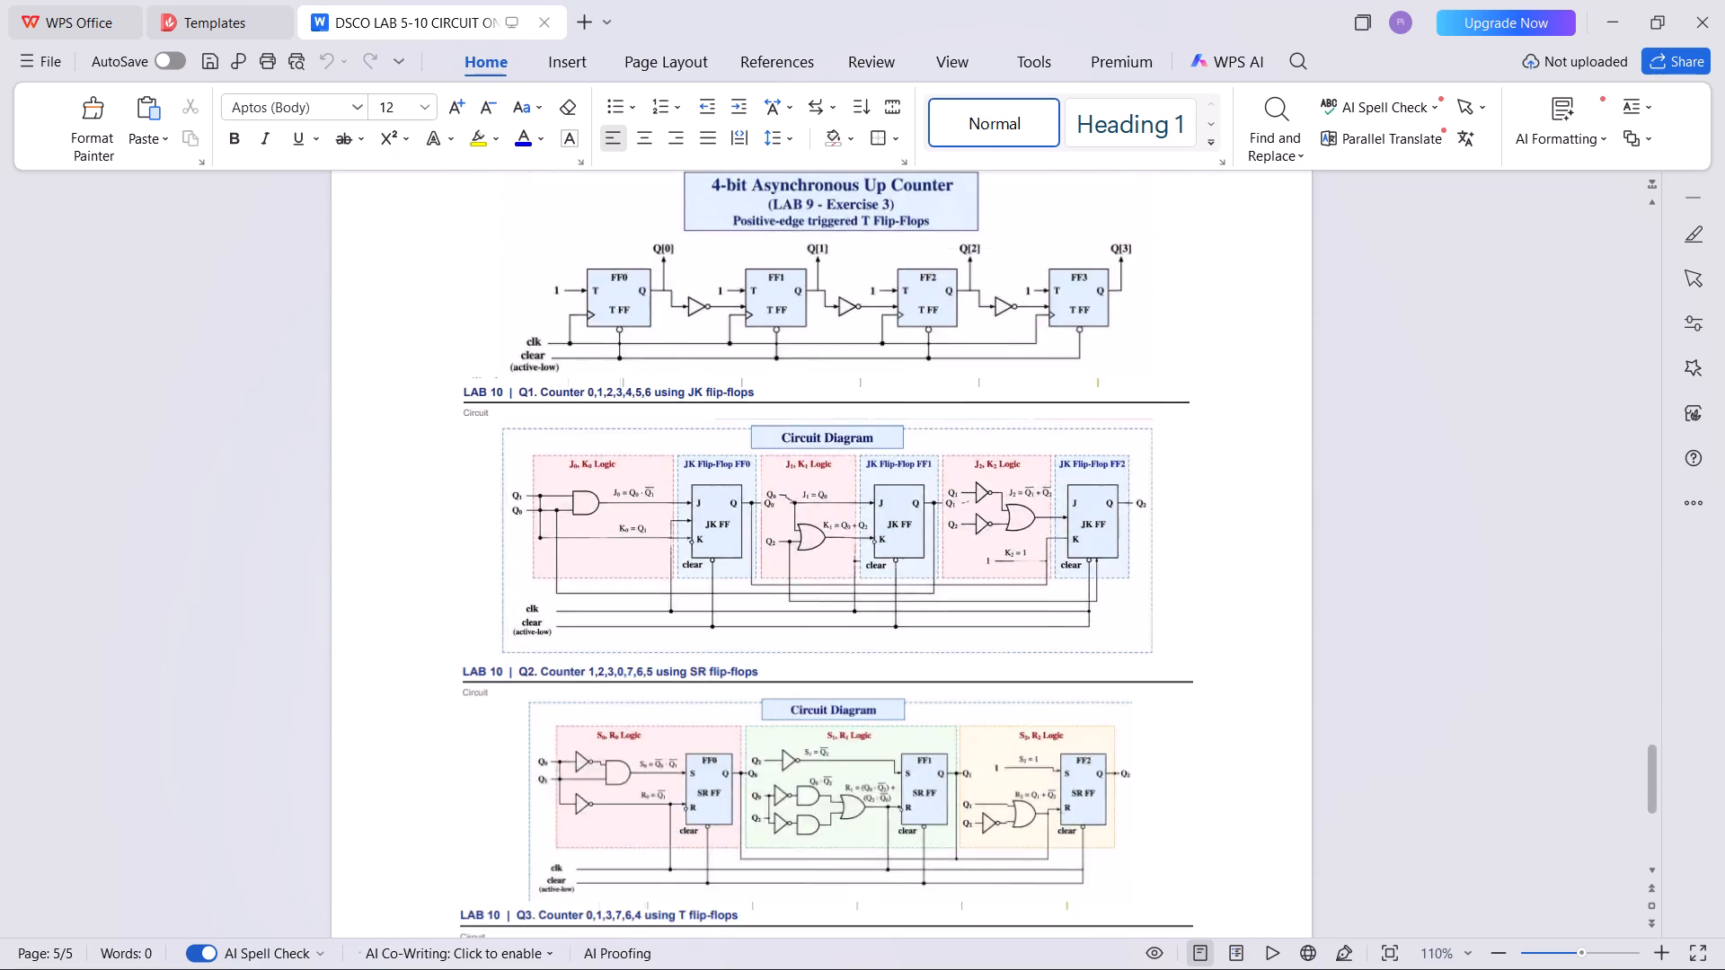
pyautogui.scroll(-9, 1331, 699)
pyautogui.scroll(4, 1331, 699)
pyautogui.scroll(-4, 1331, 699)
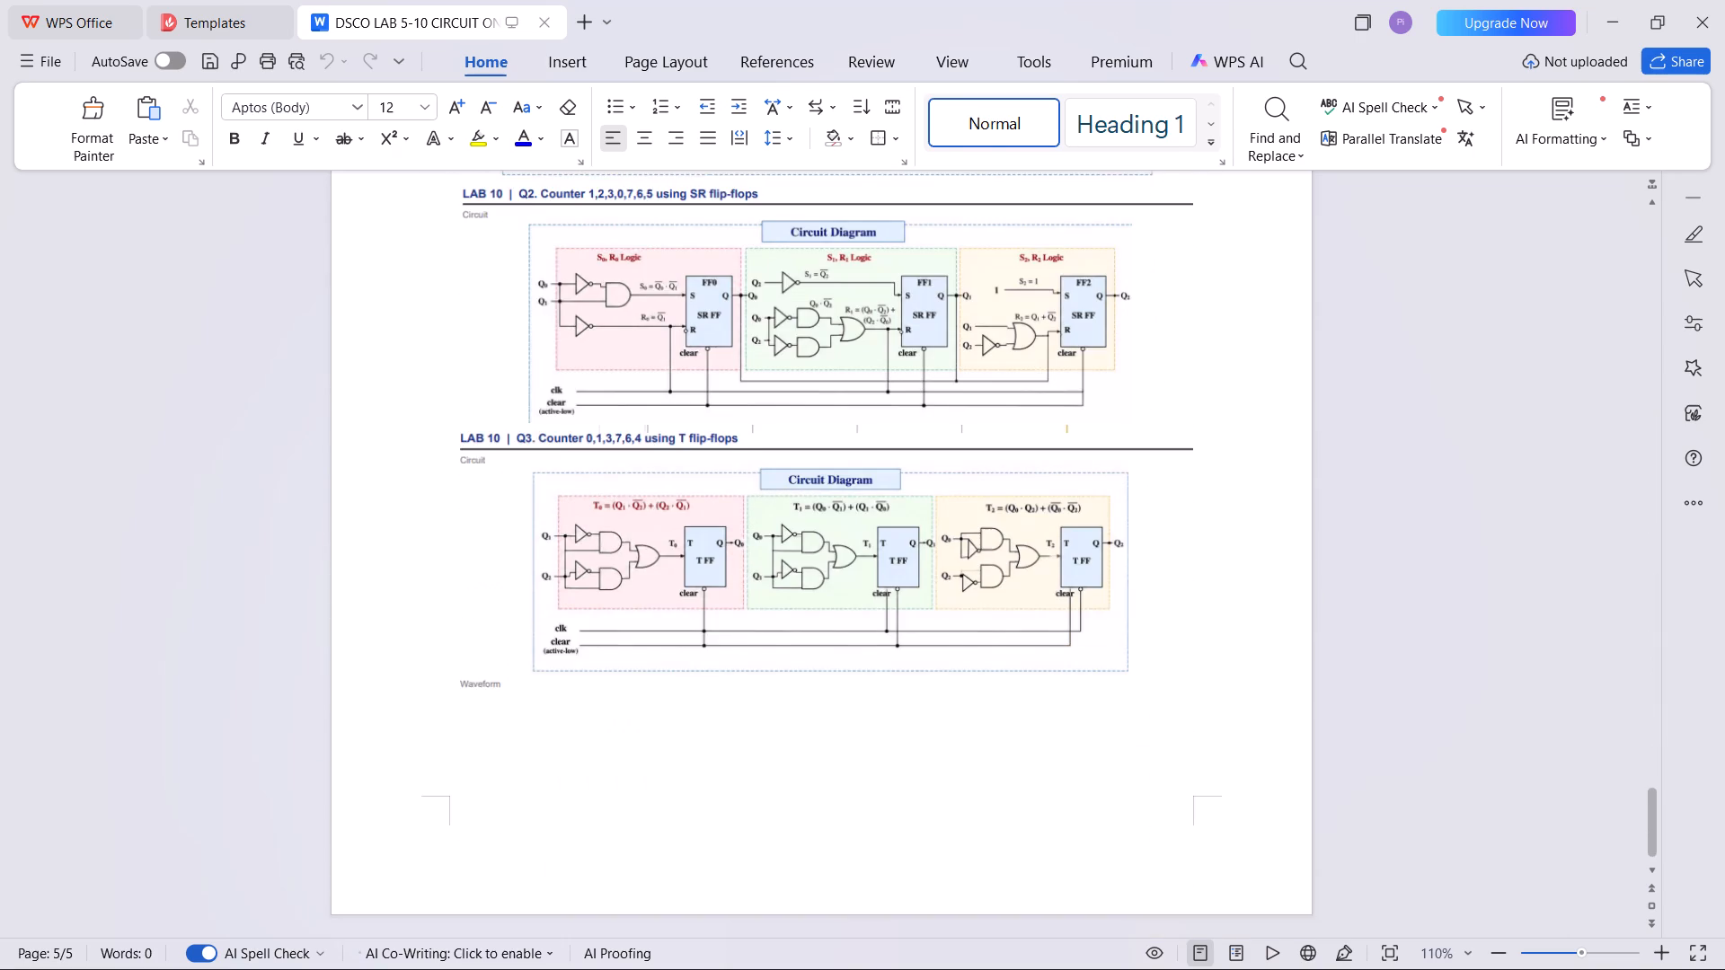
# Review the circuit document backwards from LAB 10 to the LAB 6 flip-flop diagrams, checking their headings and images.
pyautogui.scroll(15, 1330, 699)
pyautogui.scroll(11, 1330, 699)
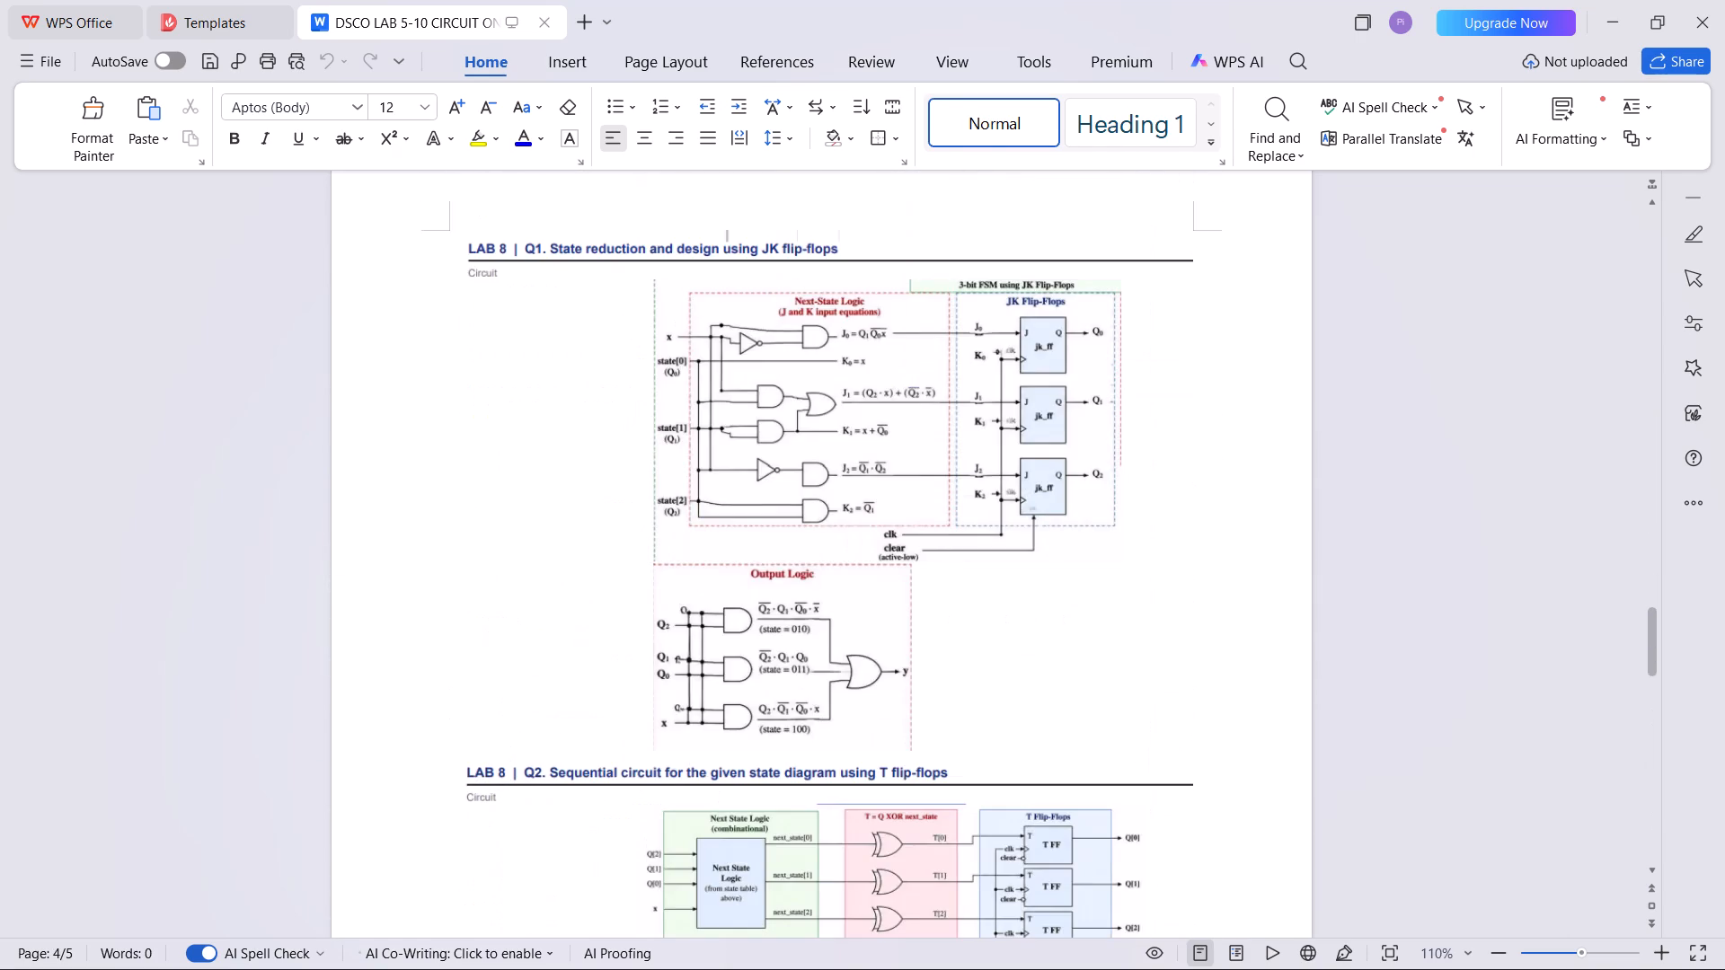
pyautogui.scroll(19, 1330, 699)
pyautogui.scroll(12, 1330, 699)
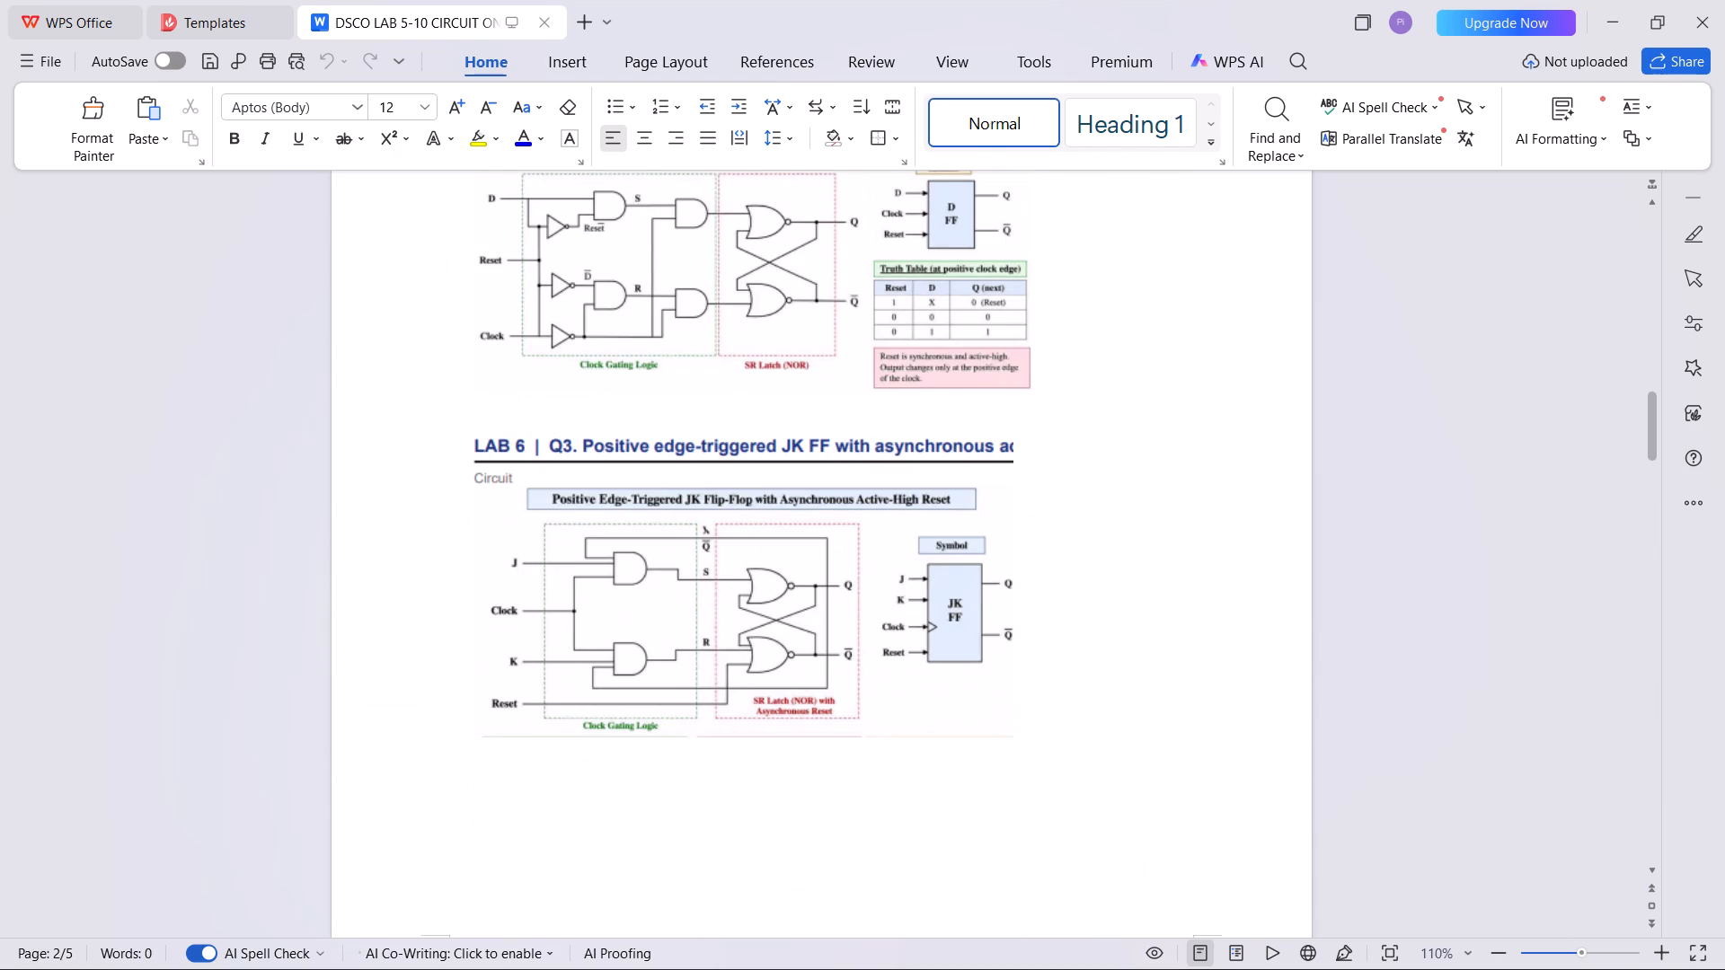
pyautogui.scroll(5, 1330, 699)
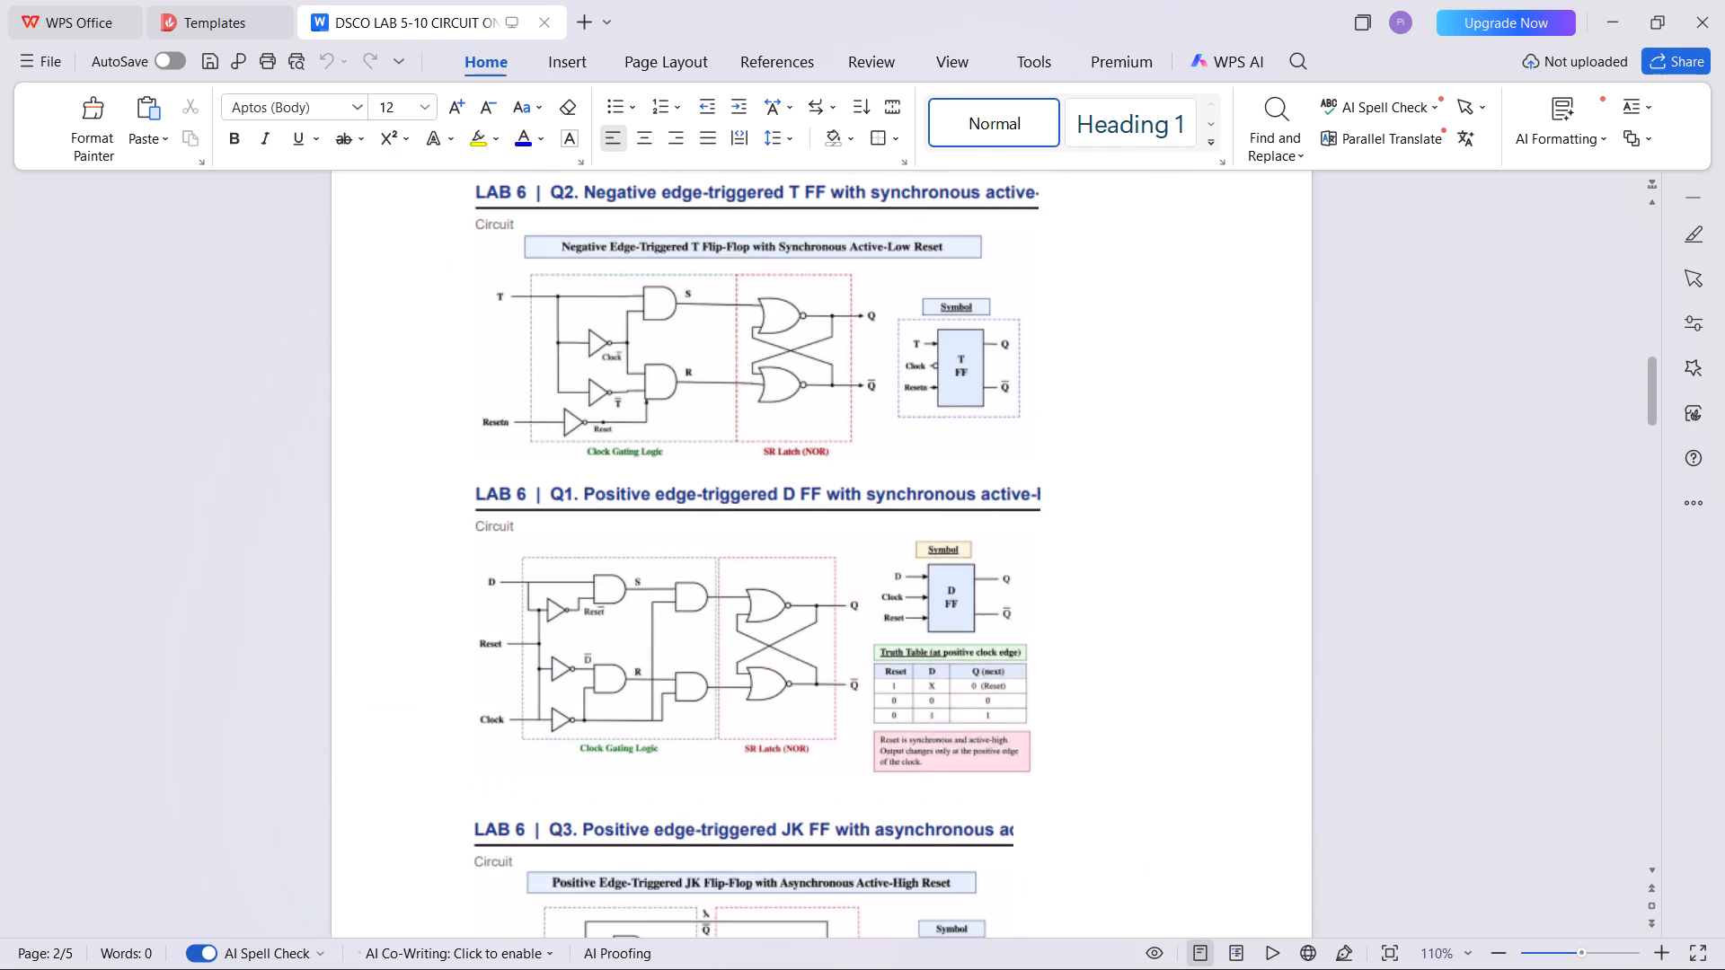
# Check the circuit document from LAB 5 Q1 through LAB 10 Q3 and put its window away.
pyautogui.scroll(9, 1330, 699)
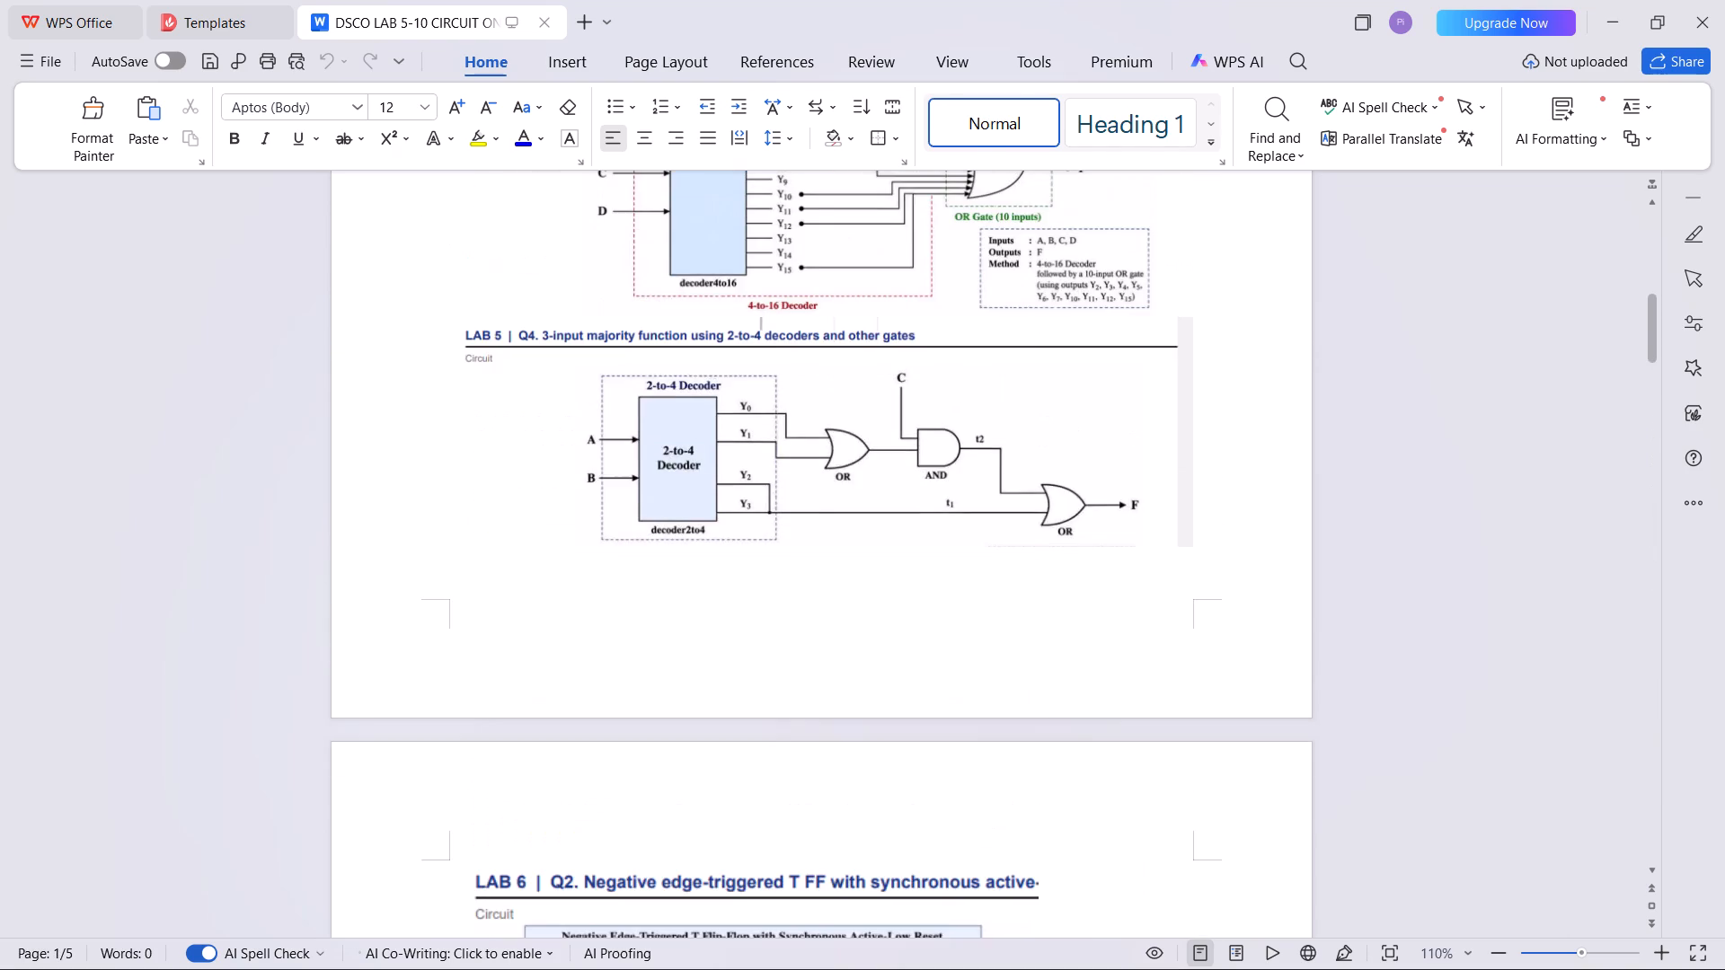
pyautogui.scroll(11, 1330, 699)
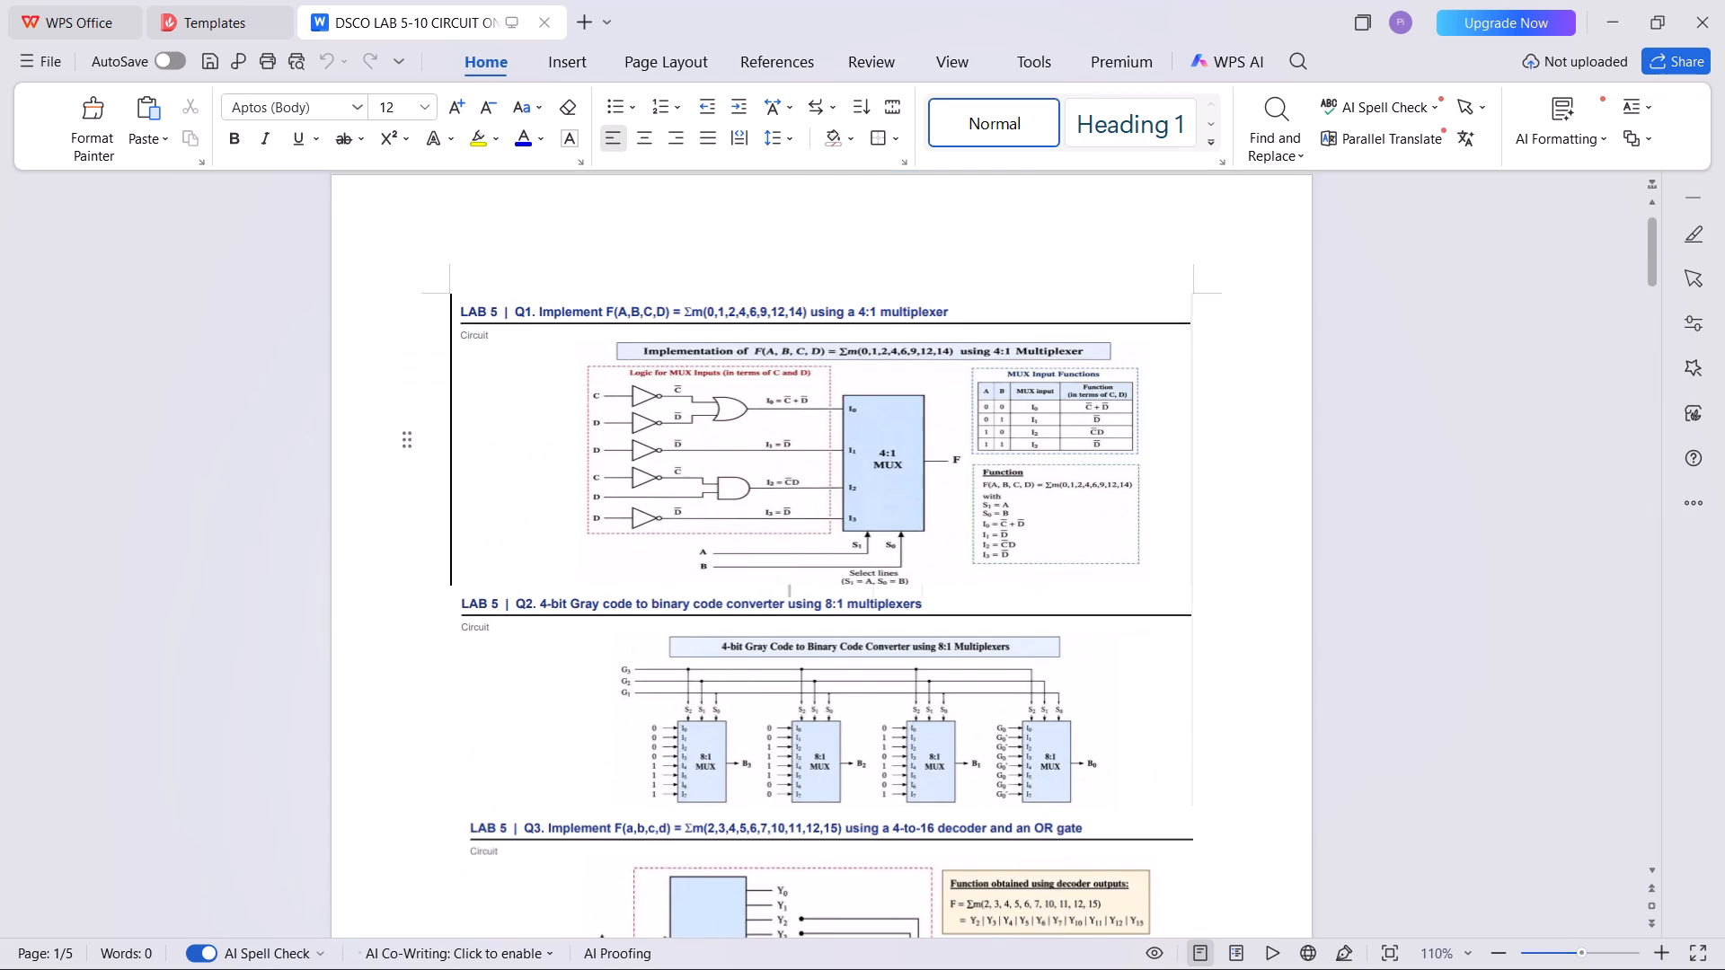
pyautogui.scroll(5, 1330, 699)
pyautogui.scroll(-11, 1330, 699)
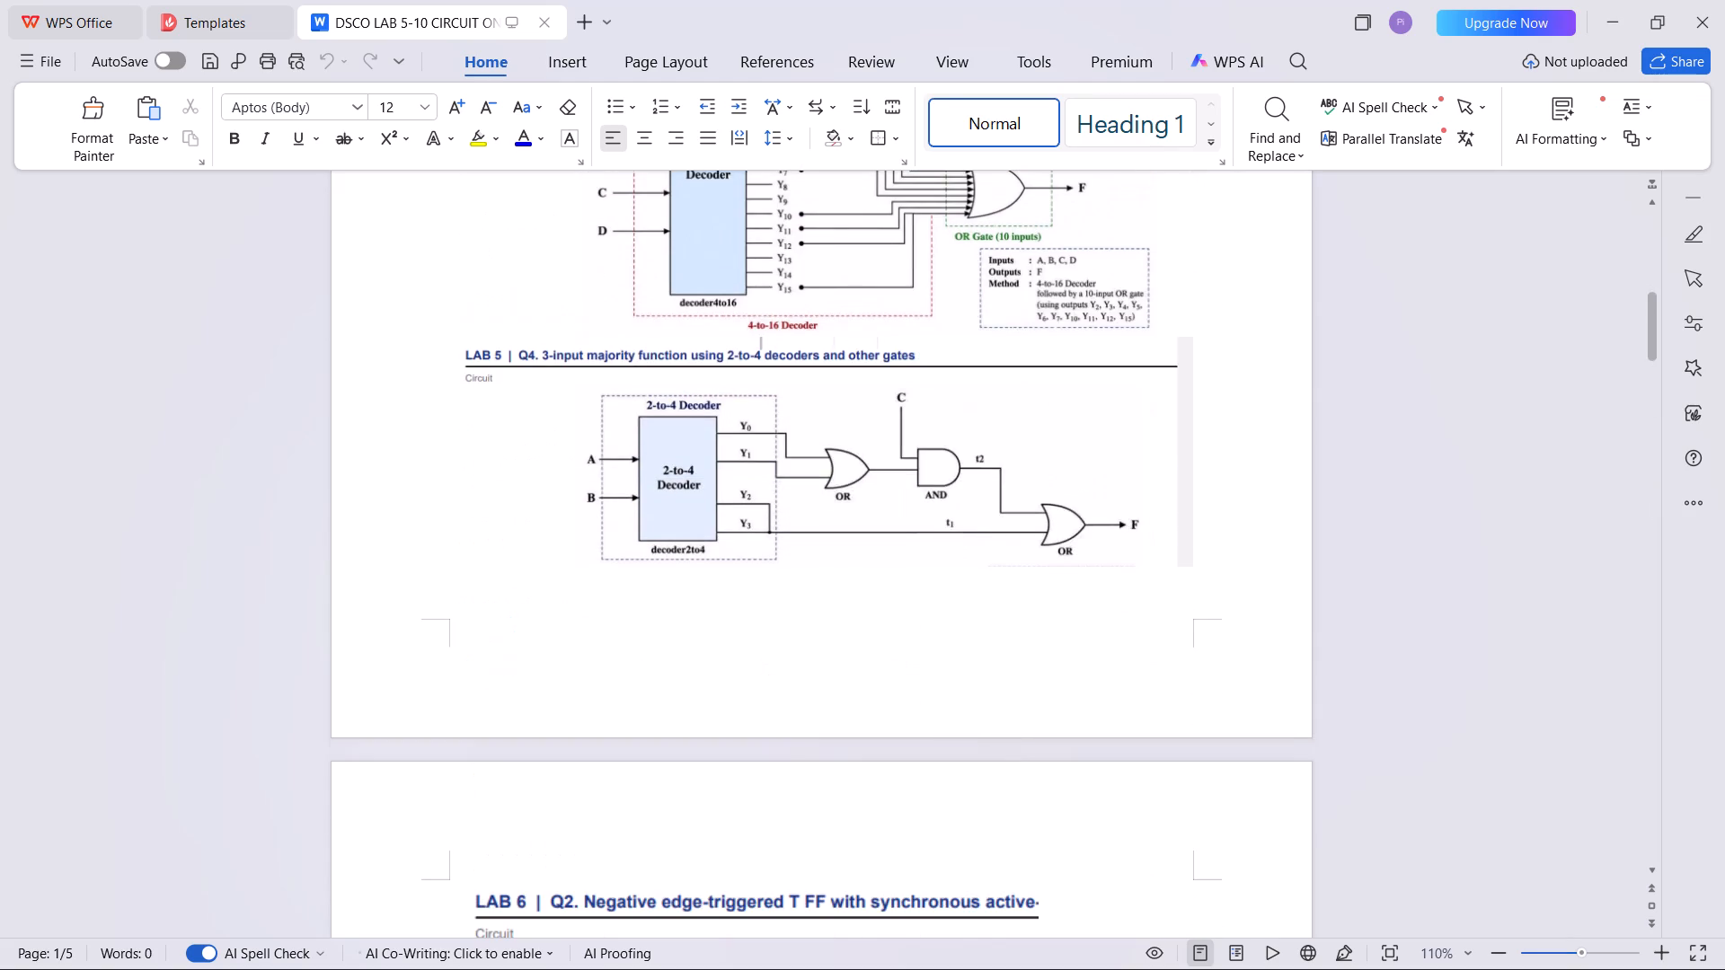
pyautogui.scroll(-17, 1303, 663)
pyautogui.scroll(-6, 1302, 662)
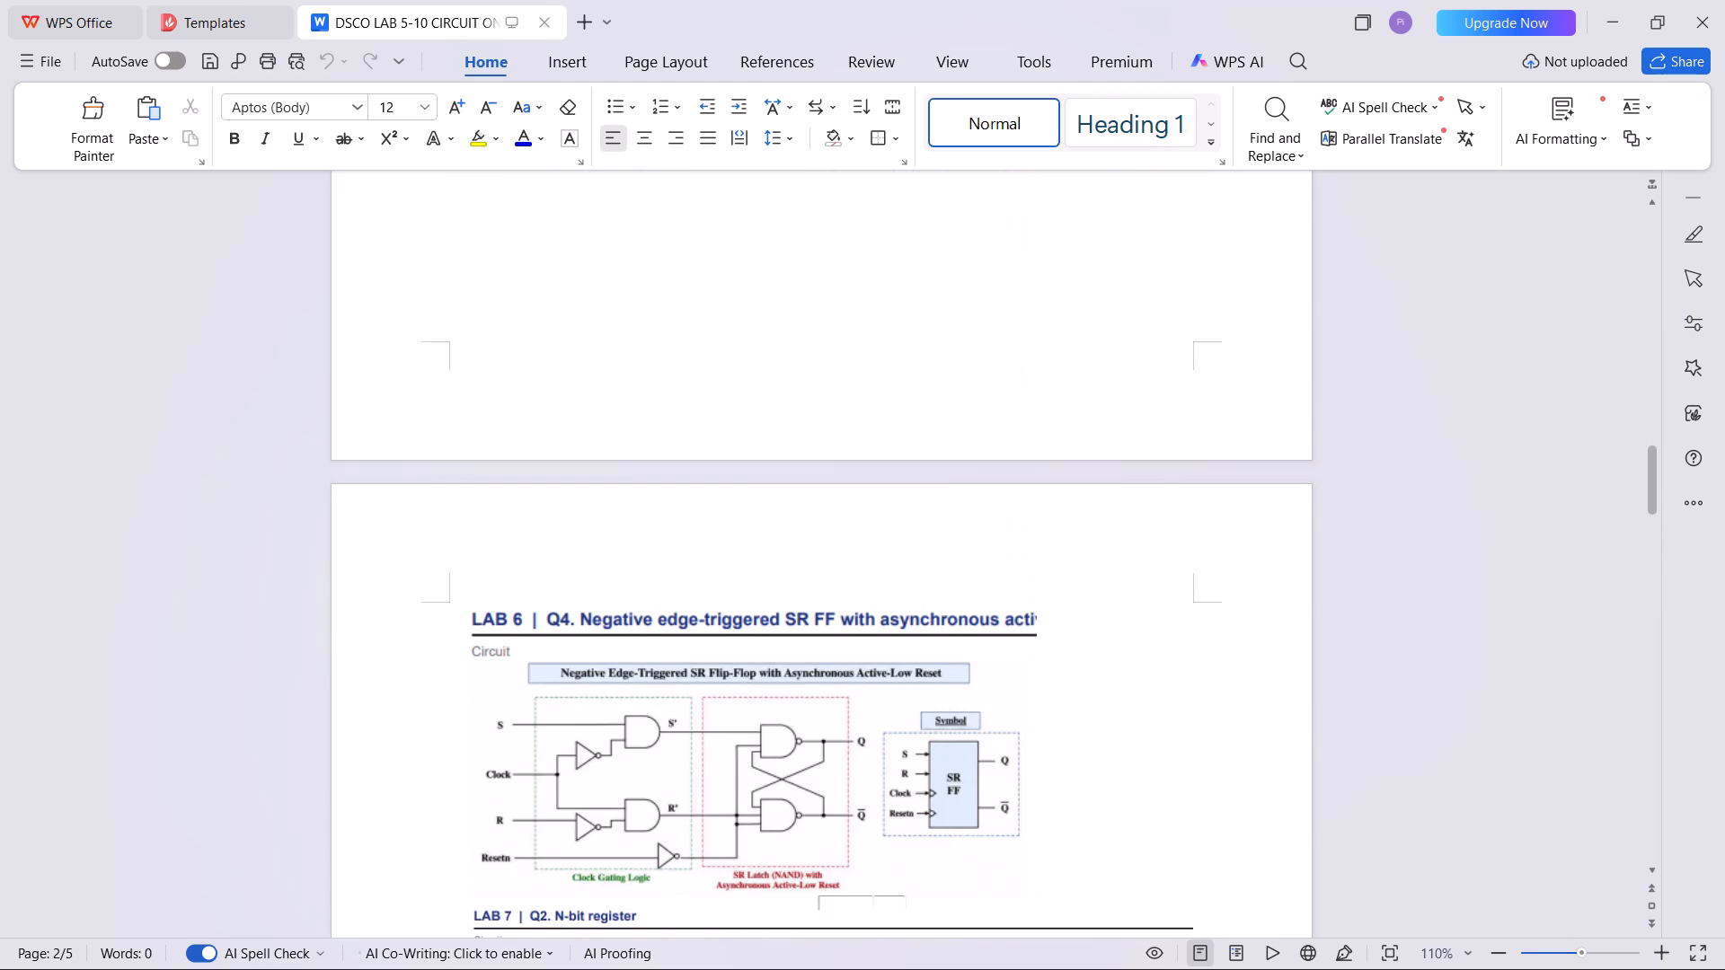
pyautogui.scroll(-12, 1302, 662)
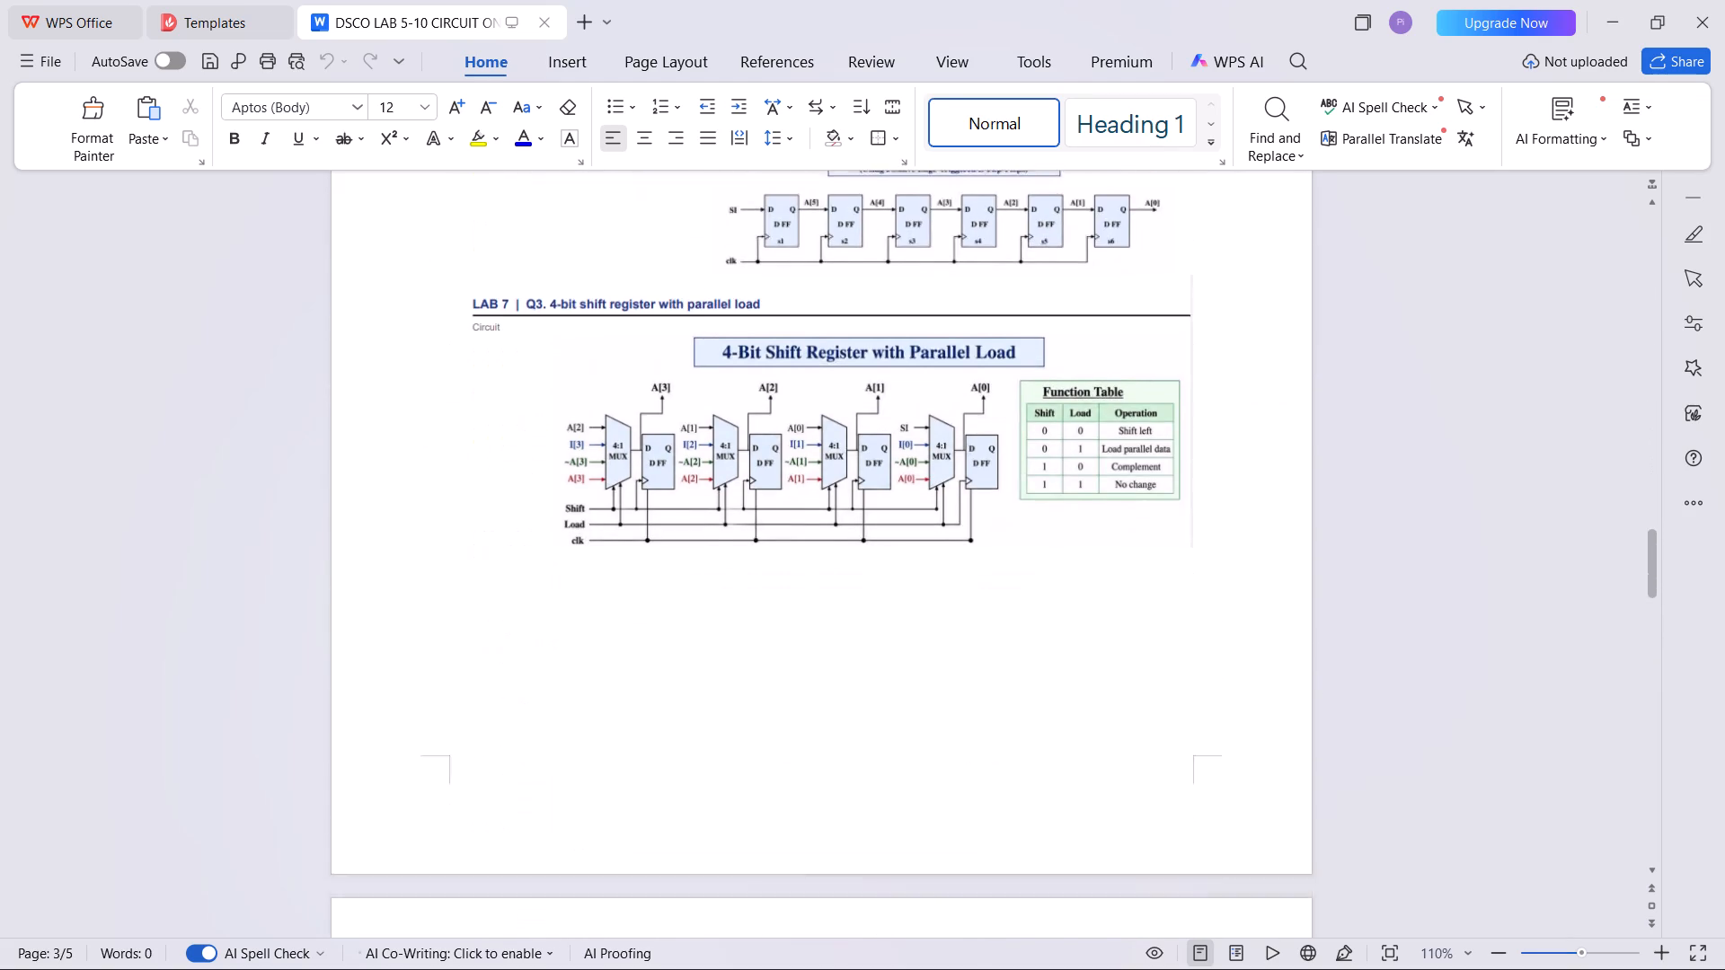
pyautogui.scroll(-4, 1302, 662)
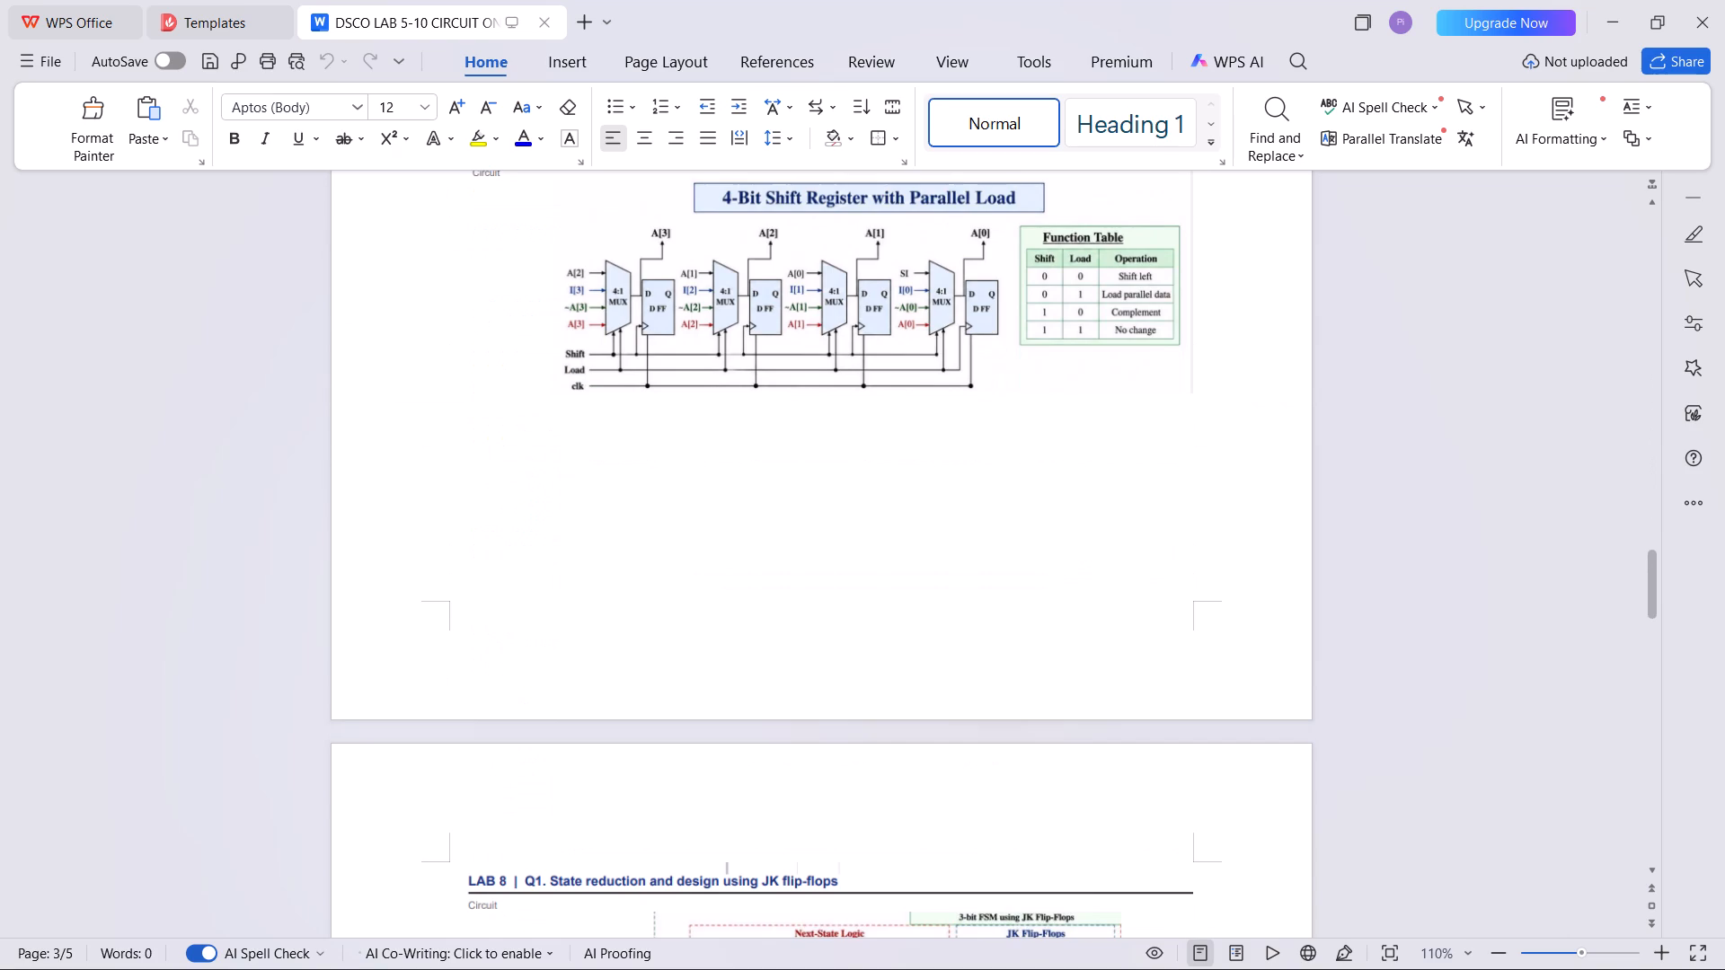
pyautogui.scroll(-12, 1302, 662)
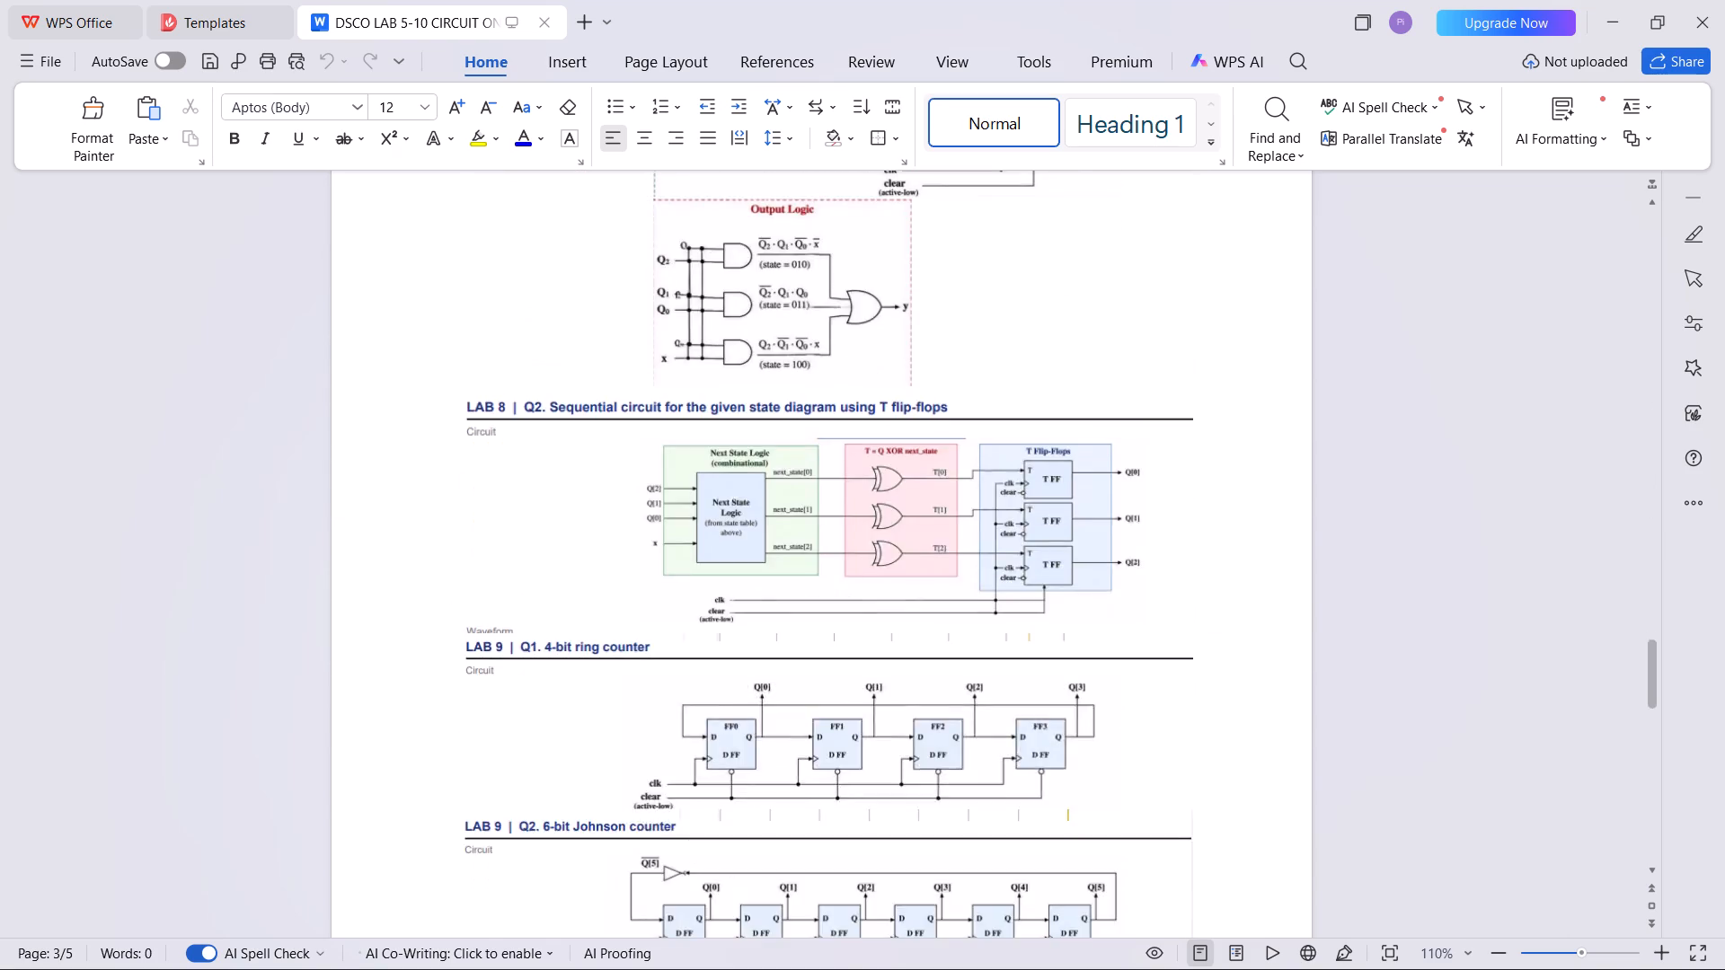
pyautogui.scroll(-20, 1302, 662)
pyautogui.scroll(-9, 1302, 662)
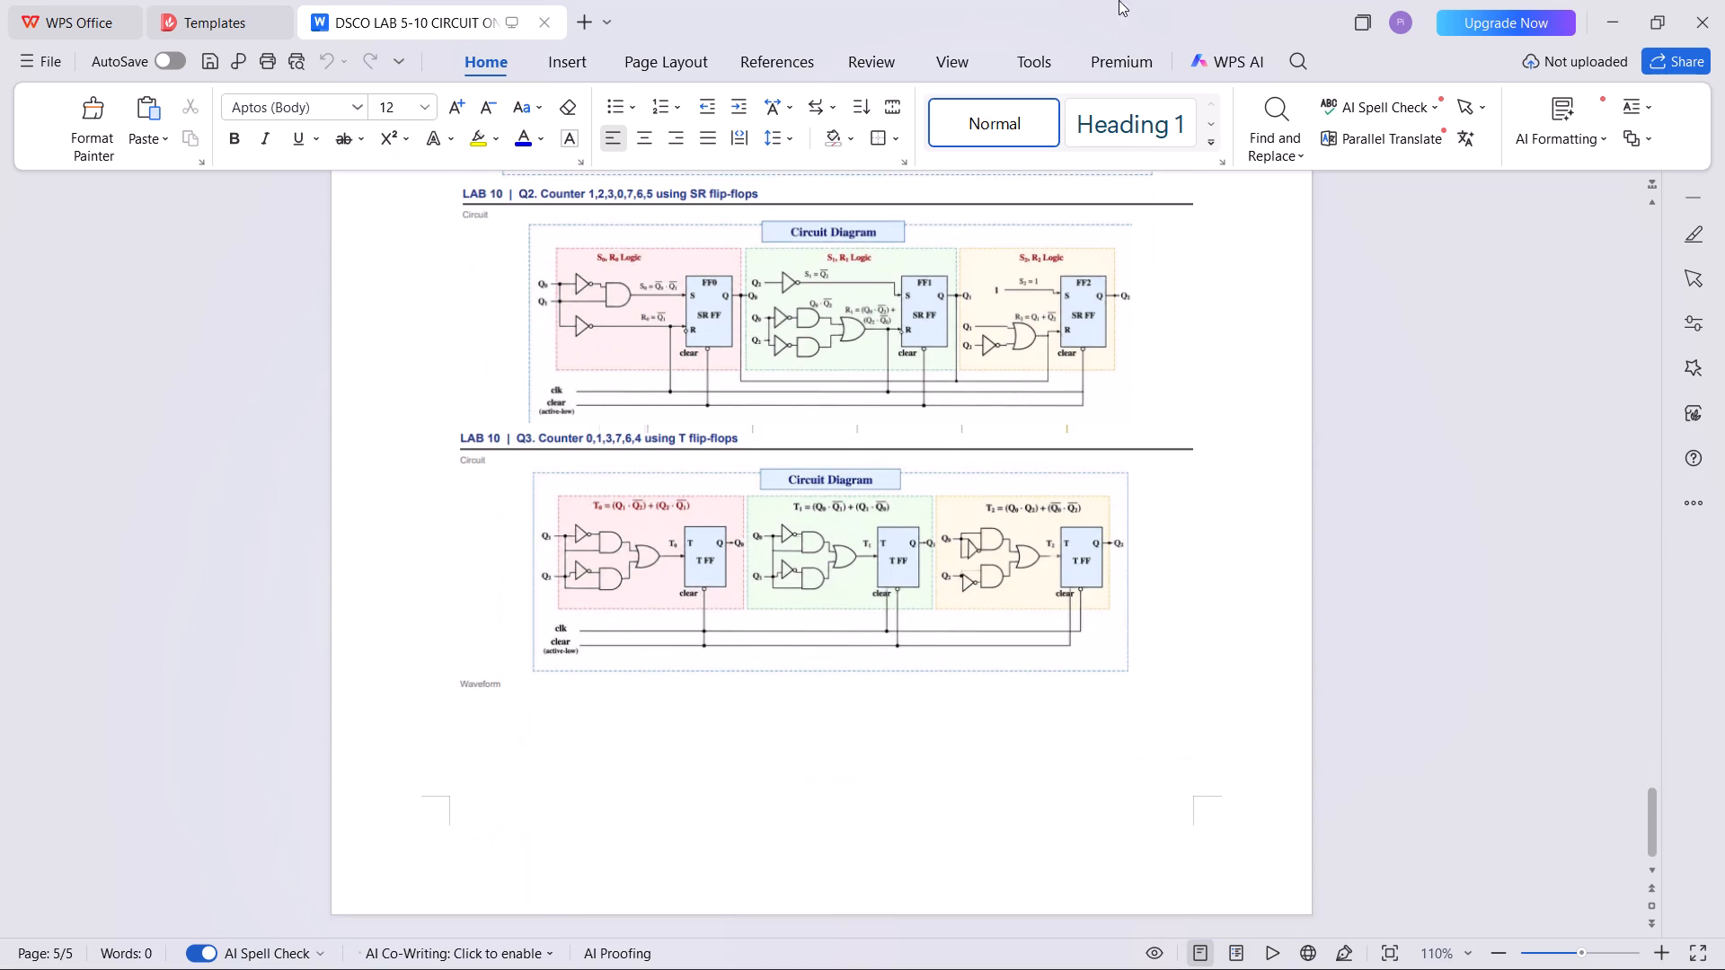
pyautogui.click(1608, 22)
pyautogui.scroll(-1, 1195, 512)
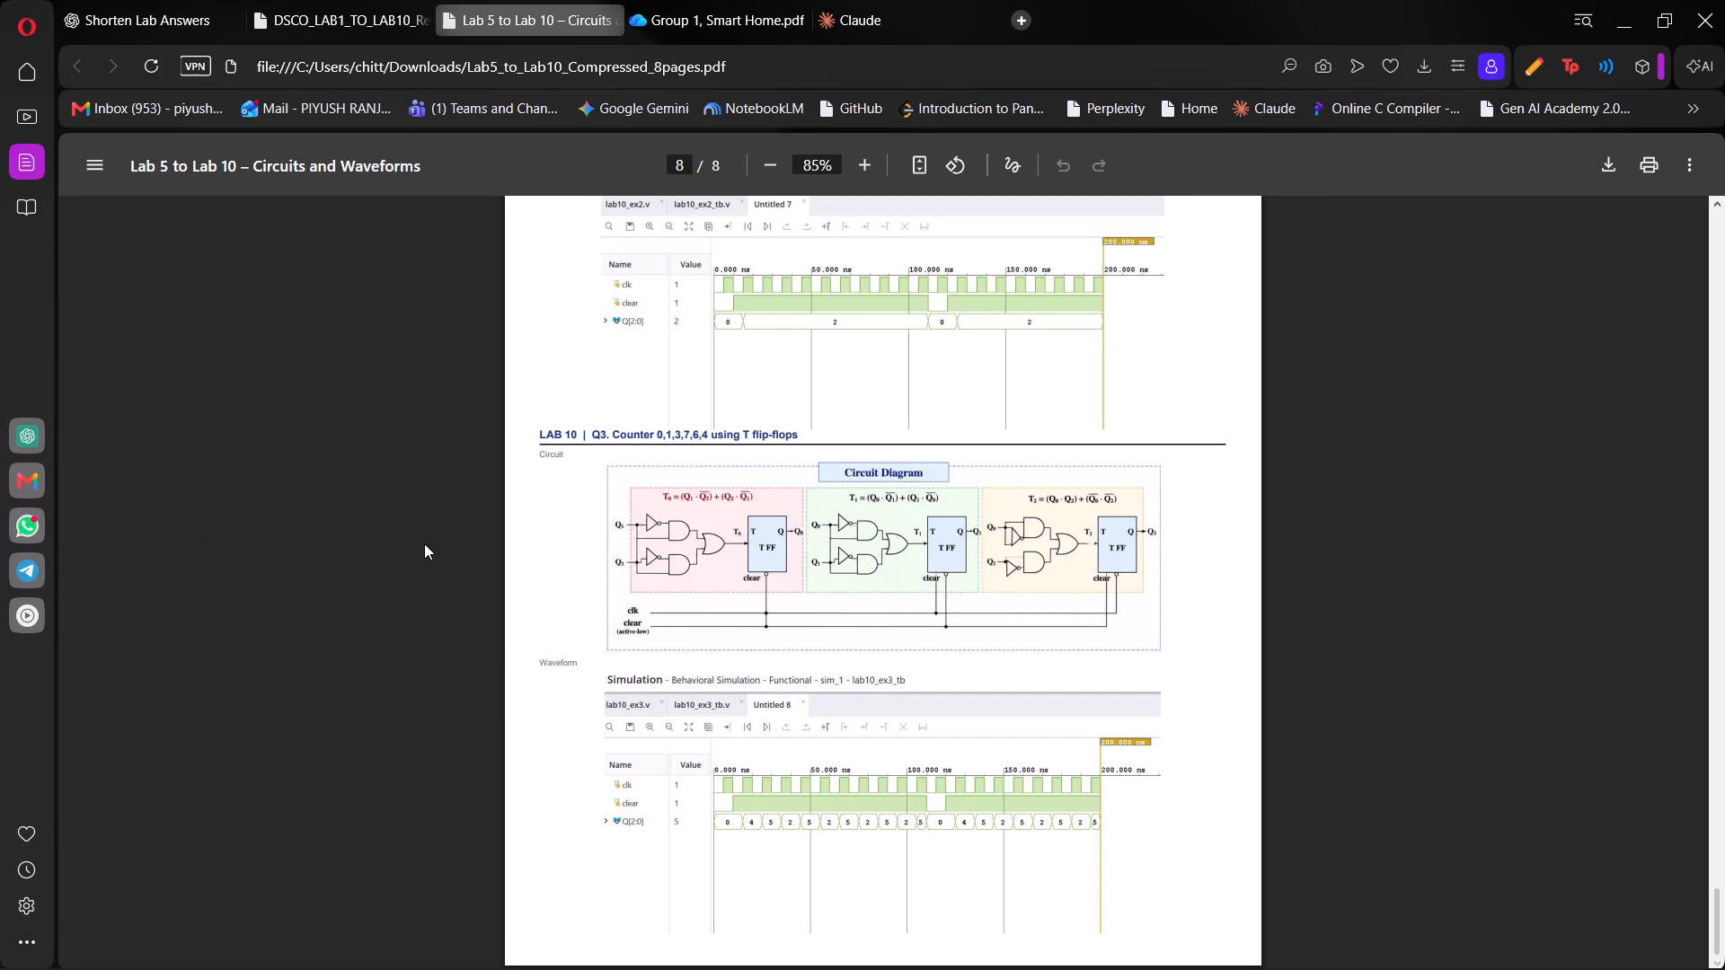
pyautogui.scroll(-3, 512, 546)
pyautogui.scroll(10, 408, 516)
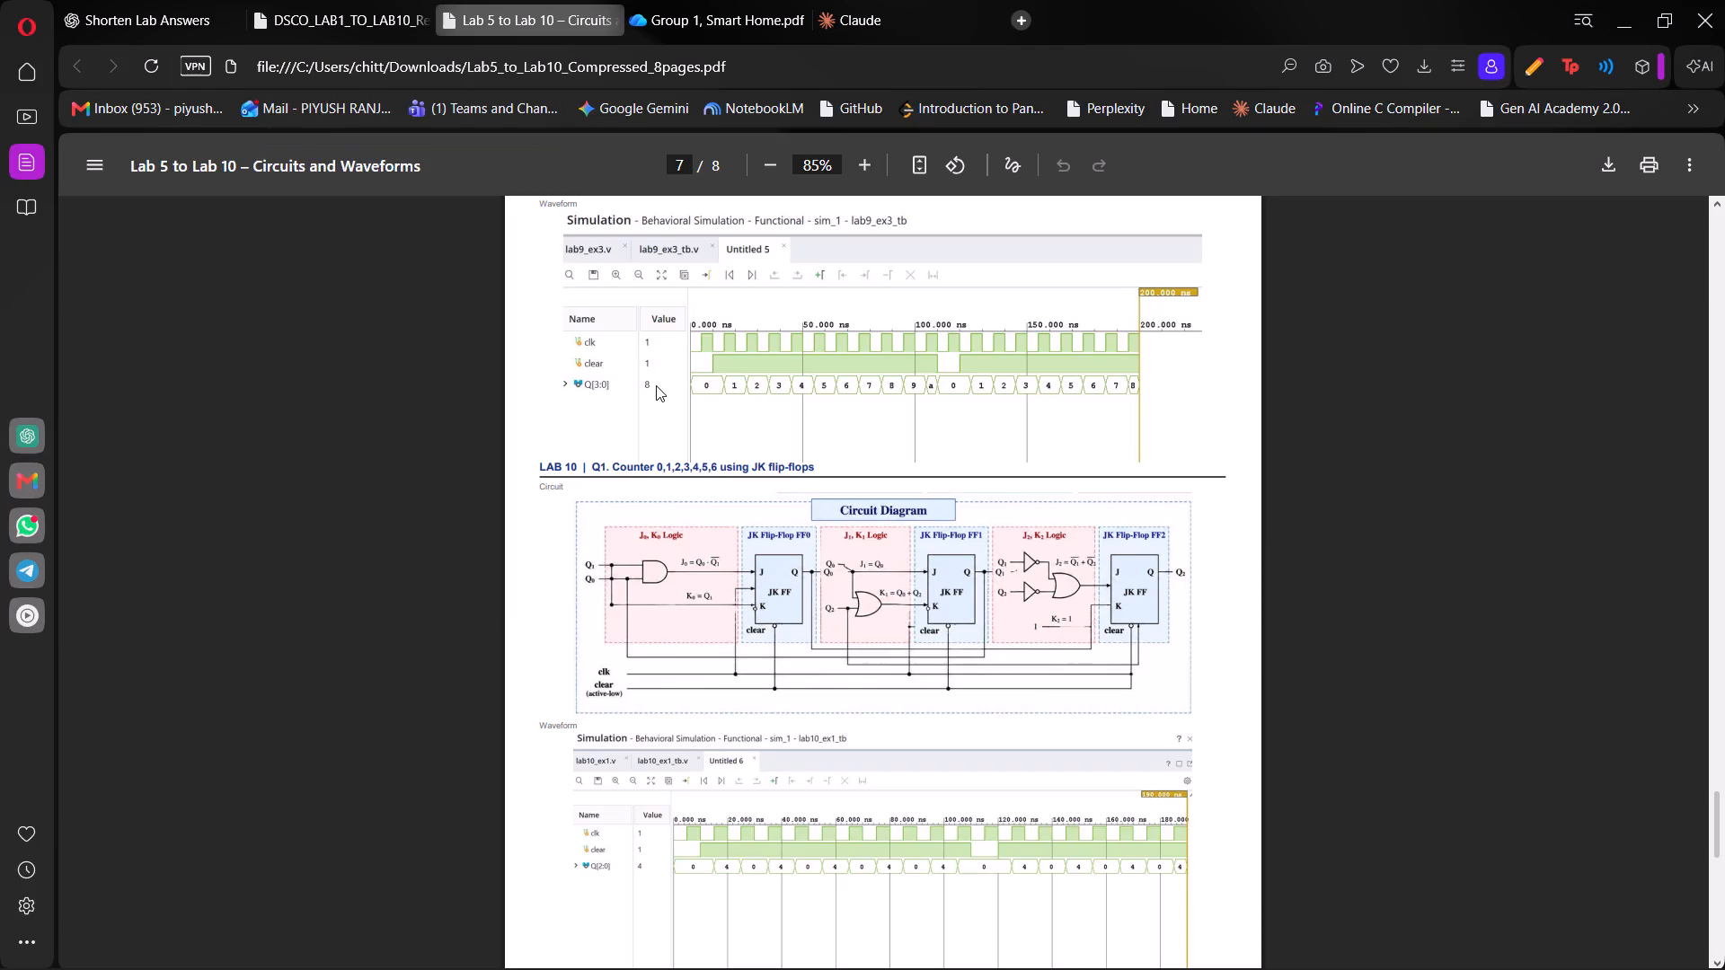
pyautogui.click(31, 533)
pyautogui.click(31, 533)
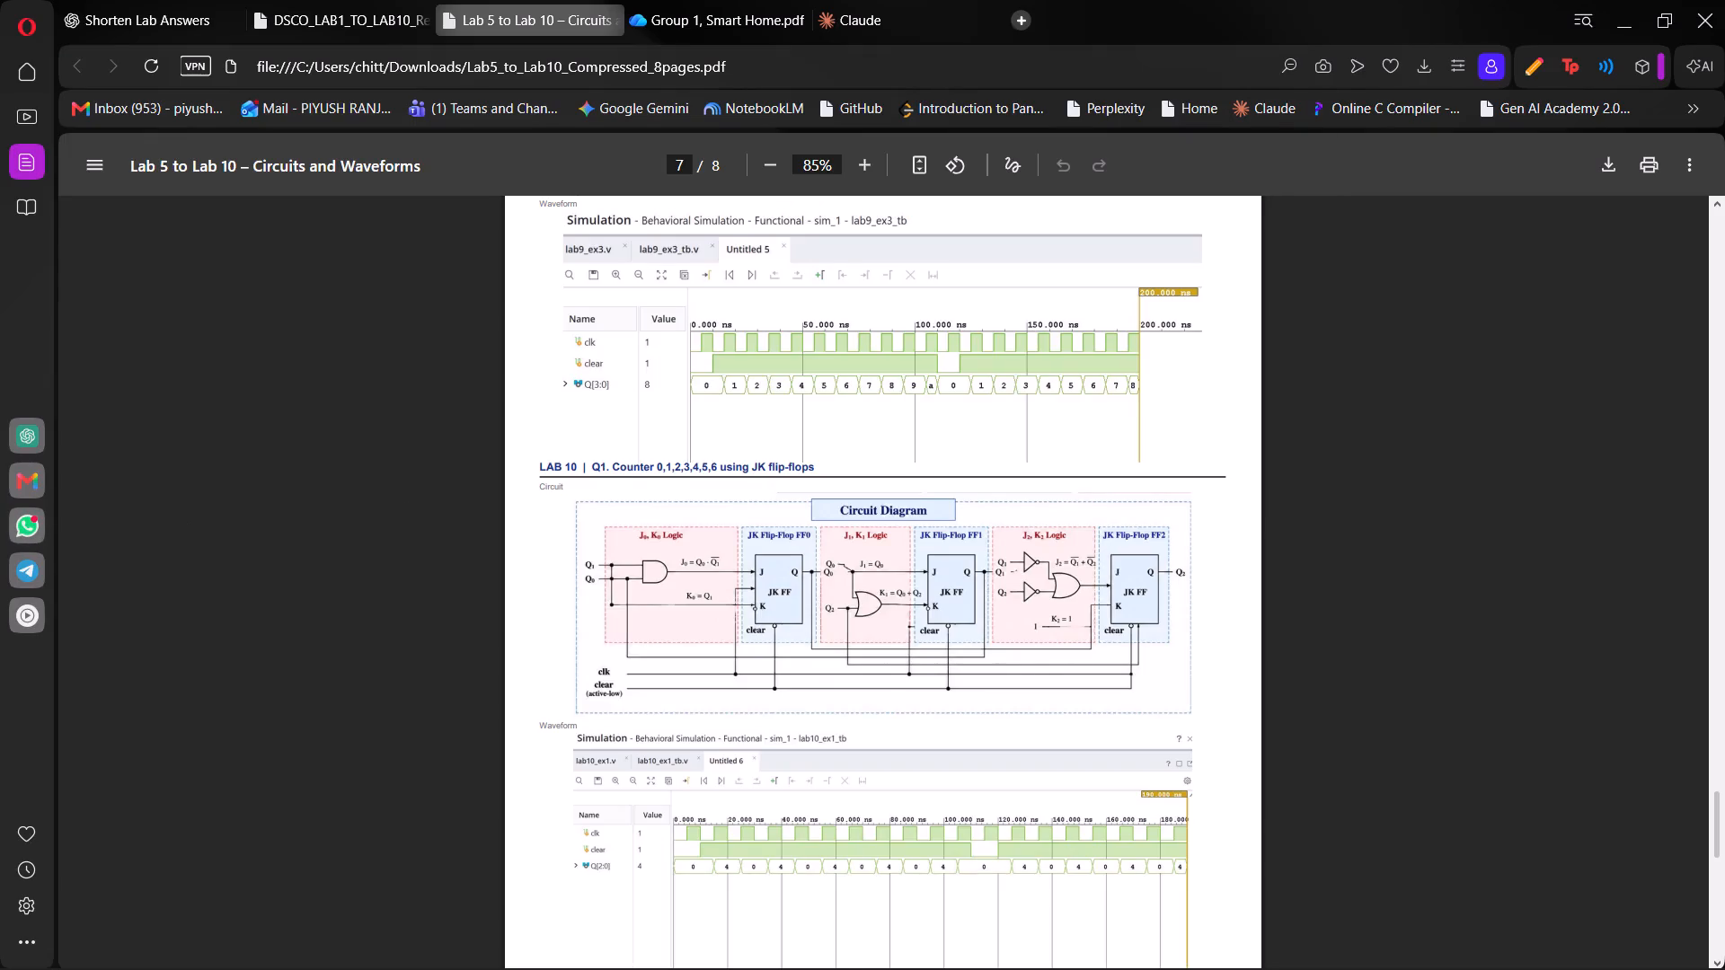
pyautogui.scroll(10, 657, 476)
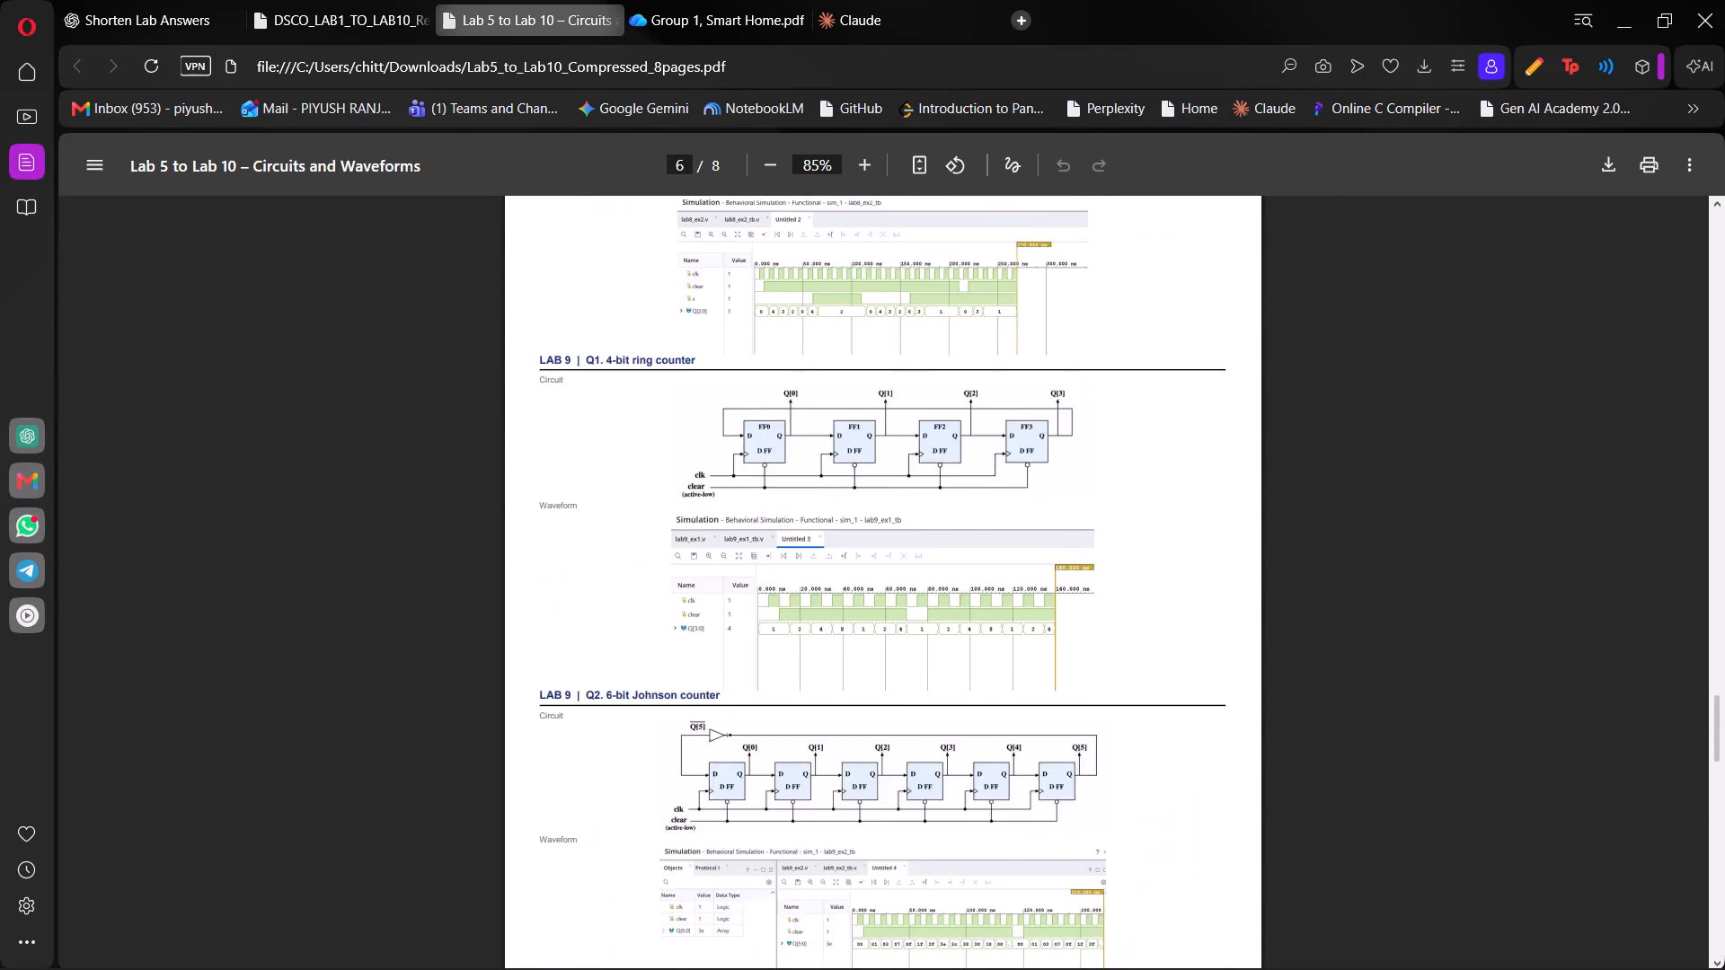
pyautogui.scroll(4, 657, 476)
pyautogui.click(40, 525)
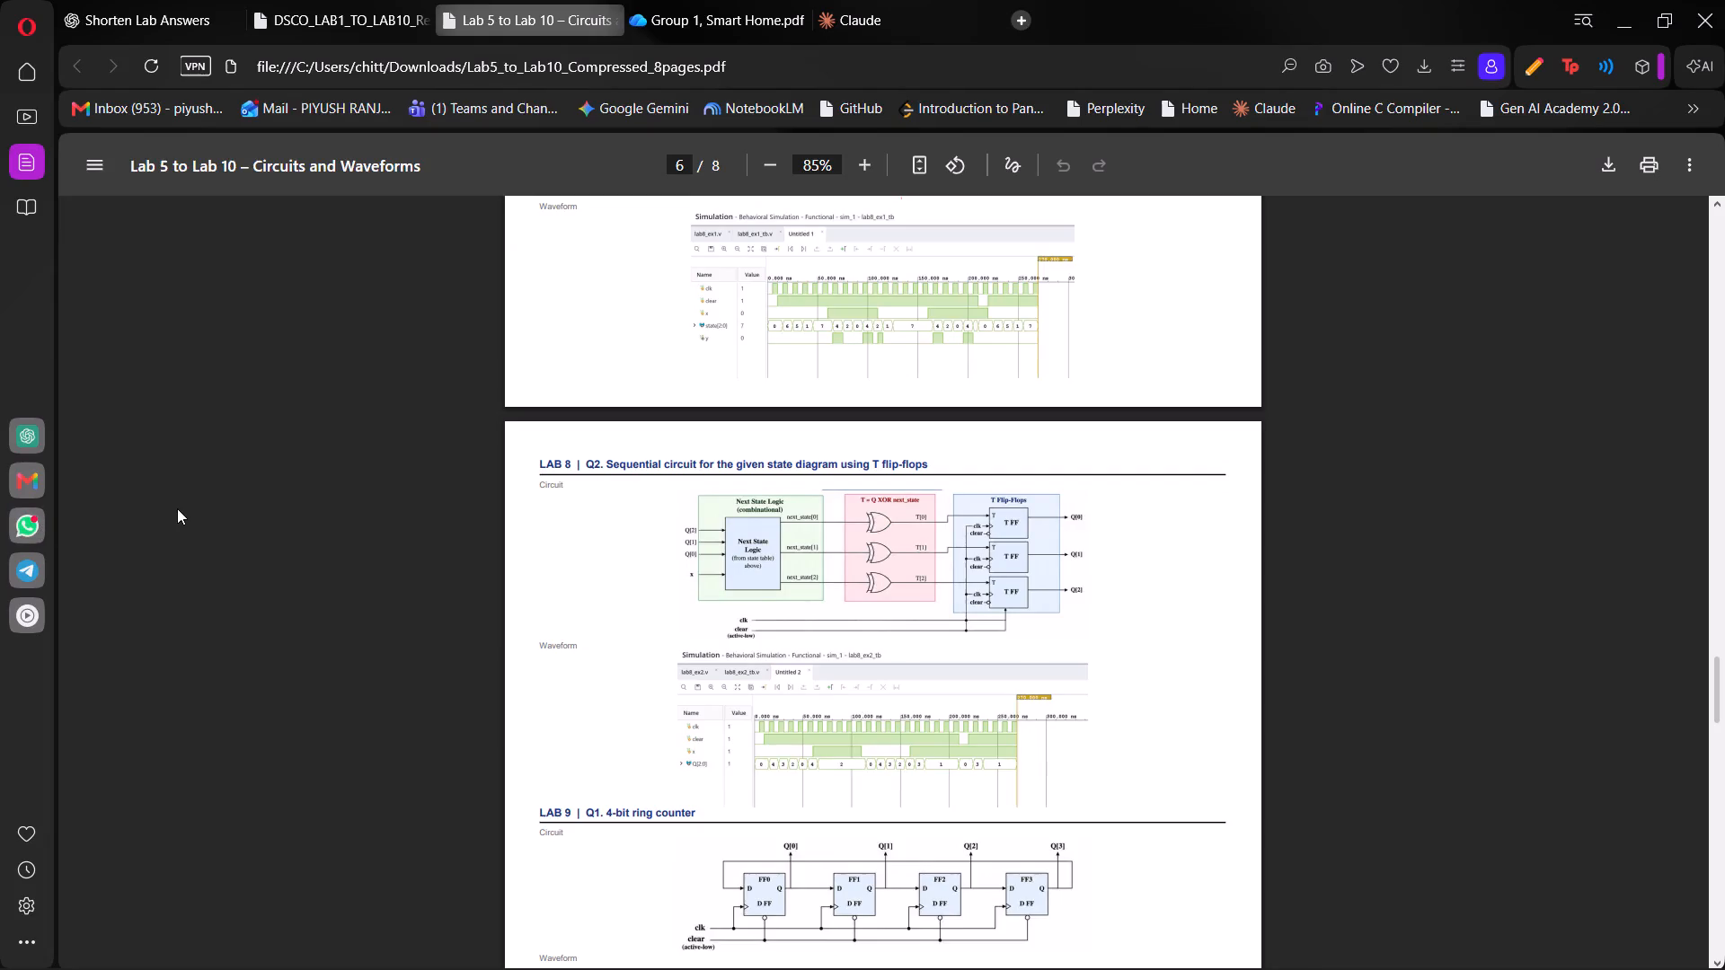
pyautogui.click(43, 529)
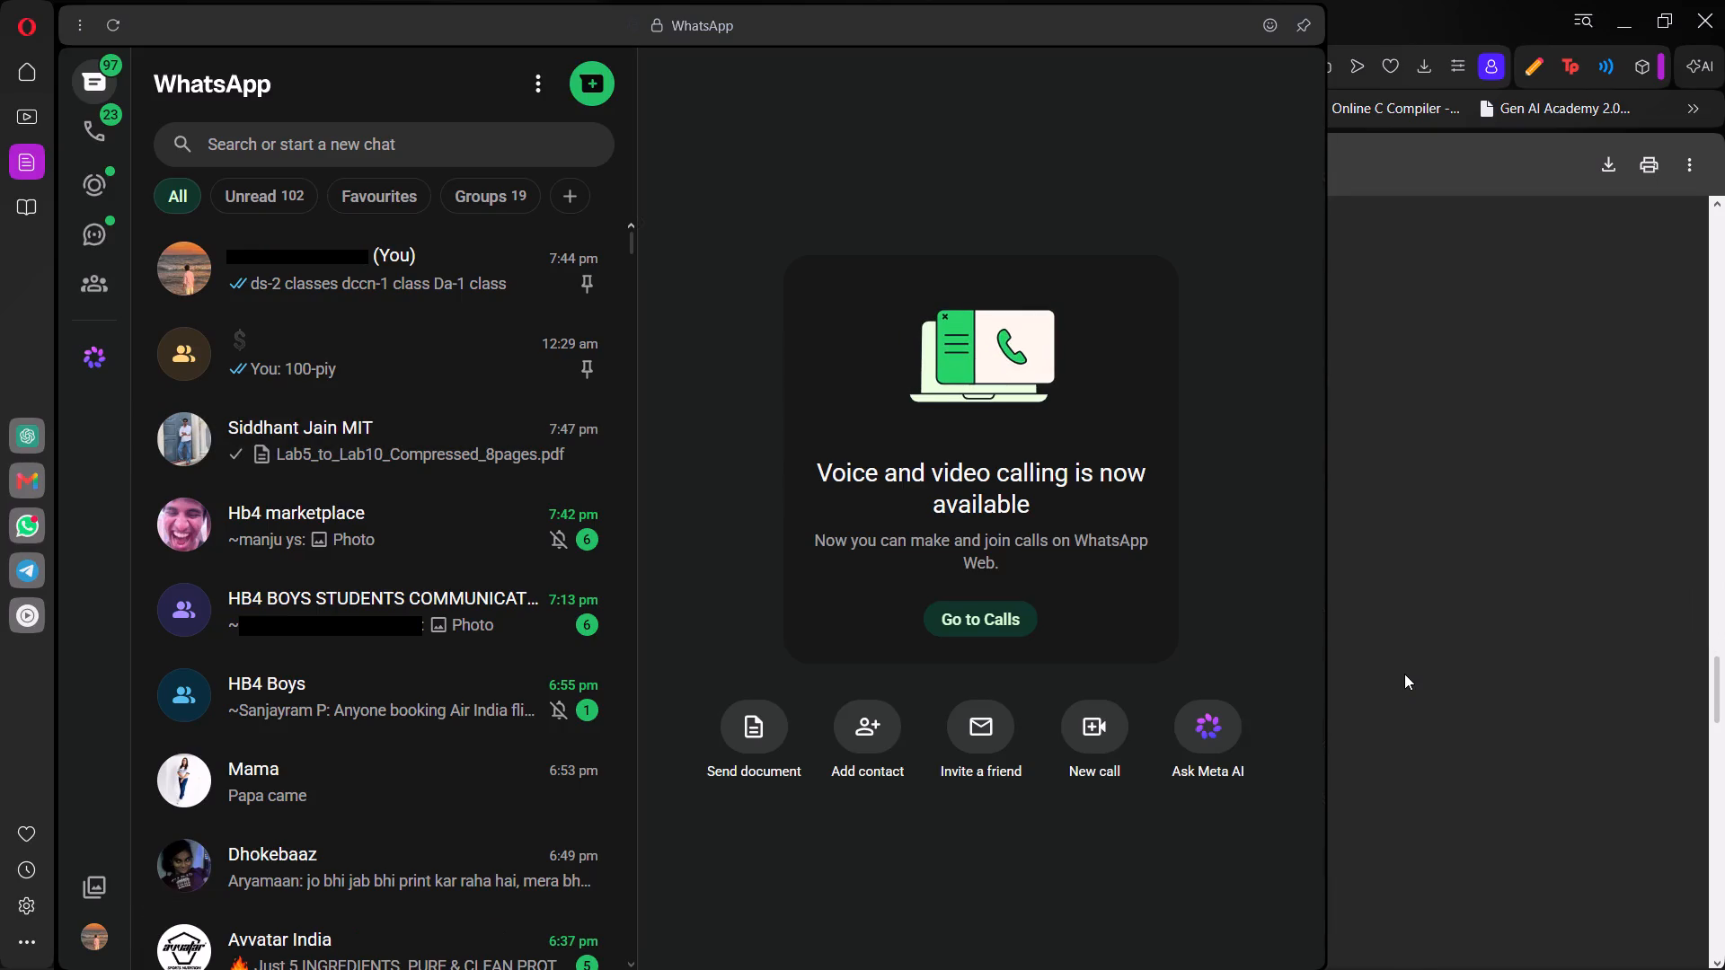